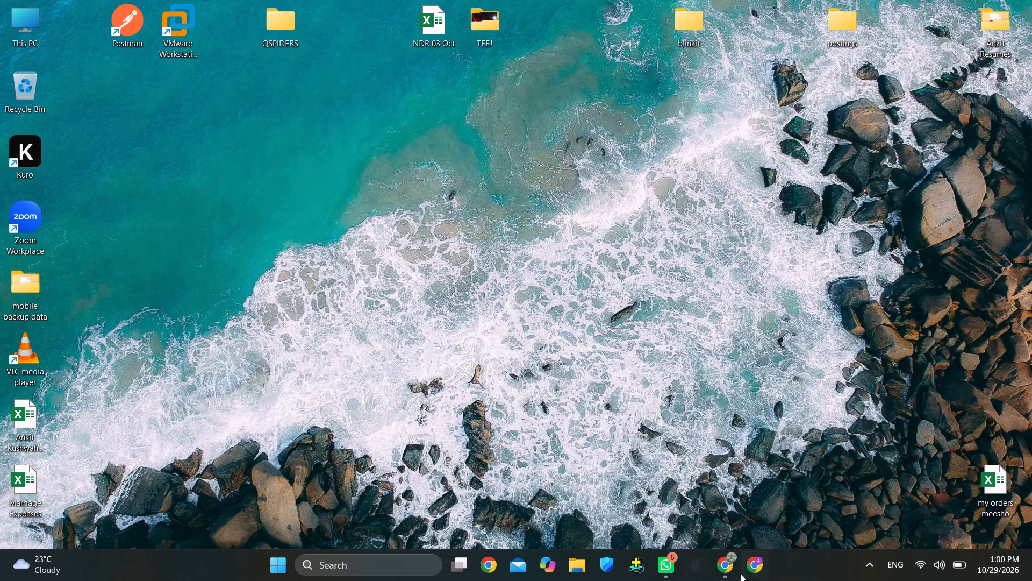
Open Chrome, reopen the recently closed NDR calling SEPTEMBER spreadsheet from browsing history, and maximize the window.
left_click(755, 562)
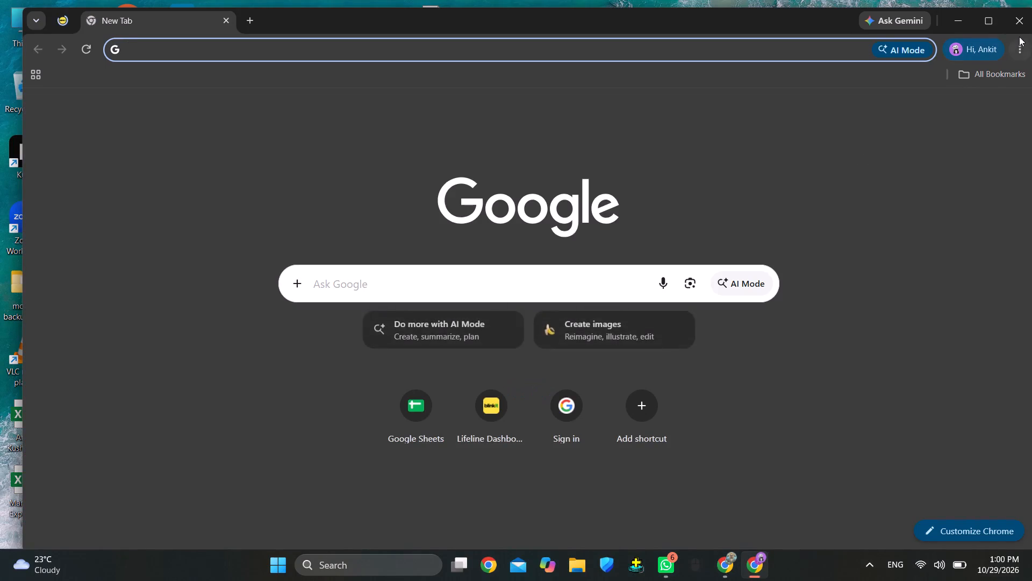
left_click(1019, 45)
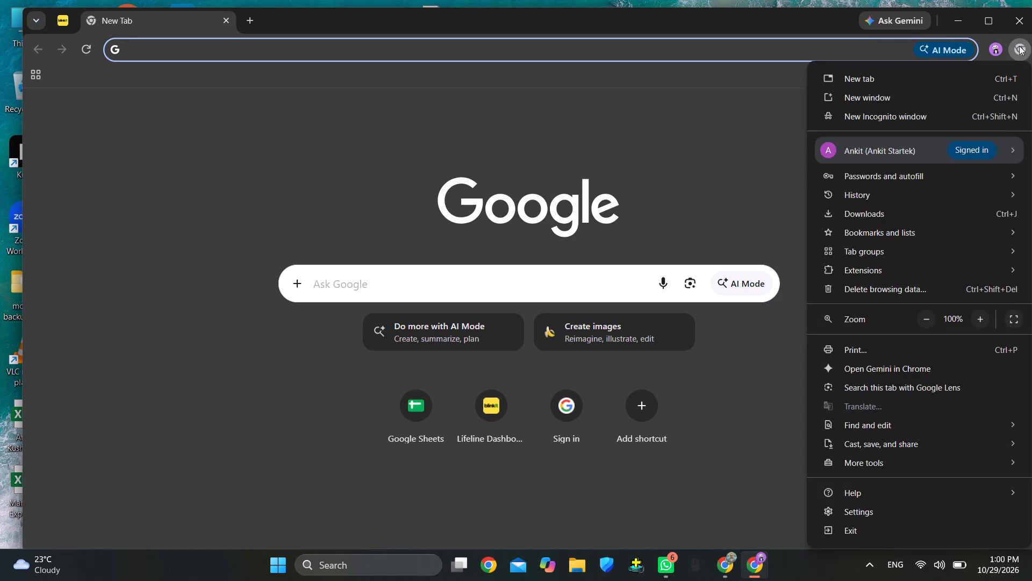
left_click(877, 197)
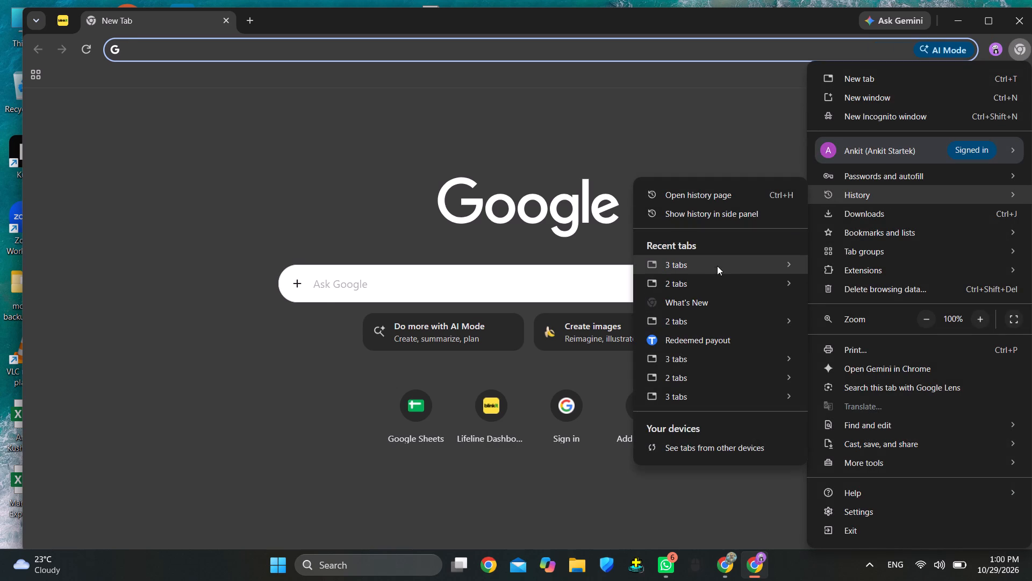
left_click(718, 266)
left_click(361, 332)
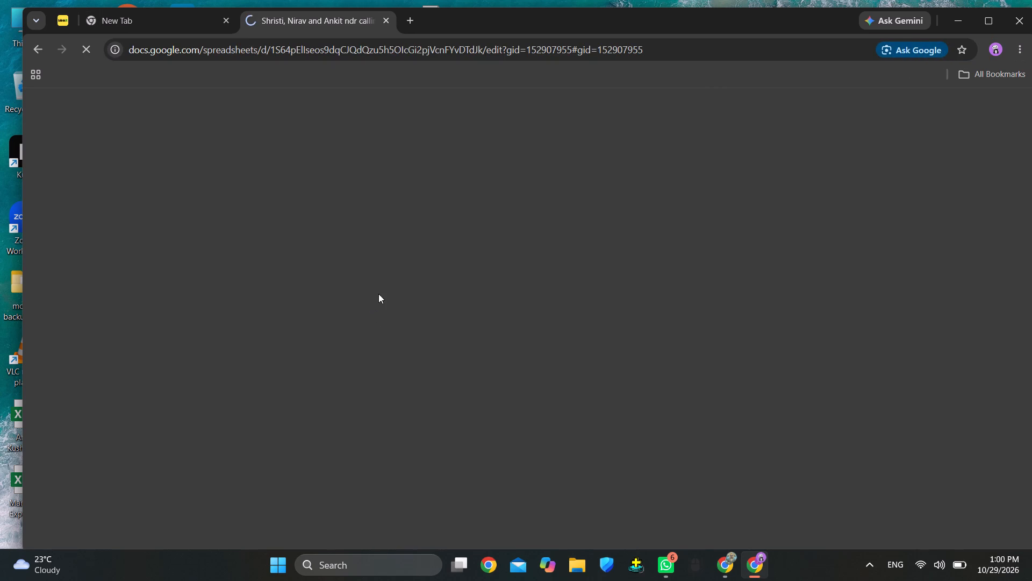
left_click(985, 22)
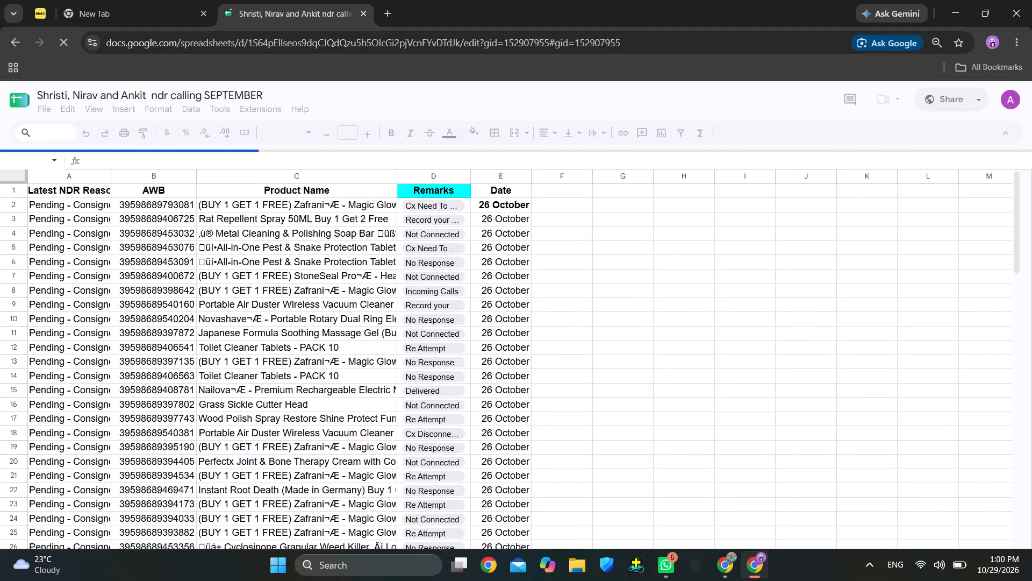
Open the Ankit 29-10 sheet and examine its Remarks column down to the rows still without a remark.
scroll(204, 537, "right", 11)
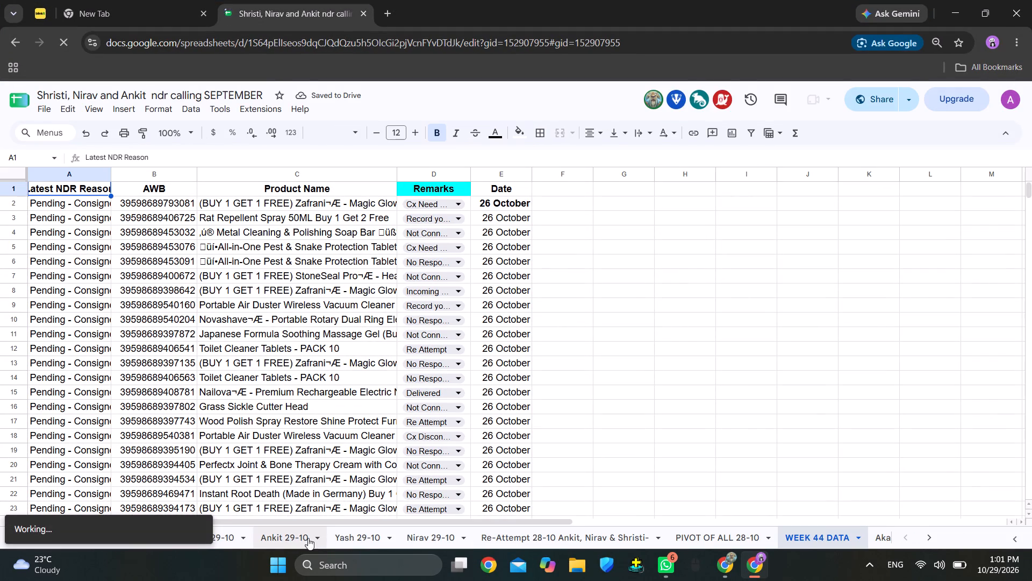
left_click(276, 533)
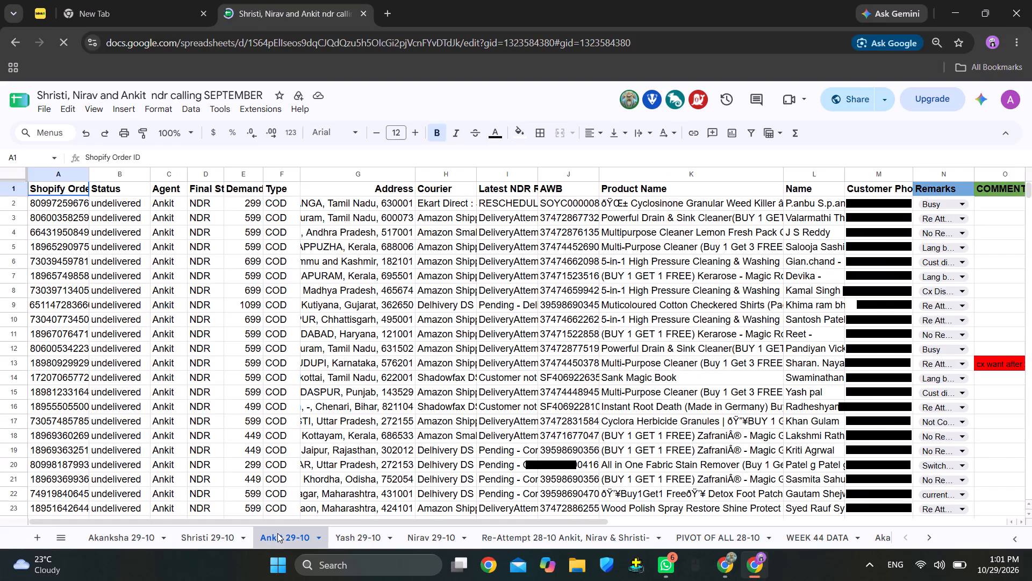
scroll(720, 390, "left", 2)
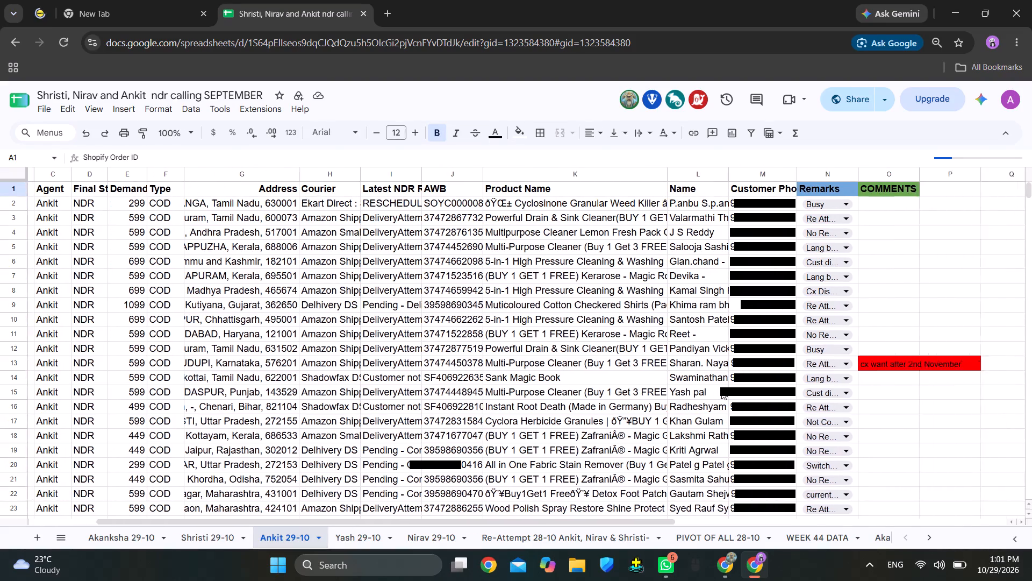
scroll(721, 390, "left", 2)
scroll(819, 364, "down", 11)
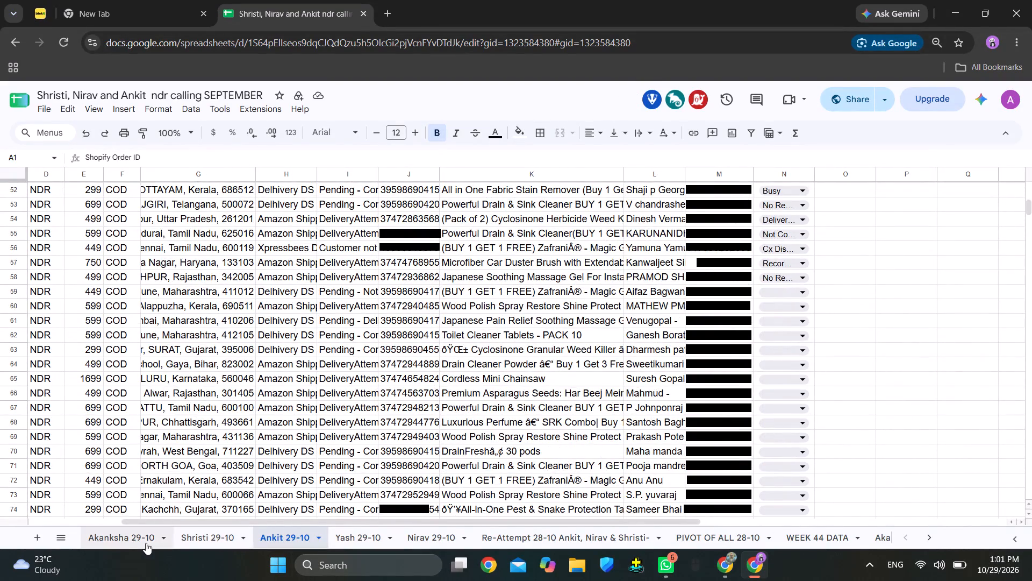
Examine the Akanksha 29-10 sheet's Remarks and comments down to the rows still without a remark.
left_click(123, 536)
scroll(811, 379, "down", 2)
scroll(812, 379, "up", 1)
scroll(812, 379, "down", 10)
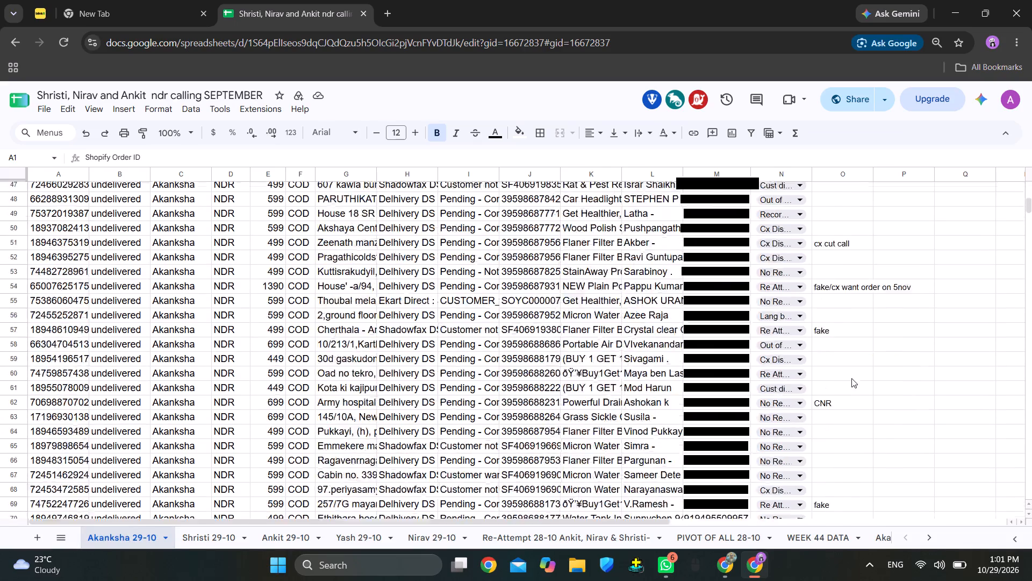
scroll(851, 378, "down", 12)
scroll(851, 377, "up", 1)
scroll(851, 377, "down", 6)
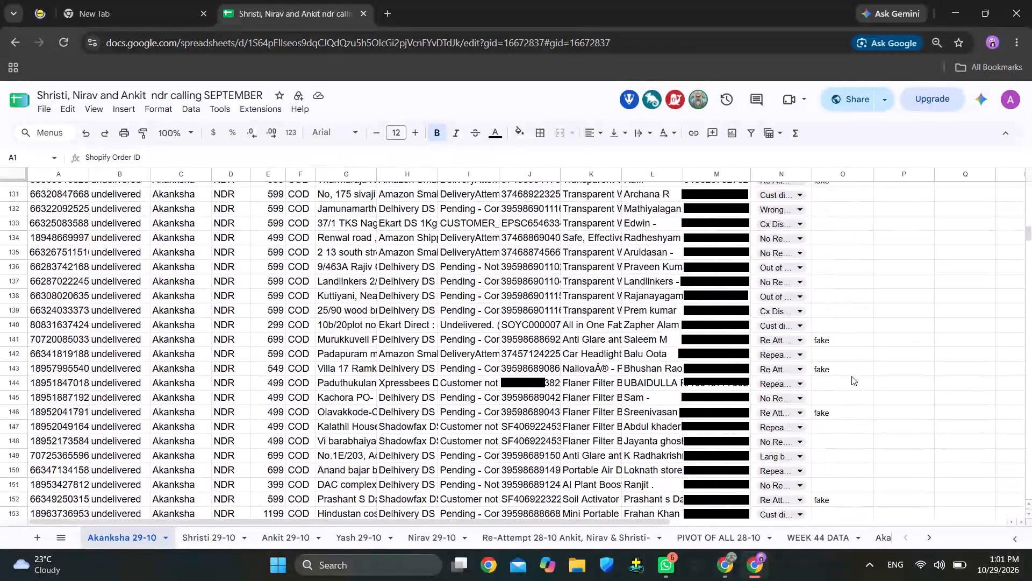
scroll(851, 376, "down", 12)
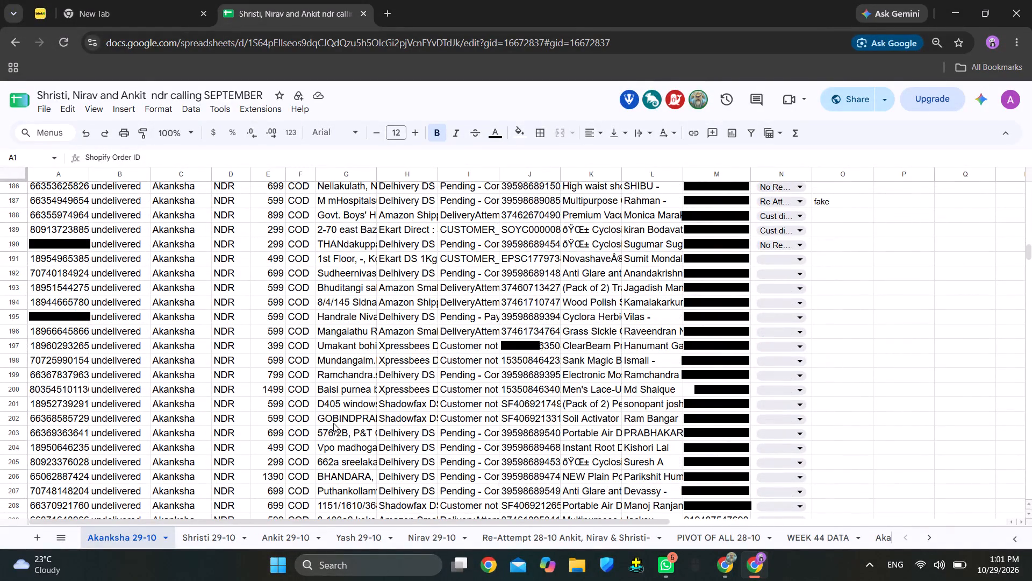
Check how far the Remarks column is filled in on the Yash 29-10 and Nirav 29-10 sheets.
left_click(354, 536)
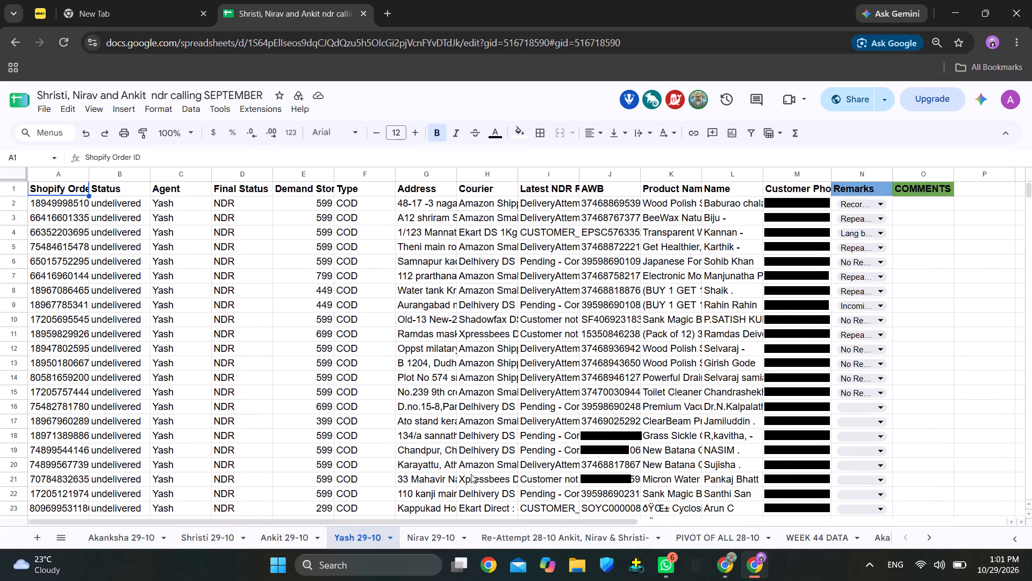
scroll(857, 331, "down", 1)
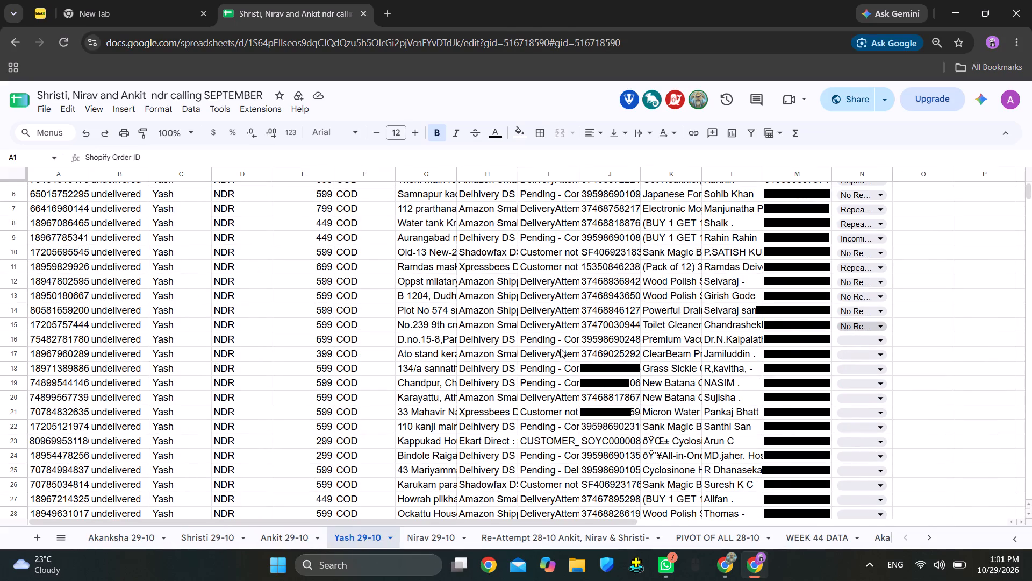
left_click(429, 543)
scroll(742, 375, "down", 3)
scroll(757, 386, "left", 3)
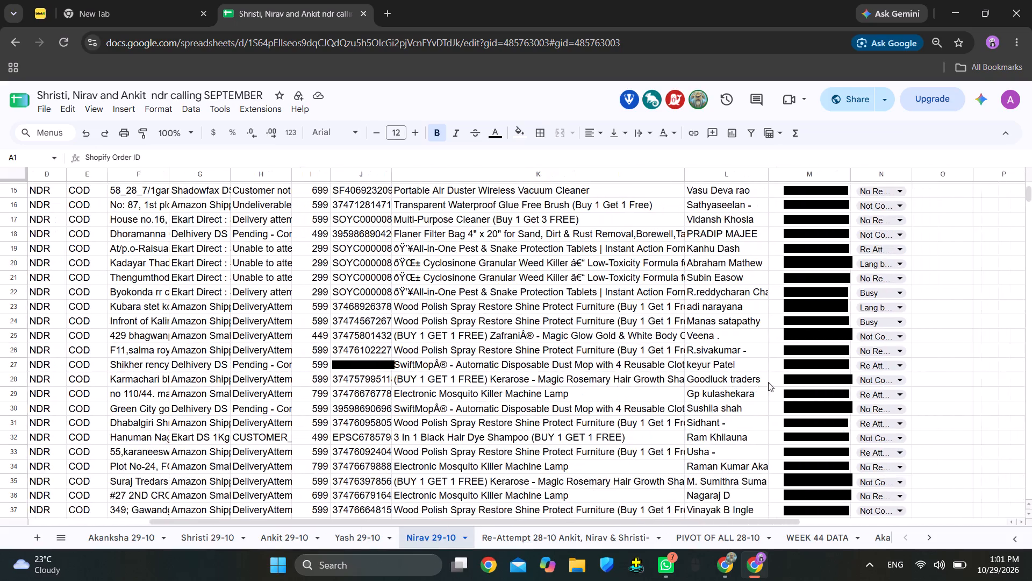
scroll(768, 382, "left", 1)
scroll(769, 382, "down", 1)
scroll(769, 382, "left", 1)
scroll(769, 381, "down", 11)
scroll(777, 372, "up", 1)
scroll(777, 372, "down", 5)
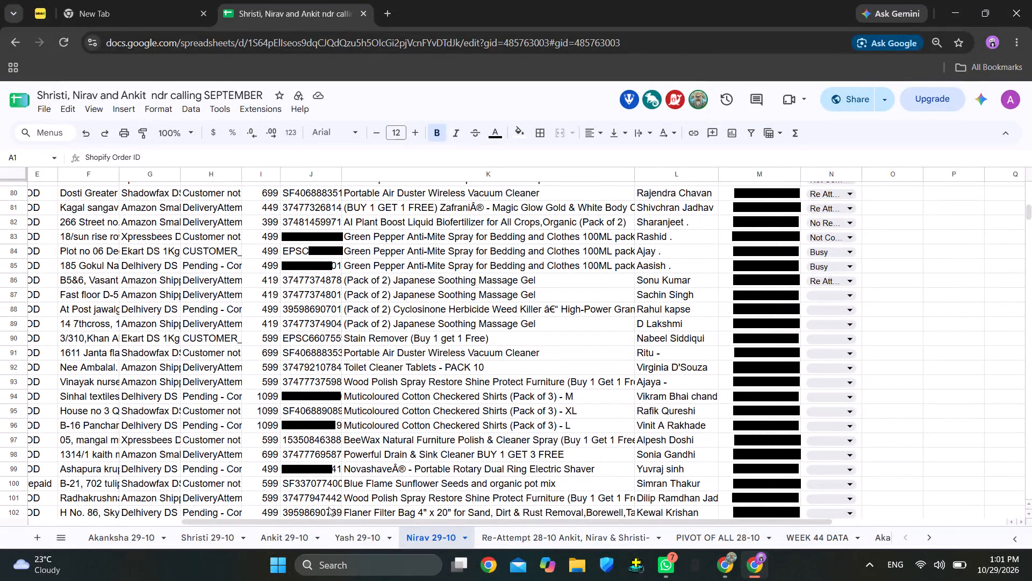
In the Ankit 29-10 sheet, check the NDR reason of the order in row 80 and set its remark to Not Connected.
left_click(292, 542)
scroll(837, 361, "down", 2)
scroll(840, 354, "up", 1)
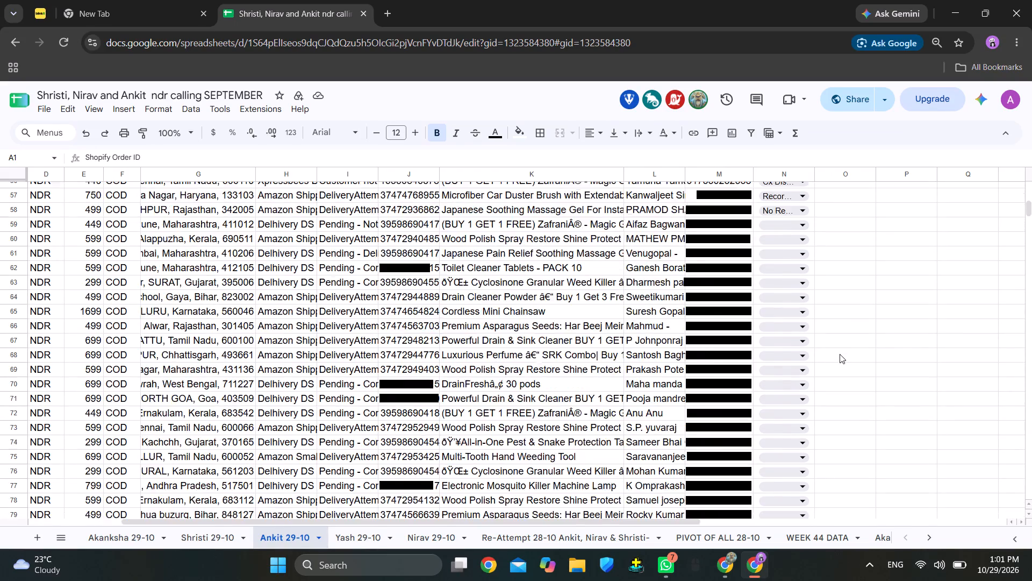
scroll(840, 354, "up", 1)
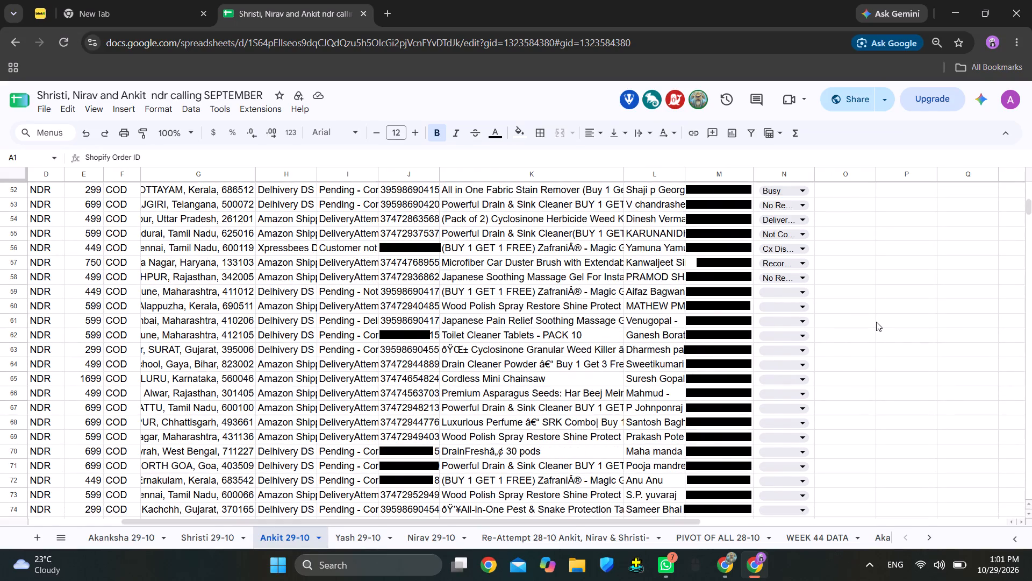
scroll(877, 321, "down", 1)
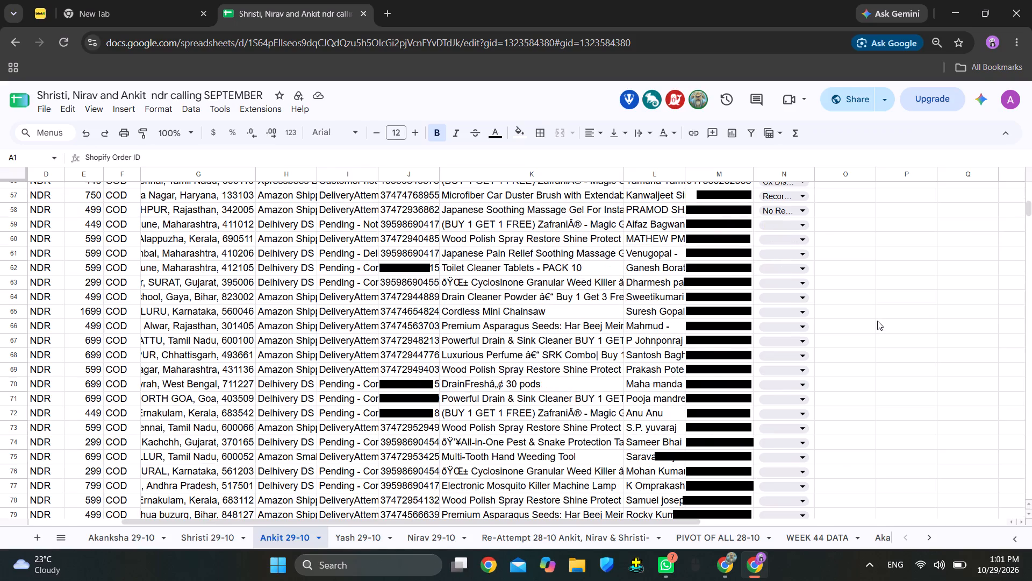
scroll(877, 321, "down", 3)
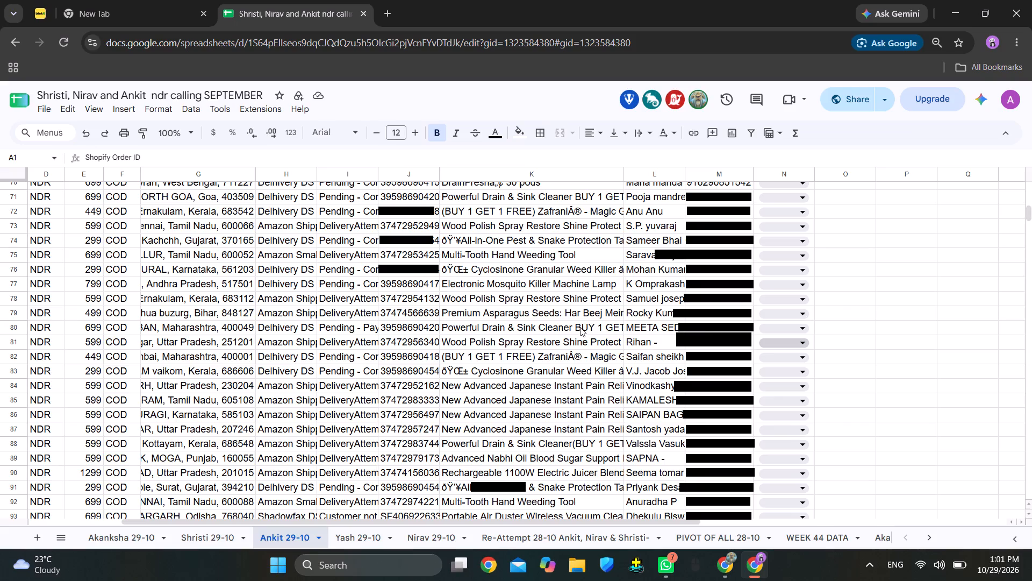
scroll(580, 327, "up", 1)
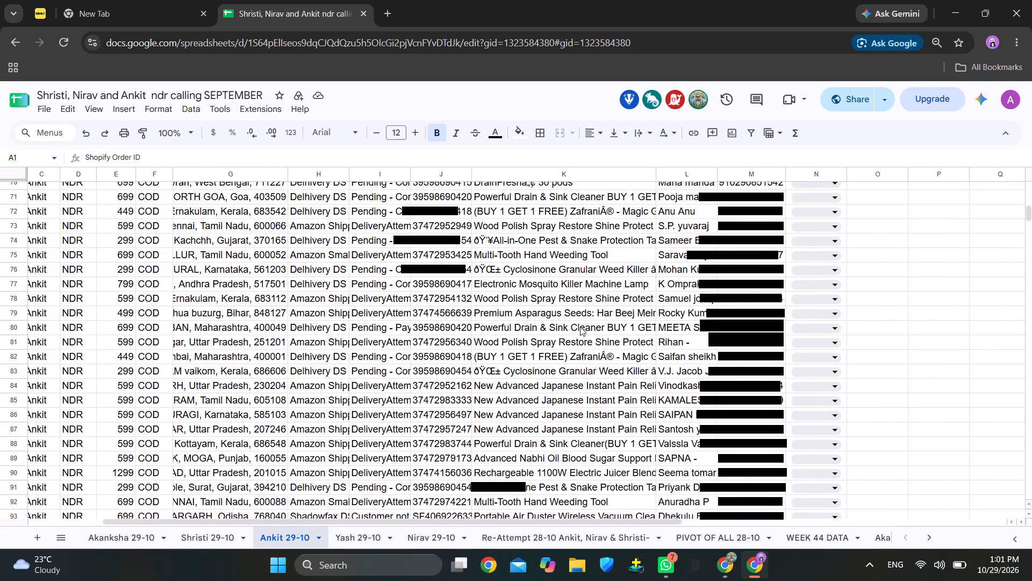
scroll(580, 327, "up", 1)
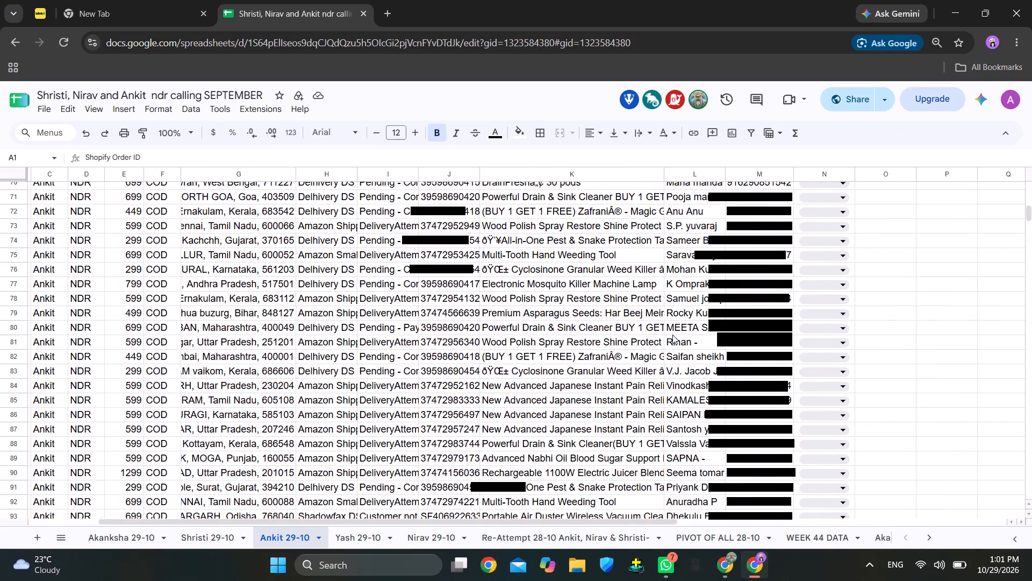
scroll(704, 335, "up", 2)
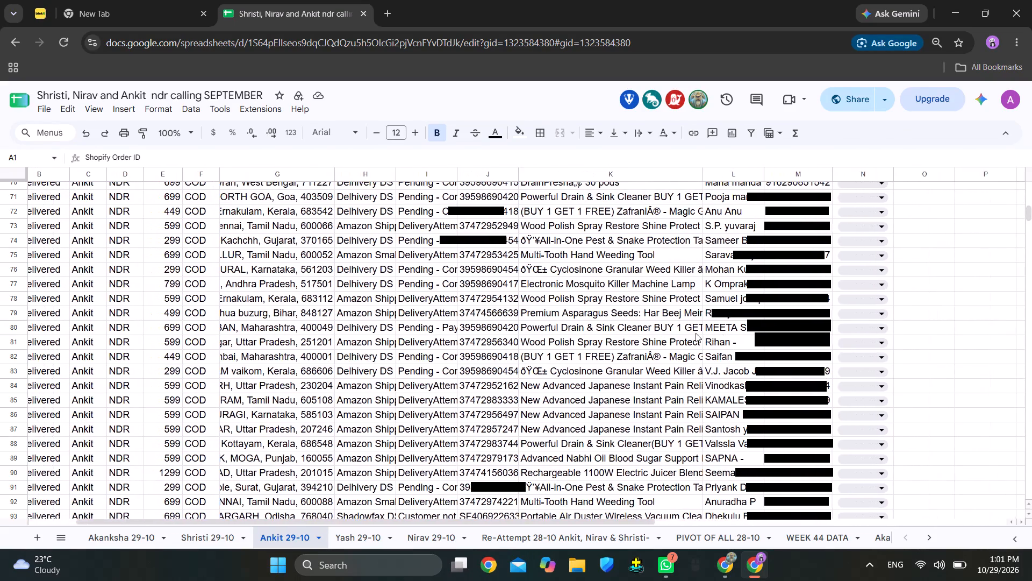
scroll(696, 333, "up", 1)
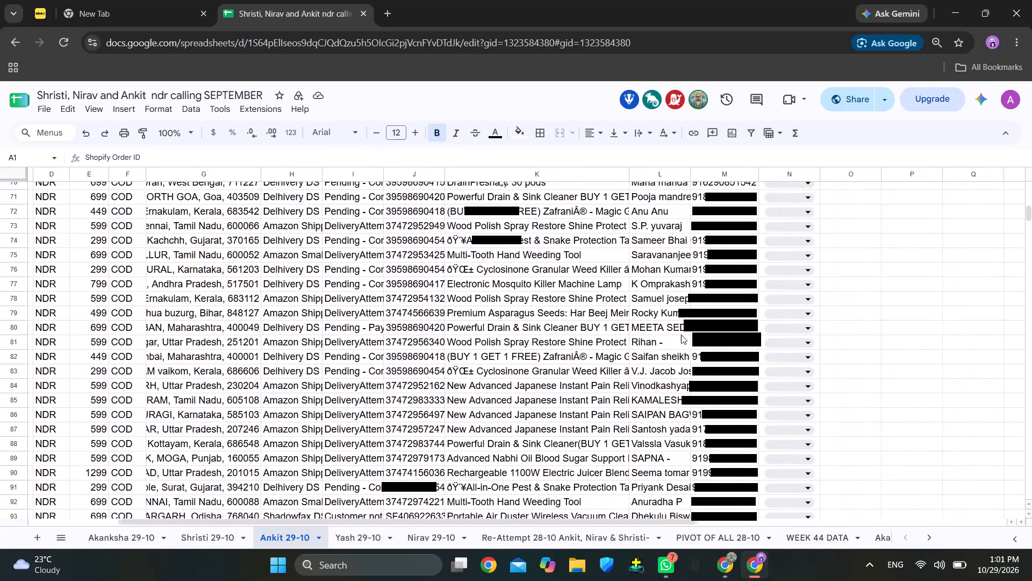
scroll(681, 335, "up", 1)
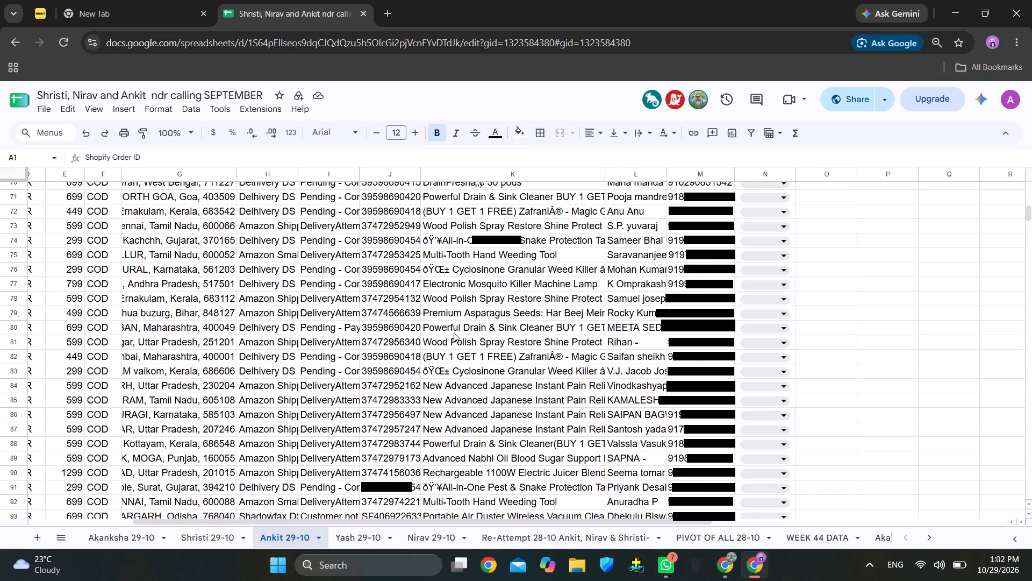
left_click(350, 329)
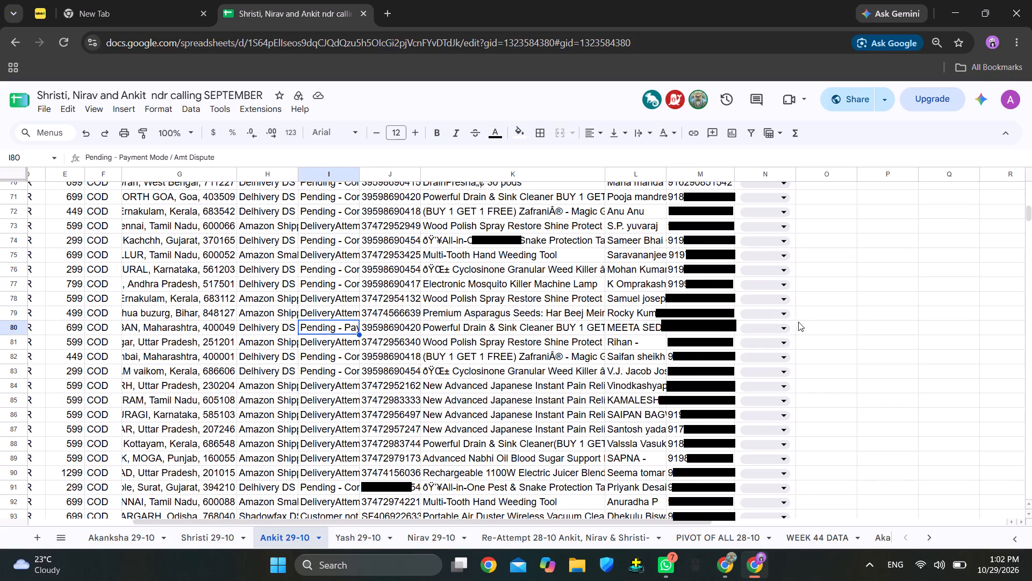
left_click(773, 328)
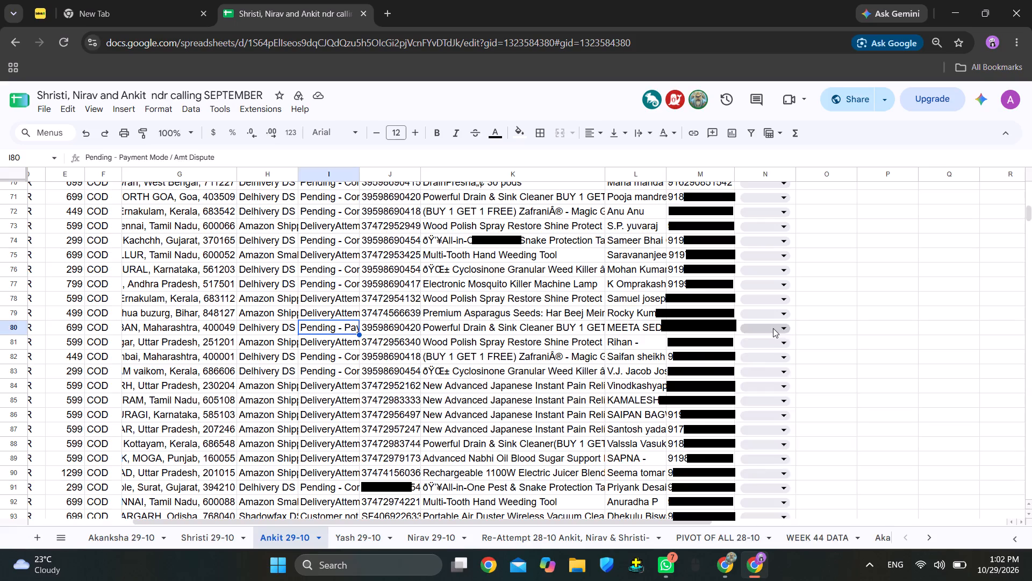
left_click(776, 383)
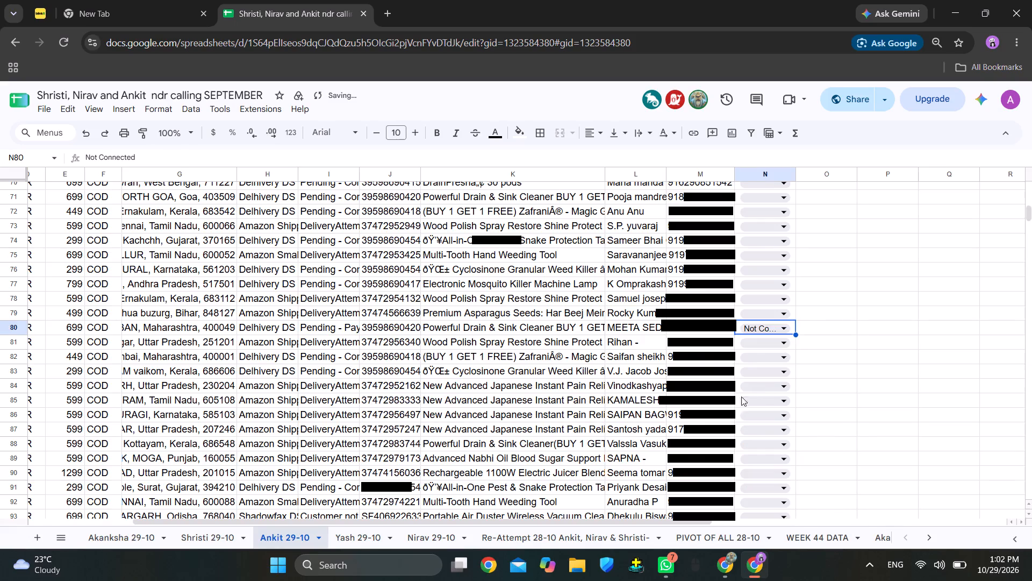
Check remark progress on the Shristi, Ankit, Akanksha, Yash and Nirav 29-10 sheets.
left_click(218, 543)
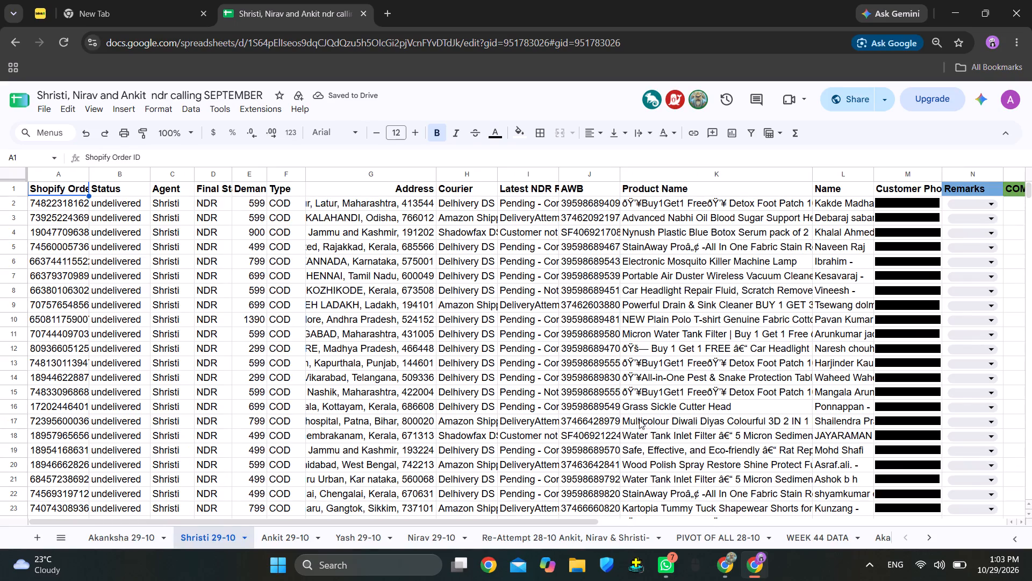
left_click(274, 539)
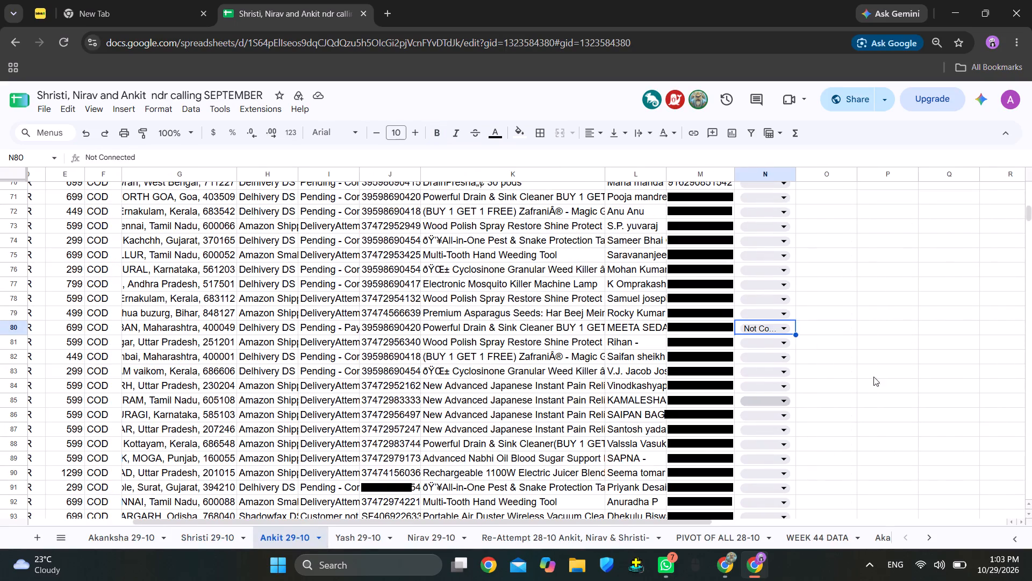
scroll(885, 371, "down", 2)
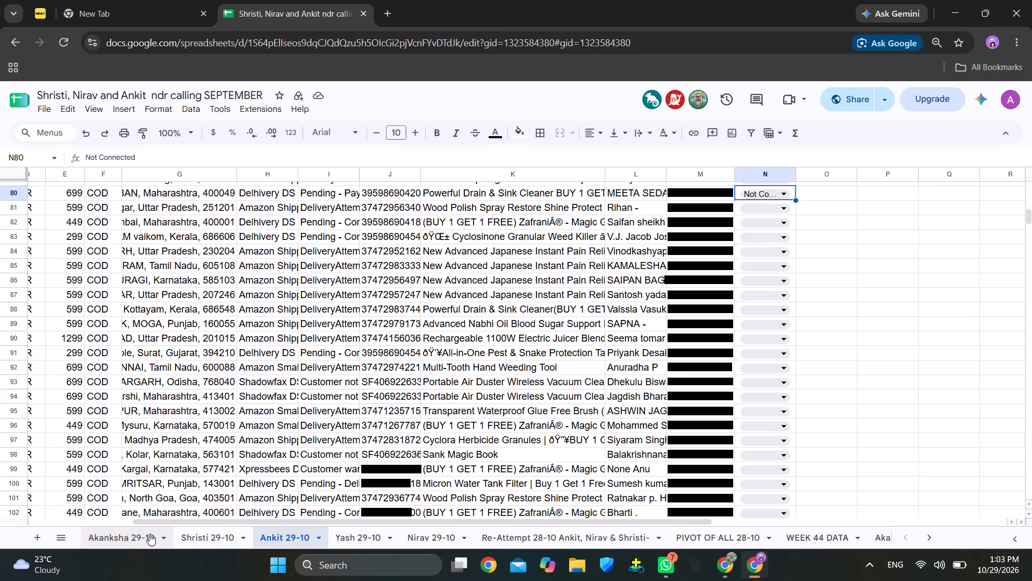
left_click(133, 536)
left_click(363, 547)
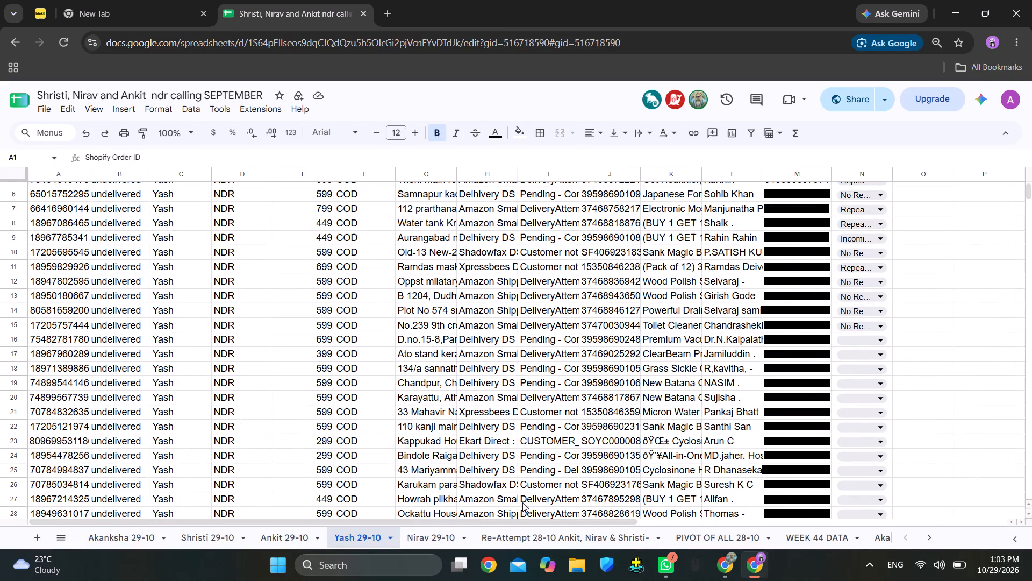
left_click(428, 539)
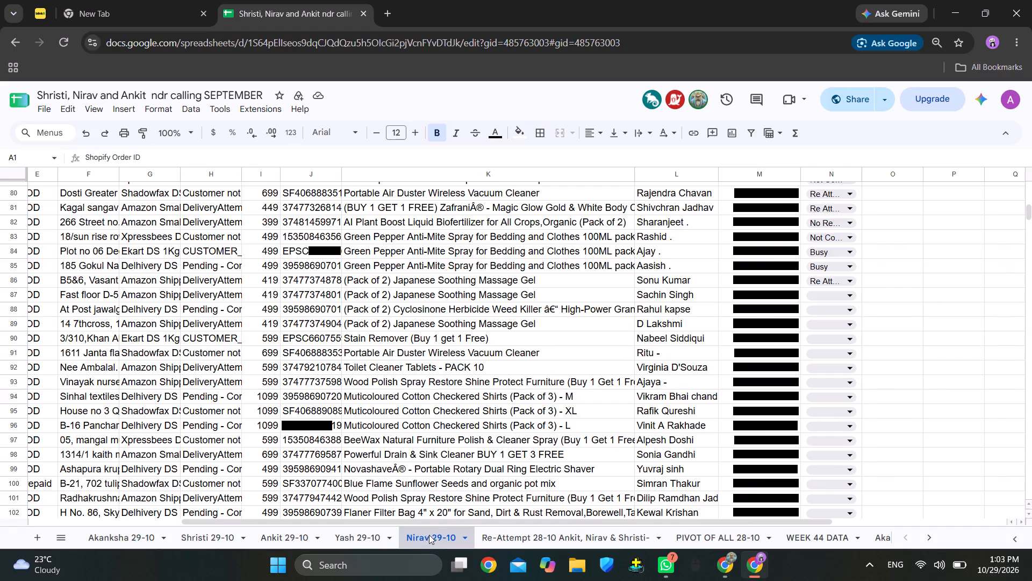
In the Ankit 29-10 sheet, set the remark of the order in row 81 to Cx Disconnected.
left_click(276, 534)
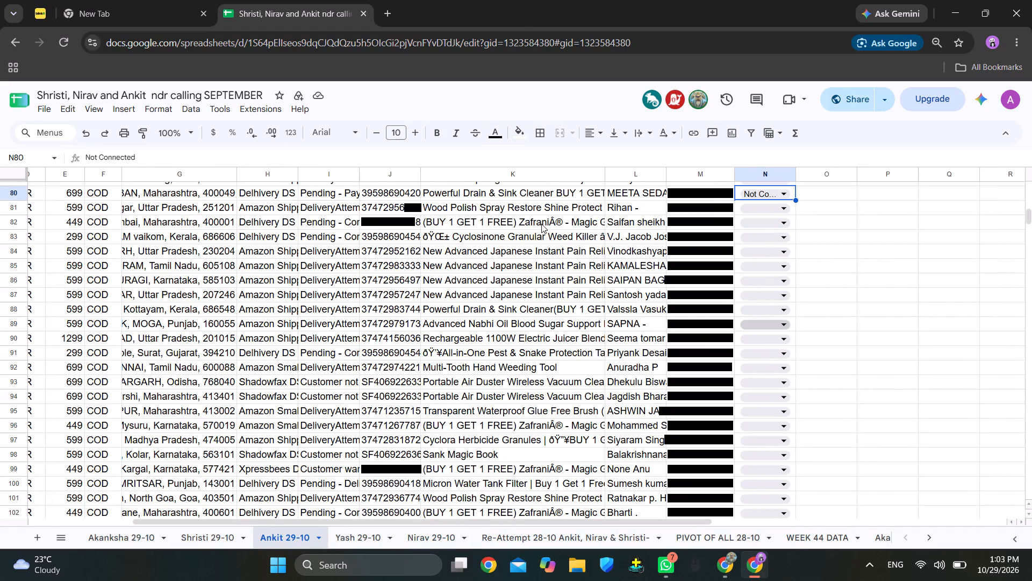
left_click(763, 207)
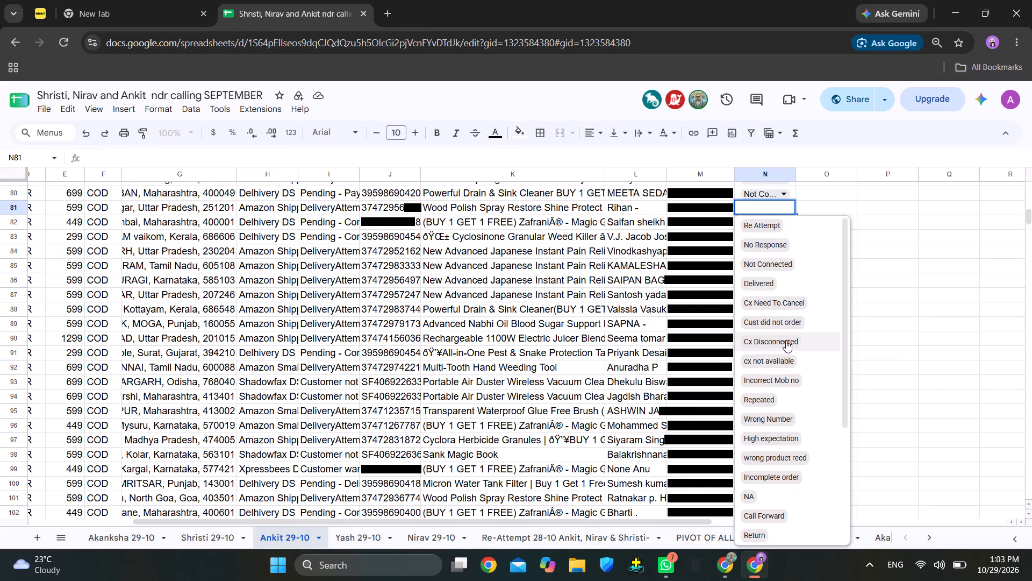
left_click(786, 341)
scroll(852, 324, "up", 1)
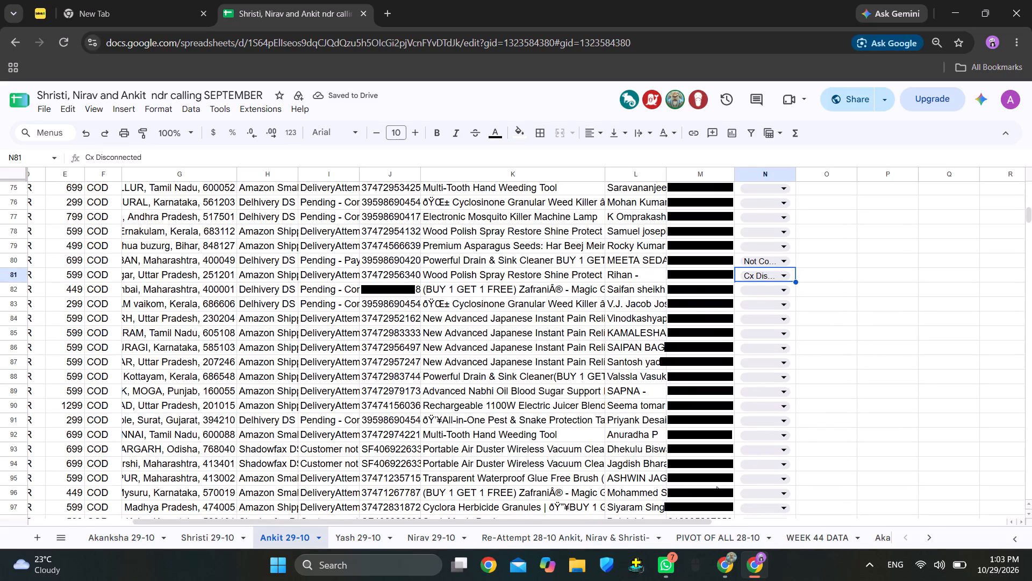
Check how far the Remarks column is filled in on the Yash, Nirav and Akanksha 29-10 sheets.
left_click(346, 533)
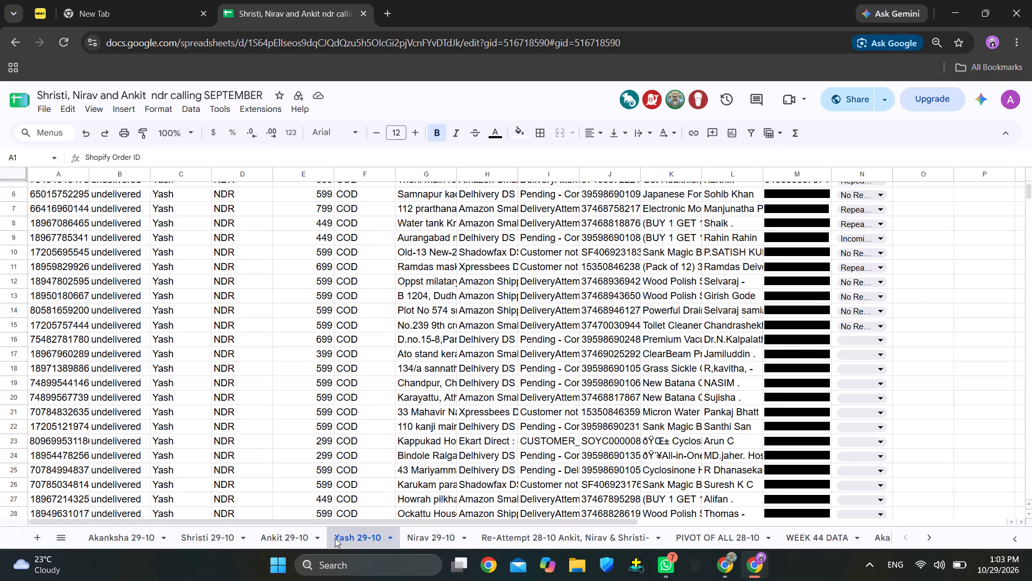
left_click(446, 539)
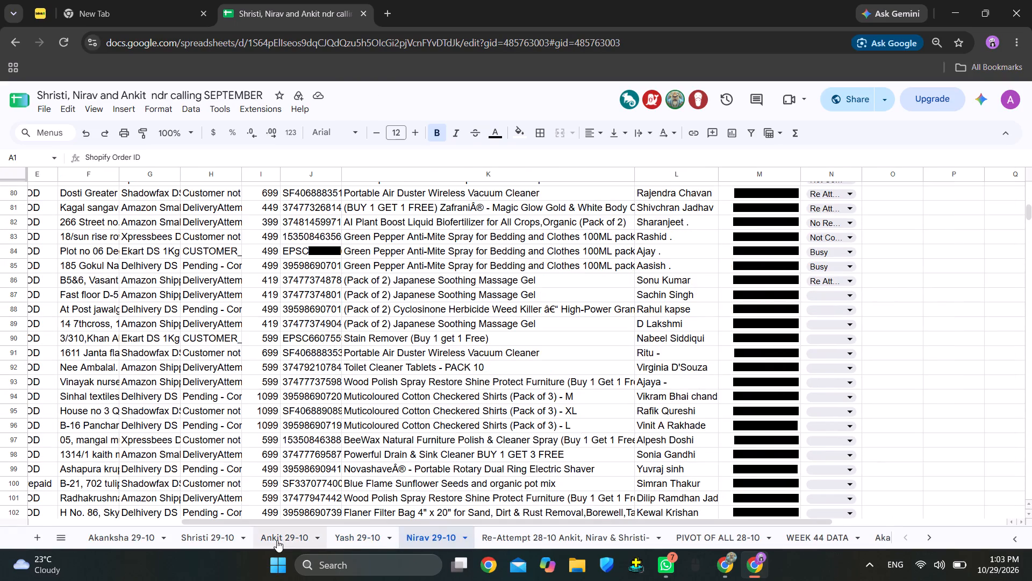
left_click(131, 536)
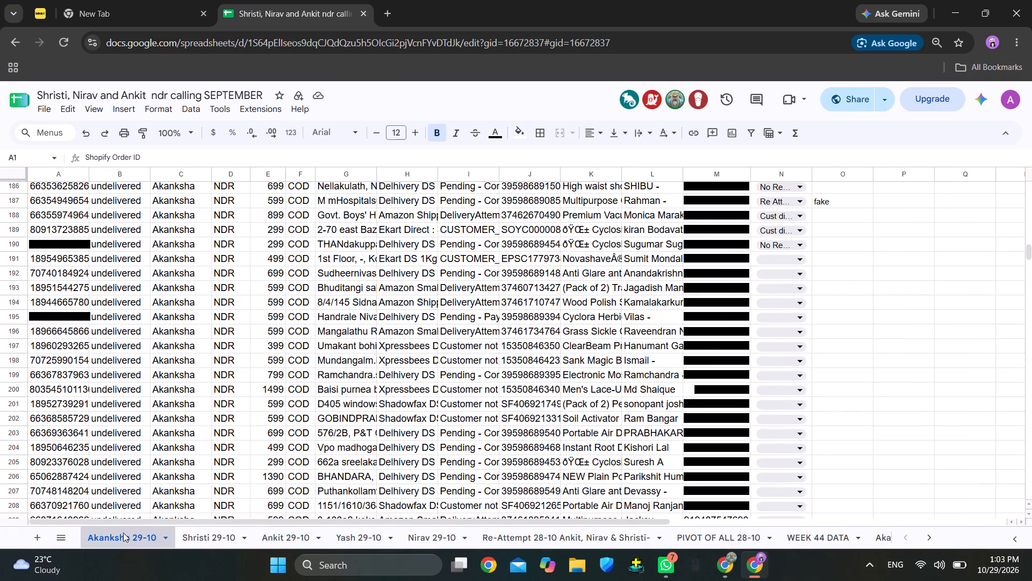
Return to the Ankit 29-10 sheet and set the remark of the order in row 82 to Re Attempt.
left_click(295, 542)
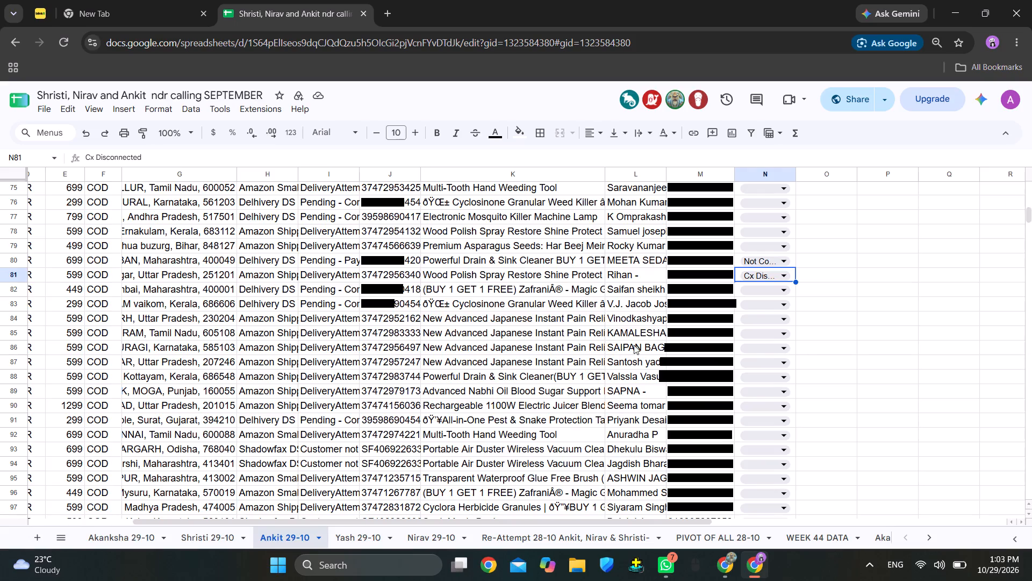
scroll(691, 321, "up", 5)
scroll(692, 330, "down", 4)
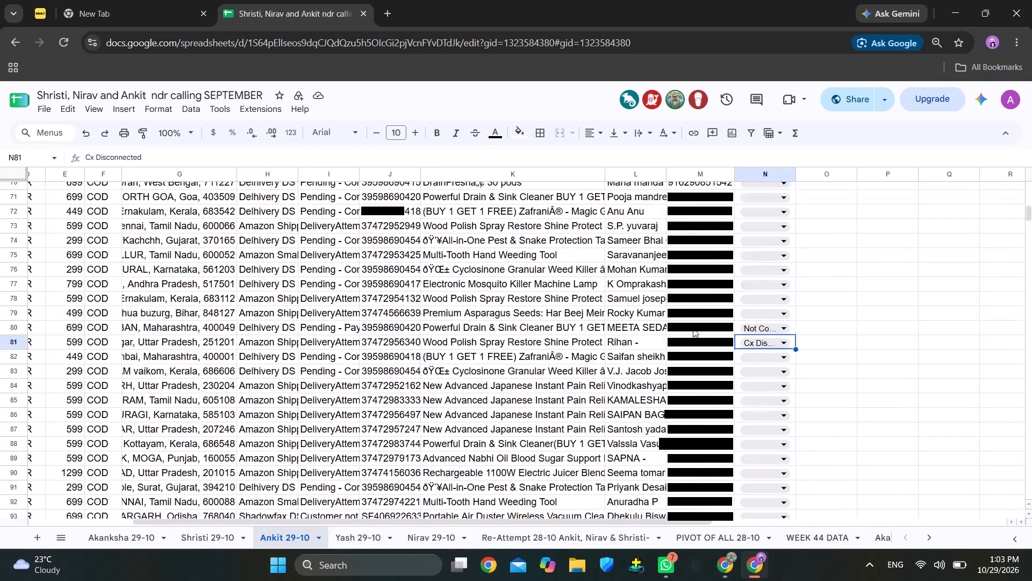
scroll(682, 358, "down", 2)
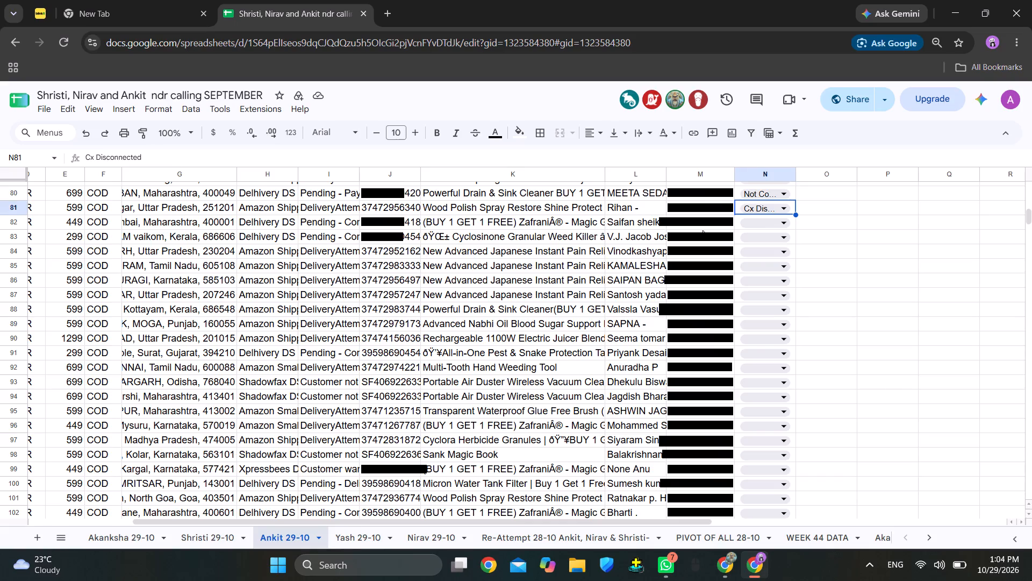
left_click(773, 226)
left_click(764, 241)
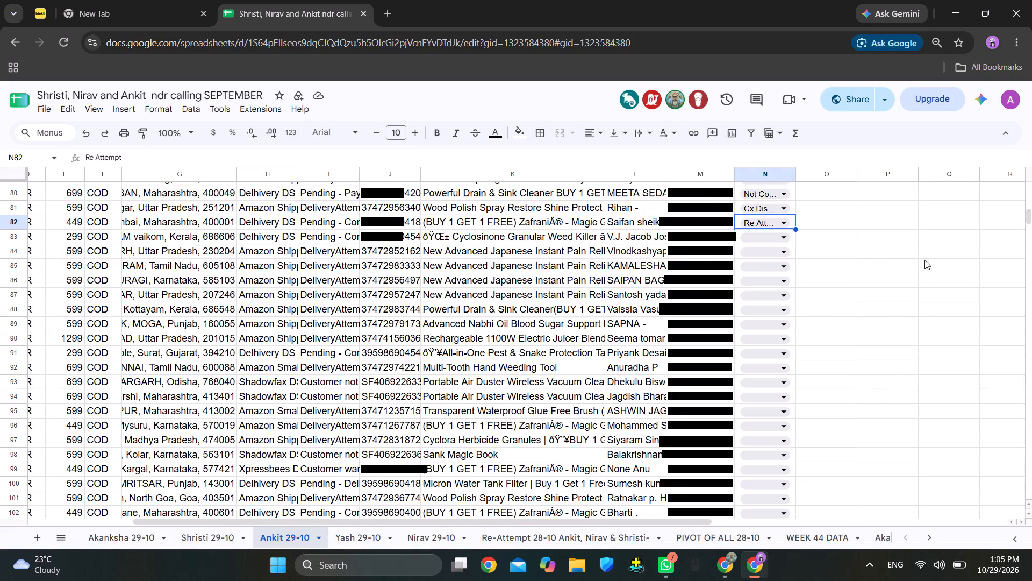
Set the remark of the order in row 83 to Out of Coverage Area.
left_click(781, 238)
scroll(773, 320, "down", 2)
scroll(766, 366, "up", 1)
scroll(800, 461, "down", 3)
scroll(800, 462, "up", 1)
scroll(800, 462, "down", 1)
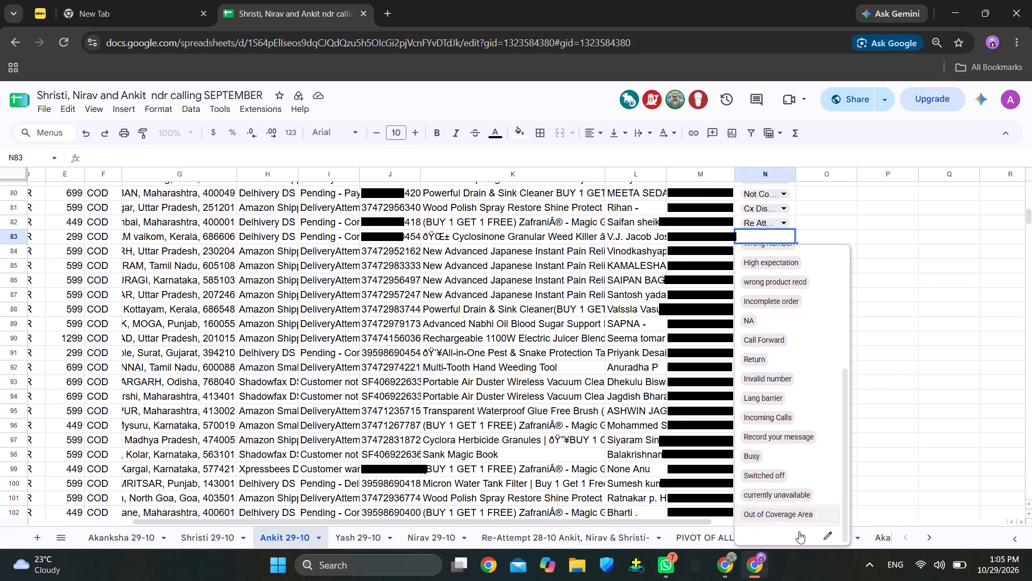
left_click(801, 516)
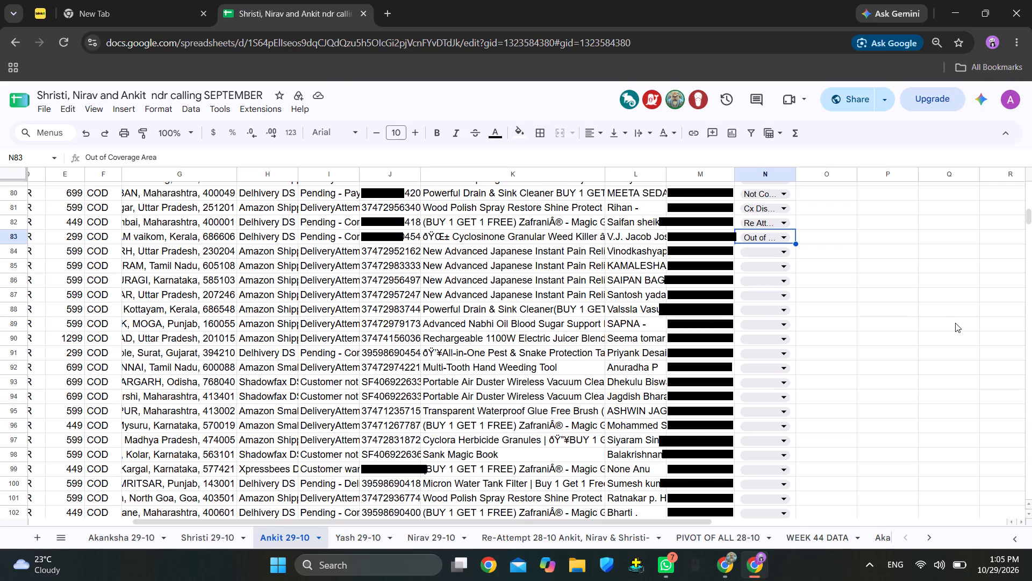
Check remark progress on the Shristi, Yash and Nirav 29-10 sheets.
left_click(113, 541)
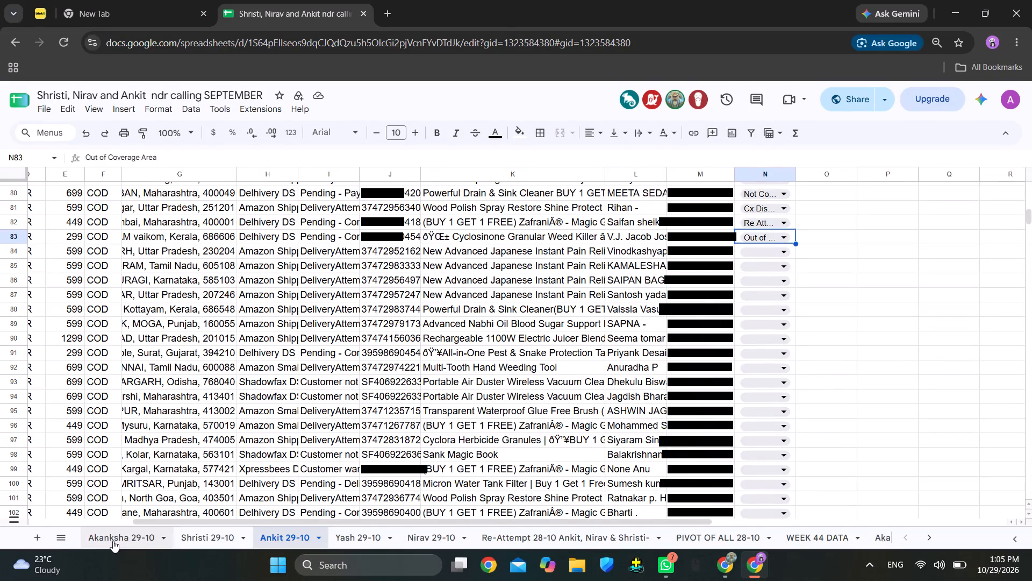
left_click(218, 533)
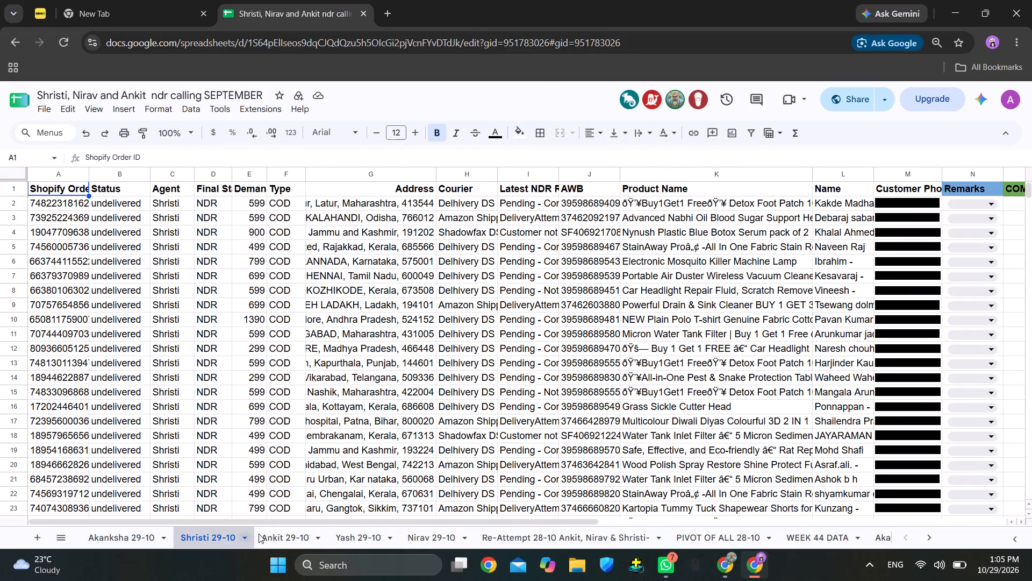
left_click(350, 542)
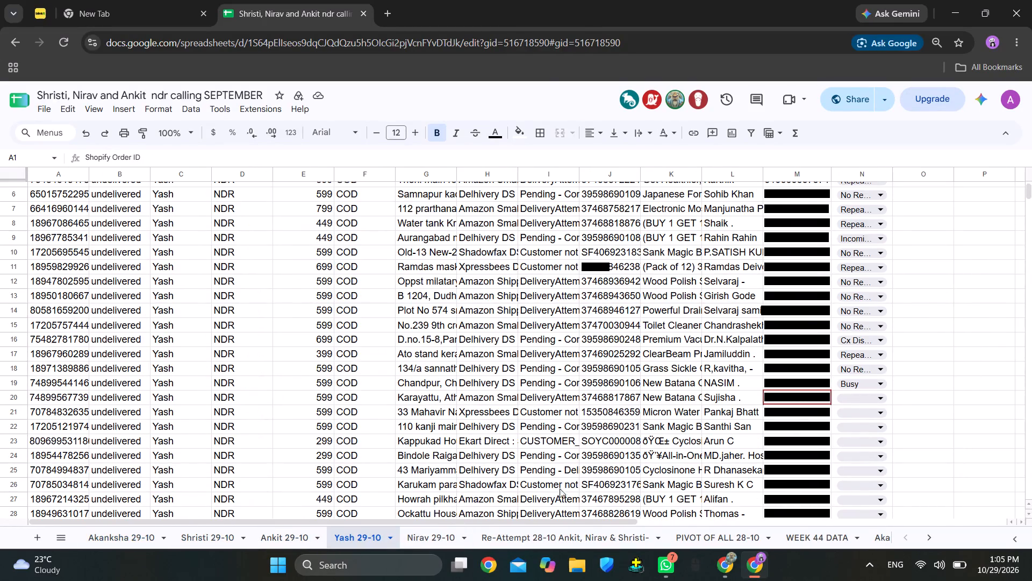
left_click(432, 532)
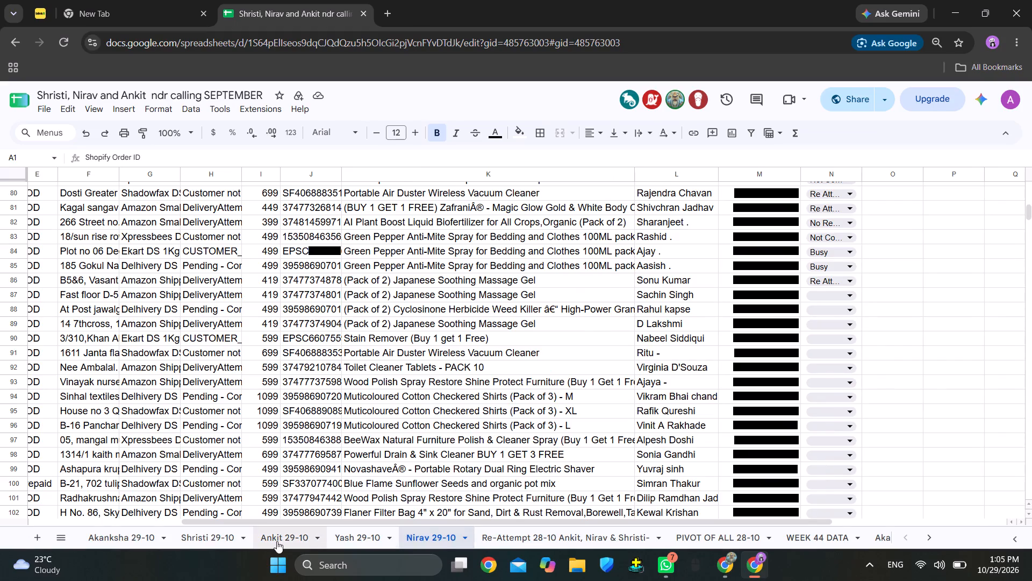
Examine the Ankit 29-10 sheet's remaining orders past the end of the list, and return to the rows around the latest remarks.
left_click(278, 541)
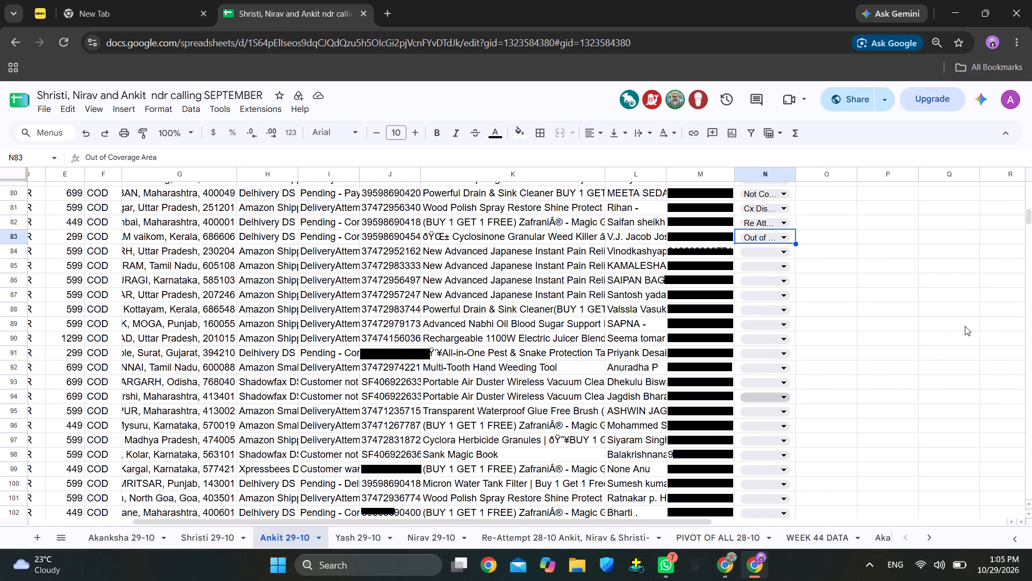
scroll(965, 331, "down", 4)
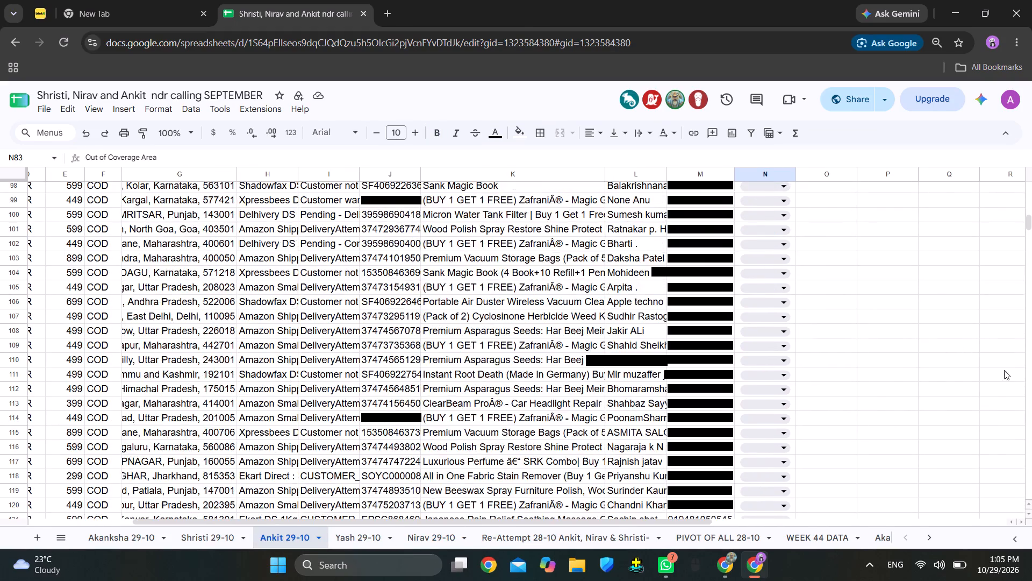
scroll(997, 376, "down", 20)
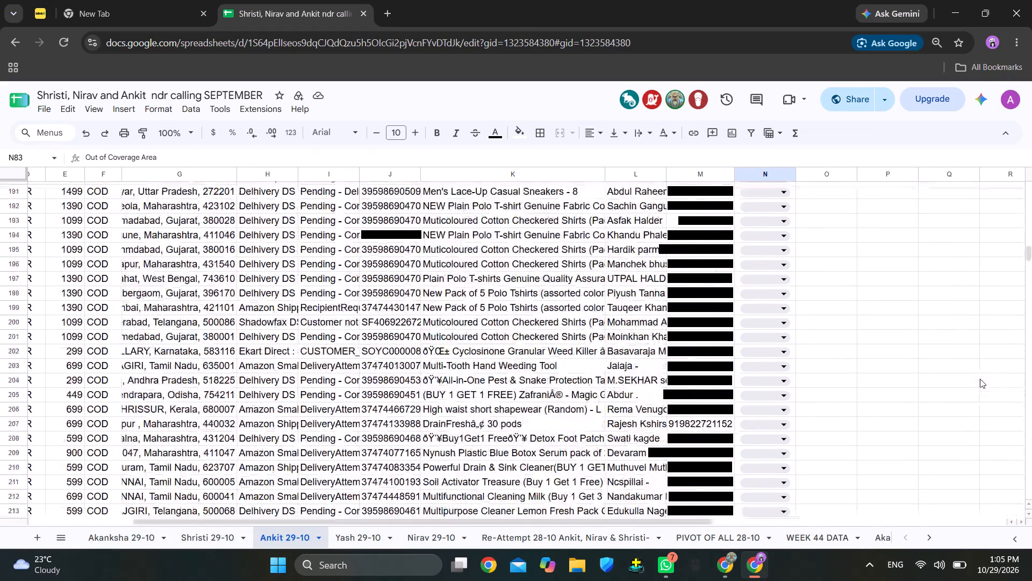
scroll(980, 379, "down", 2)
scroll(980, 379, "up", 1)
scroll(980, 379, "down", 17)
scroll(985, 374, "down", 4)
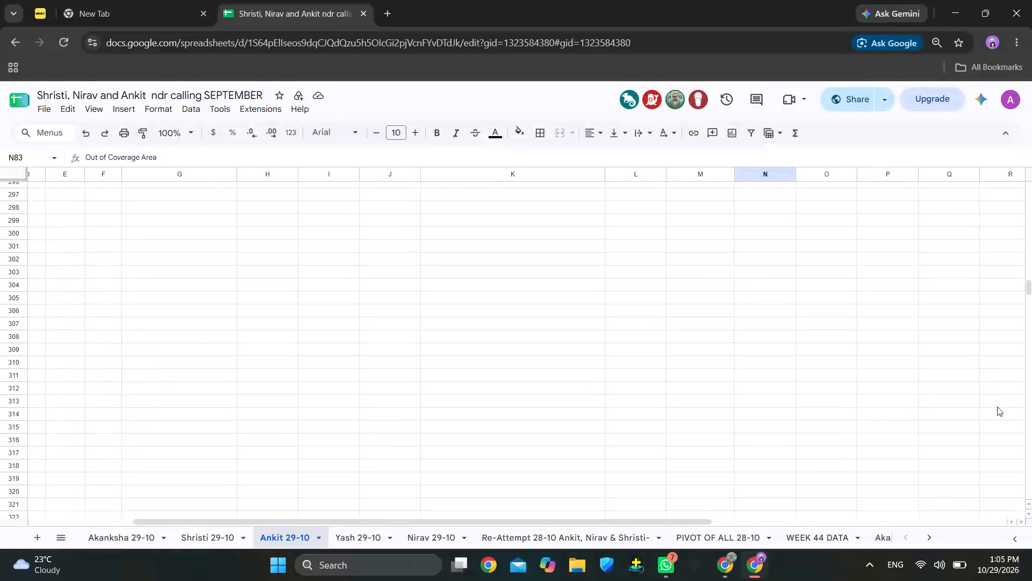
scroll(998, 417, "down", 1)
scroll(997, 418, "up", 1)
scroll(997, 419, "down", 3)
scroll(988, 417, "up", 1)
scroll(988, 417, "down", 11)
scroll(986, 414, "down", 11)
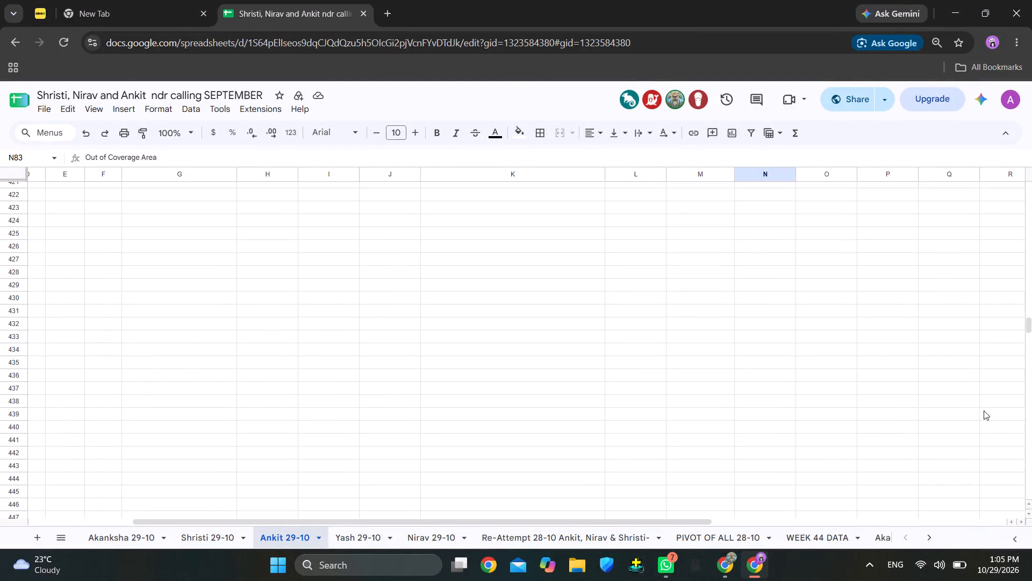
scroll(984, 410, "down", 3)
scroll(984, 412, "up", 1)
scroll(984, 412, "down", 6)
left_click(991, 495)
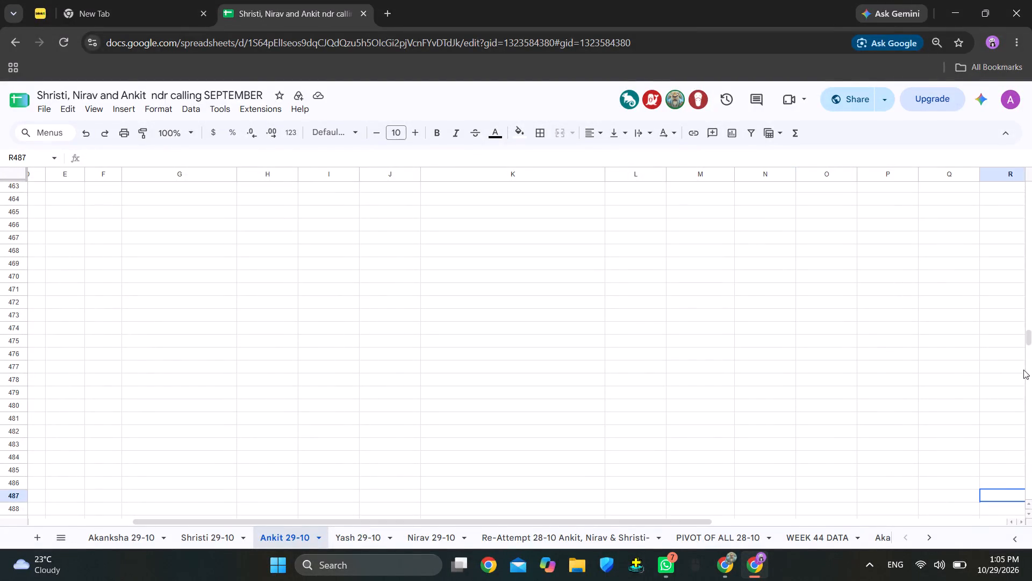
left_click_drag(1030, 339, 1017, 214)
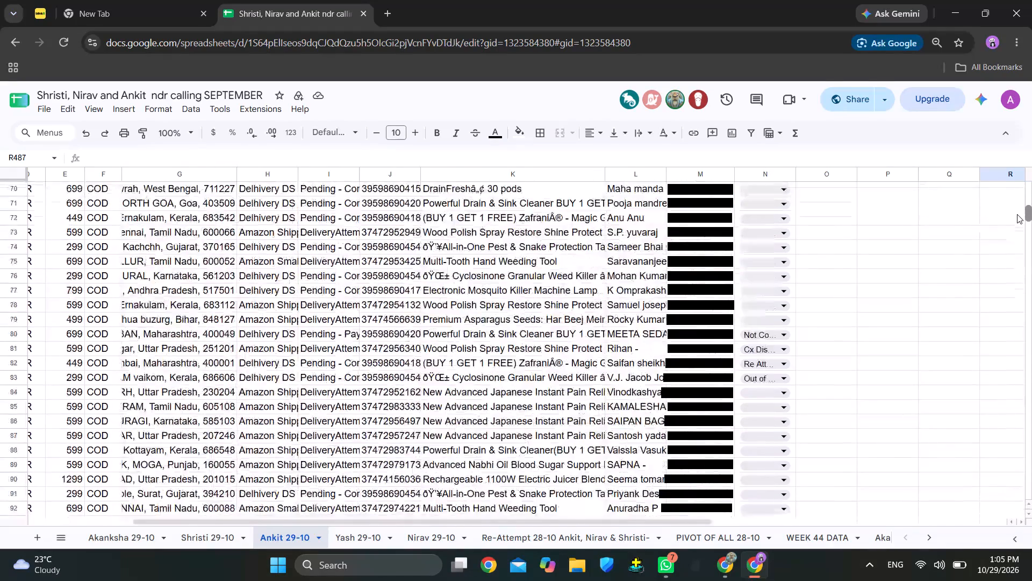
left_click_drag(1017, 214, 1018, 216)
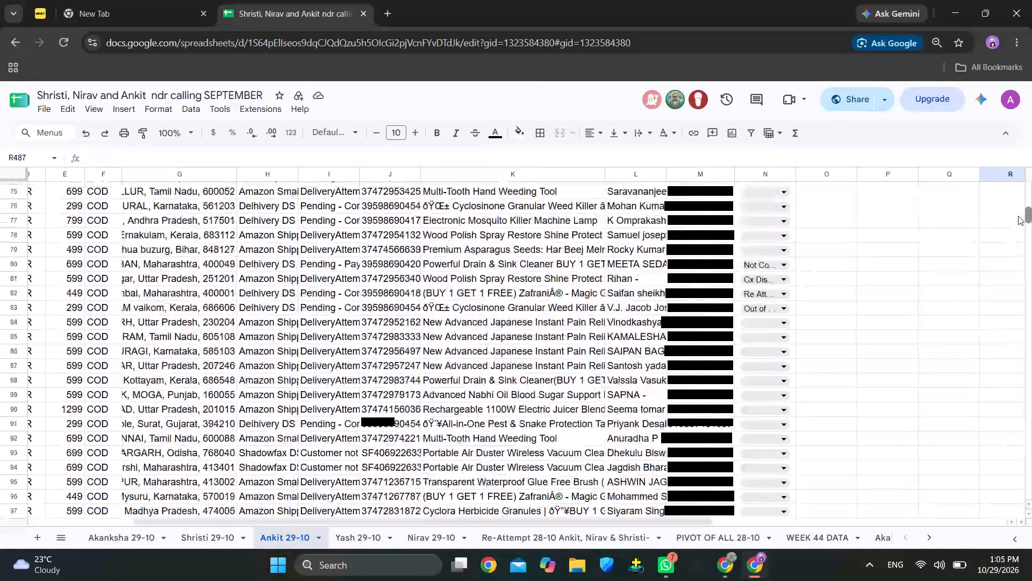
left_click_drag(1018, 216, 1018, 218)
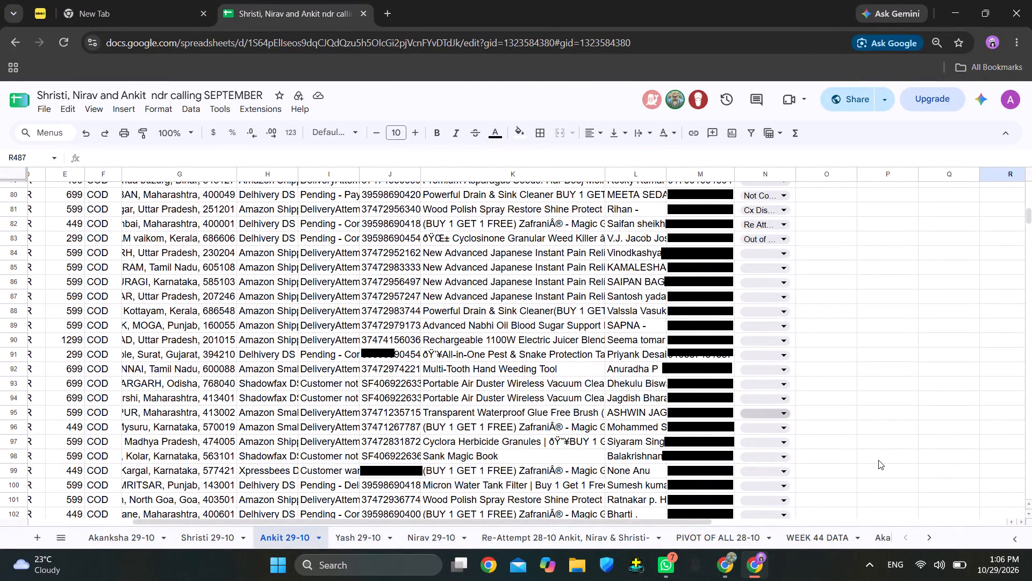
Switch to the other Chrome window with the Honeygain dashboard and close its SmartDraw tab.
left_click(723, 568)
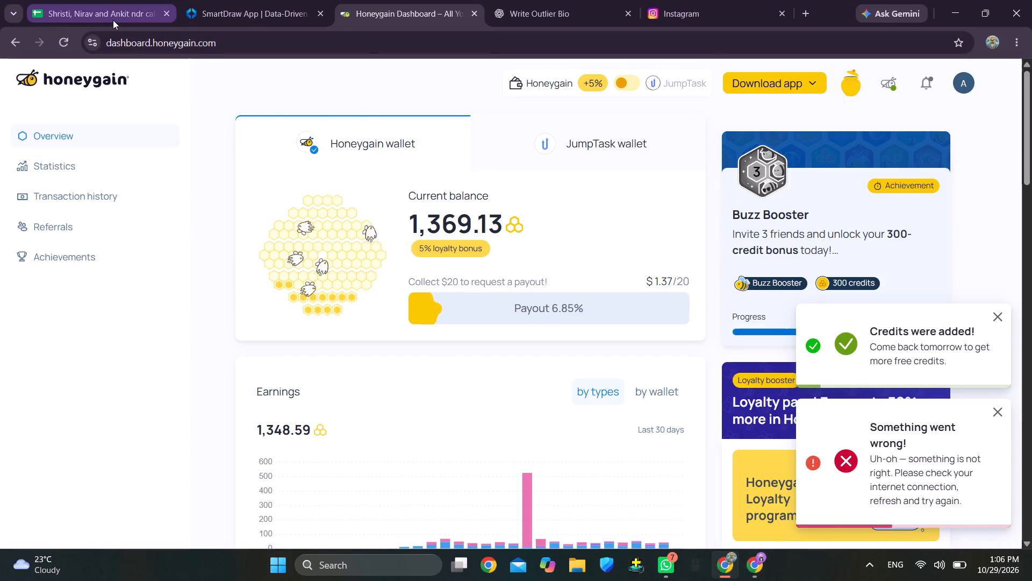
left_click(320, 13)
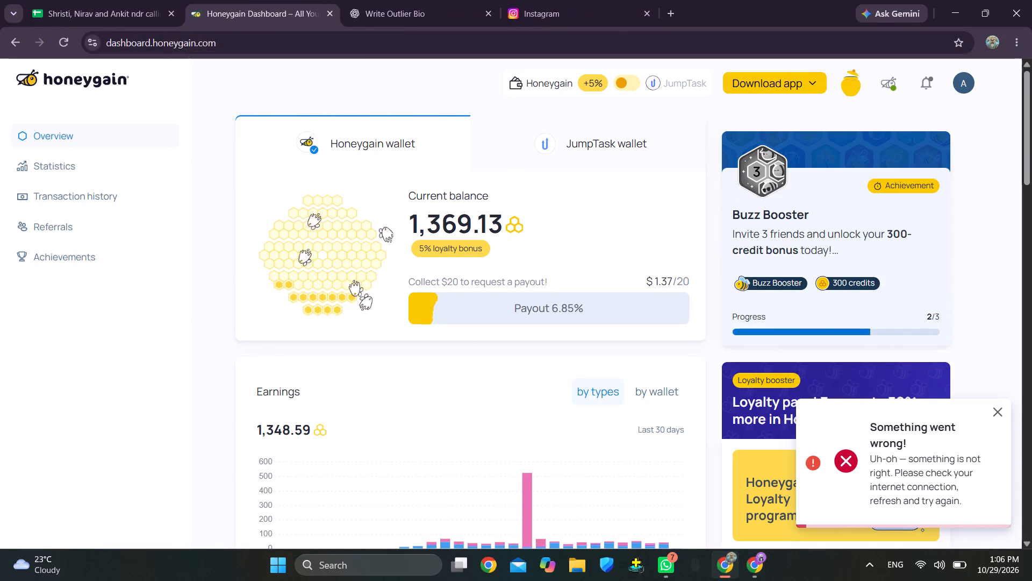
In this window's copy of the NDR calling spreadsheet, set the Ankit 29-10 remark in row 84 to Re Attempt.
left_click(106, 14)
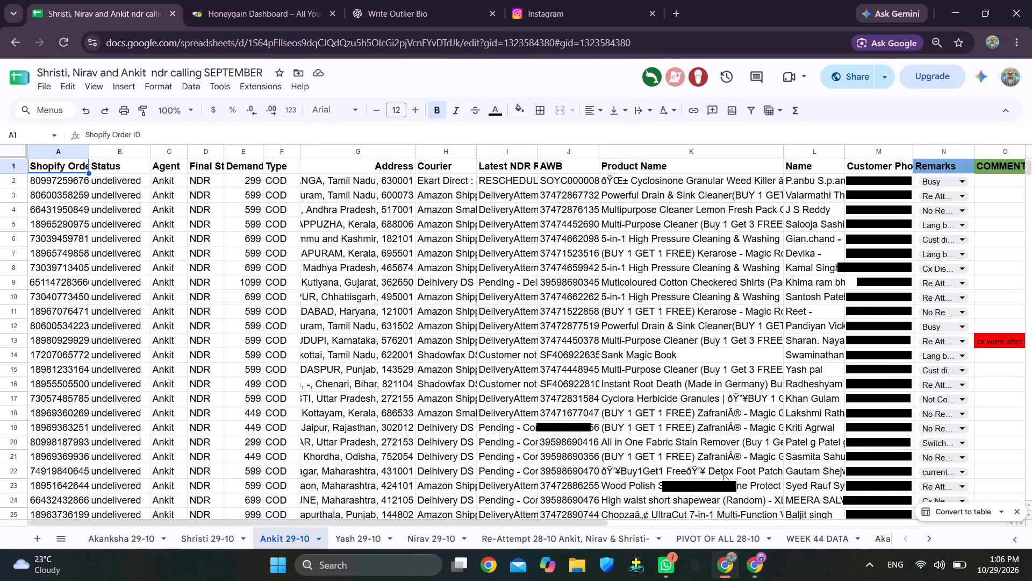
left_click_drag(576, 525, 681, 535)
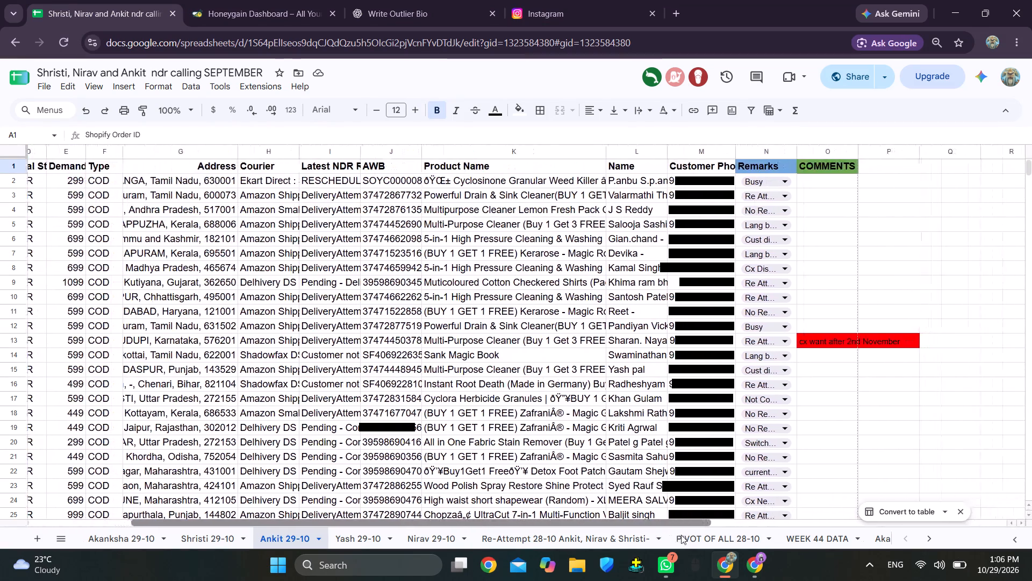
left_click_drag(681, 535, 683, 535)
scroll(822, 397, "down", 13)
scroll(852, 378, "up", 1)
scroll(852, 378, "down", 4)
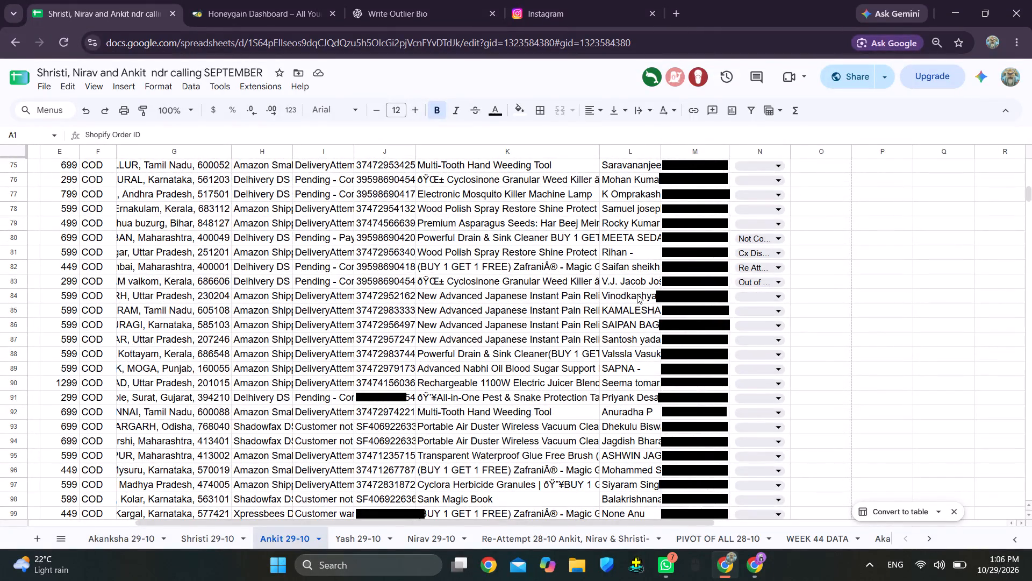
left_click(779, 297)
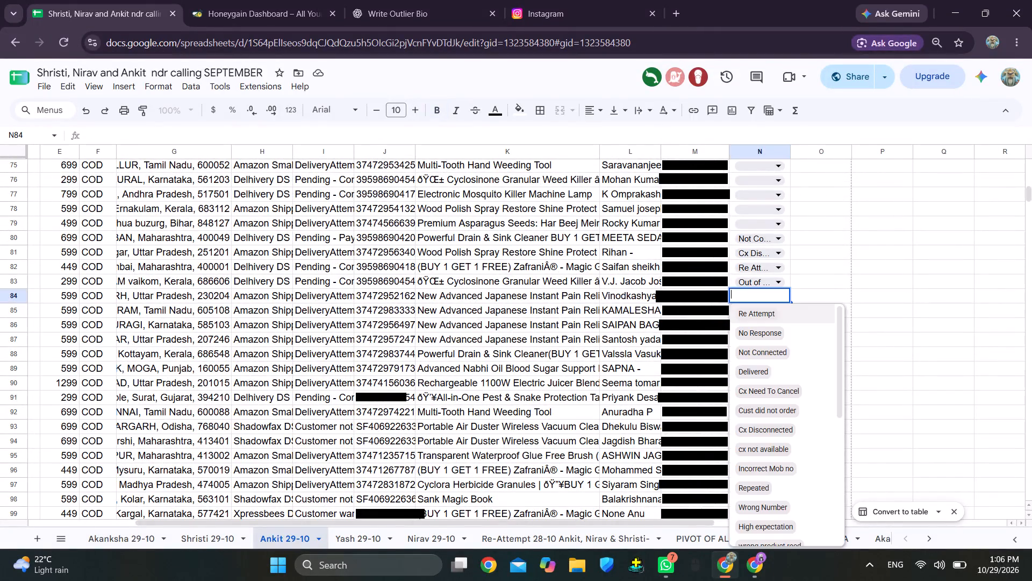
left_click(767, 317)
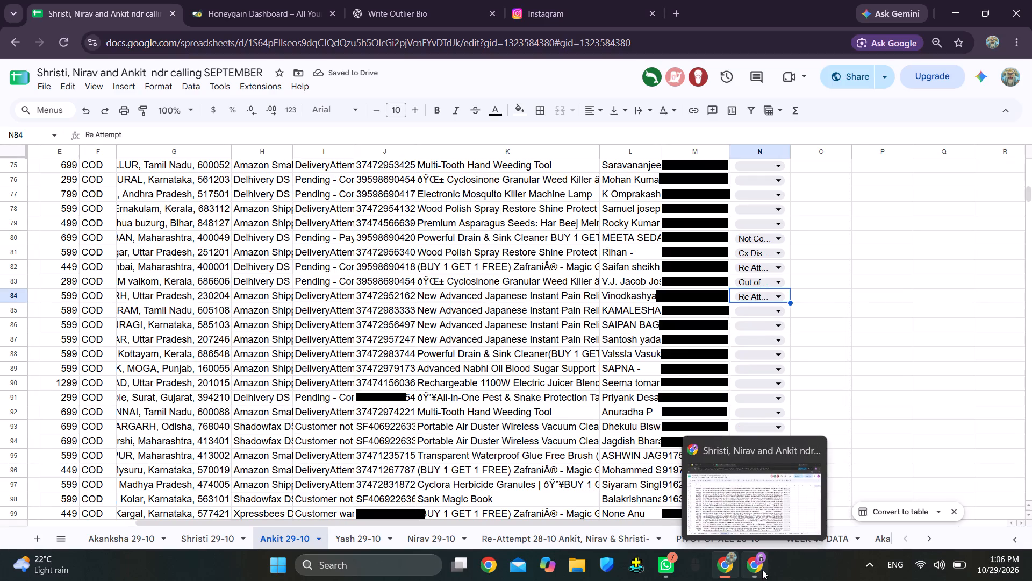
Select the row 85 customer phone in Ankit 29-10, and examine the Shristi 29-10 orders and remarks past row 100 in the other Chrome window.
left_click(696, 306)
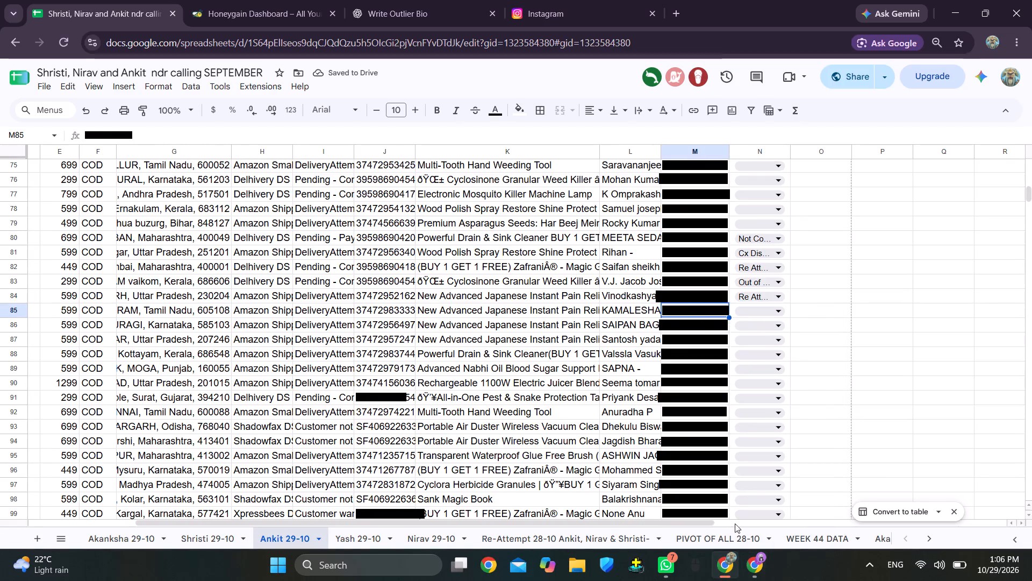
left_click(753, 567)
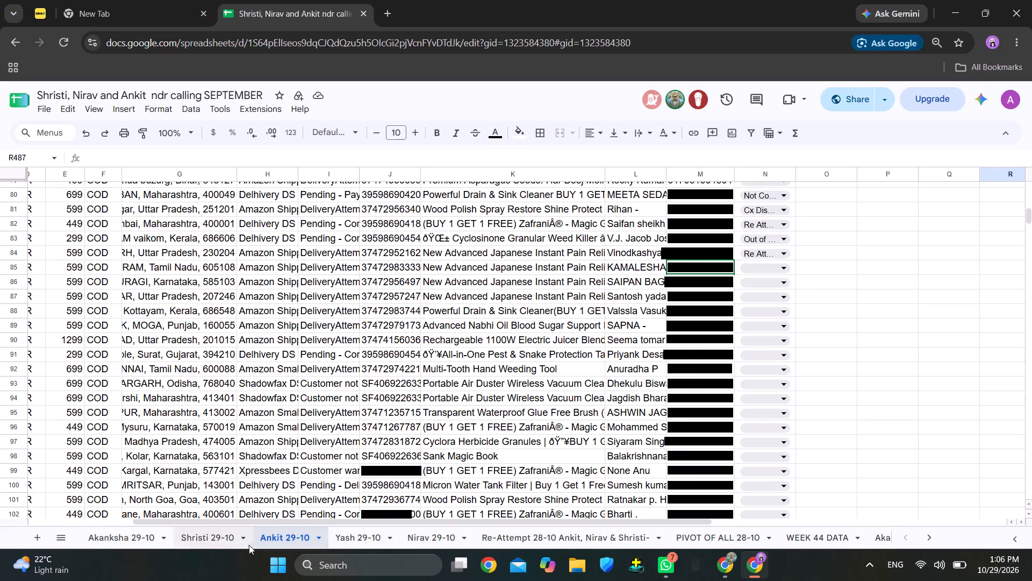
left_click(216, 538)
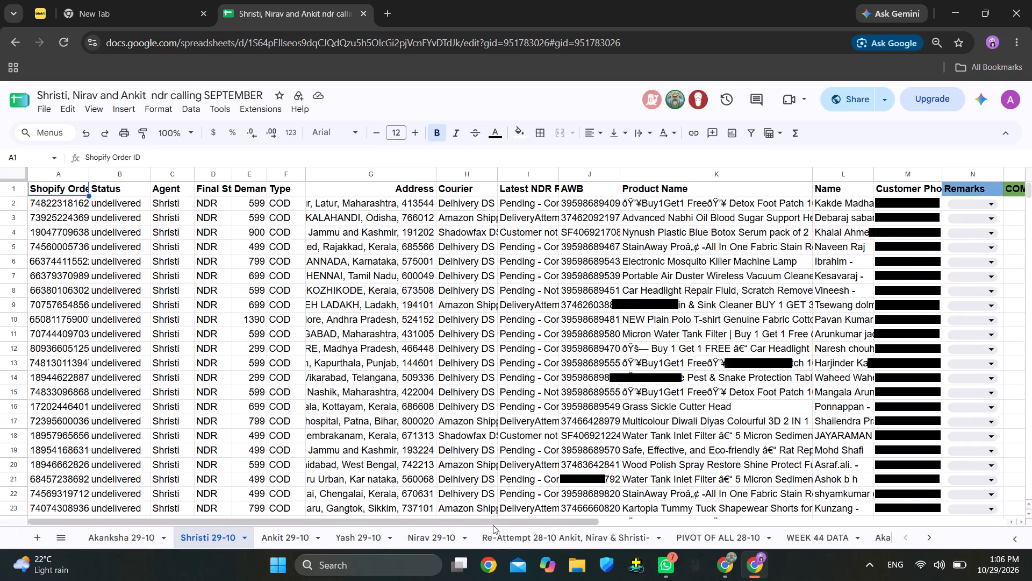
left_click_drag(579, 523, 718, 532)
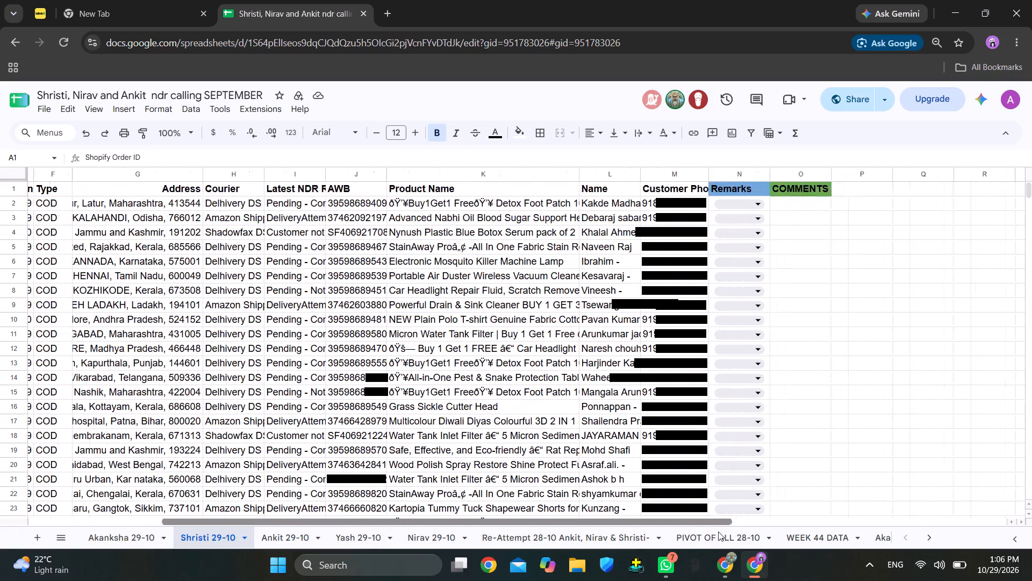
left_click_drag(718, 532, 729, 532)
scroll(797, 344, "down", 12)
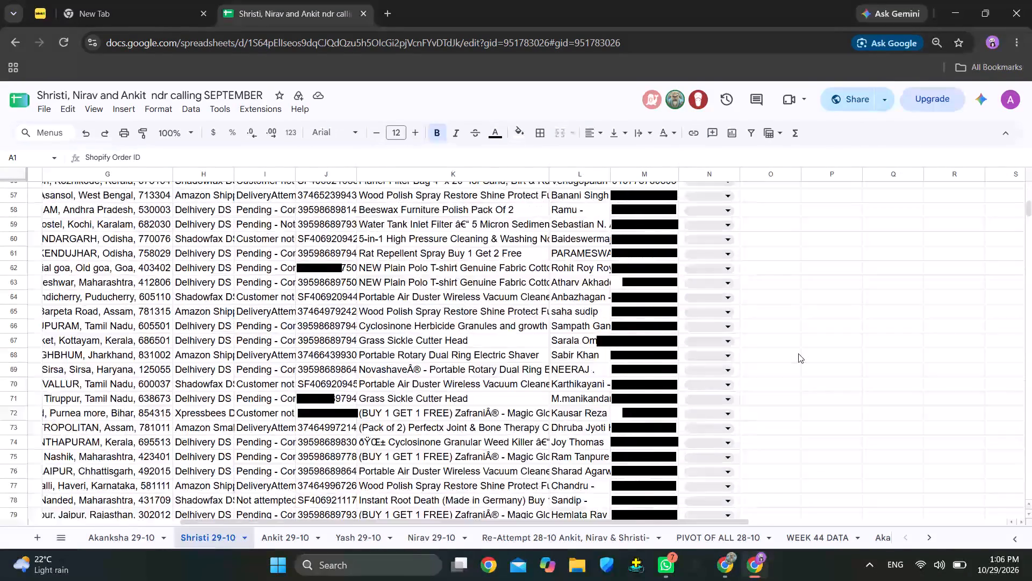
scroll(798, 353, "down", 6)
scroll(586, 385, "down", 1)
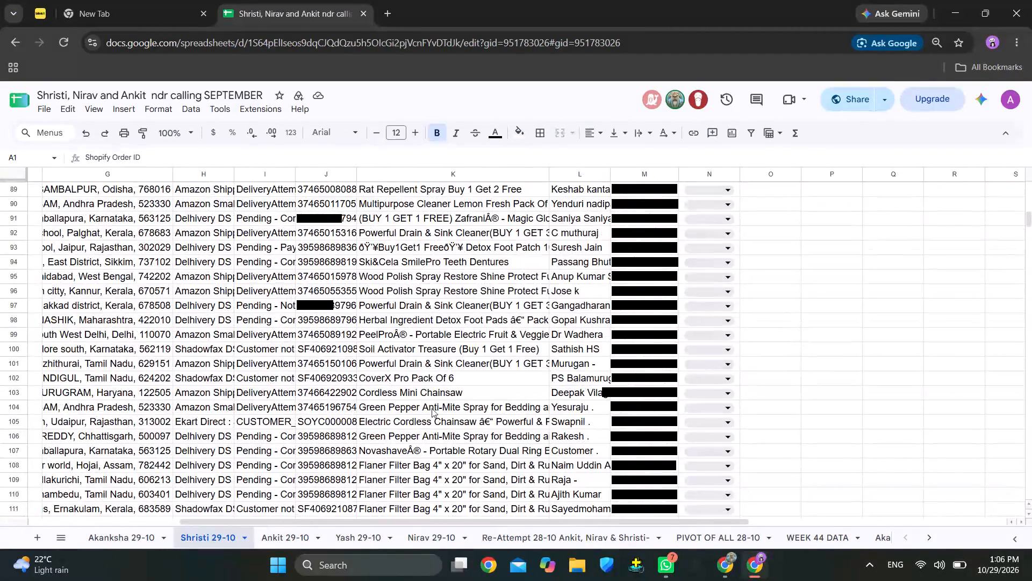
scroll(457, 354, "down", 1)
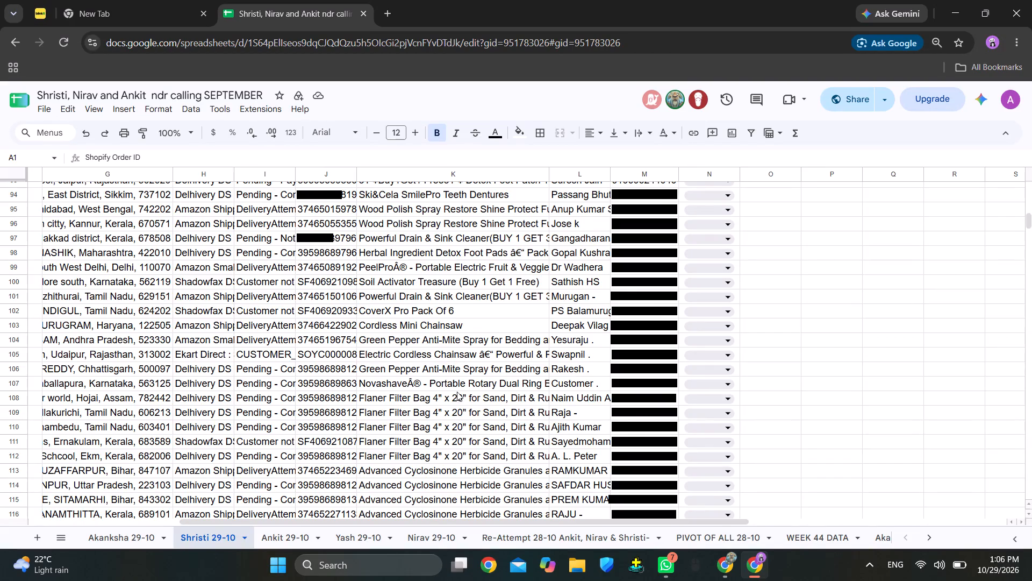
scroll(540, 367, "down", 1)
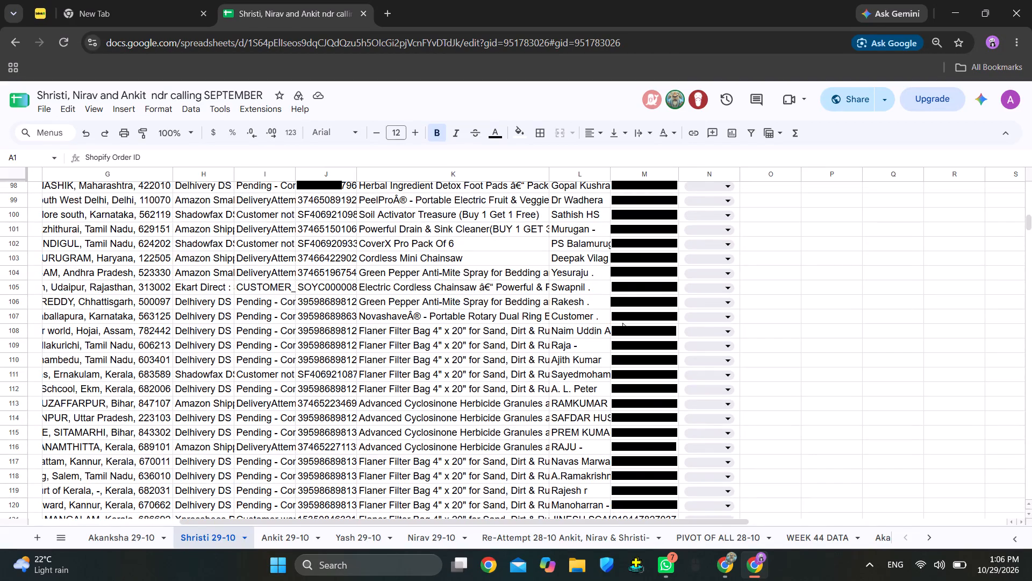
scroll(615, 335, "up", 1)
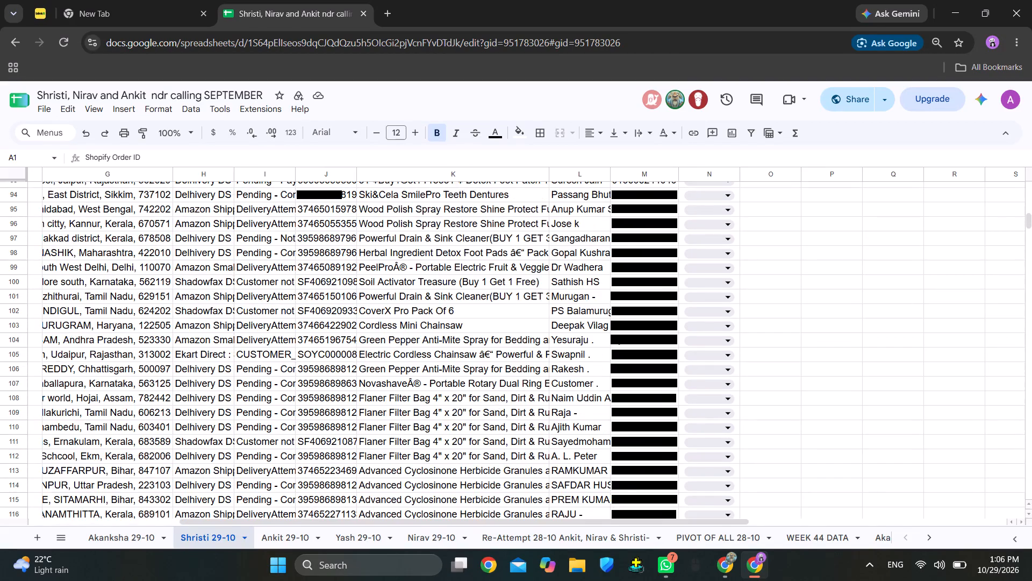
scroll(615, 335, "up", 1)
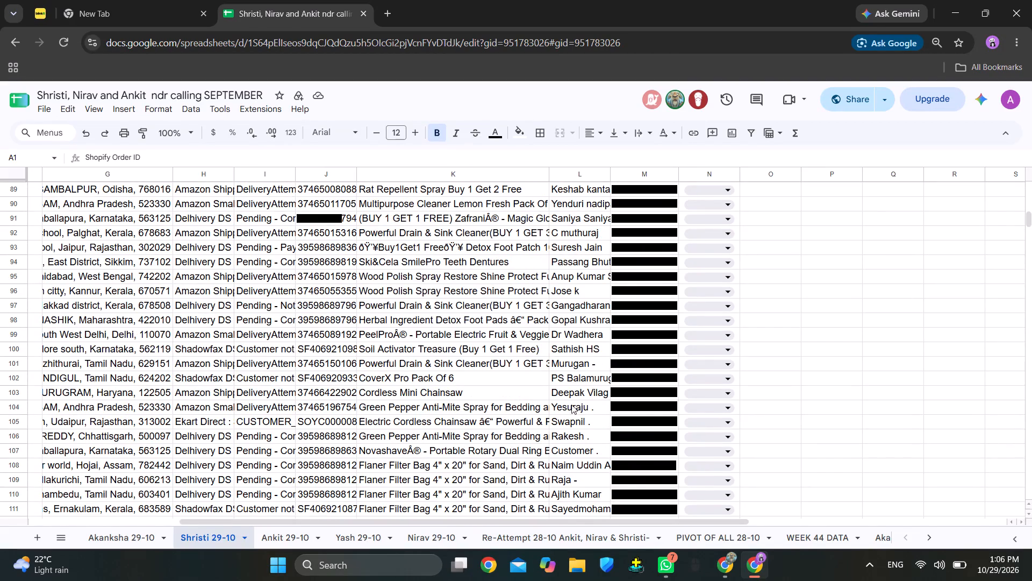
Back in the first window, set the Ankit 29-10 remark in row 85 to No Response and select the row 86 customer phone.
left_click(727, 570)
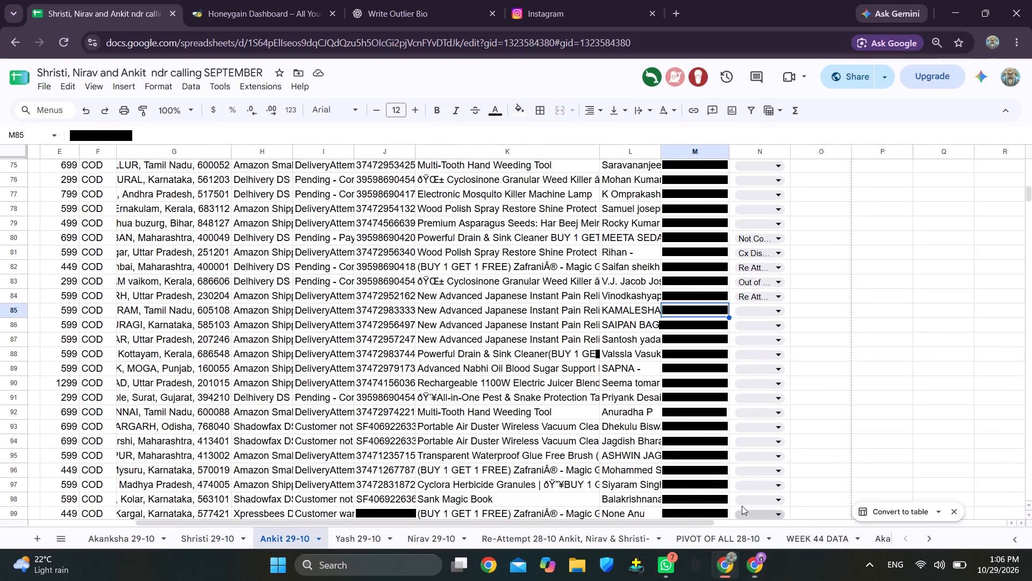
left_click(641, 310)
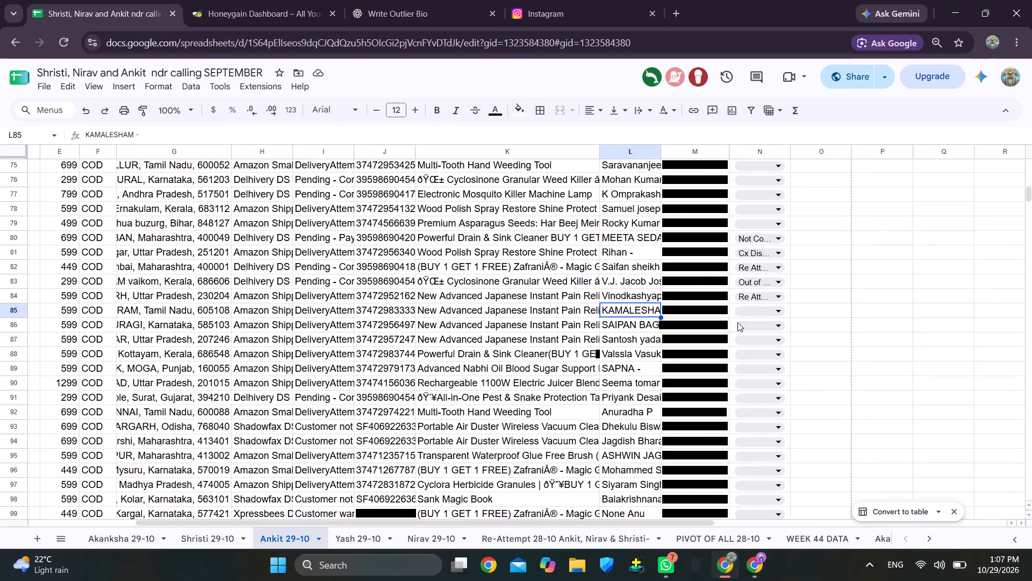
left_click(766, 316)
left_click(765, 350)
left_click(708, 327)
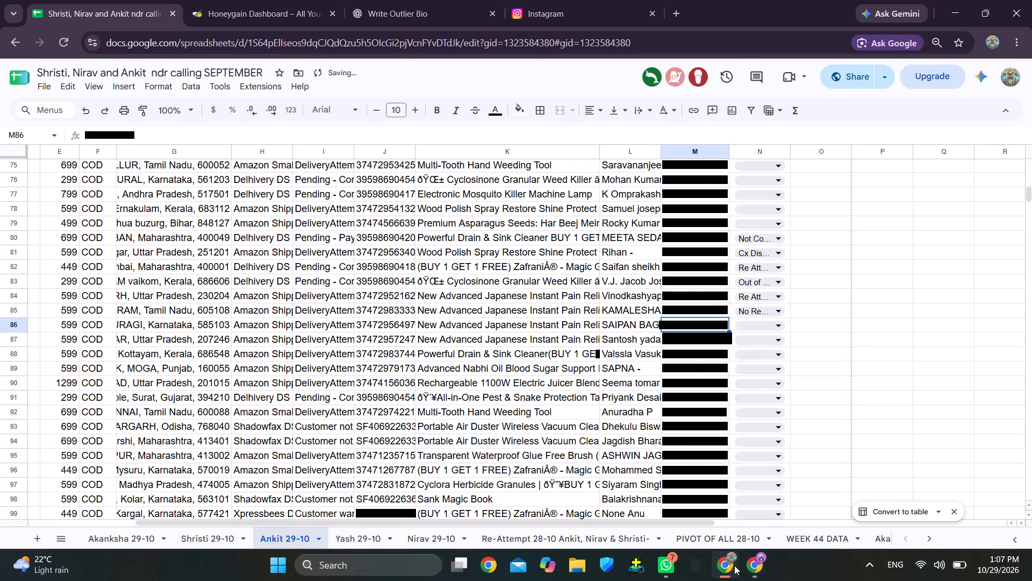
In the other Chrome window, set the Shristi 29-10 remark in row 104 to Lang barrier and select the row 105 customer phone.
left_click(759, 563)
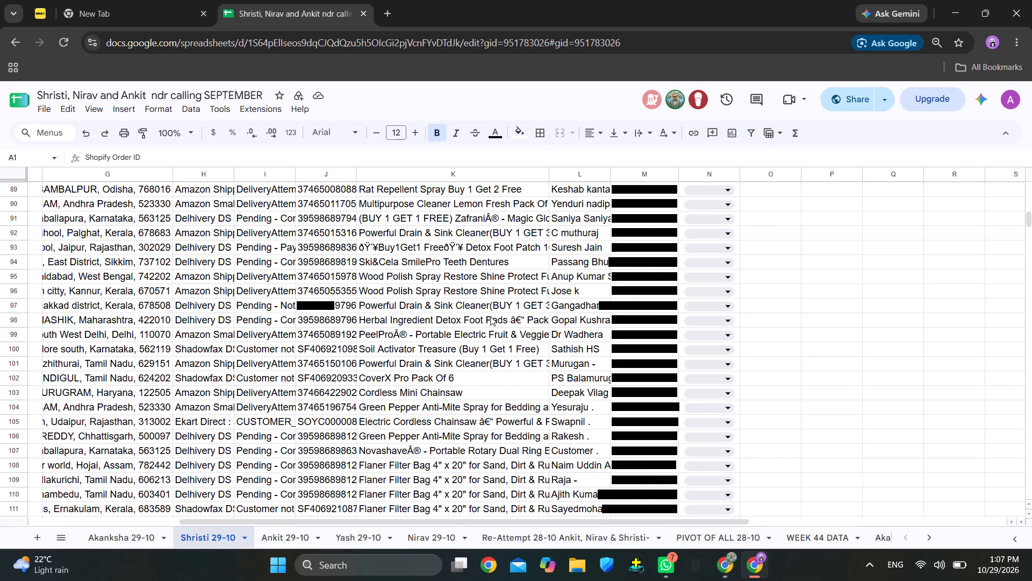
scroll(646, 385, "up", 1)
scroll(644, 381, "down", 1)
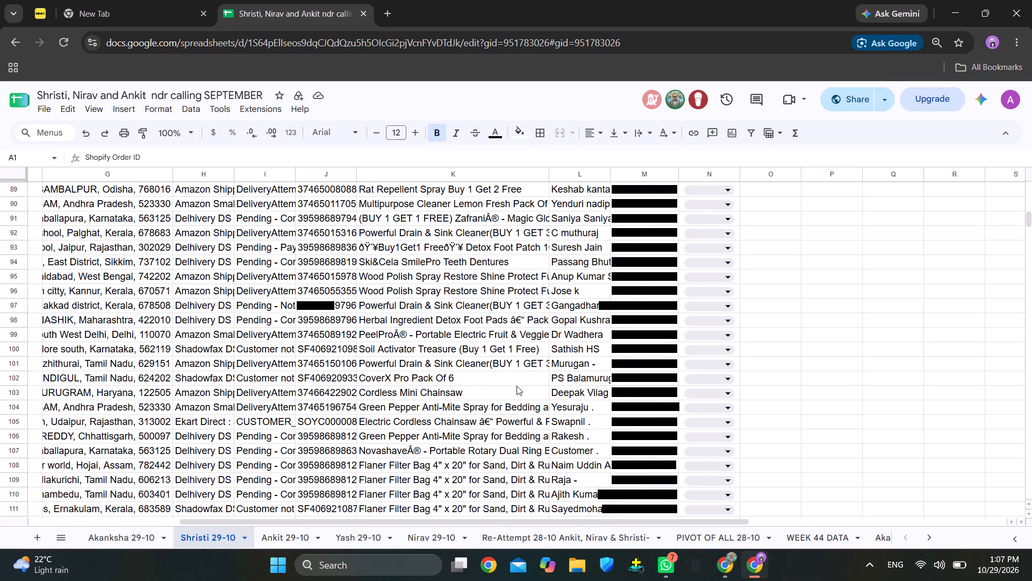
scroll(386, 321, "down", 1)
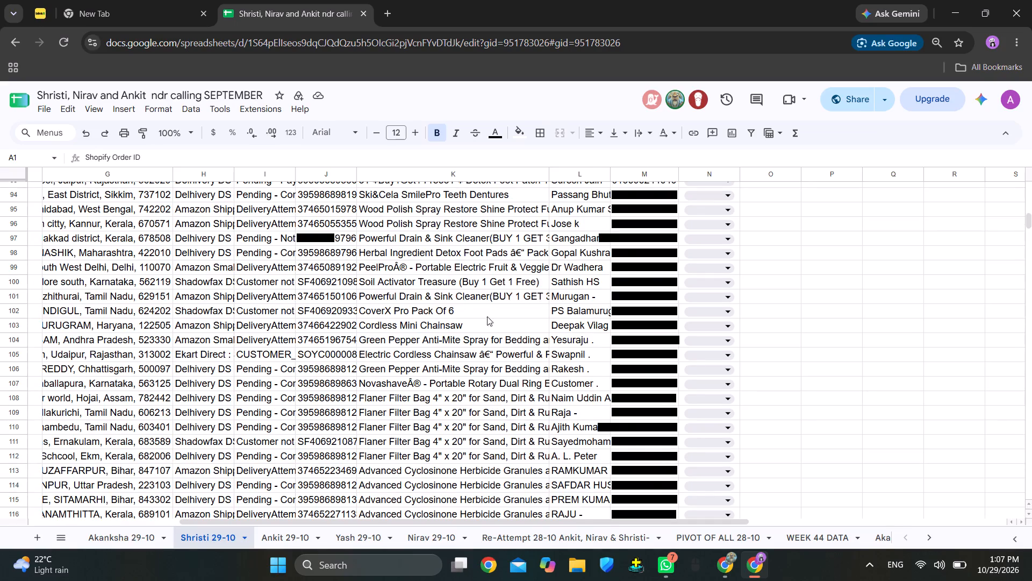
scroll(546, 318, "down", 1)
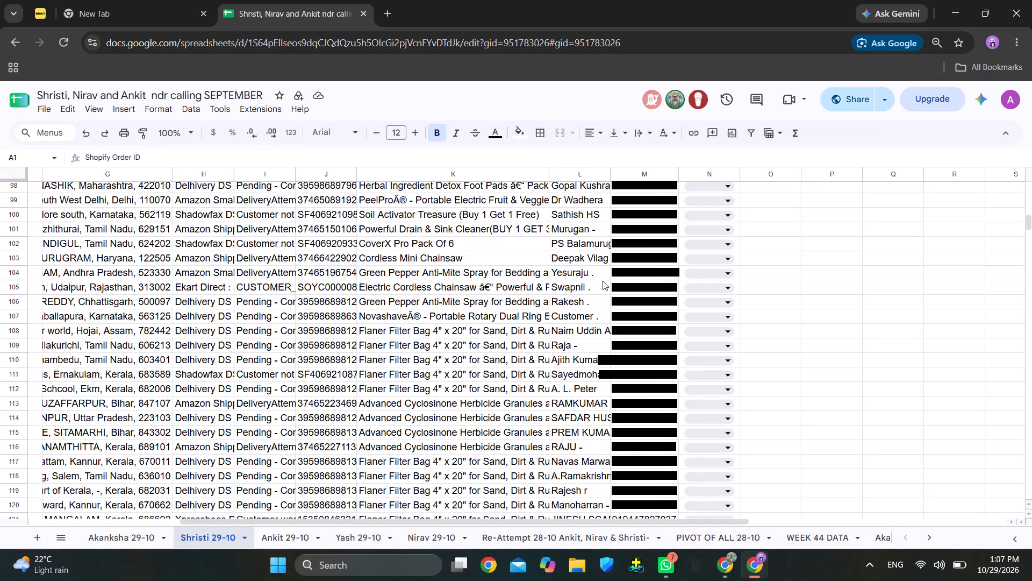
scroll(613, 284, "right", 1)
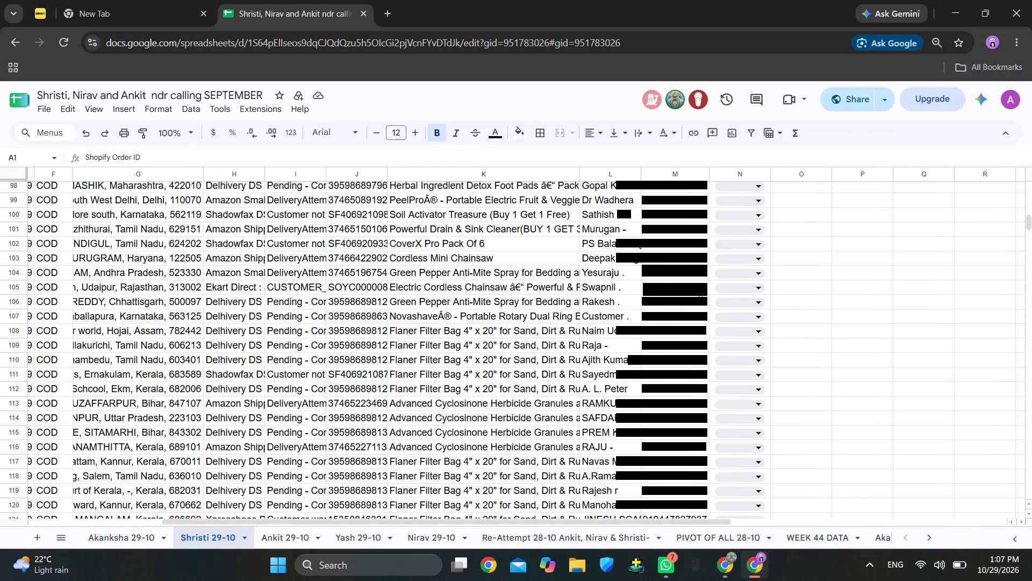
left_click(740, 276)
scroll(759, 366, "down", 6)
scroll(811, 442, "down", 2)
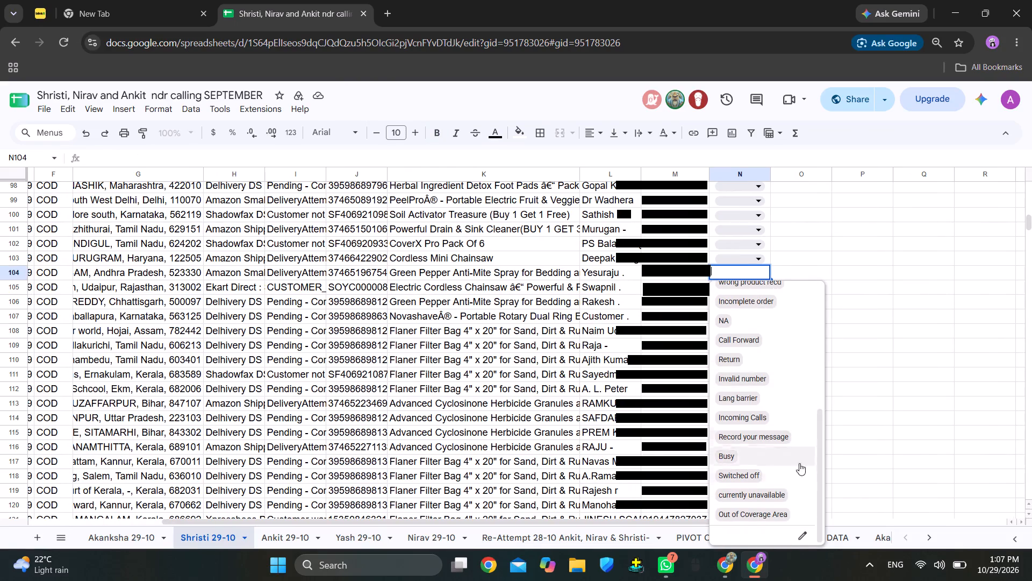
left_click(750, 398)
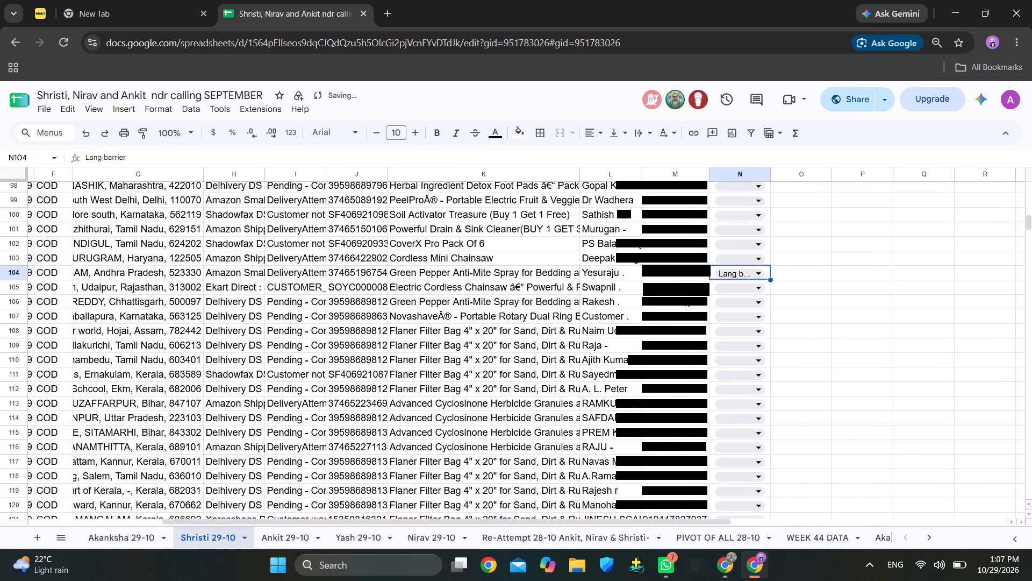
left_click(687, 290)
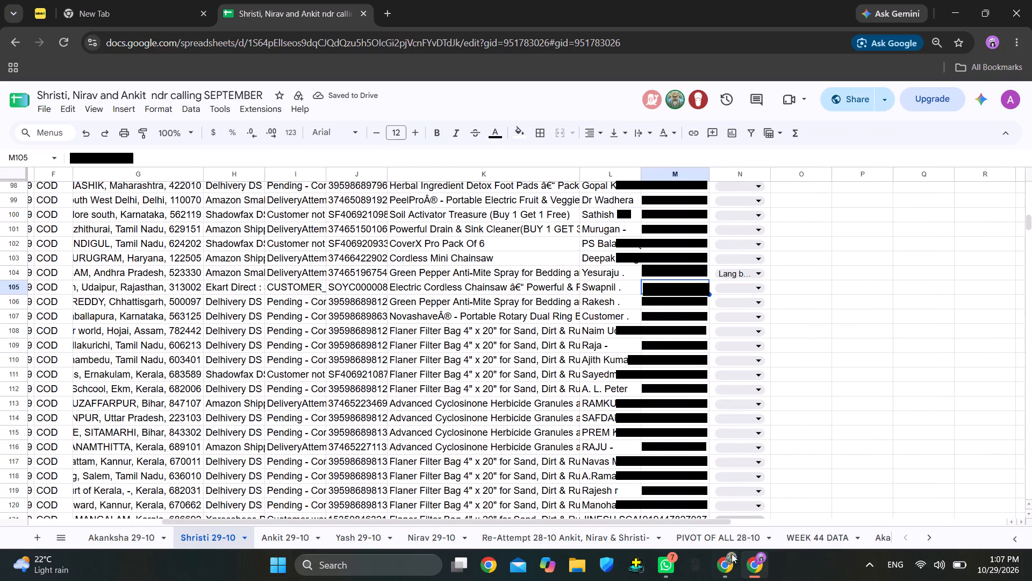
Look up the customer names for Ankit 29-10 row 86 and Shristi 29-10 row 105 in their respective Chrome windows.
left_click(725, 562)
left_click(641, 320)
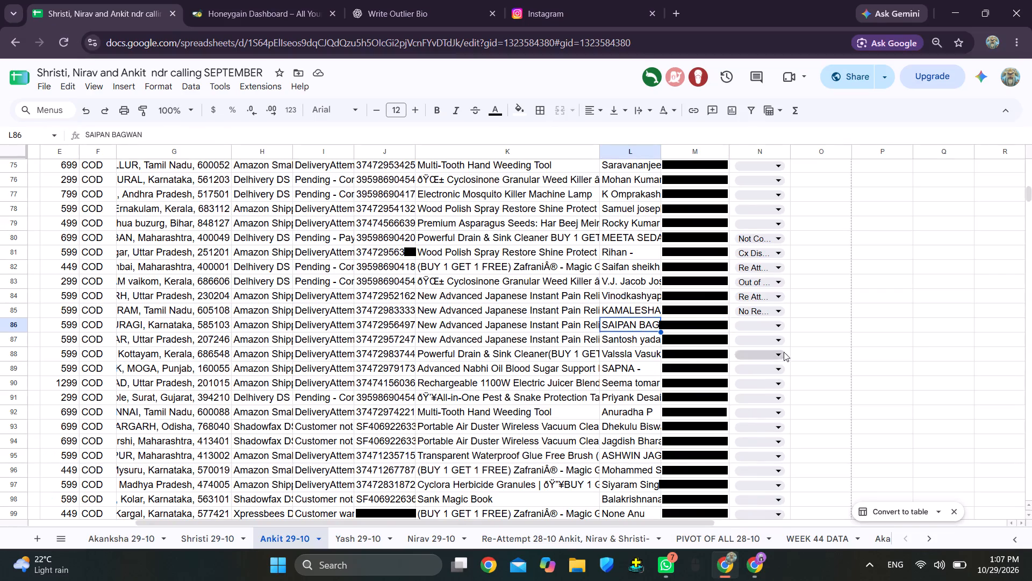
left_click(756, 565)
left_click(600, 285)
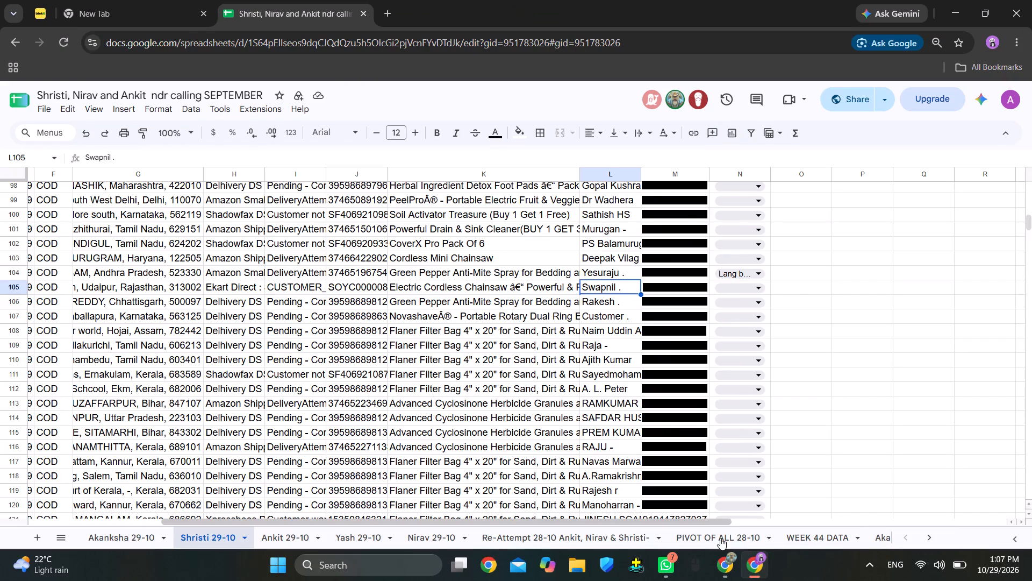
Return to the window with Ankit 29-10 and check remark progress on the Akanksha 29-10 sheet down to the first orders without remarks.
left_click(726, 569)
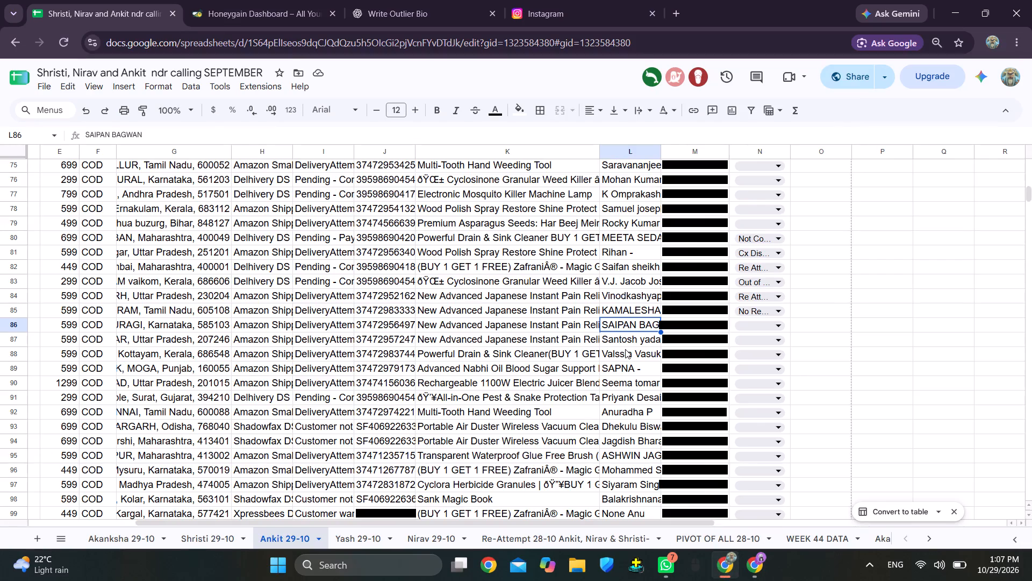
left_click(96, 539)
scroll(927, 314, "down", 10)
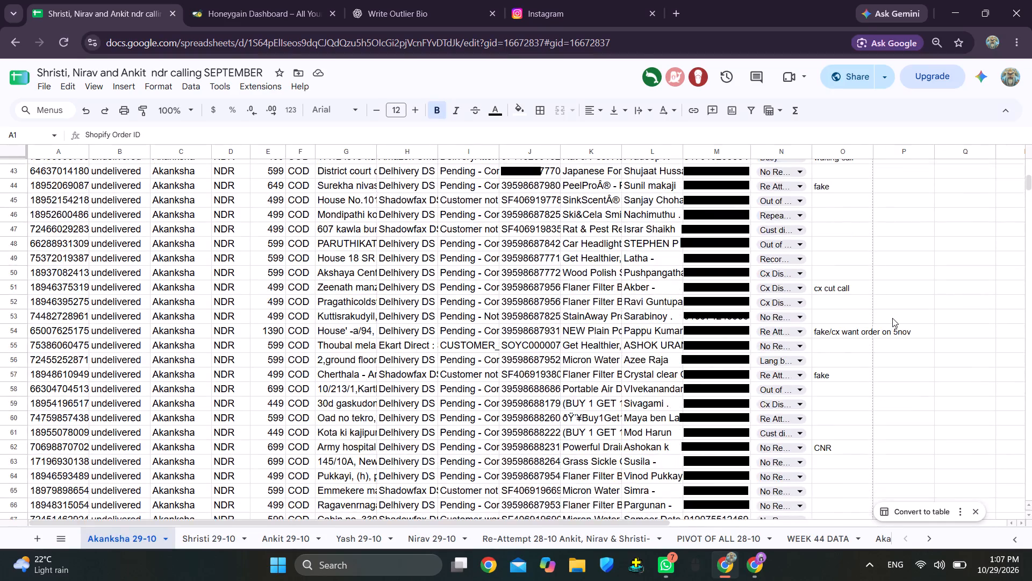
scroll(892, 318, "down", 15)
scroll(890, 308, "up", 1)
scroll(890, 308, "down", 10)
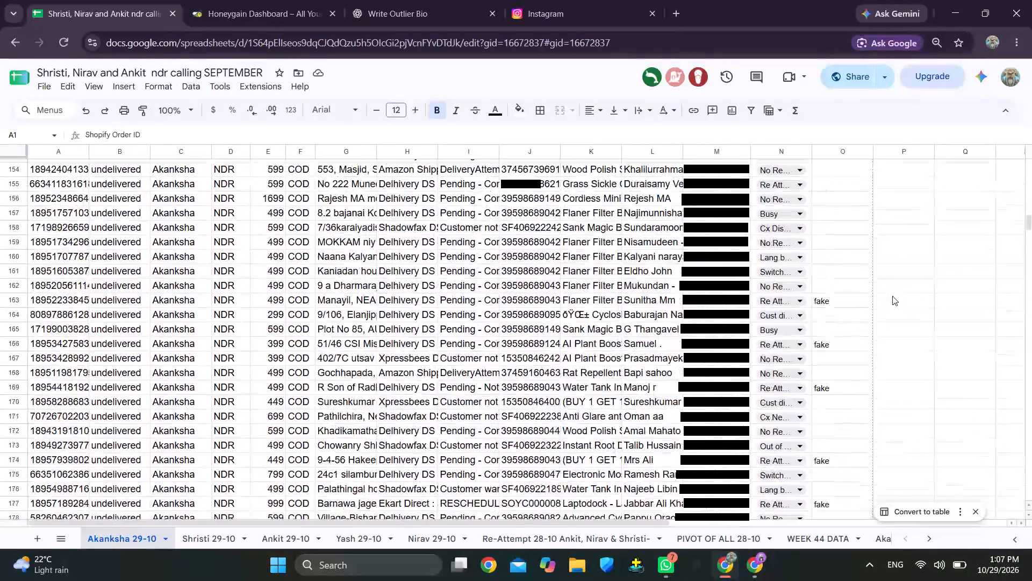
scroll(892, 294, "up", 1)
scroll(892, 294, "down", 1)
scroll(892, 294, "up", 1)
scroll(892, 294, "down", 7)
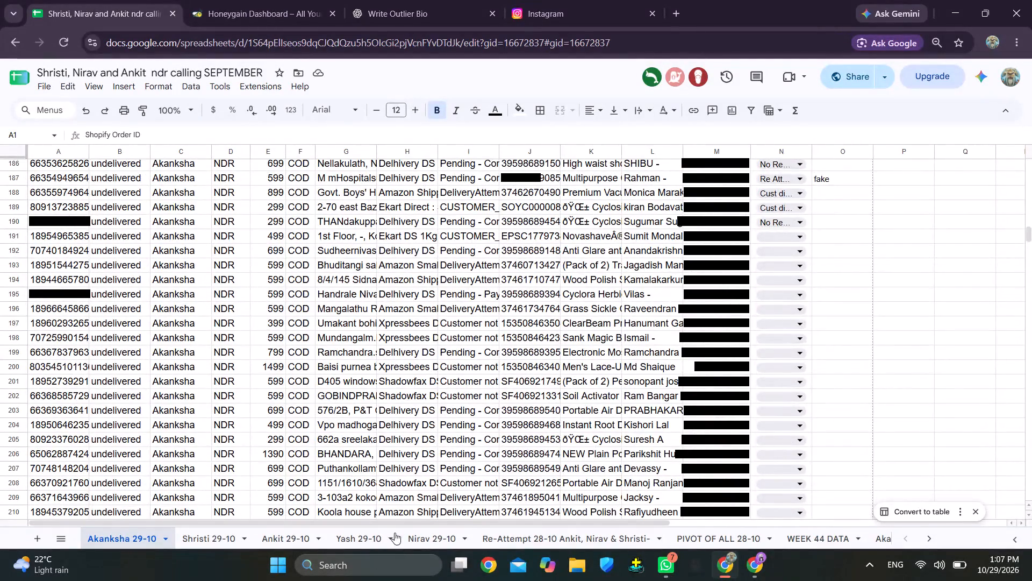
Check remark progress on the Nirav 29-10 sheet, bringing its remarks column into view, down to the first orders without remarks.
left_click(418, 535)
scroll(762, 345, "down", 3)
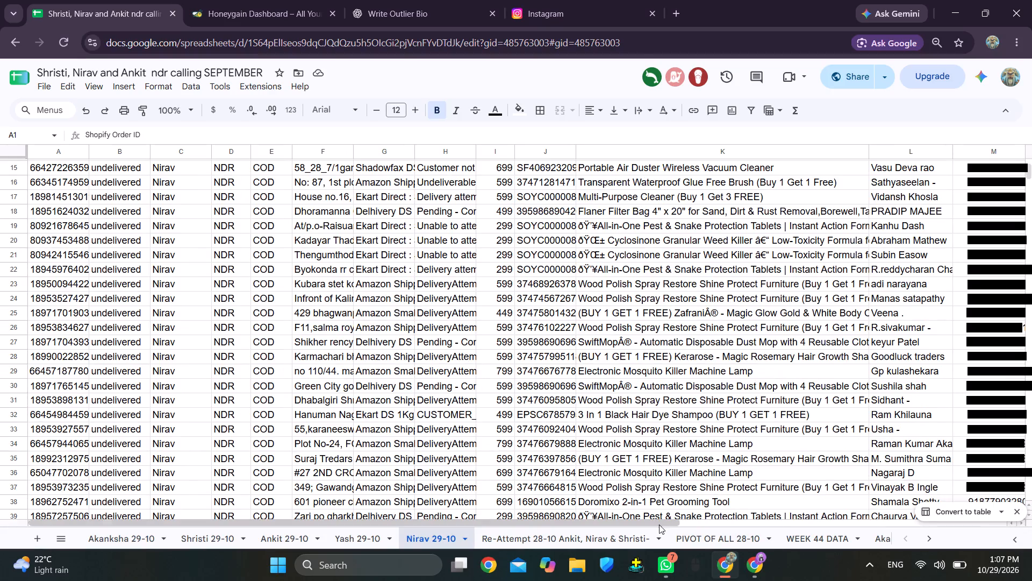
left_click_drag(658, 526, 747, 516)
left_click_drag(660, 523, 834, 520)
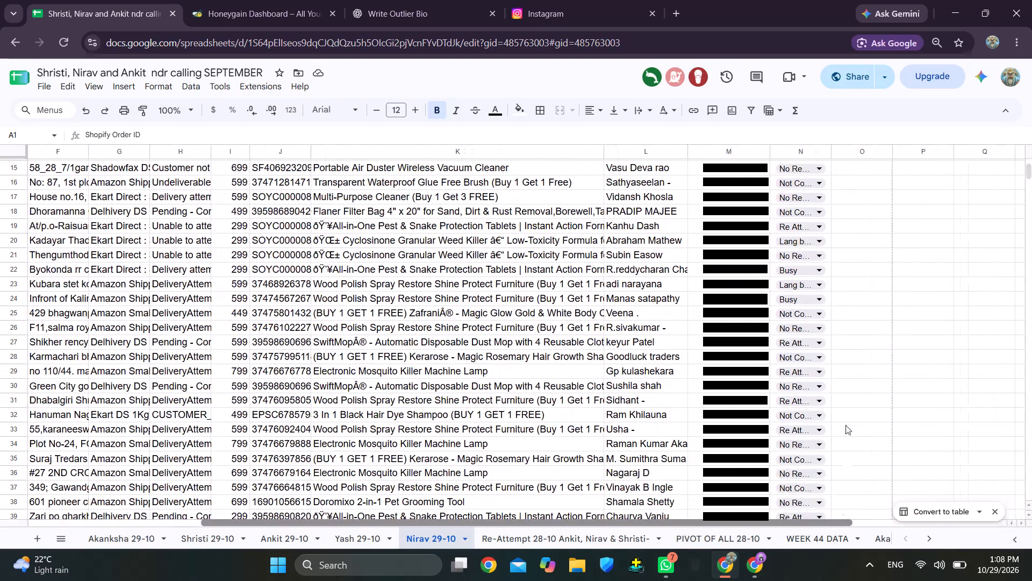
scroll(845, 328, "down", 7)
scroll(832, 327, "up", 1)
scroll(832, 327, "down", 3)
scroll(847, 306, "up", 1)
scroll(847, 306, "down", 7)
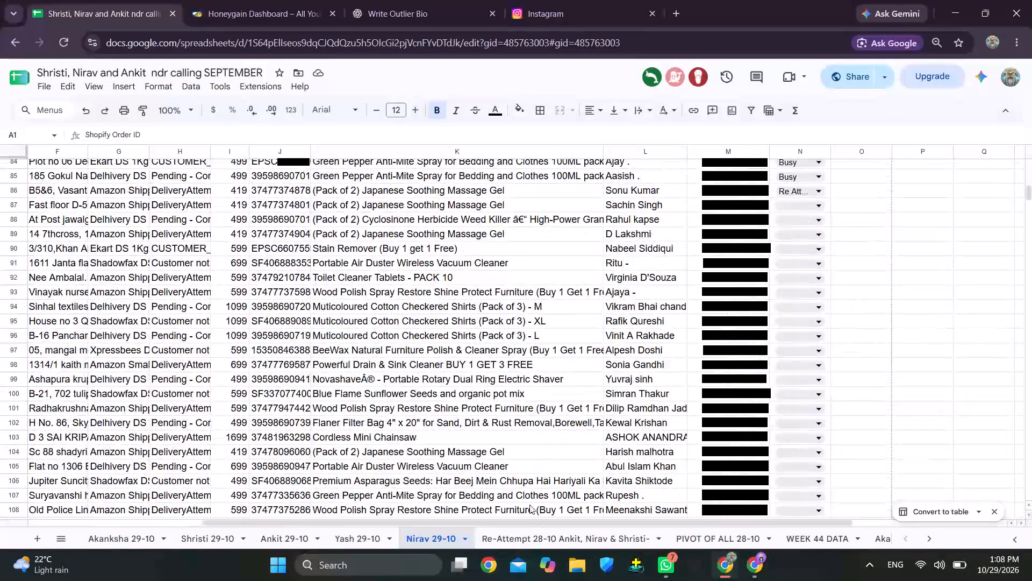
On the Ankit 29-10 sheet, set the remark in row 86 to Cx Disconnected and select the row 87 customer phone.
left_click(297, 541)
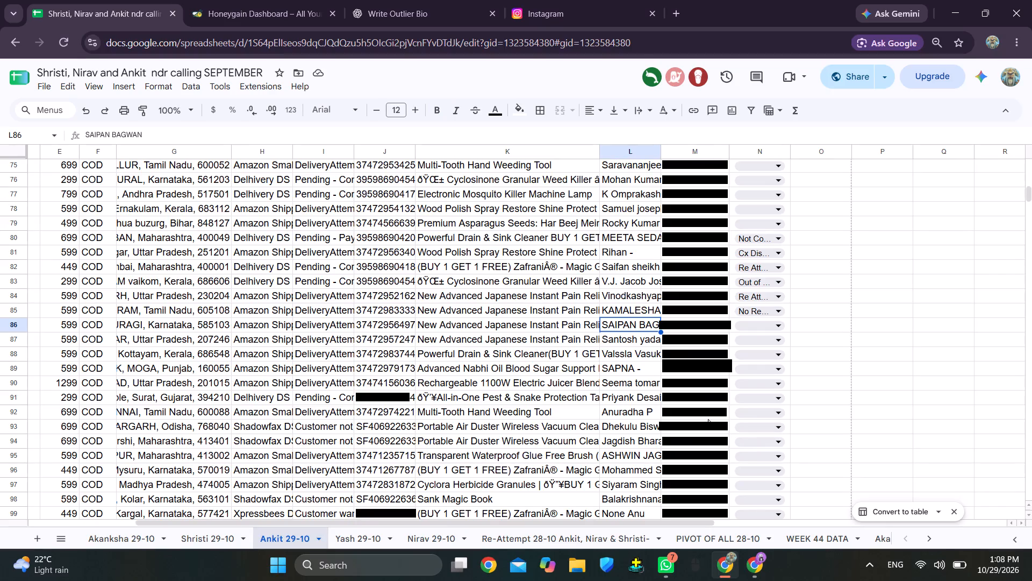
left_click(761, 324)
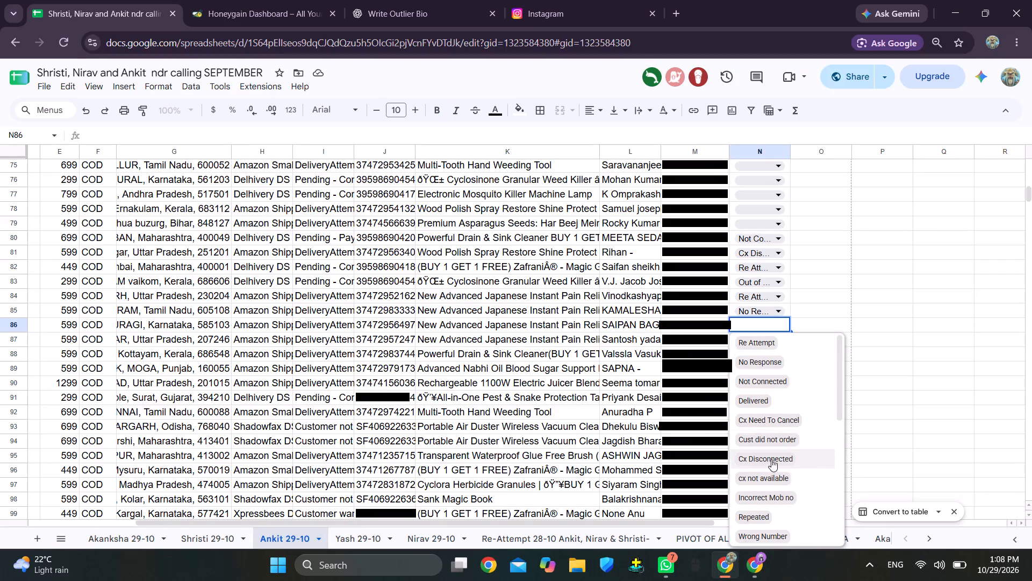
left_click(774, 458)
left_click(698, 338)
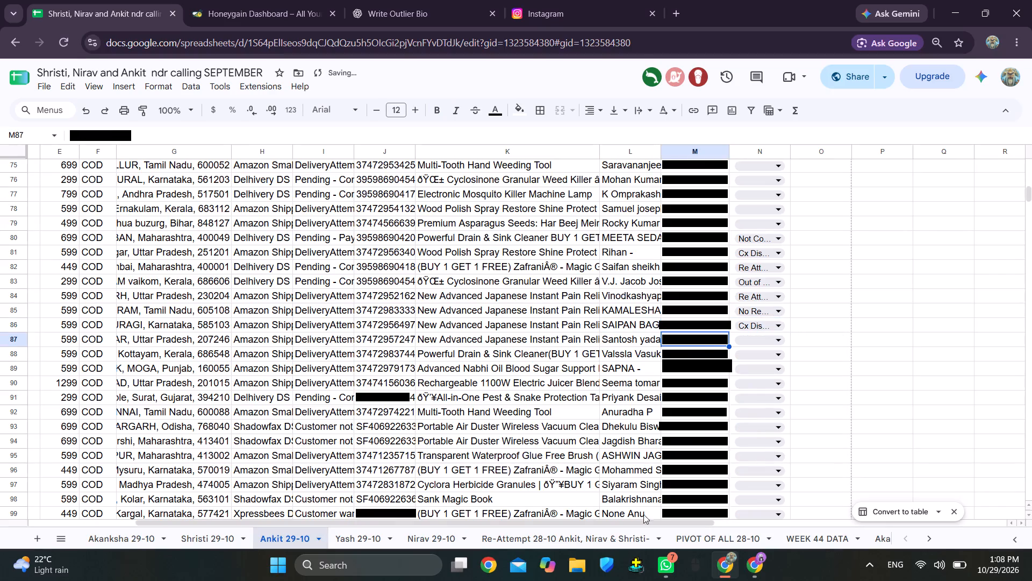
In the Chrome window with Shristi 29-10, set the row 105 remark to Re Attempt and select the row 106 customer phone.
left_click(755, 569)
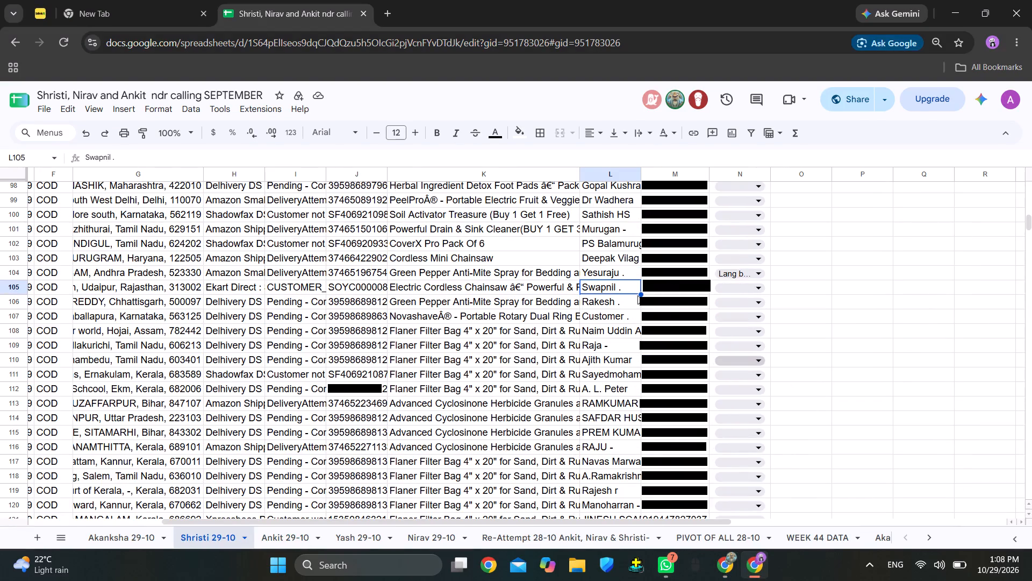
left_click(746, 289)
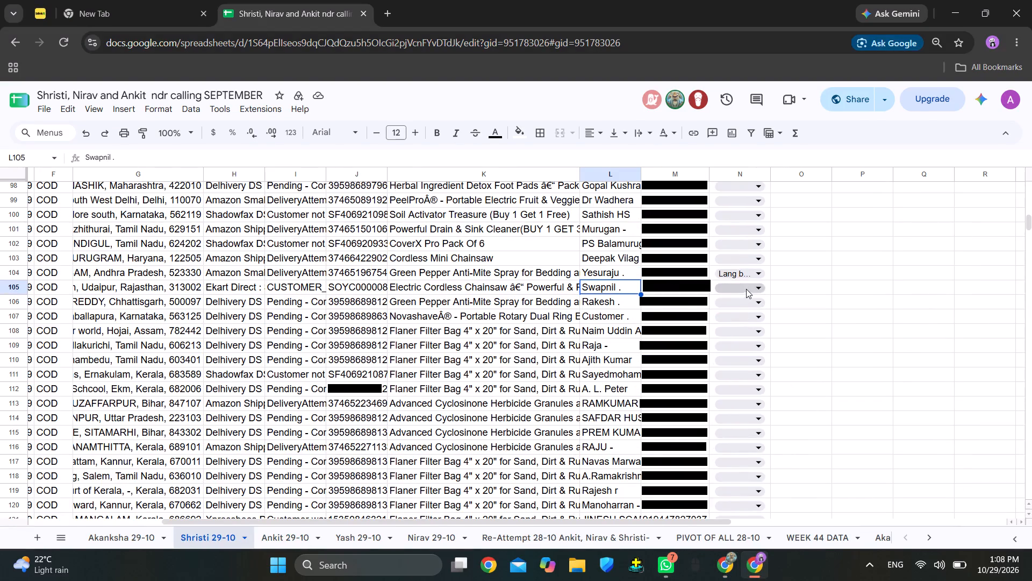
left_click(744, 303)
left_click(684, 305)
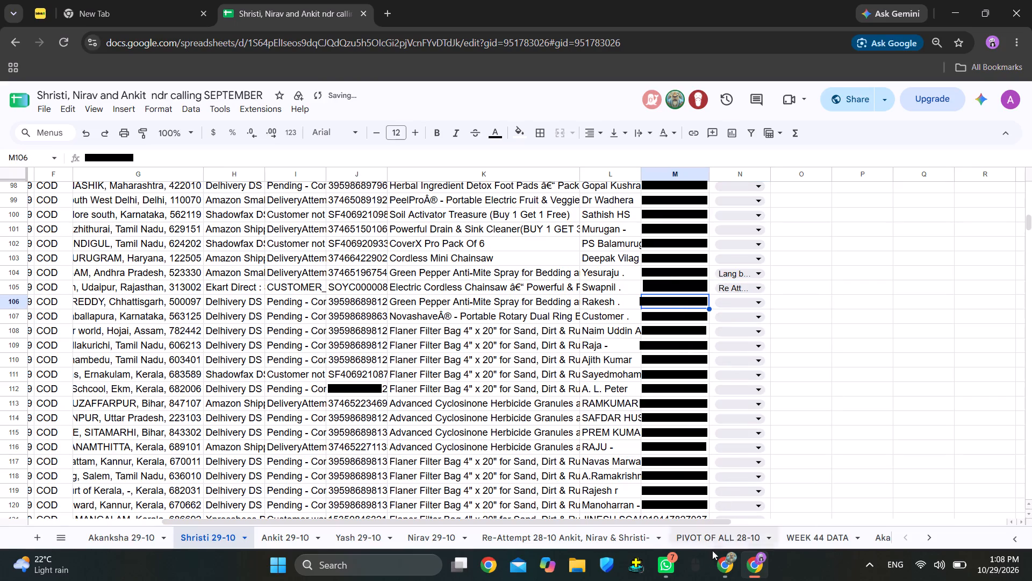
In the Chrome window with Ankit 29-10, set the row 87 remark to Re Attempt and select the row 88 customer phone.
left_click(731, 568)
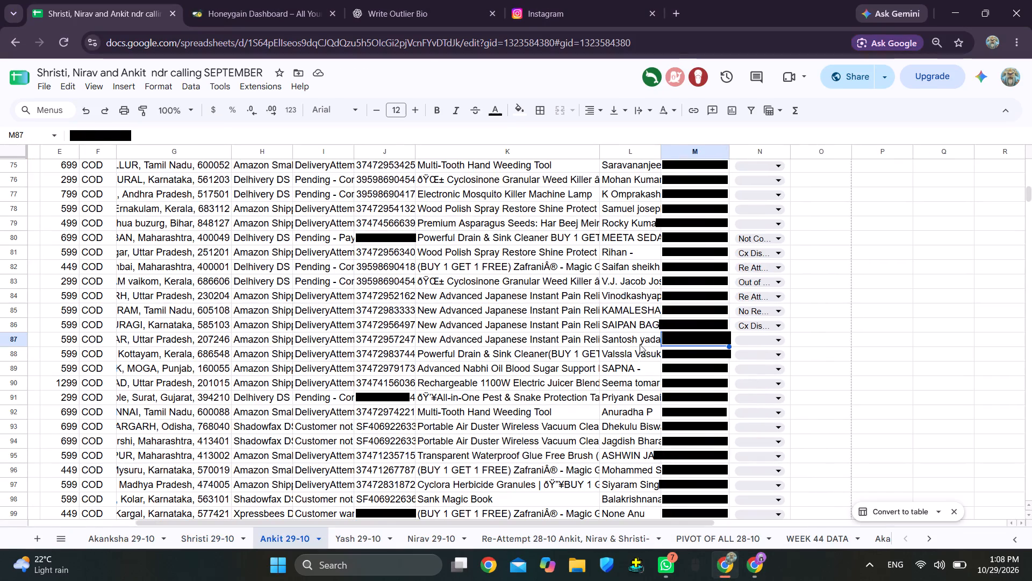
left_click(643, 337)
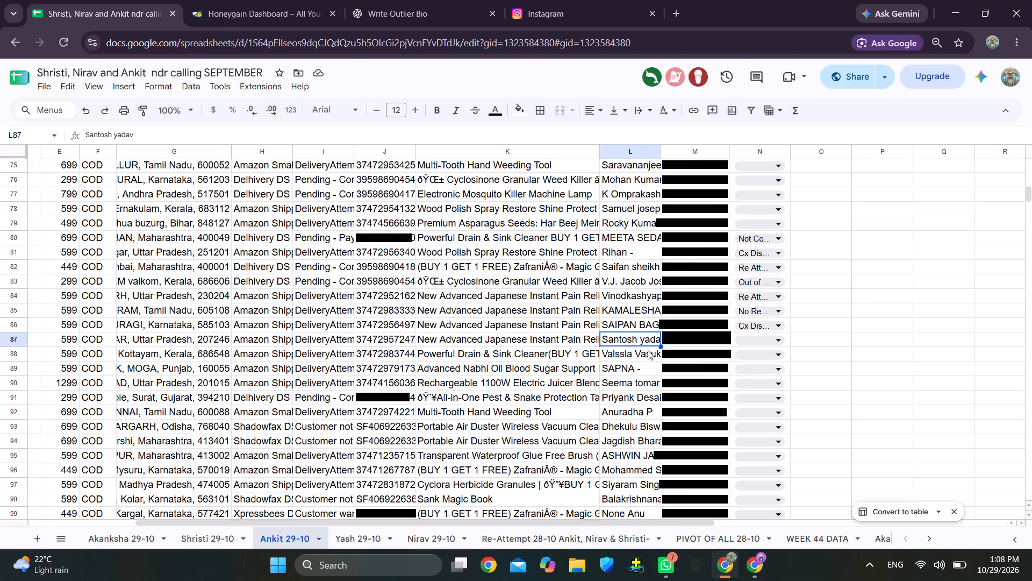
left_click(765, 340)
left_click(764, 357)
left_click(712, 356)
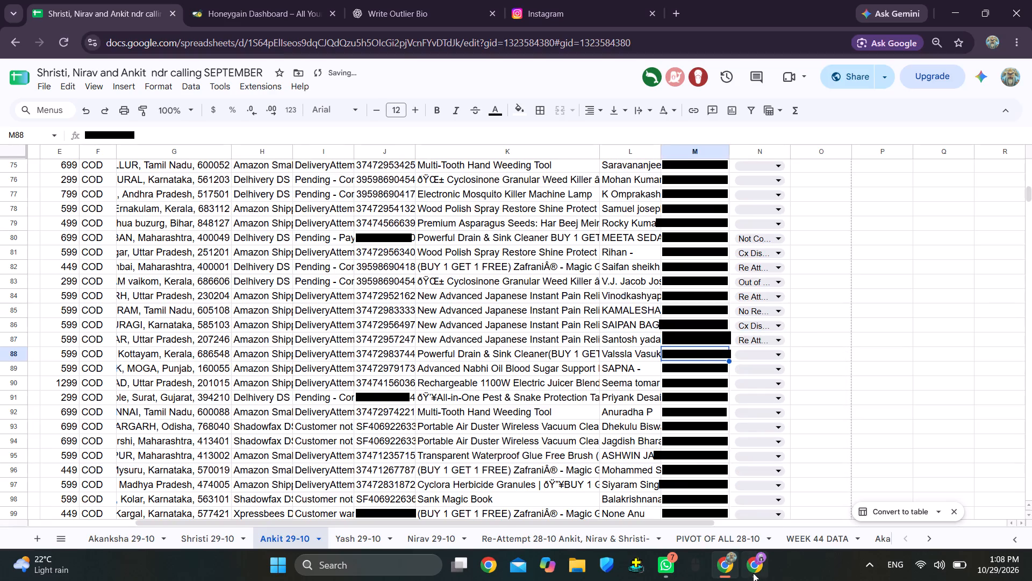
Back in the Shristi 29-10 window, set the row 106 remark to Cx Disconnected and select the row 107 customer phone.
left_click(758, 565)
left_click(615, 301)
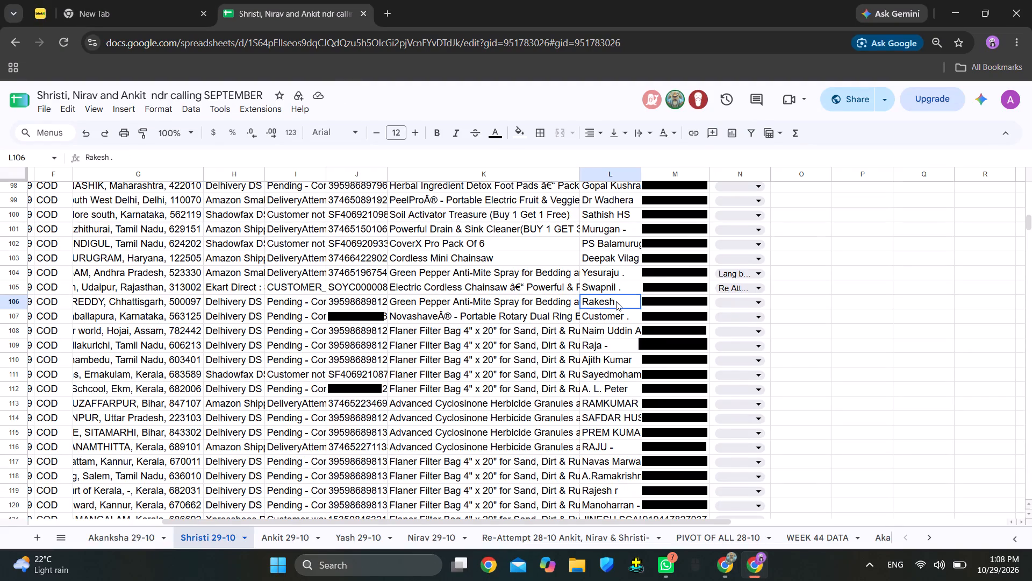
left_click(748, 304)
left_click(753, 433)
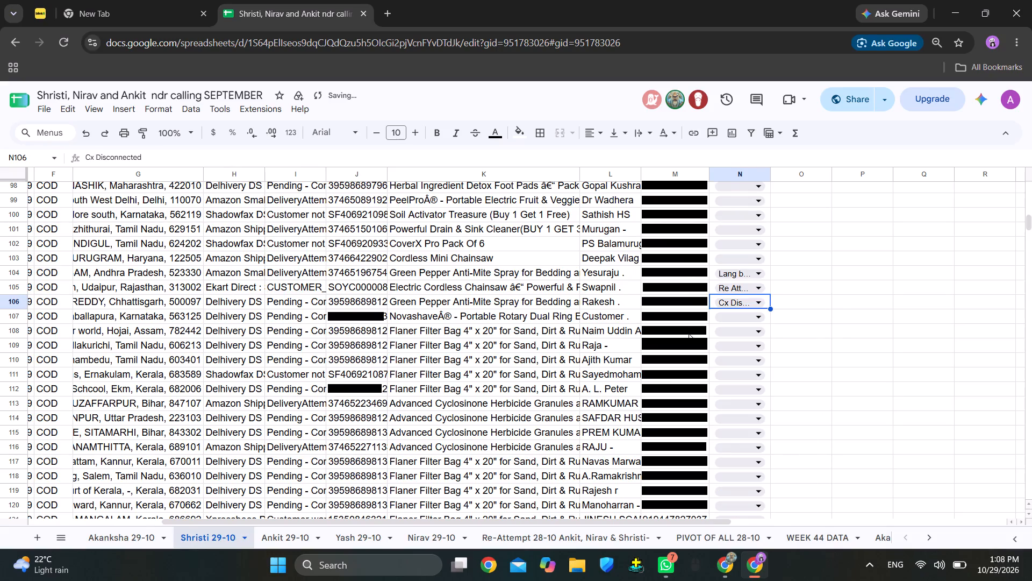
left_click(686, 319)
Return to the Ankit 29-10 window, set the row 88 remark to Lang barrier, and select the row 89 customer phone.
left_click(729, 569)
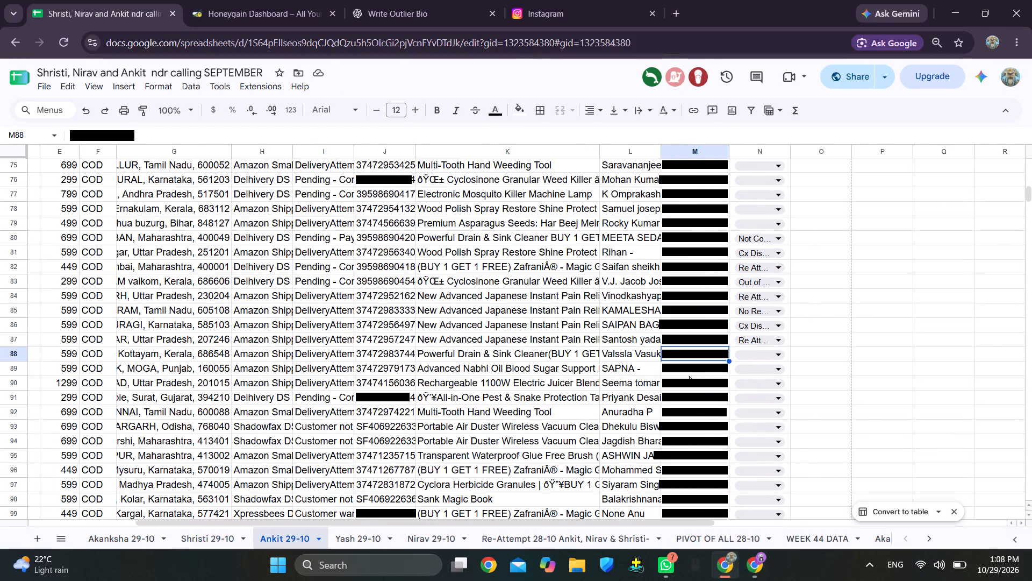
left_click(636, 357)
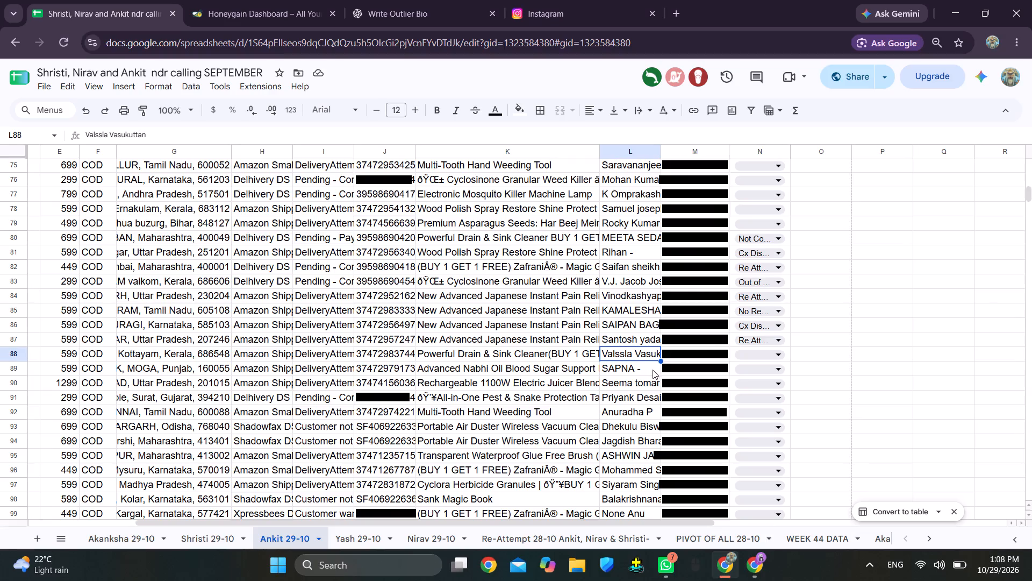
left_click(764, 357)
scroll(785, 430, "down", 1)
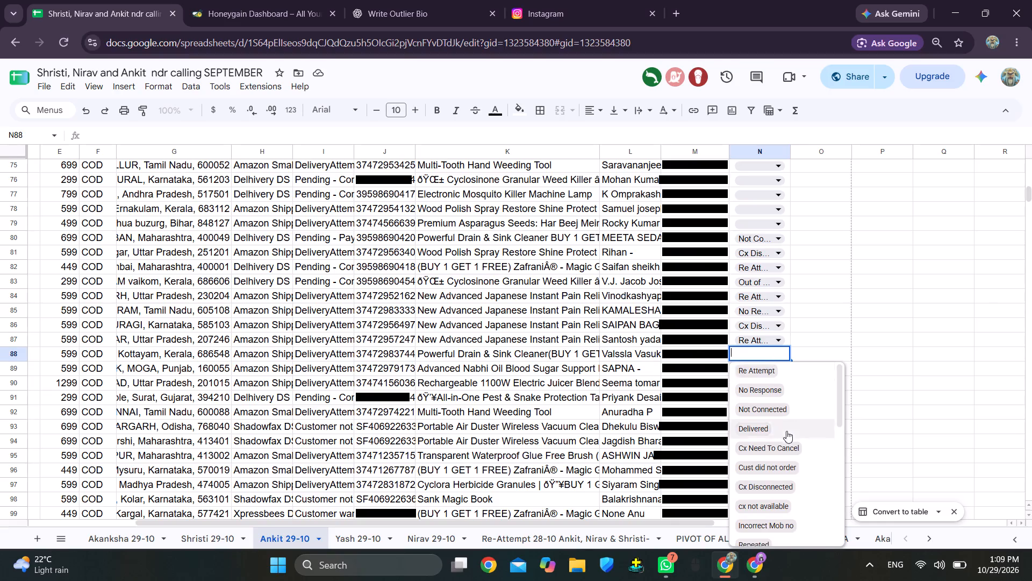
scroll(786, 431, "down", 4)
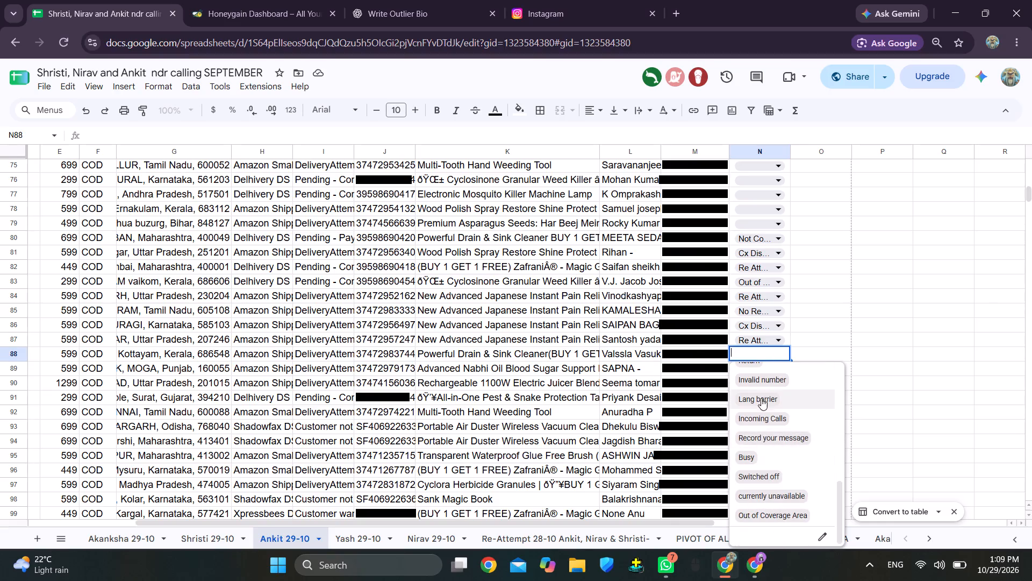
left_click(762, 398)
left_click(716, 365)
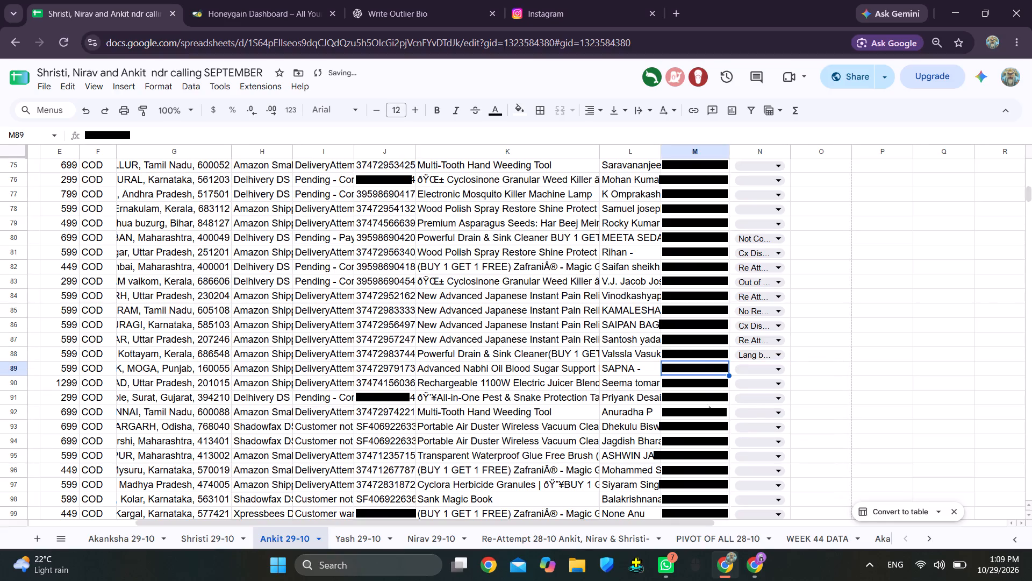
In the Shristi 29-10 window, set the row 107 remark to Cx Need To Cancel and select the row 108 customer phone.
left_click(752, 566)
left_click(603, 318)
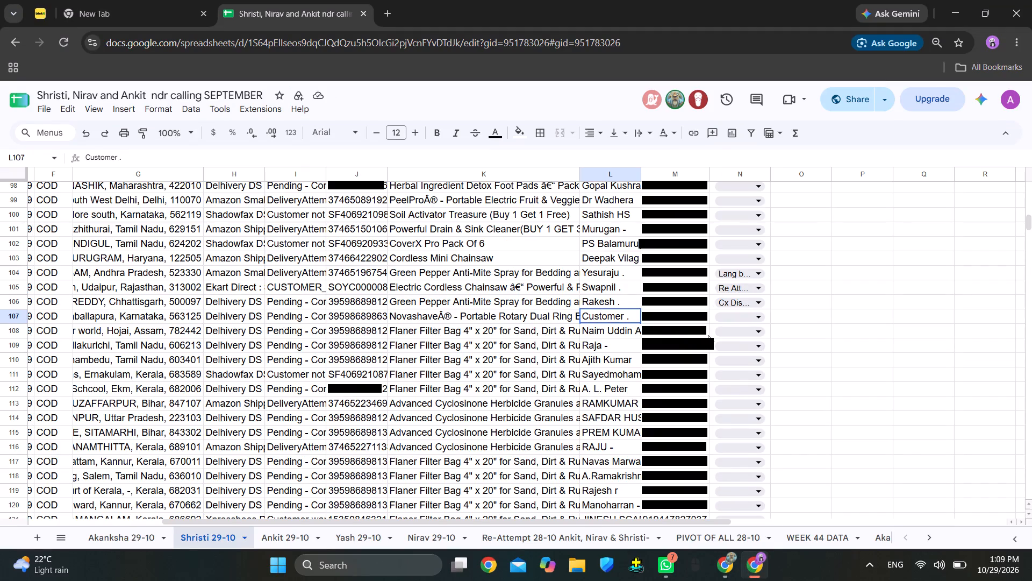
left_click(746, 318)
type("cx")
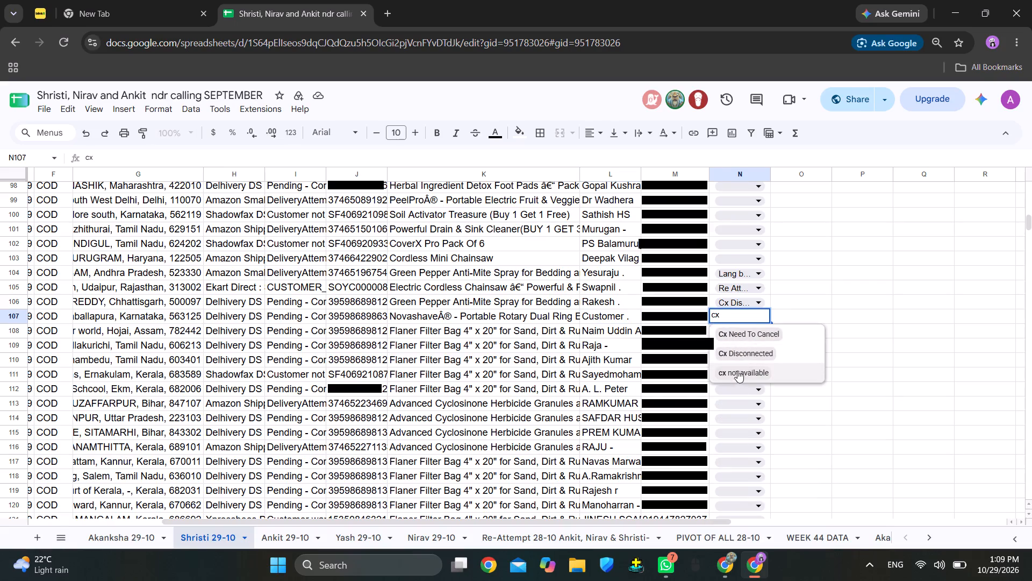
left_click(747, 354)
left_click(750, 318)
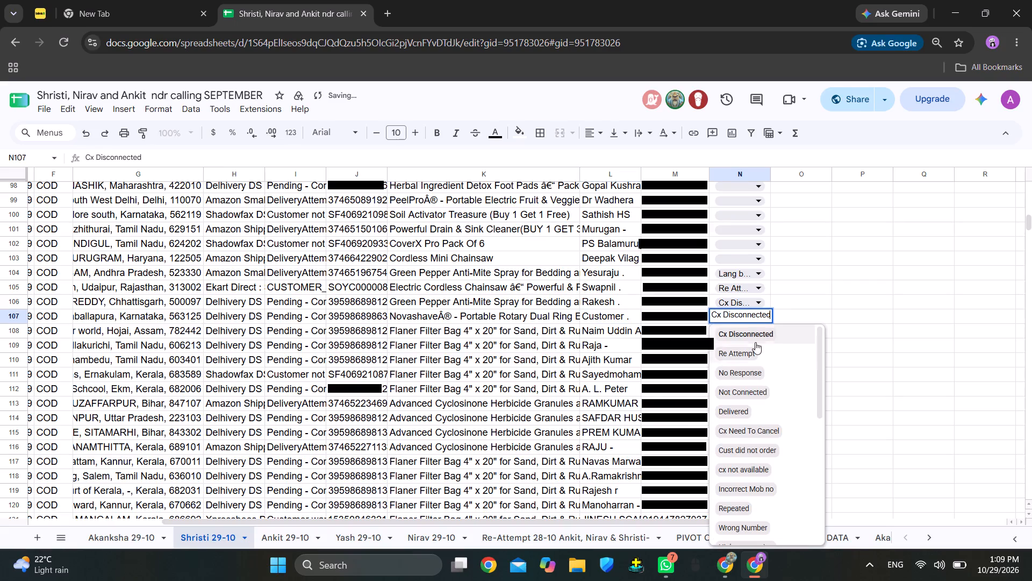
left_click(752, 430)
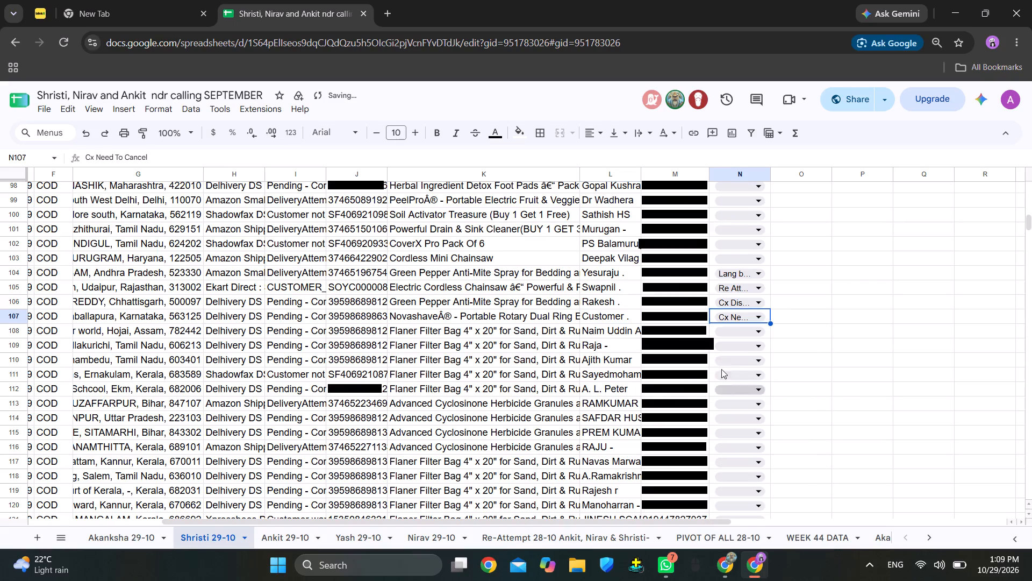
left_click(687, 328)
In the Ankit 29-10 window, look up the customer name and read the full product name for row 89.
left_click(726, 559)
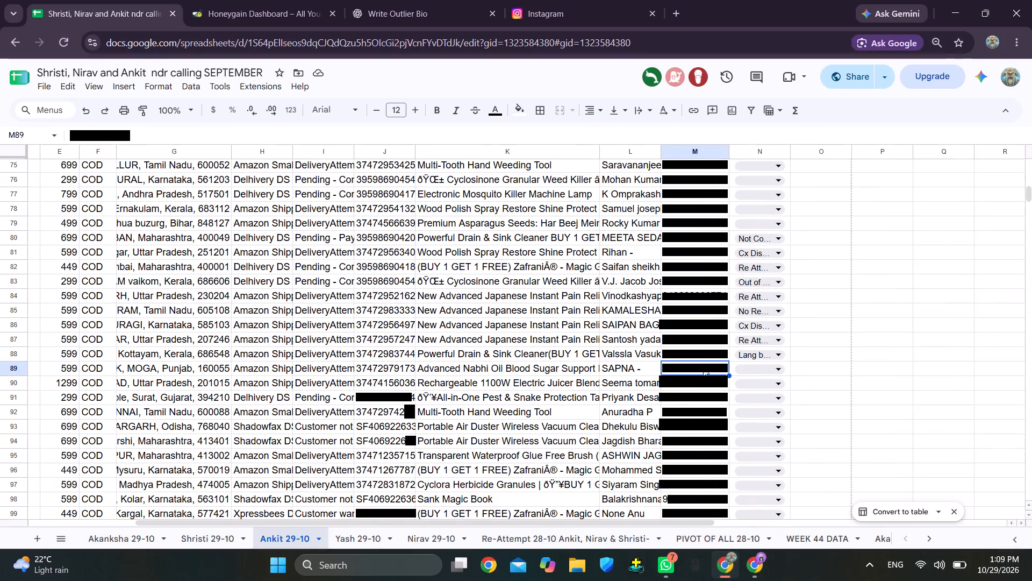
left_click(623, 369)
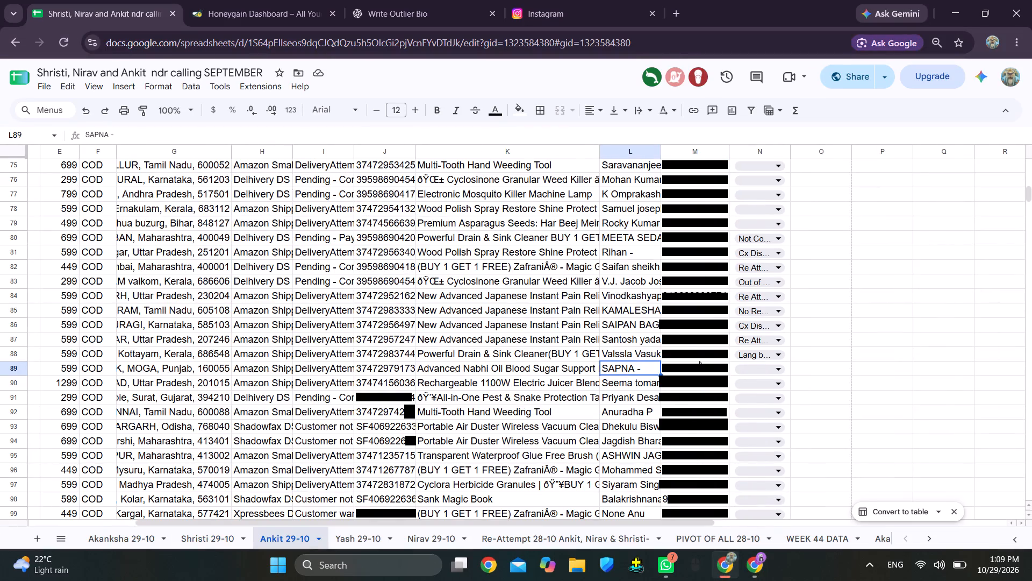
scroll(699, 361, "down", 2)
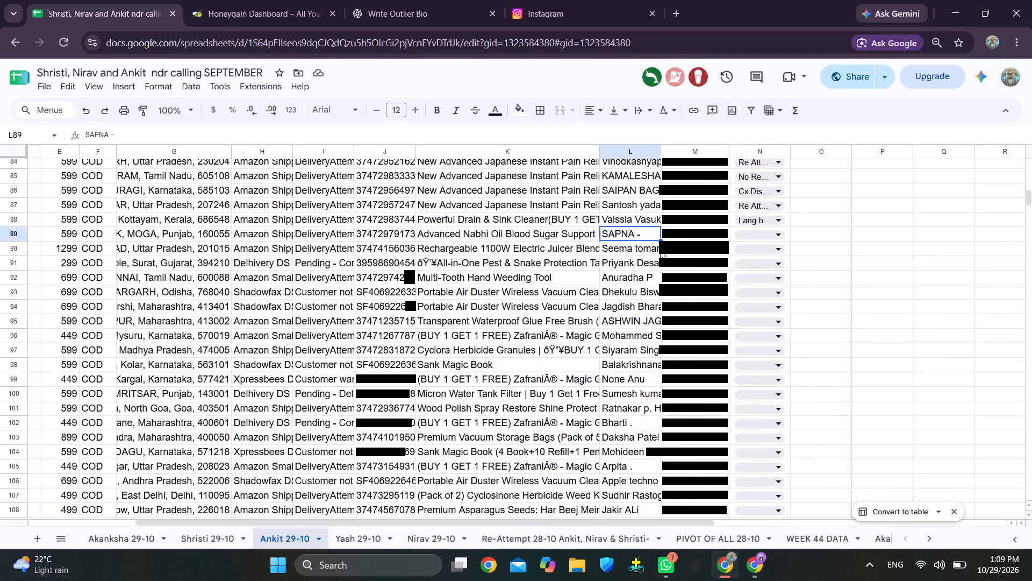
left_click(585, 231)
left_click(585, 231)
left_click_drag(753, 232, 751, 231)
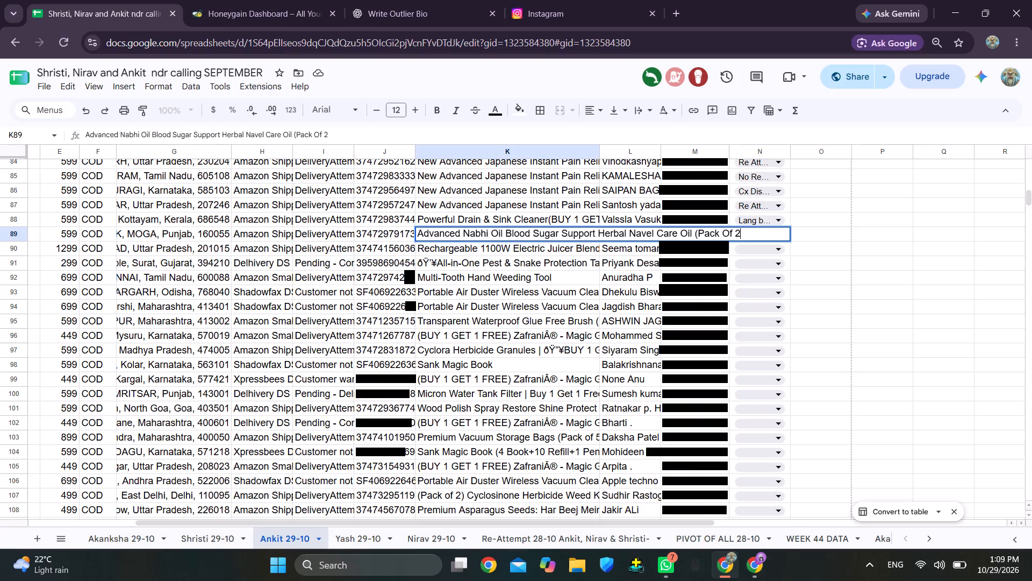
left_click_drag(751, 231, 421, 233)
left_click(391, 236)
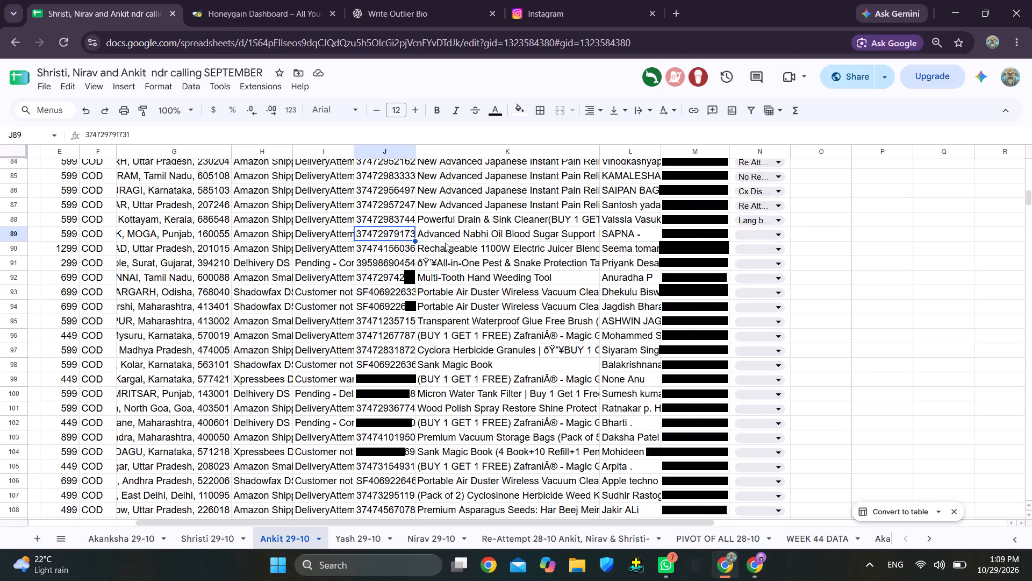
left_click(586, 236)
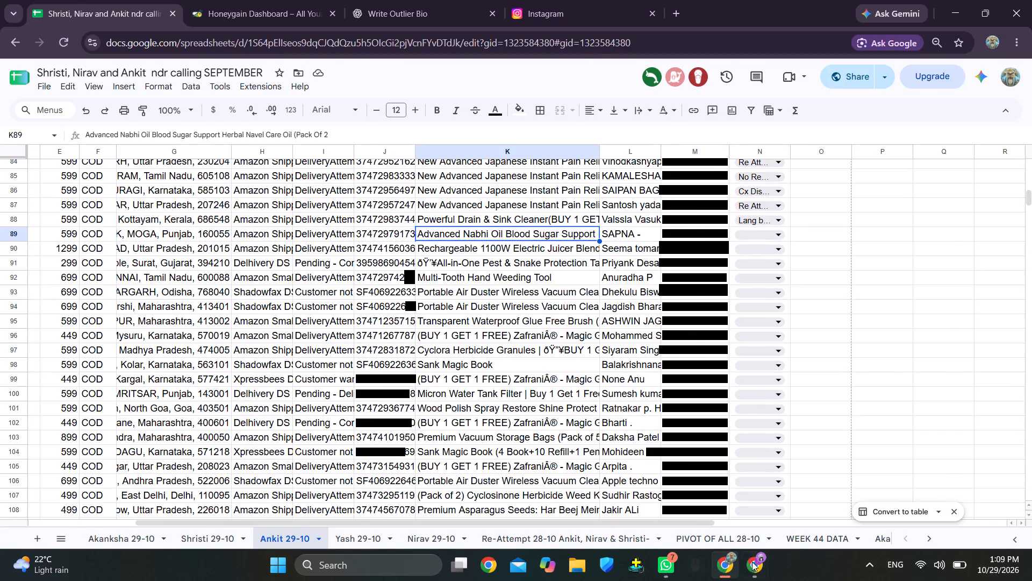
Look up the customer name for row 108 in the Shristi 29-10 window.
left_click(754, 564)
left_click_drag(620, 329, 623, 334)
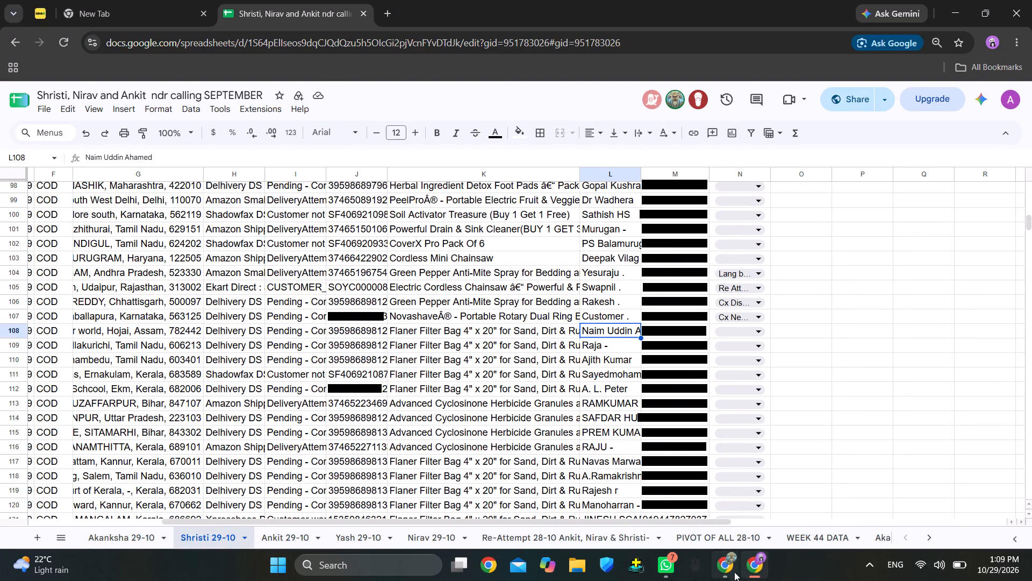
In the Ankit 29-10 window, set the row 89 remark to Re Attempt and select the row 90 customer phone.
left_click(728, 564)
left_click(767, 237)
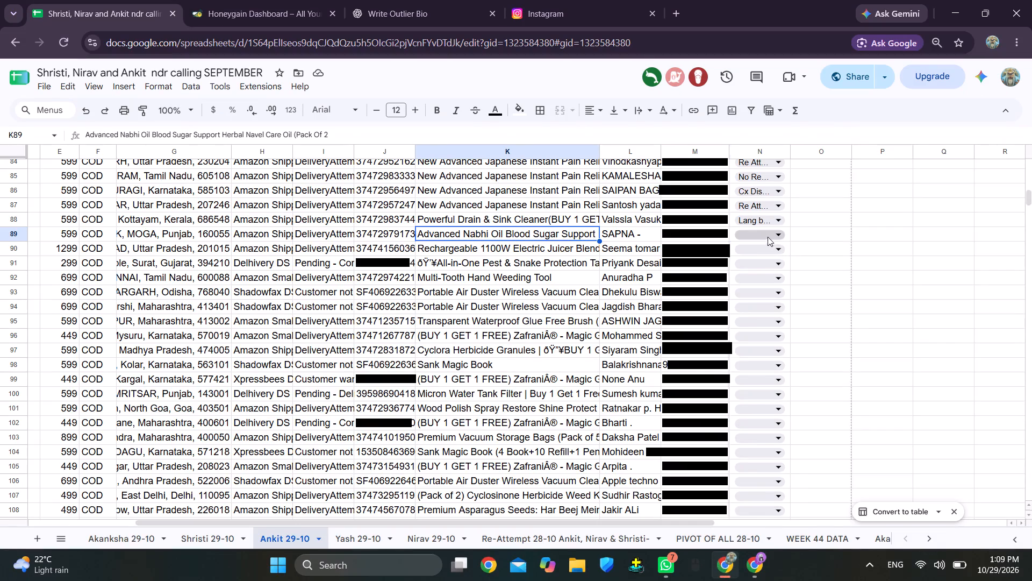
left_click(761, 252)
left_click(708, 246)
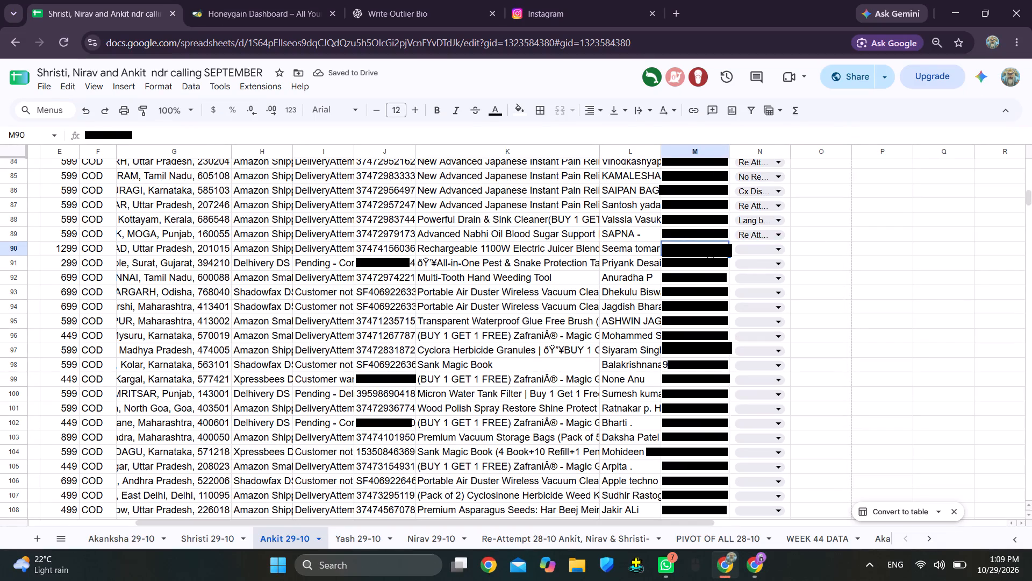
In the Shristi 29-10 window, set the row 108 remark to Re Attempt and select the row 109 customer phone.
left_click(759, 567)
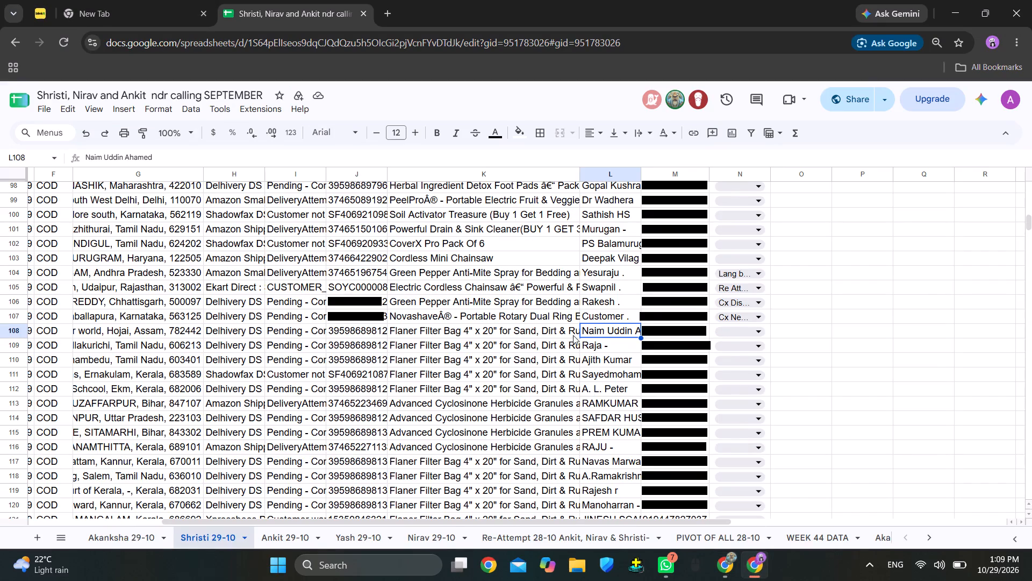
left_click(741, 332)
left_click(744, 351)
left_click(675, 350)
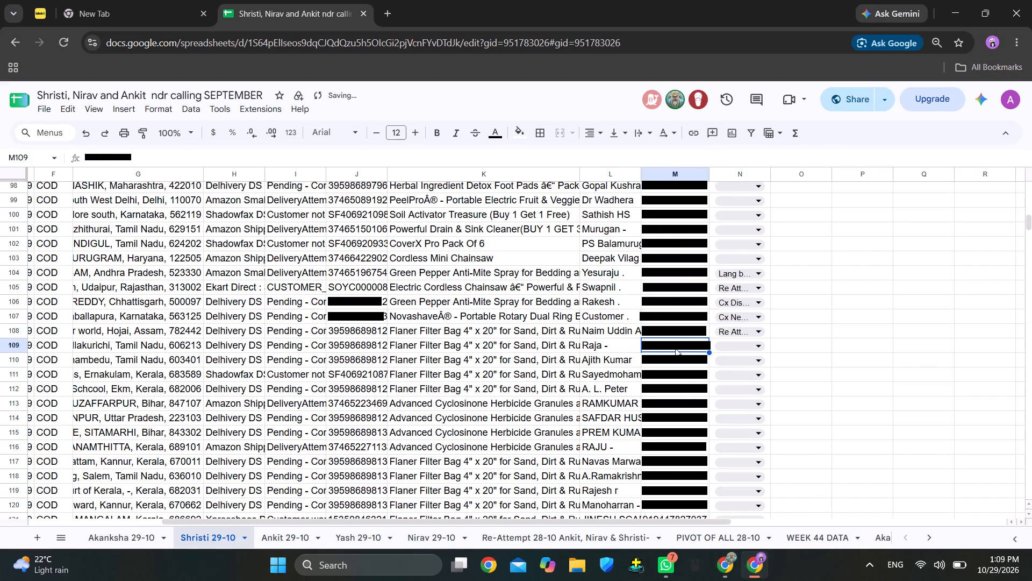
Look up the customer name for row 90 in the Ankit 29-10 window.
left_click(730, 561)
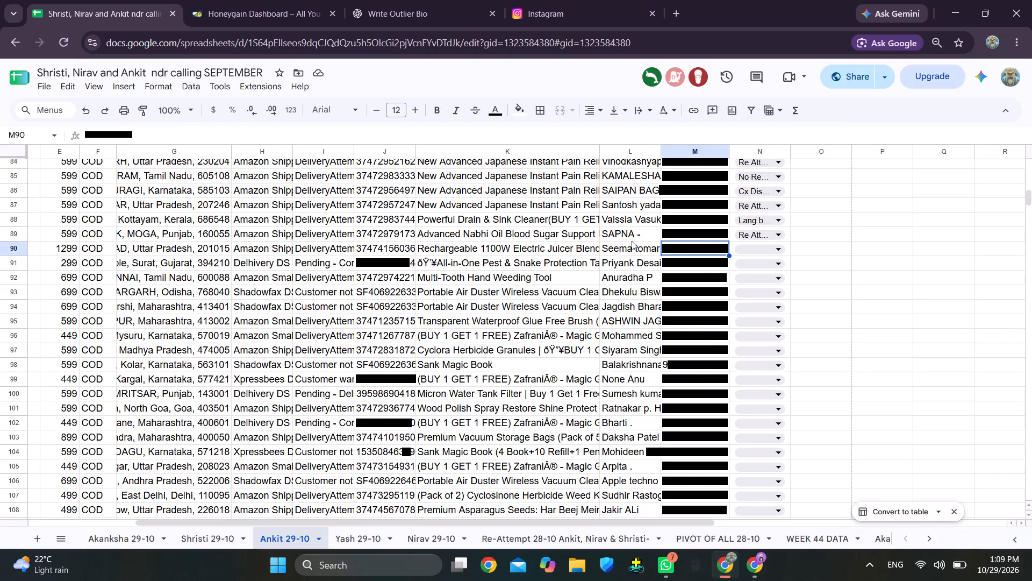
left_click(634, 246)
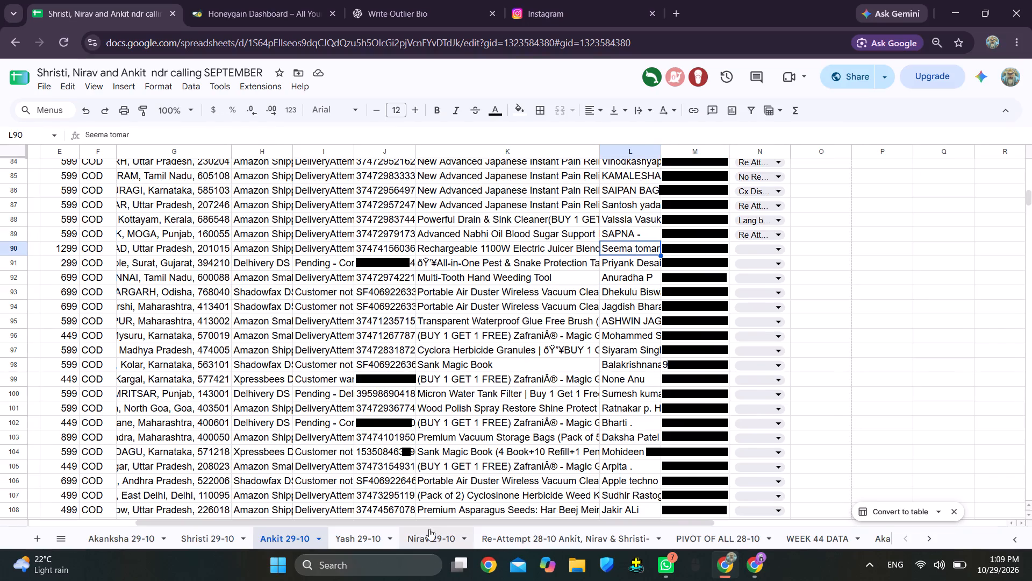
Check remark progress on the Nirav 29-10 and Akanksha 29-10 sheets and return to the Ankit 29-10 sheet.
left_click(430, 537)
left_click(139, 543)
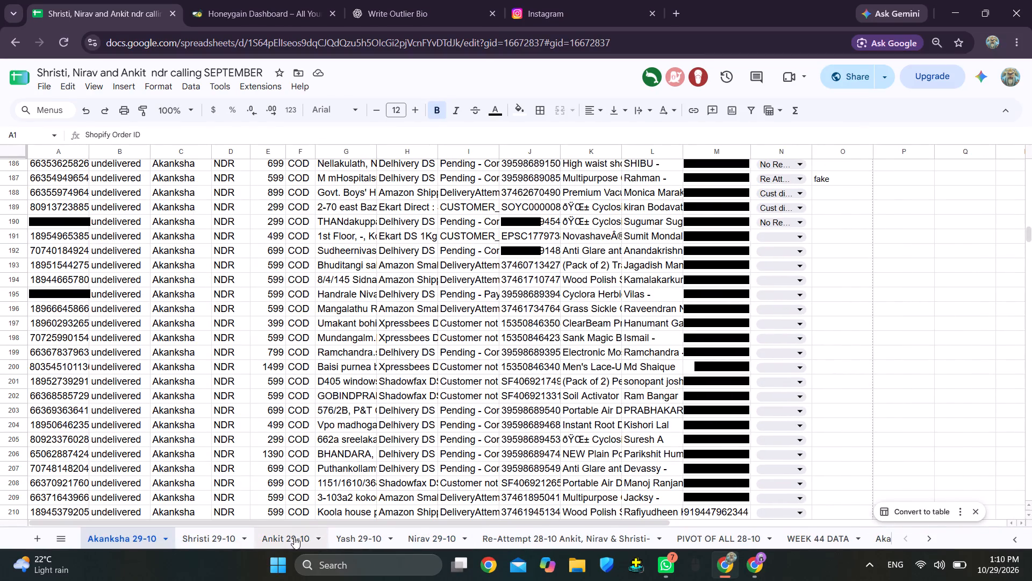
left_click(294, 537)
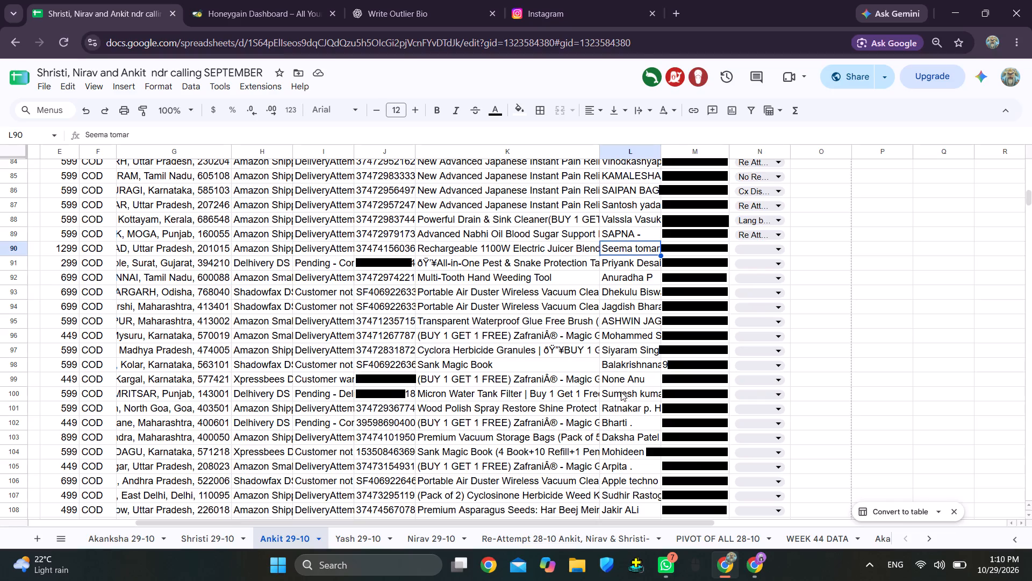
Review the call remarks in the Ankit 29-10 sheet from row 90 up to the first rows and back.
scroll(709, 293, "up", 1)
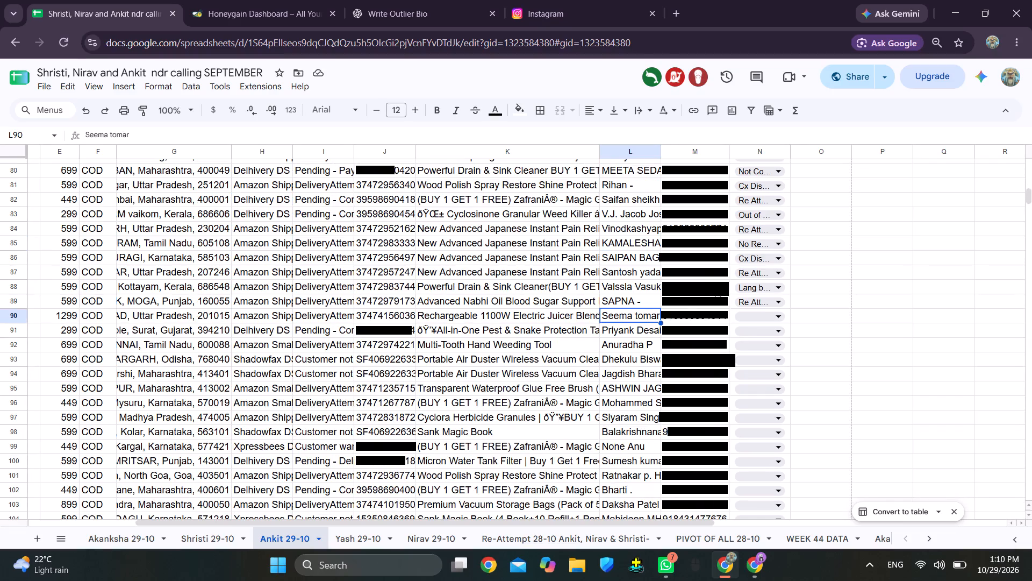
scroll(726, 288, "down", 1)
scroll(726, 288, "up", 5)
scroll(729, 288, "down", 1)
scroll(729, 288, "up", 4)
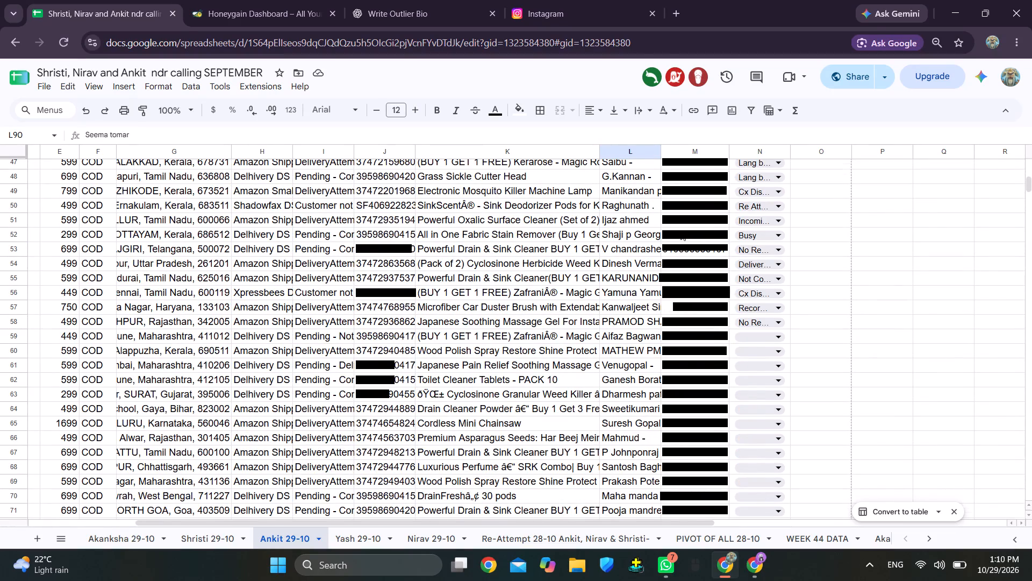
scroll(680, 231, "up", 1)
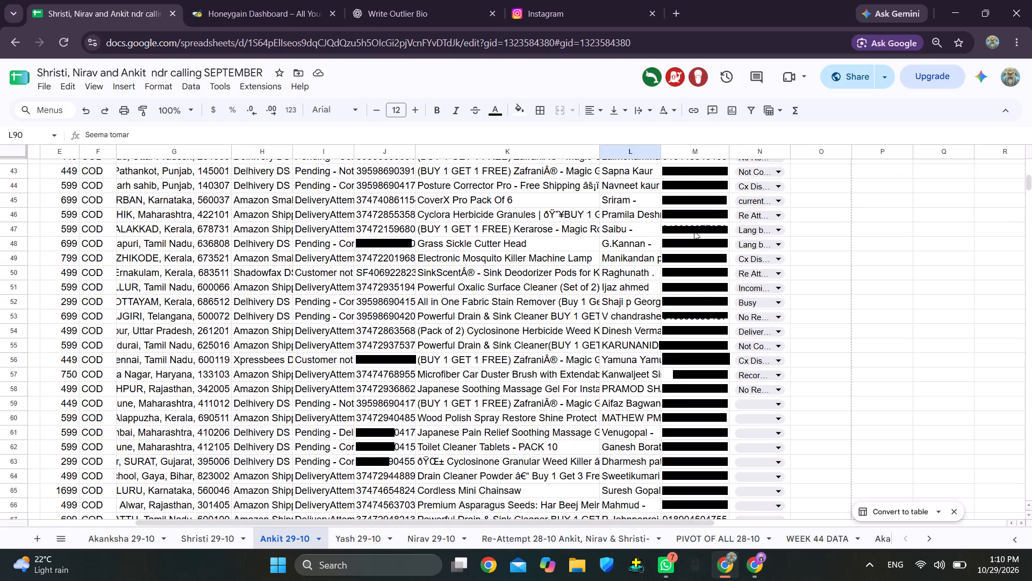
scroll(694, 231, "up", 2)
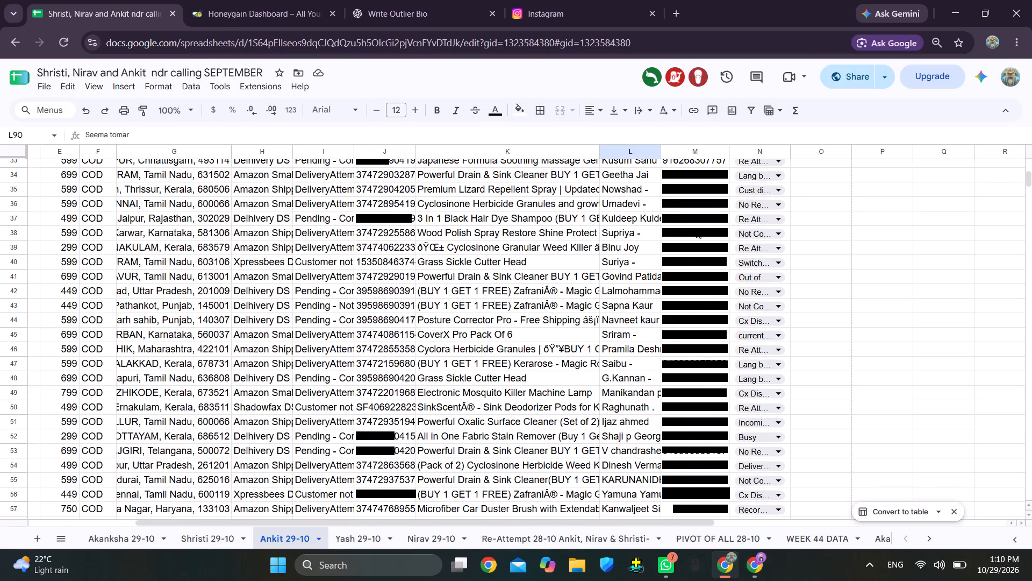
scroll(696, 229, "up", 2)
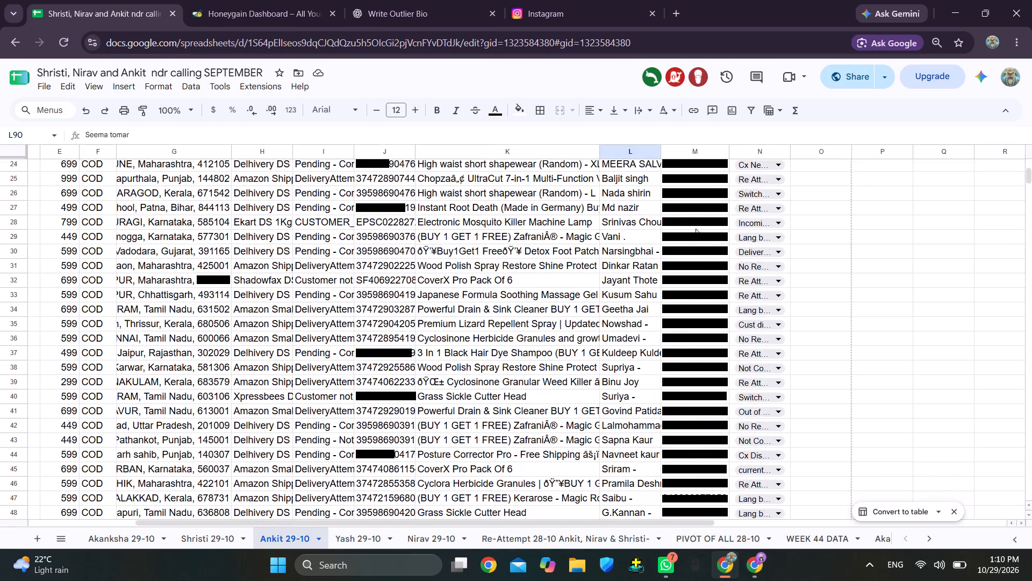
scroll(698, 284, "down", 1)
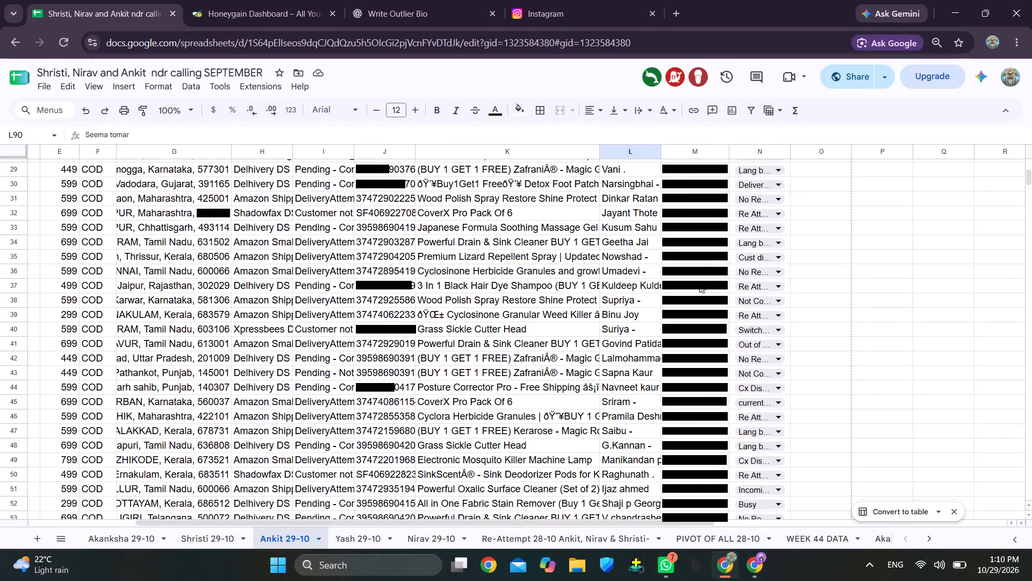
scroll(699, 284, "up", 2)
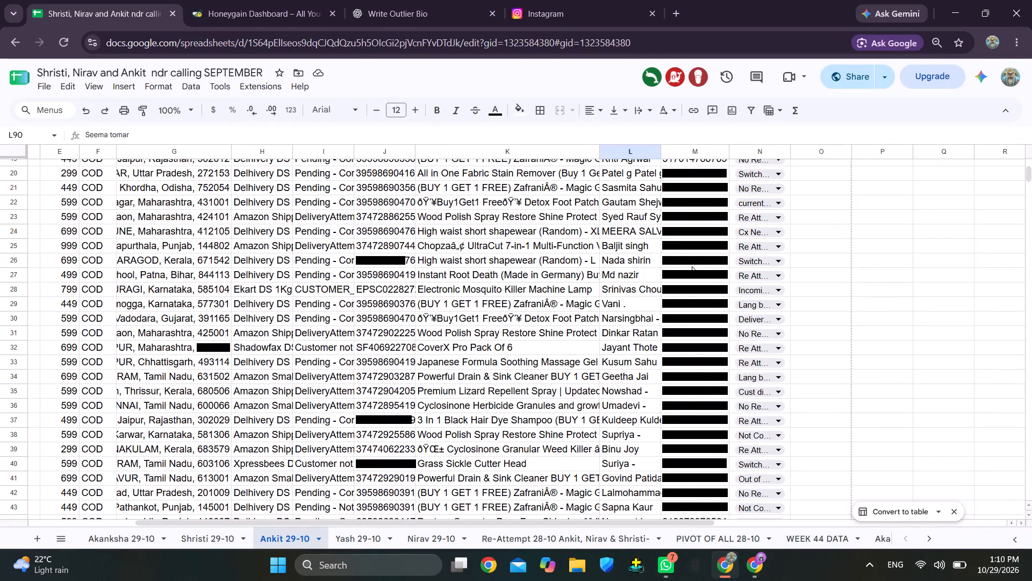
scroll(697, 265, "up", 1)
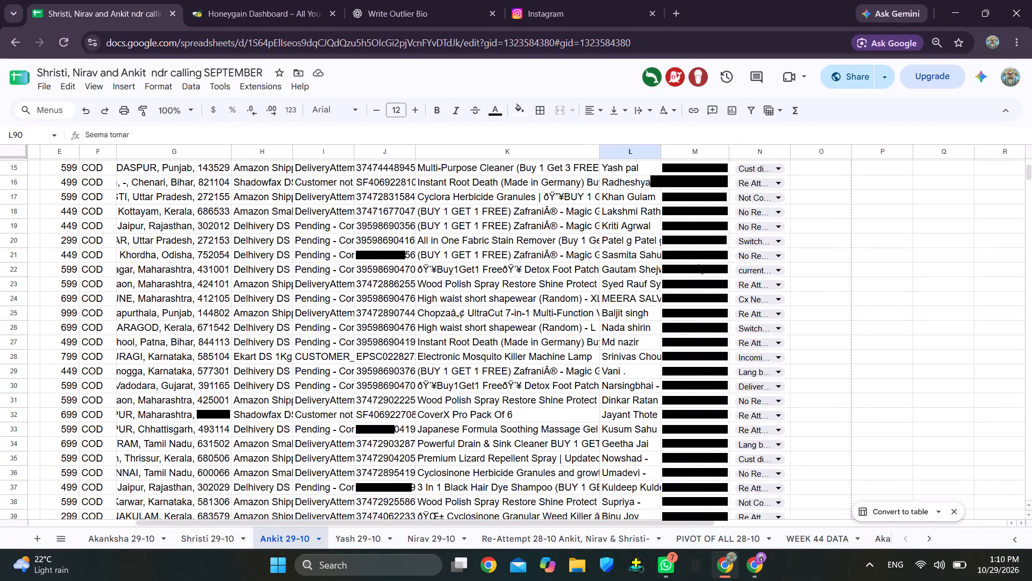
scroll(700, 263, "up", 1)
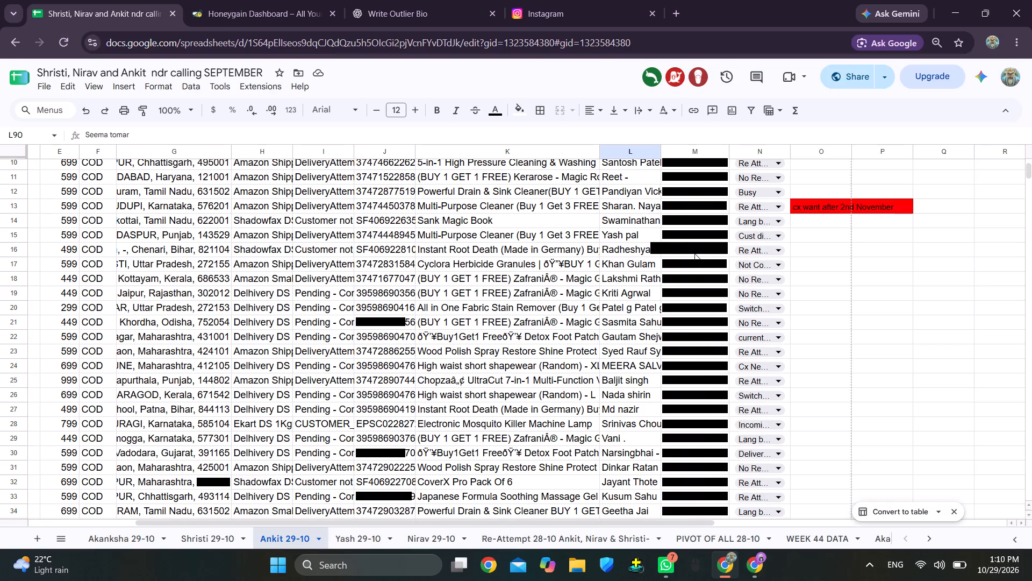
scroll(694, 253, "up", 2)
scroll(701, 254, "down", 10)
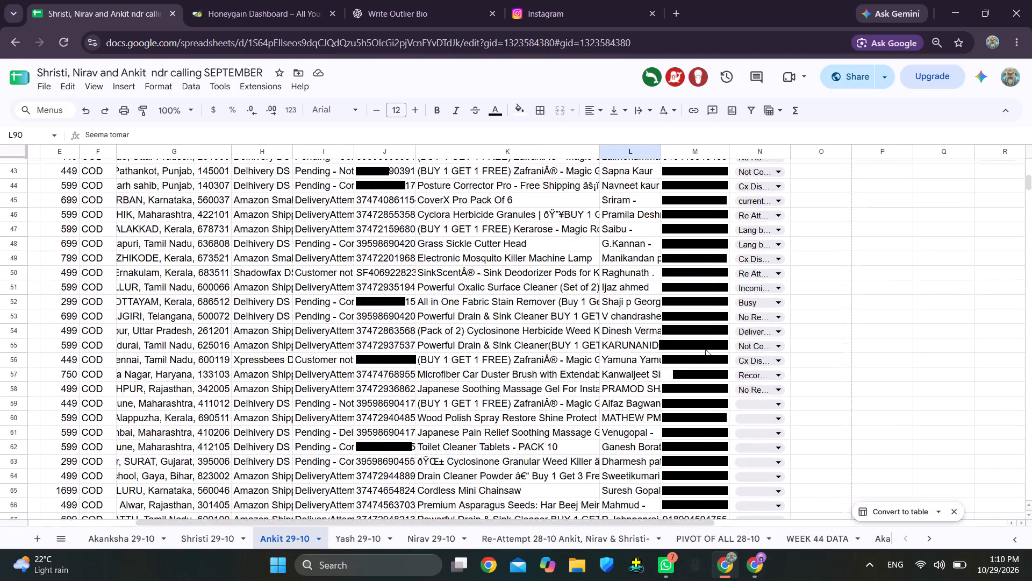
scroll(705, 349, "down", 6)
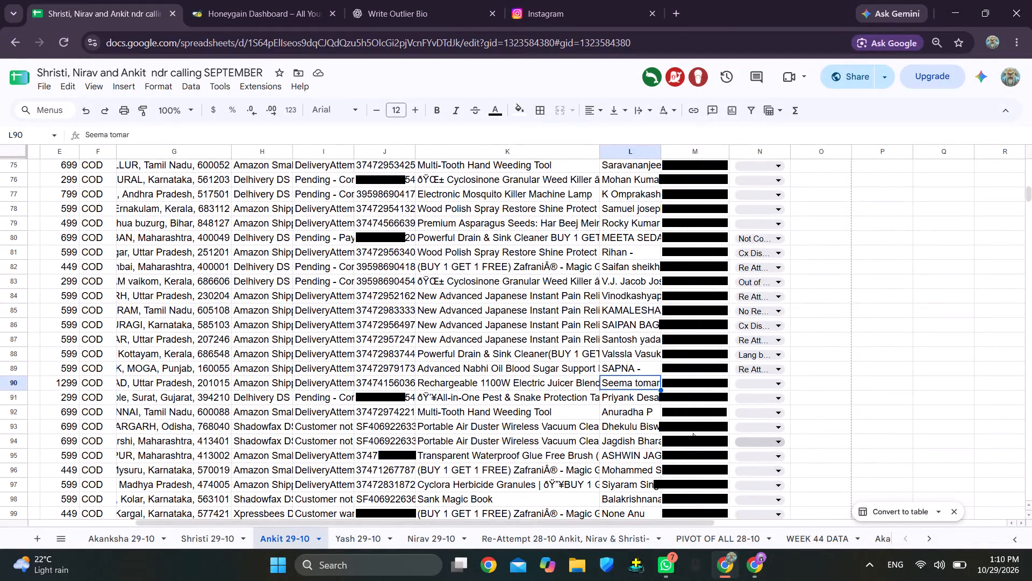
scroll(692, 432, "down", 1)
Look up the customer name for row 109 in the Shristi 29-10 window.
left_click(758, 563)
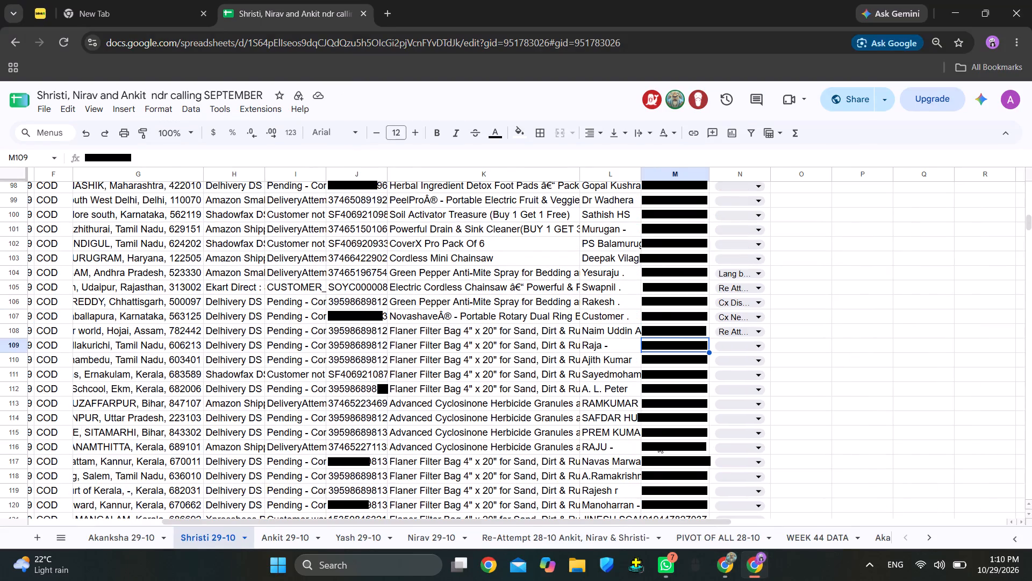
left_click(614, 342)
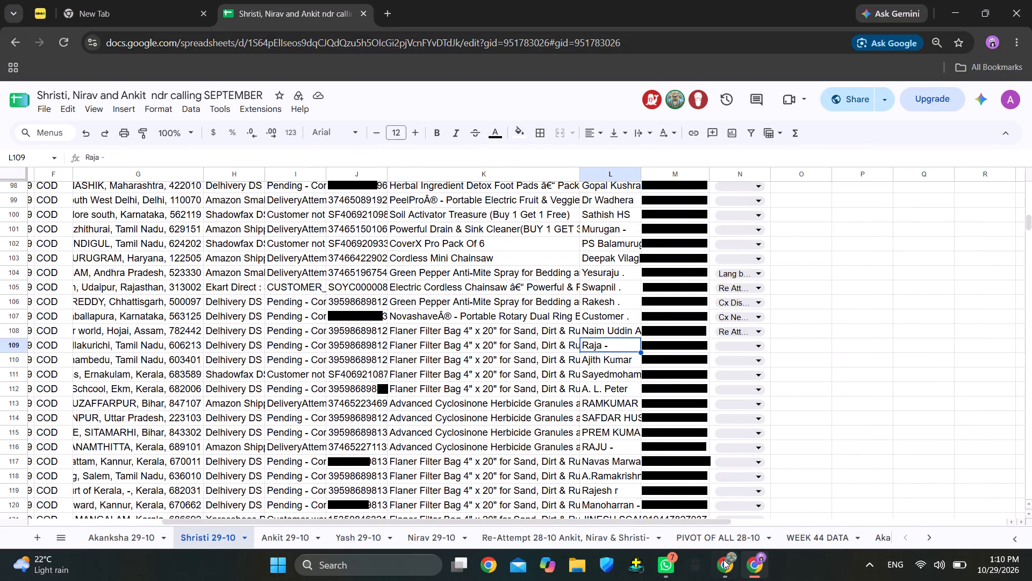
In the Ankit 29-10 window, set the row 90 remark to Re Attempt and select the row 91 customer phone.
left_click(724, 566)
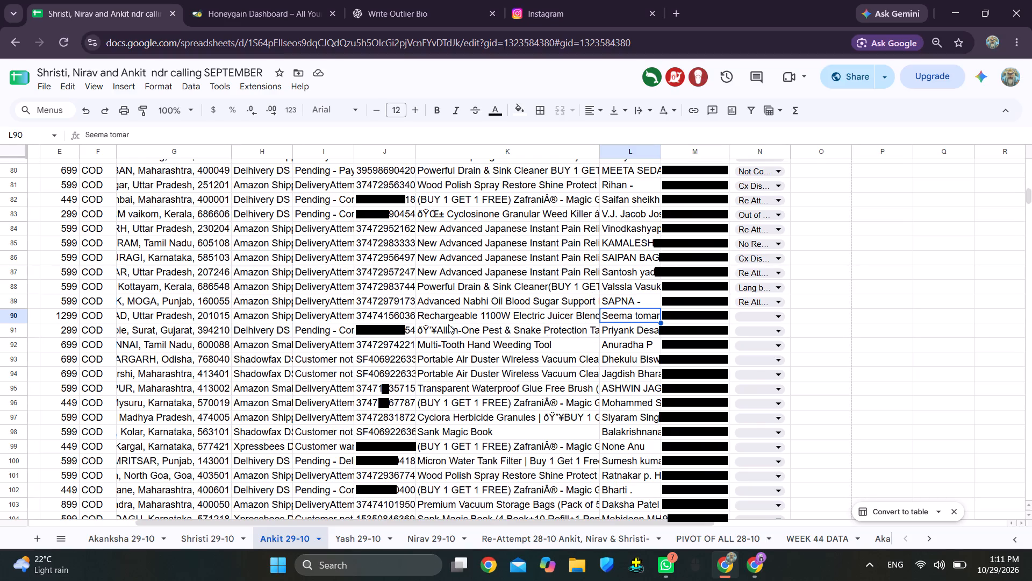
left_click(751, 313)
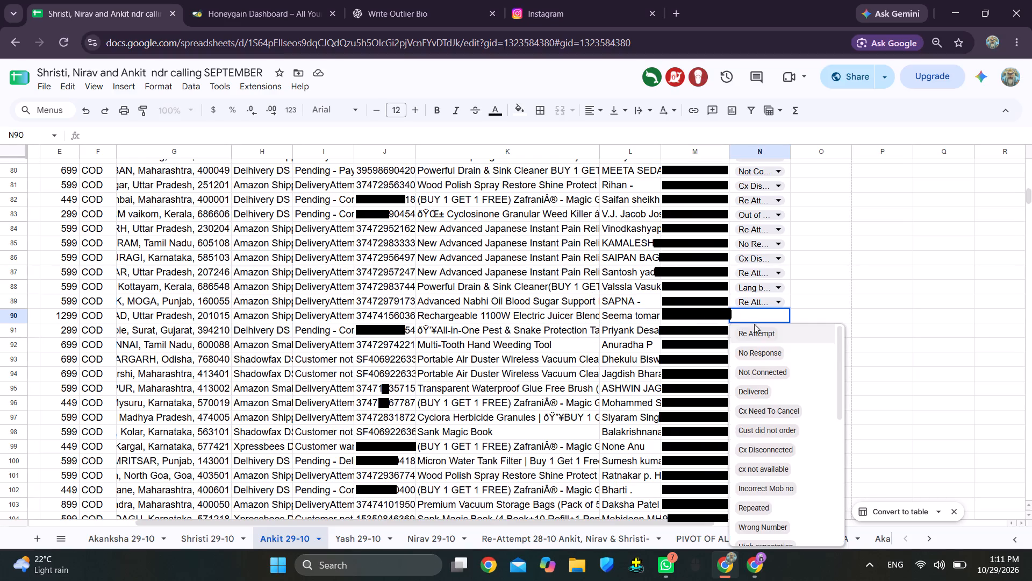
left_click(758, 336)
left_click(714, 332)
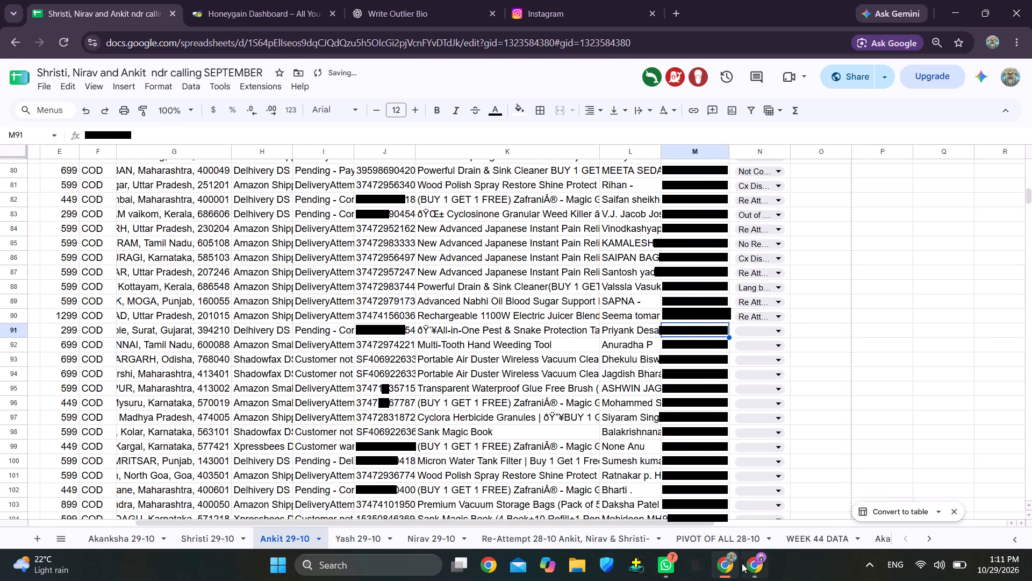
In the Shristi 29-10 window, set the row 109 remark to Not Connected and select the row 110 customer phone.
left_click(756, 567)
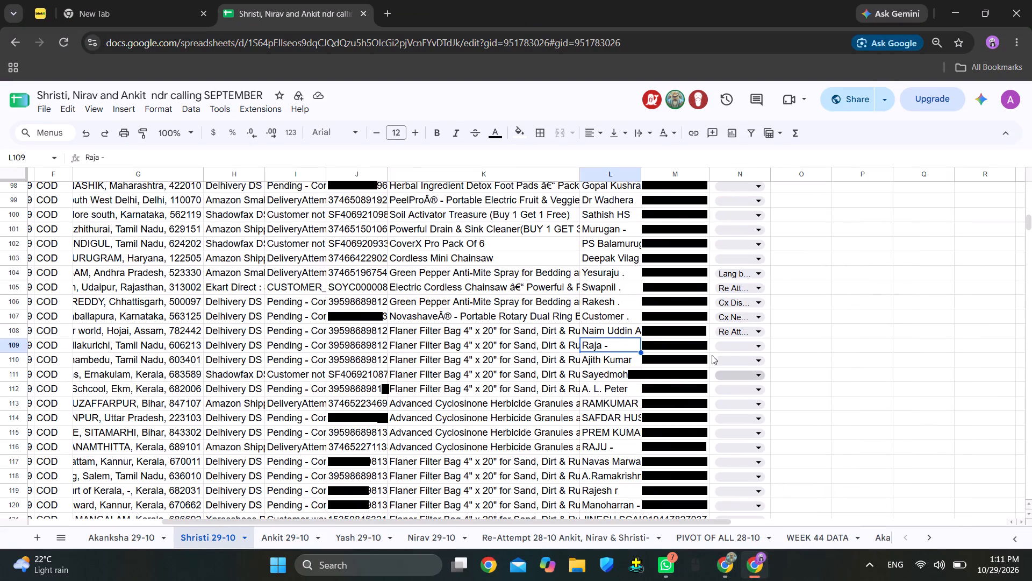
left_click(739, 348)
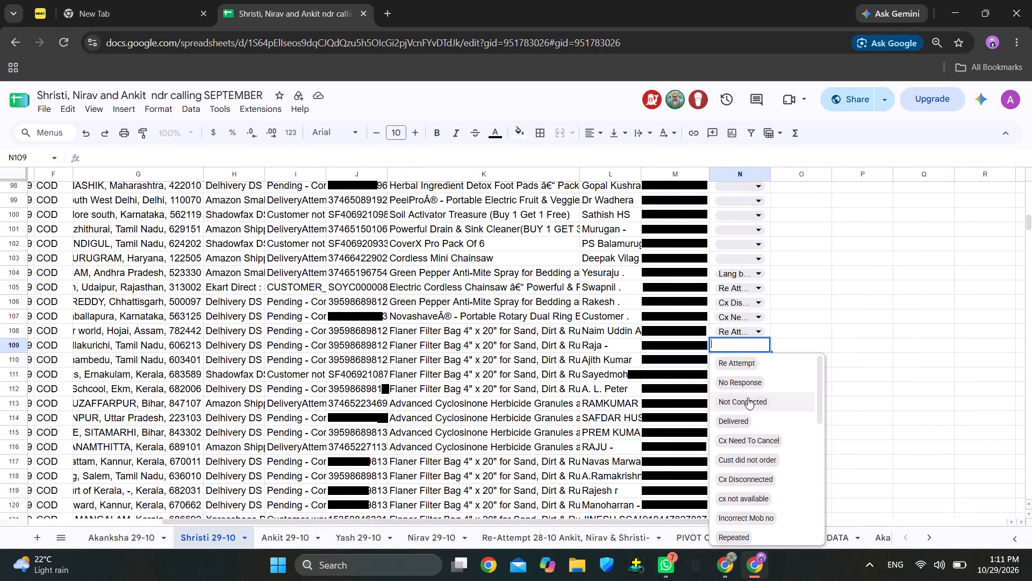
left_click(748, 398)
left_click(681, 355)
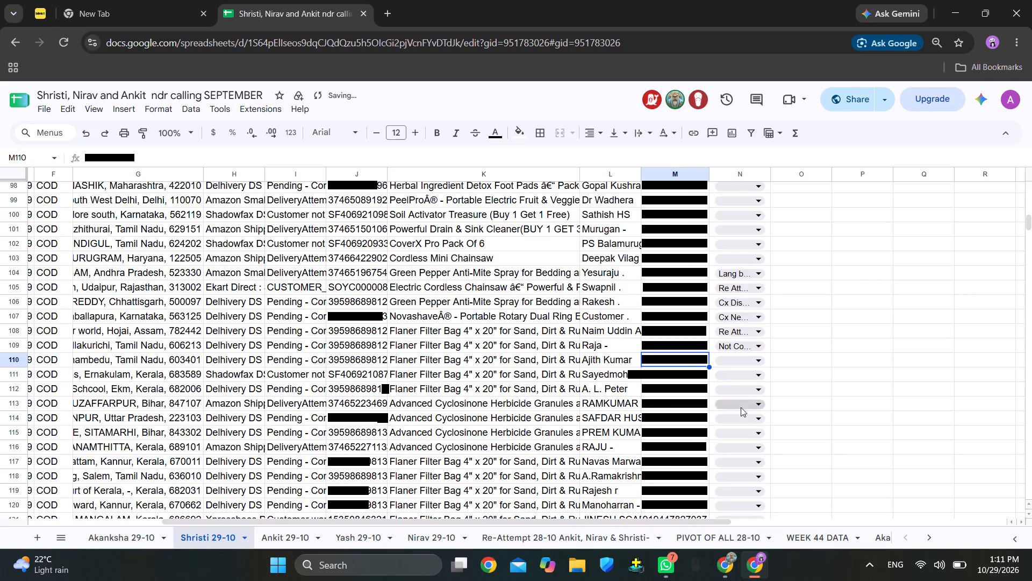
Look up the customer names for row 91 in the Ankit 29-10 window and row 110 in the Shristi 29-10 window.
left_click(724, 562)
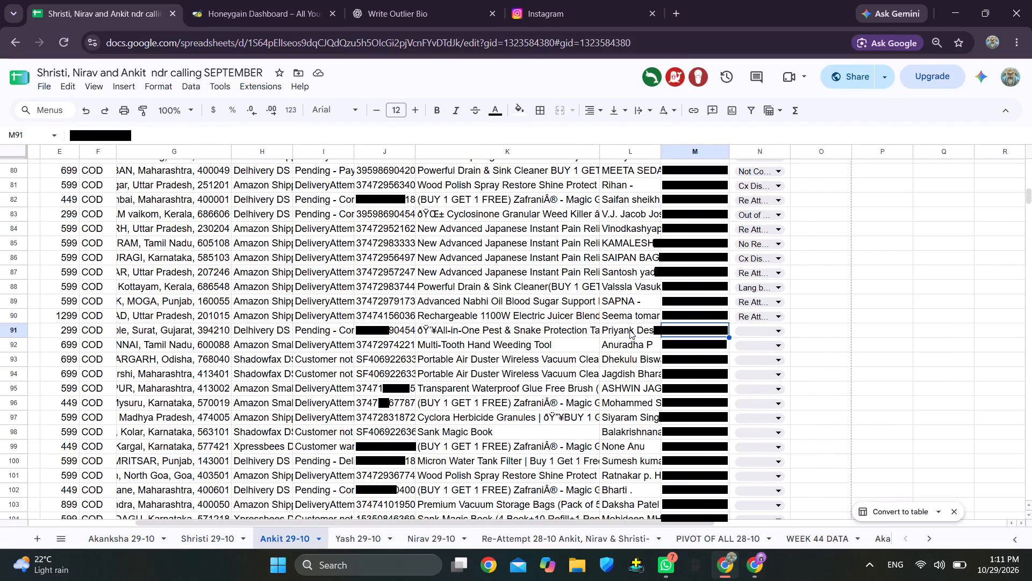
left_click(629, 330)
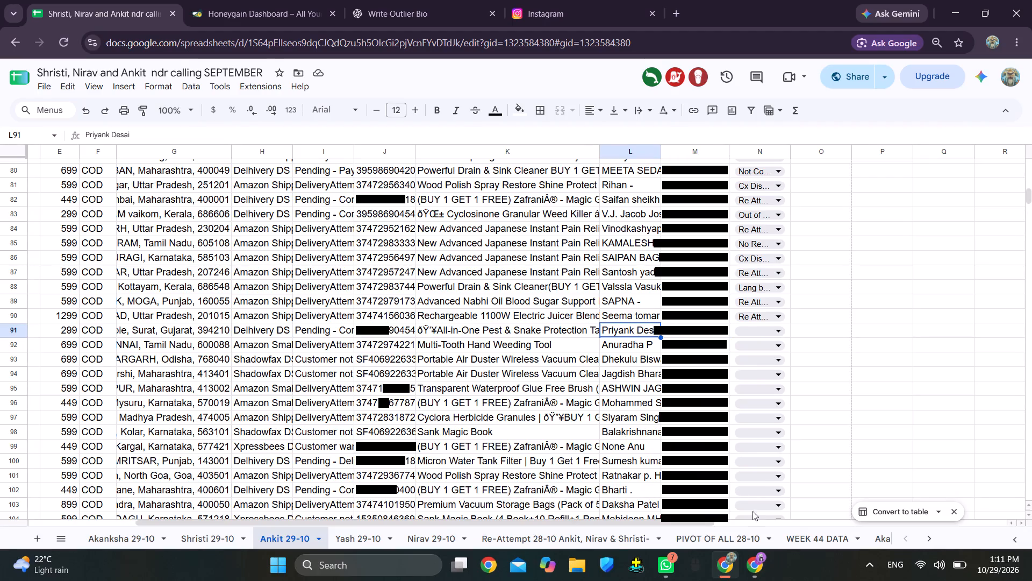
left_click(756, 566)
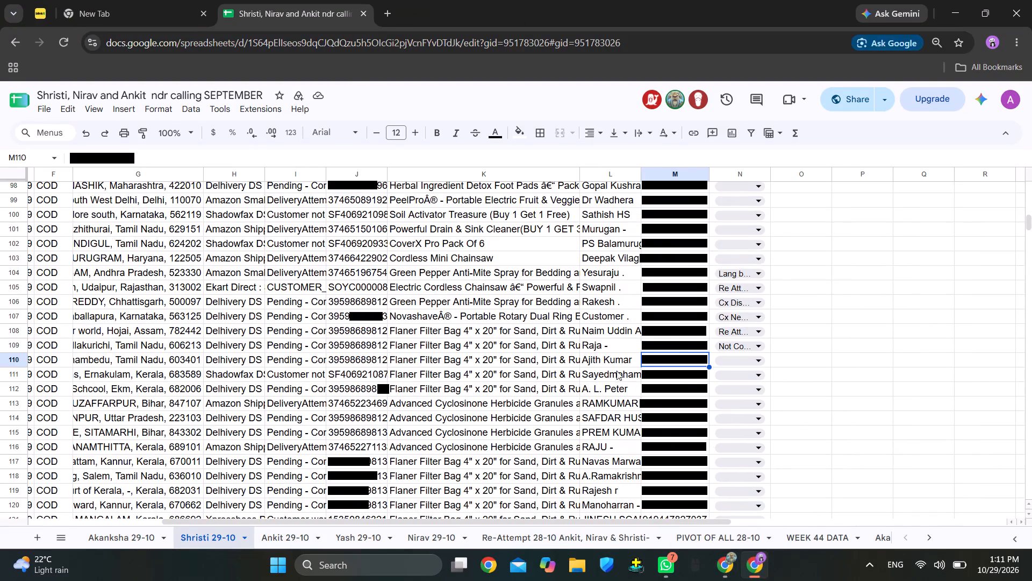
left_click(613, 358)
In the Ankit 29-10 window, set the row 91 remark to No Response and select the row 92 customer phone.
left_click(723, 566)
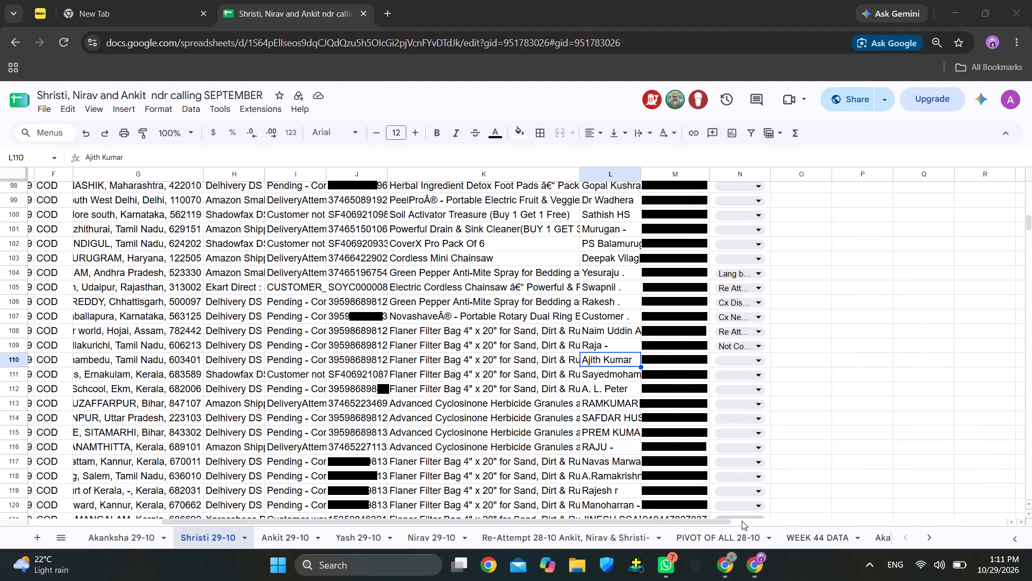
left_click(727, 571)
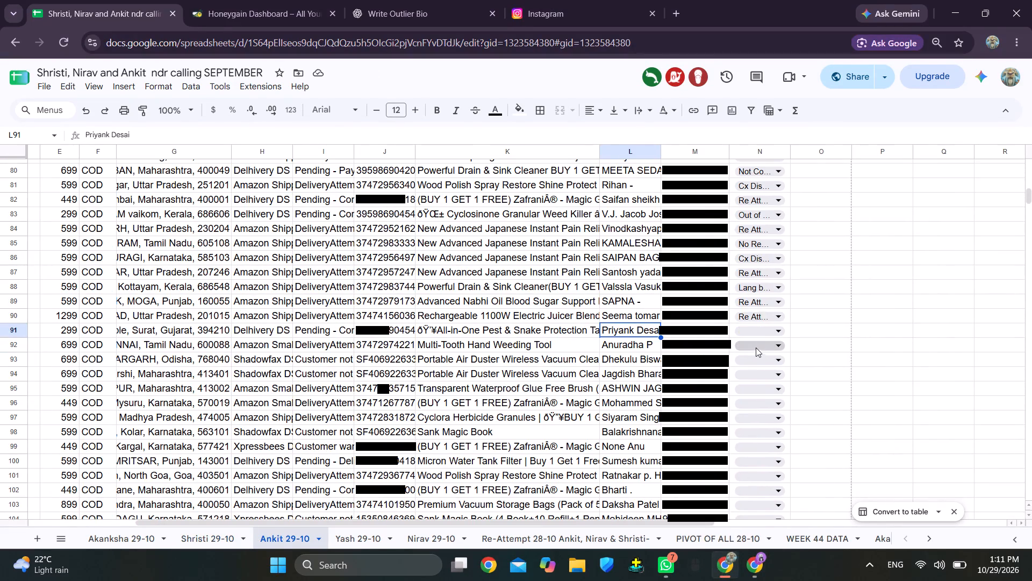
left_click(764, 331)
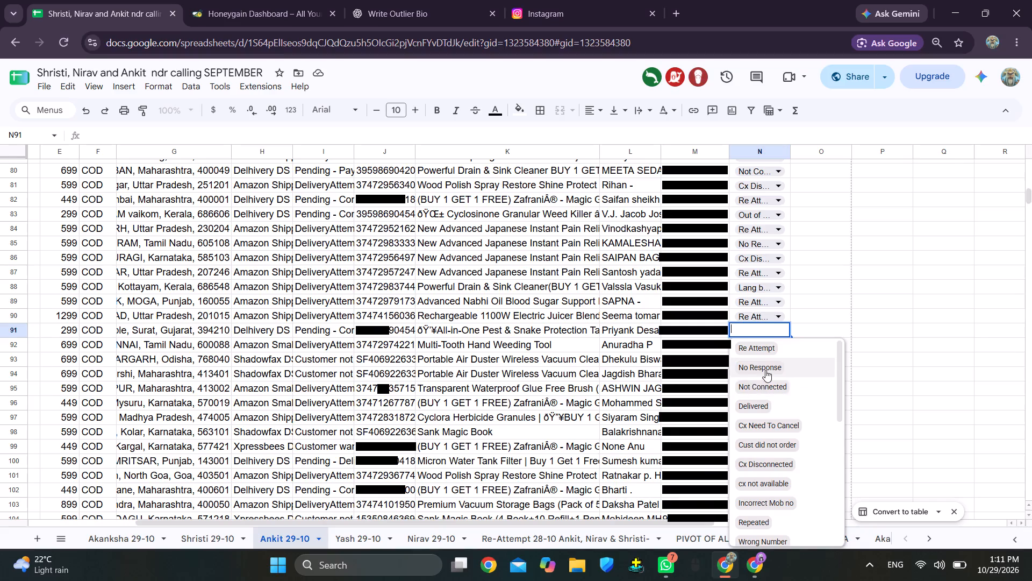
left_click(765, 370)
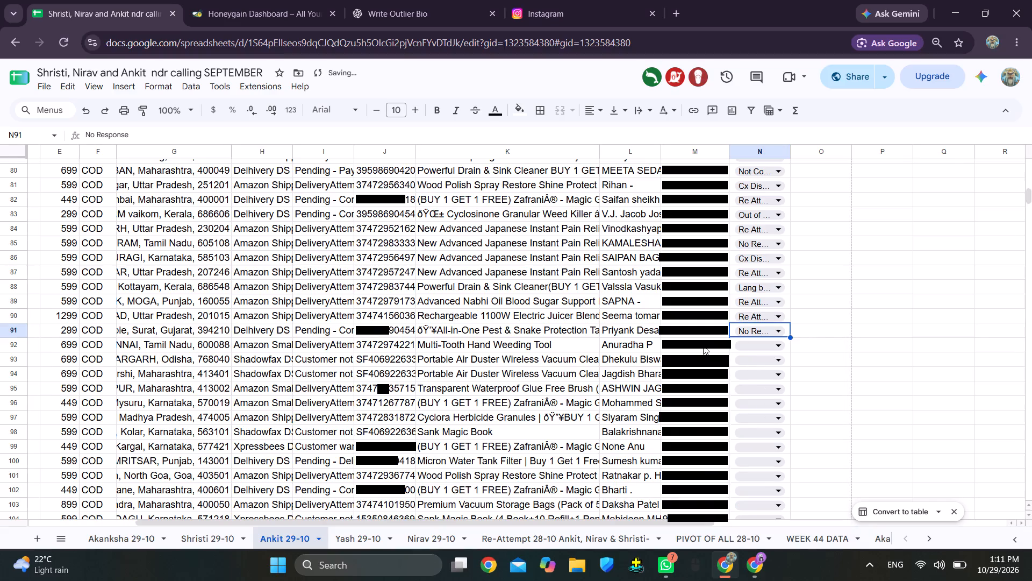
left_click(704, 345)
In the Shristi 29-10 window, set the row 110 remark to Lang barrier and select the row 111 customer phone.
left_click(758, 561)
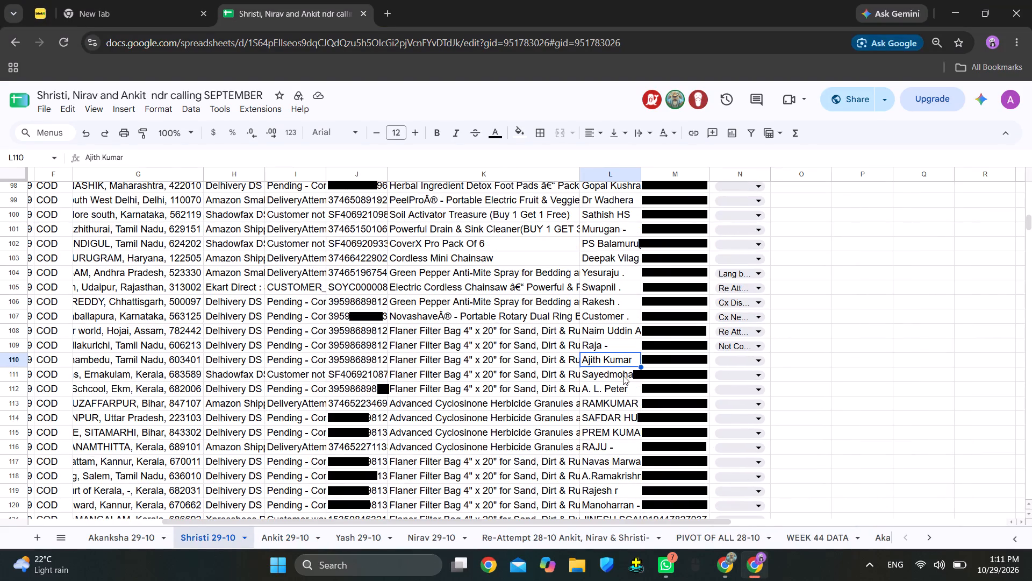
left_click(732, 360)
scroll(778, 451, "down", 2)
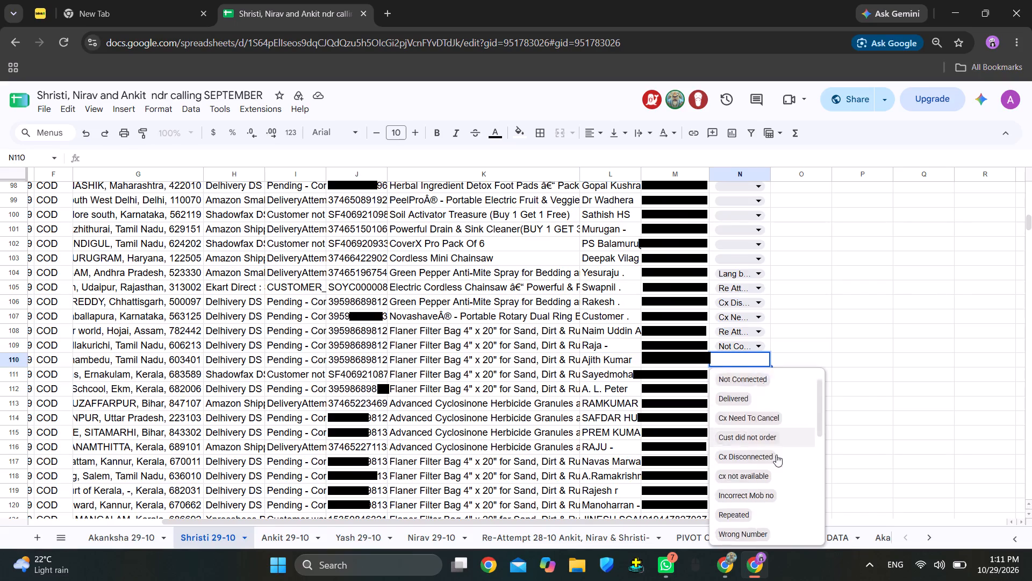
scroll(776, 455, "down", 3)
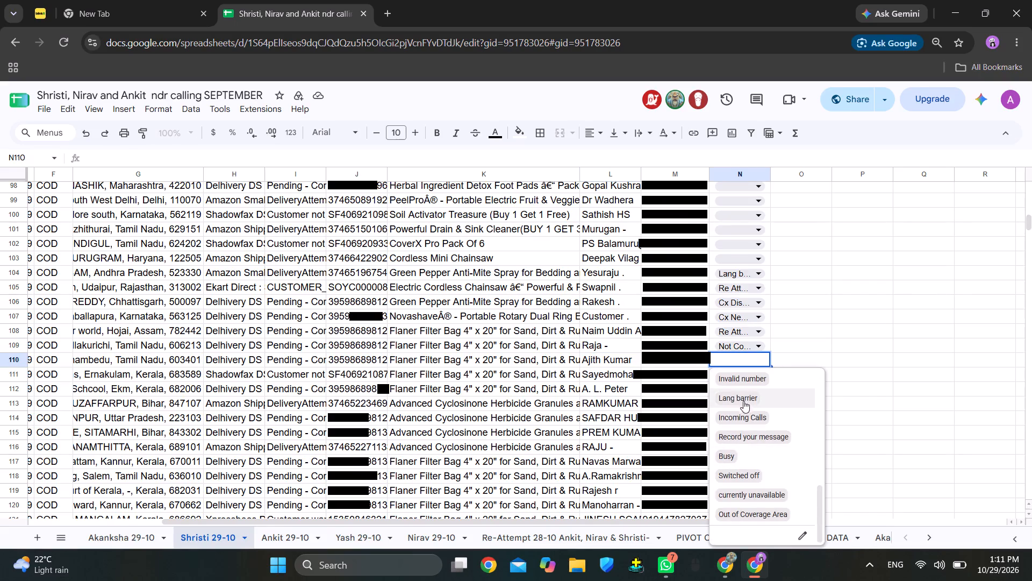
left_click(742, 399)
left_click(687, 373)
In the Ankit 29-10 window, set the row 92 customer's remark to Busy and select the row 93 customer phone.
left_click(732, 564)
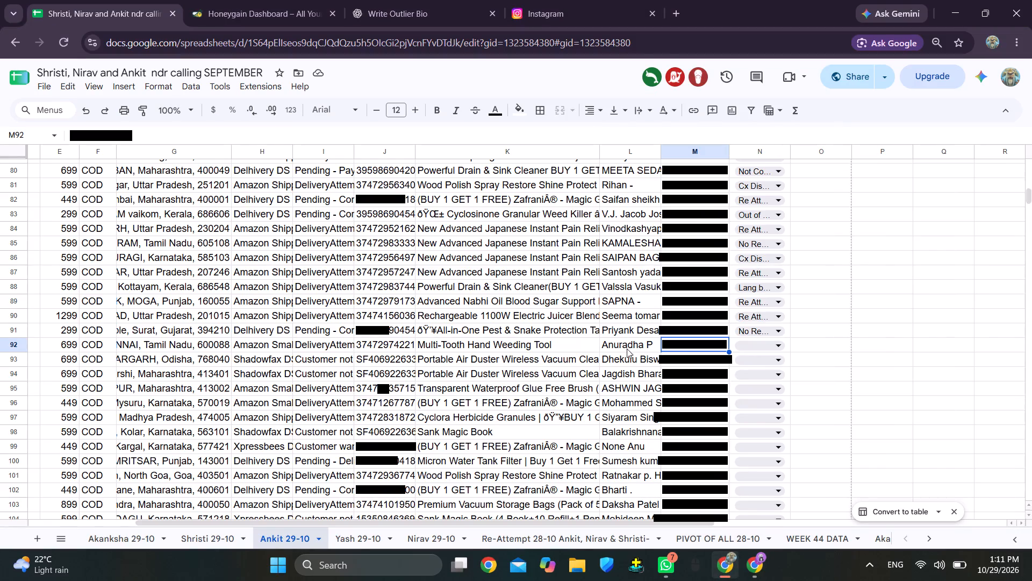
left_click(629, 348)
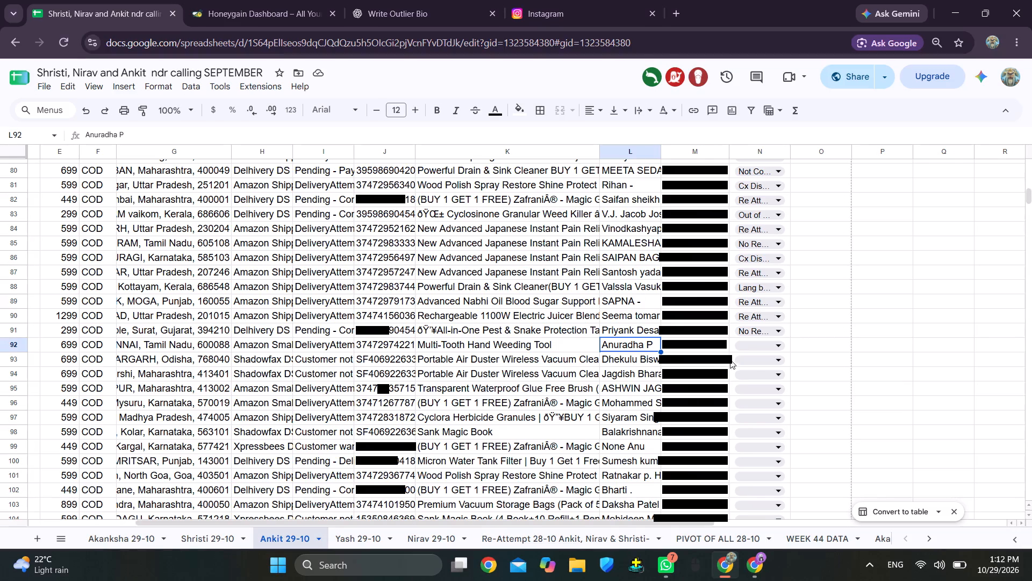
left_click(768, 345)
scroll(769, 391, "up", 1)
scroll(769, 394, "down", 3)
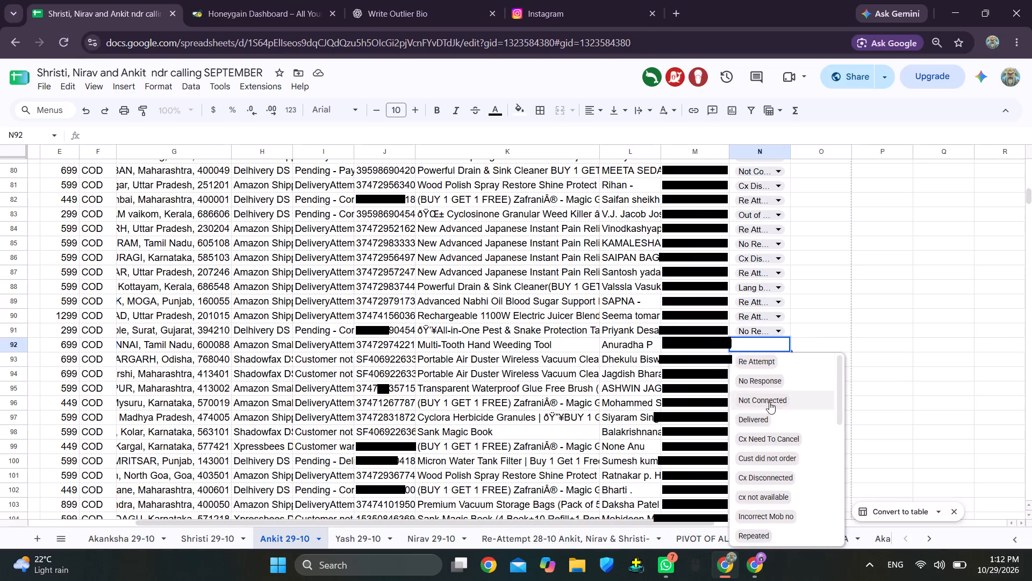
scroll(769, 402, "down", 8)
left_click(746, 457)
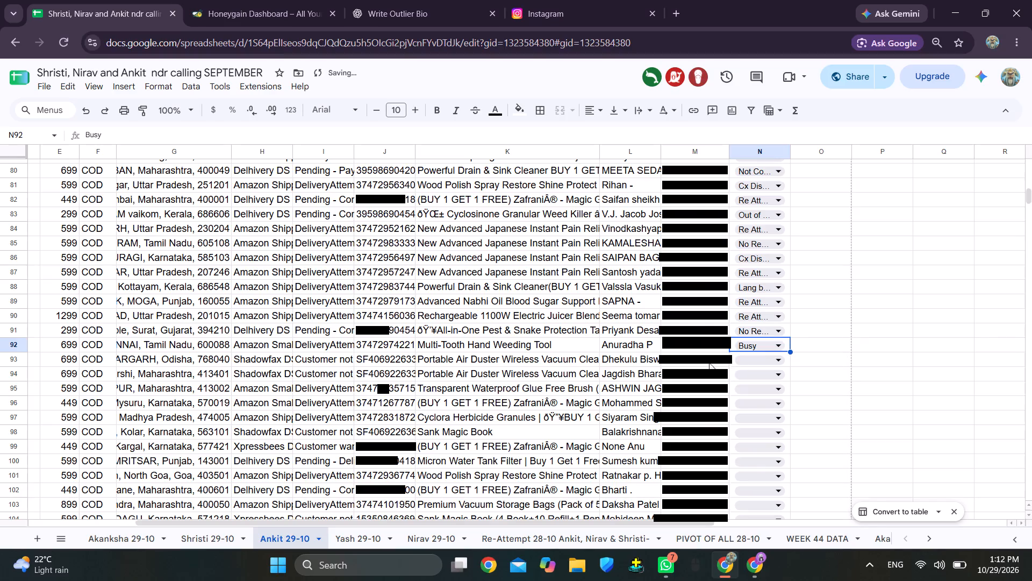
left_click(703, 362)
Look up the customer name for row 111 in the Shristi 29-10 window.
left_click(759, 568)
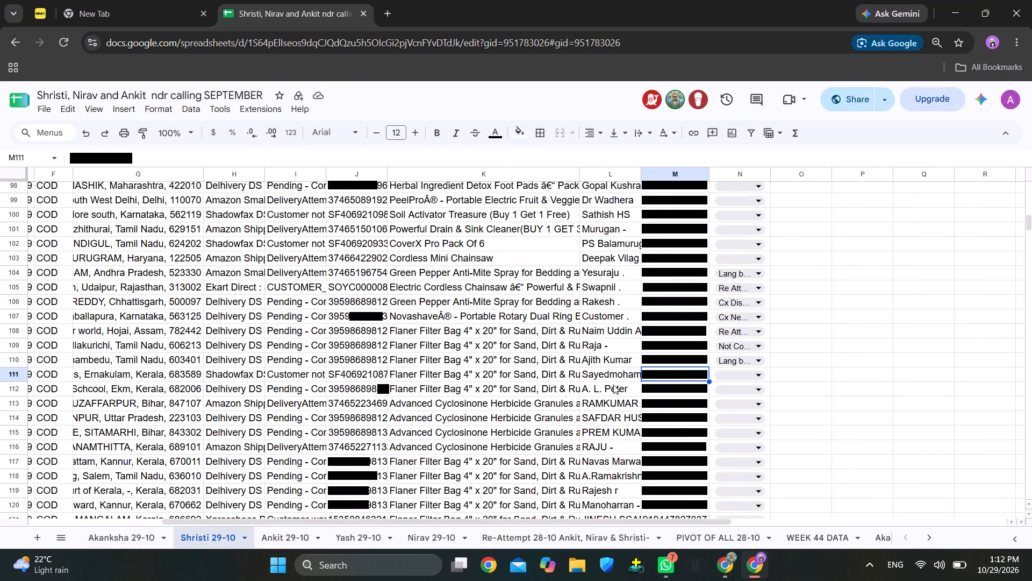
left_click(620, 376)
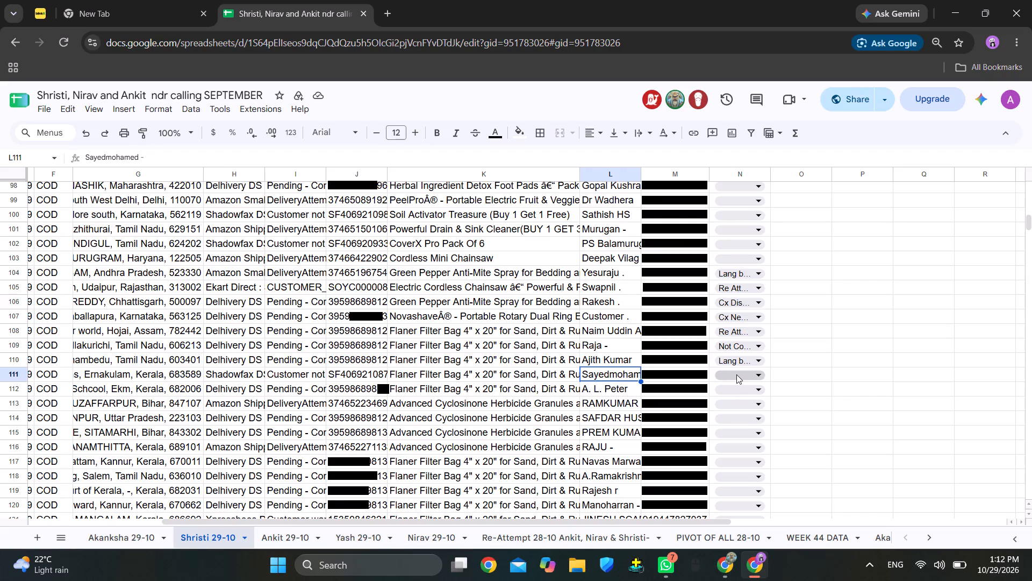
Look up the customer name for row 93 in the Ankit 29-10 window.
left_click(734, 566)
left_click(626, 362)
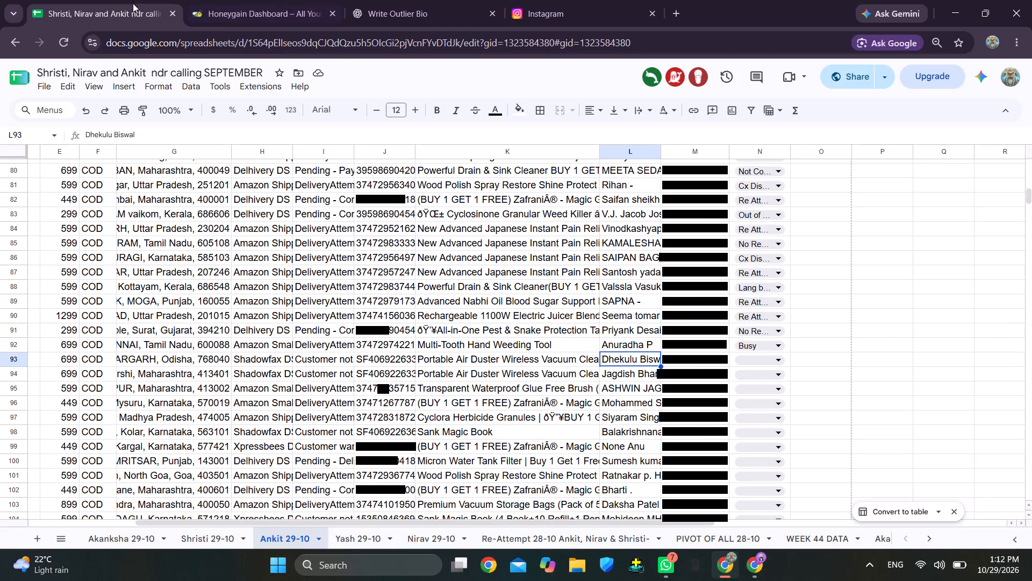
In the Shristi 29-10 window, set the row 111 remark to Cx Disconnected and select the row 112 customer phone.
left_click(759, 562)
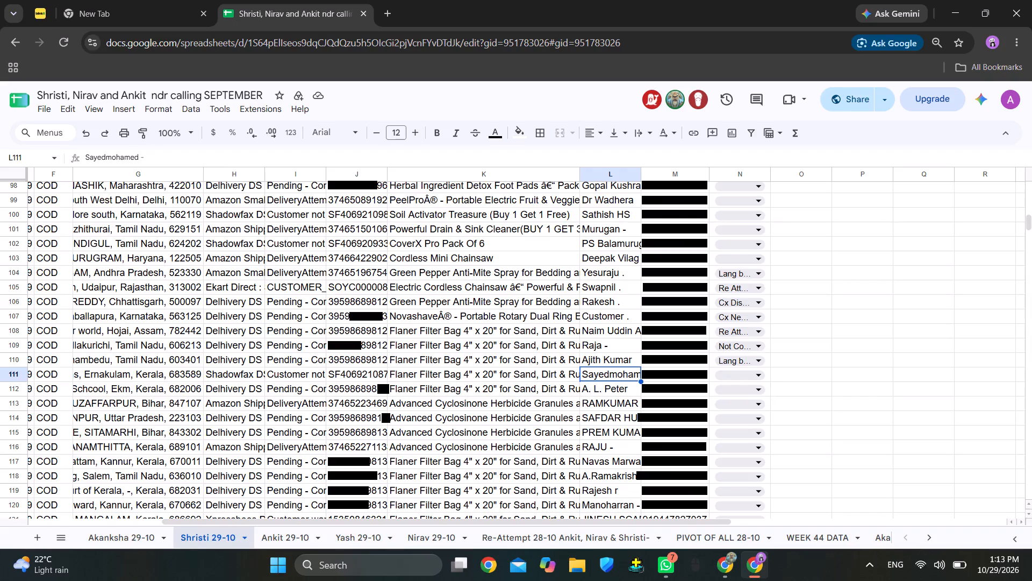
left_click(744, 373)
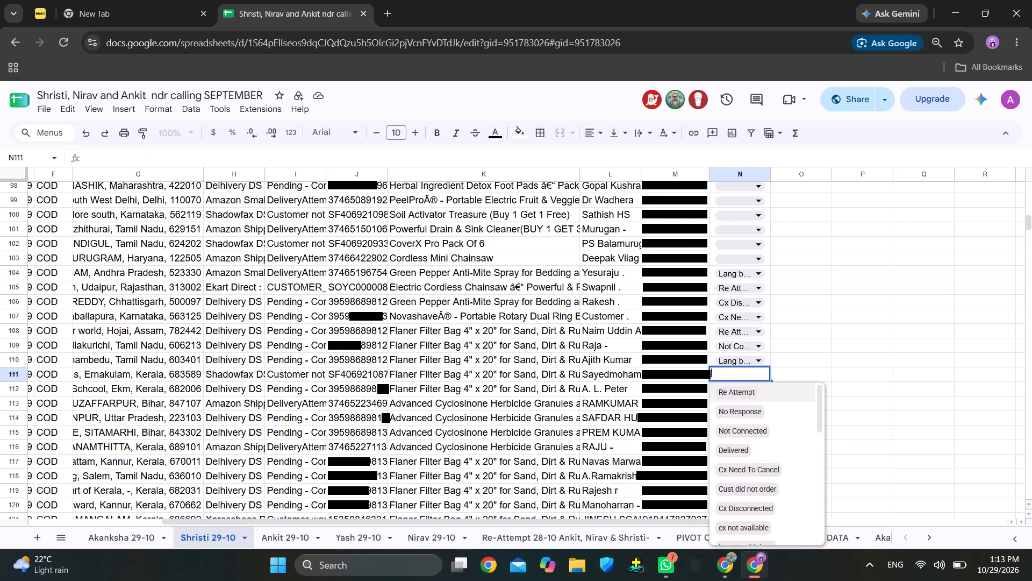
left_click(755, 508)
left_click(692, 390)
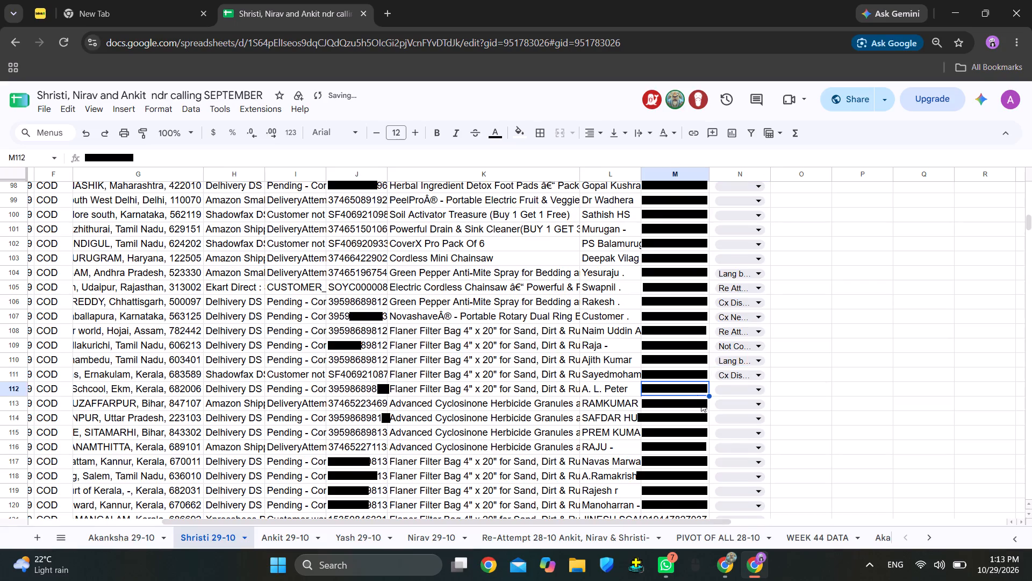
In the Ankit 29-10 window, set the row 93 remark to Cx Disconnected and select the row 94 customer phone.
left_click(733, 563)
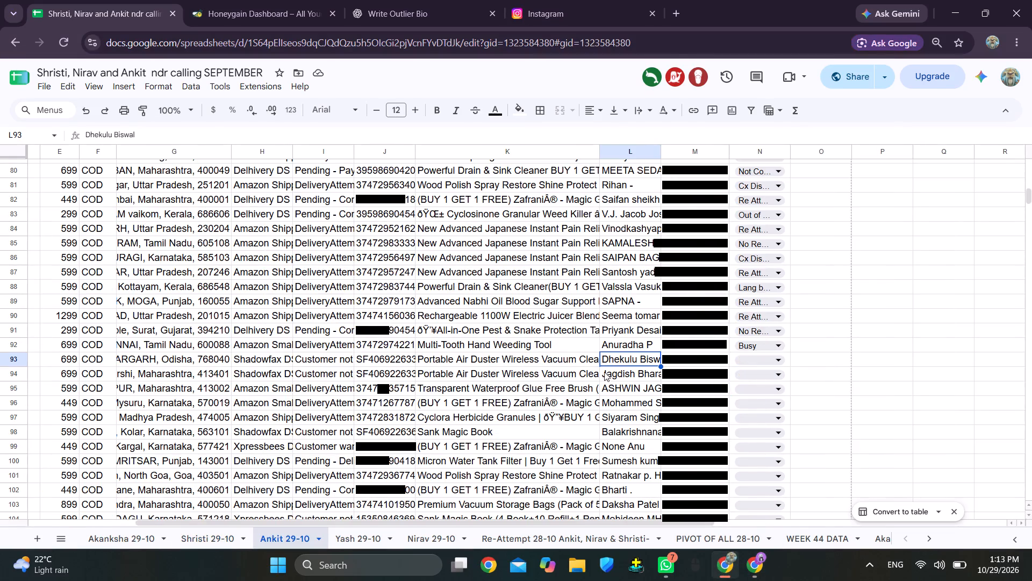
left_click(748, 362)
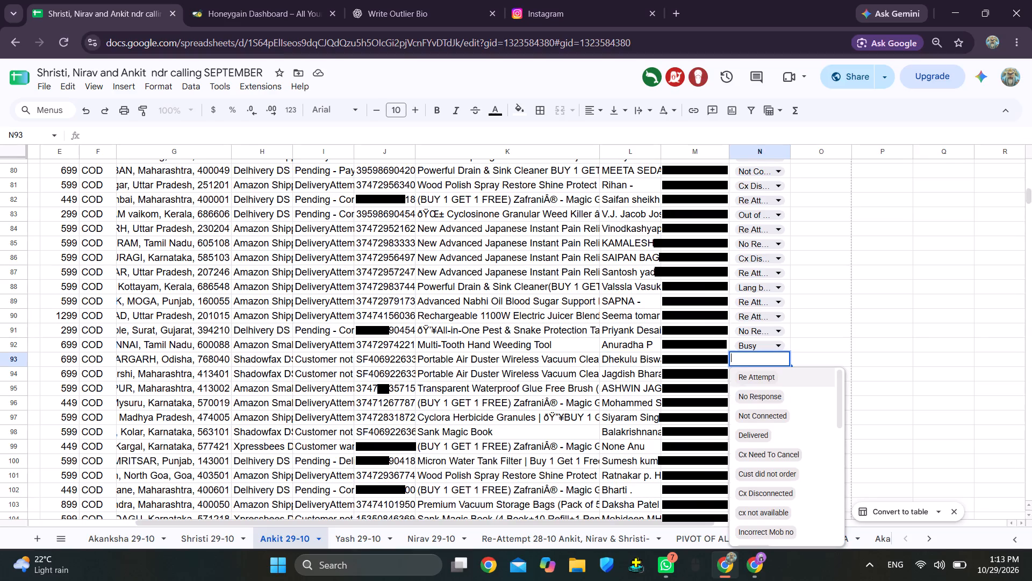
left_click(770, 496)
left_click(707, 374)
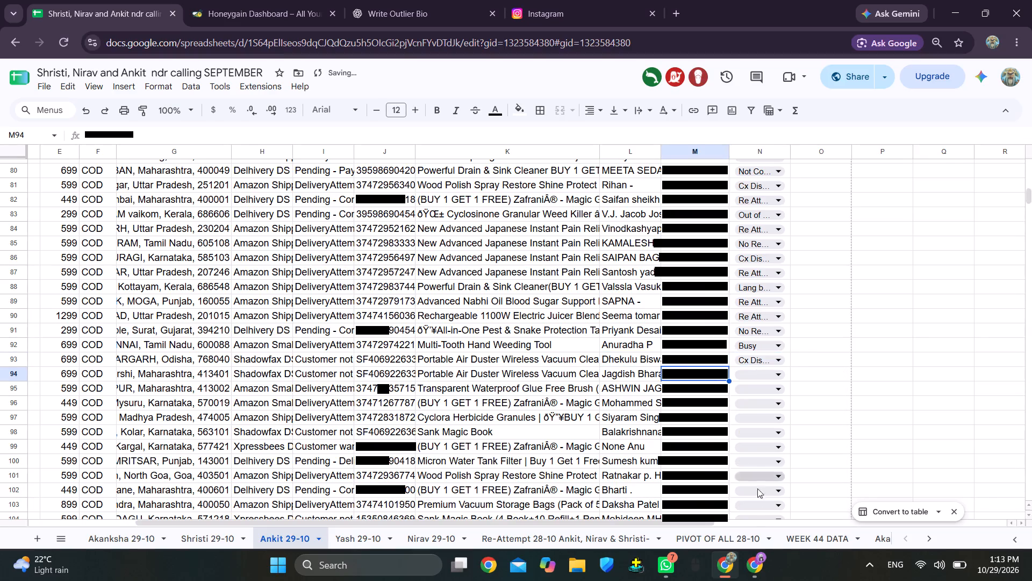
Look up the customer names for row 112 in the Shristi 29-10 window and row 94 in the Ankit 29-10 window.
left_click(761, 562)
left_click(610, 387)
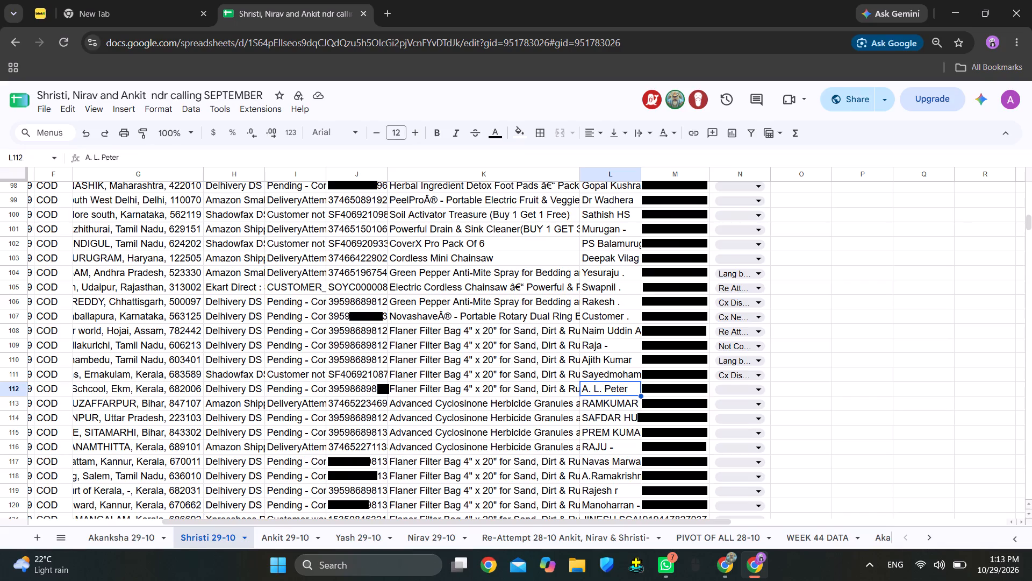
left_click(730, 566)
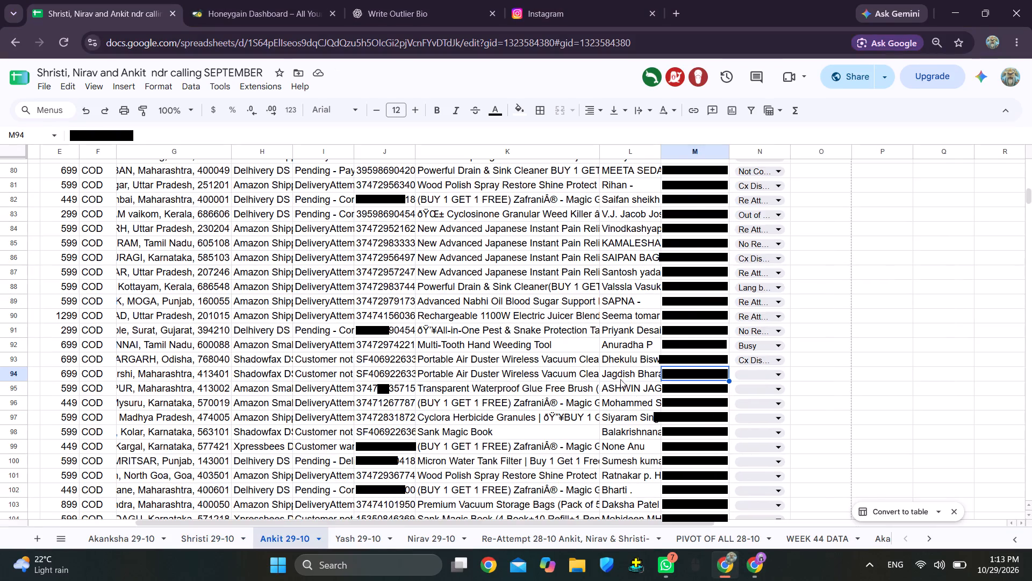
left_click(619, 373)
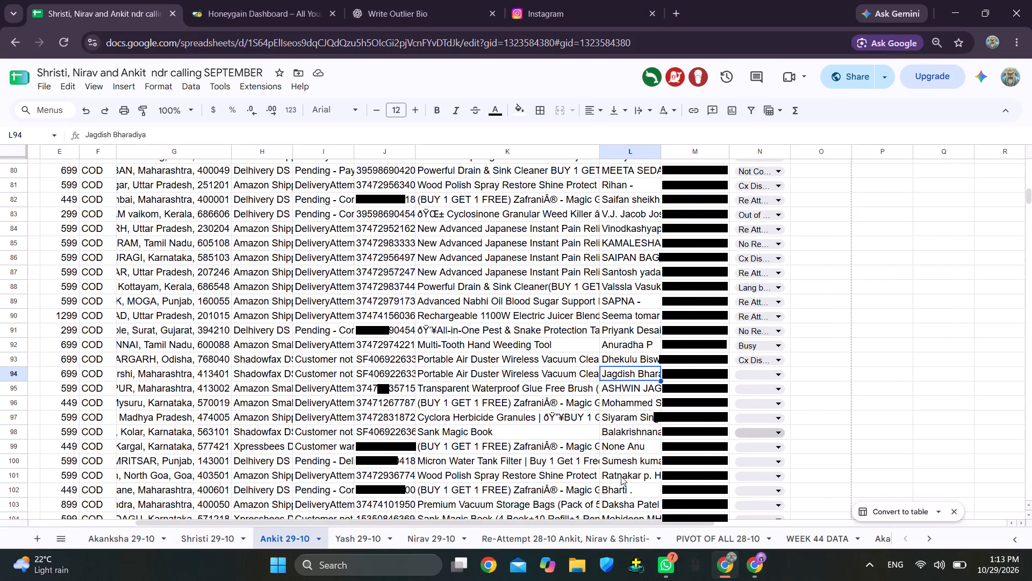
Review the remarks progress in the Akanksha, Yash and Nirav 29-10 sheets and return to the Ankit 29-10 sheet.
left_click(121, 537)
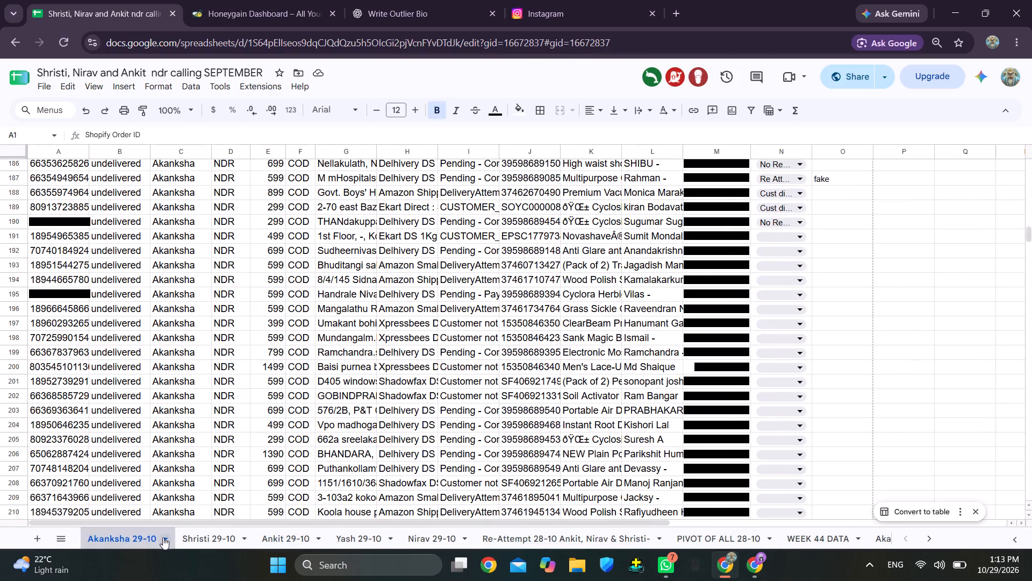
left_click(375, 538)
scroll(759, 393, "down", 2)
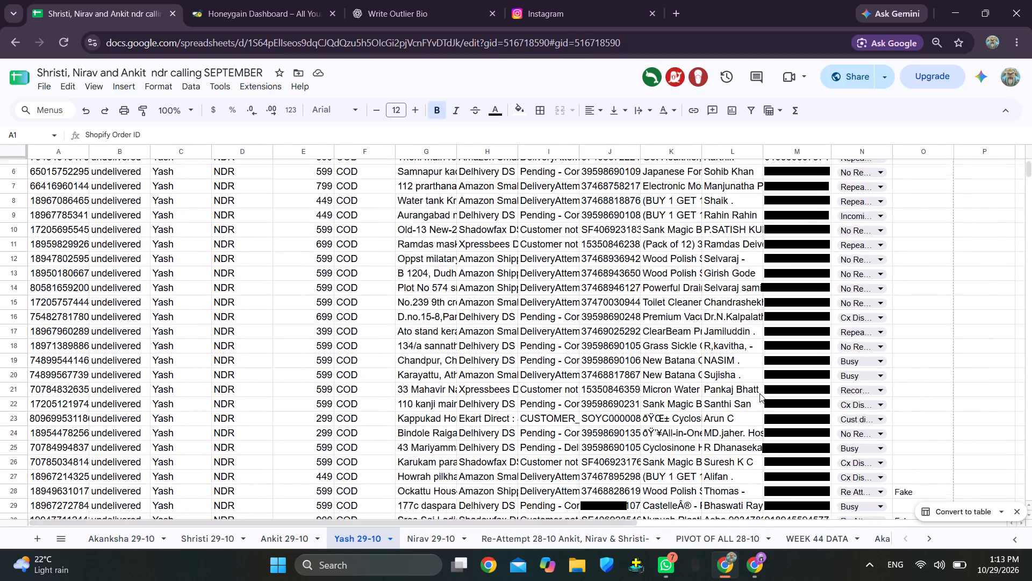
scroll(759, 393, "down", 3)
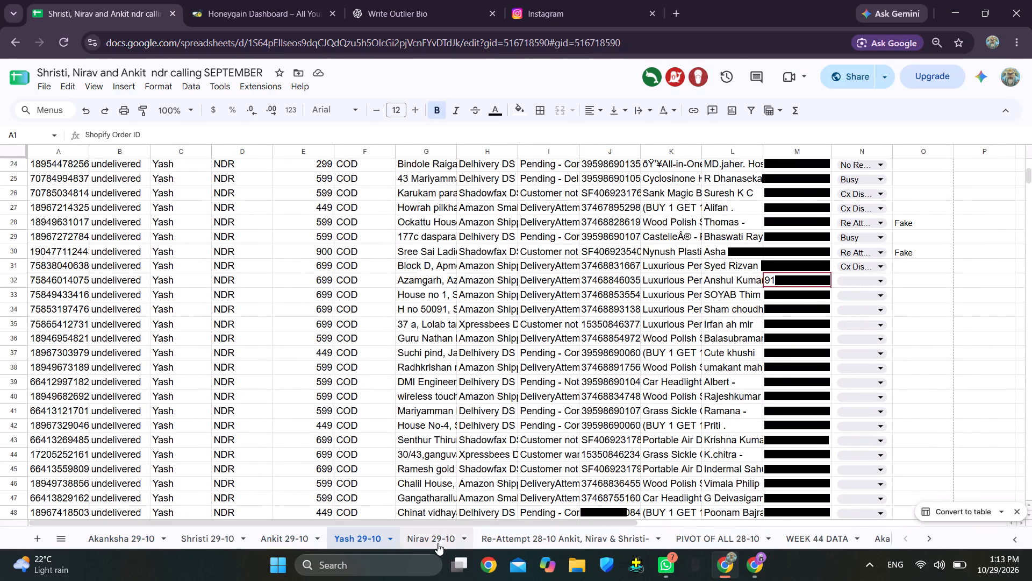
left_click(438, 543)
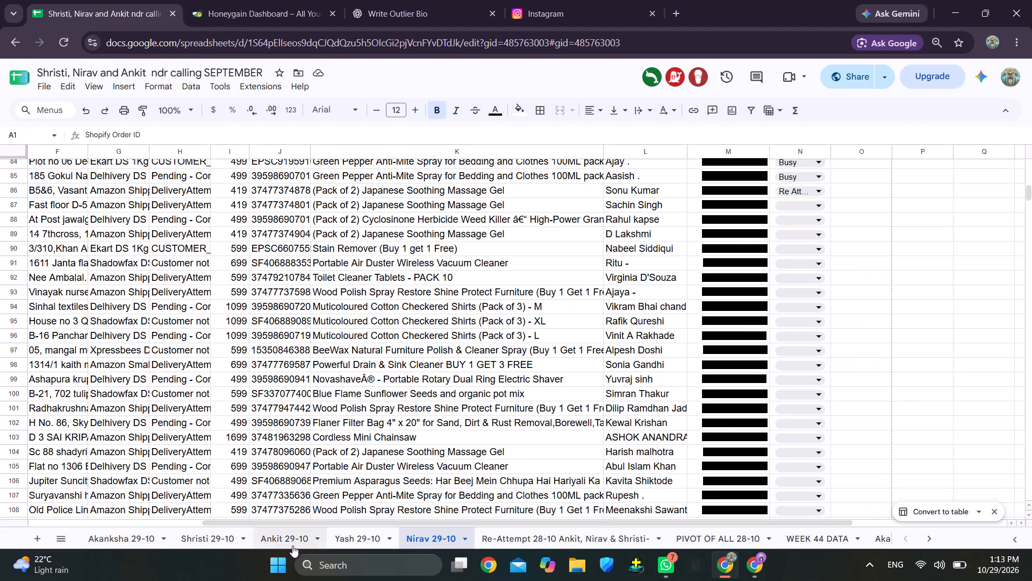
left_click(289, 540)
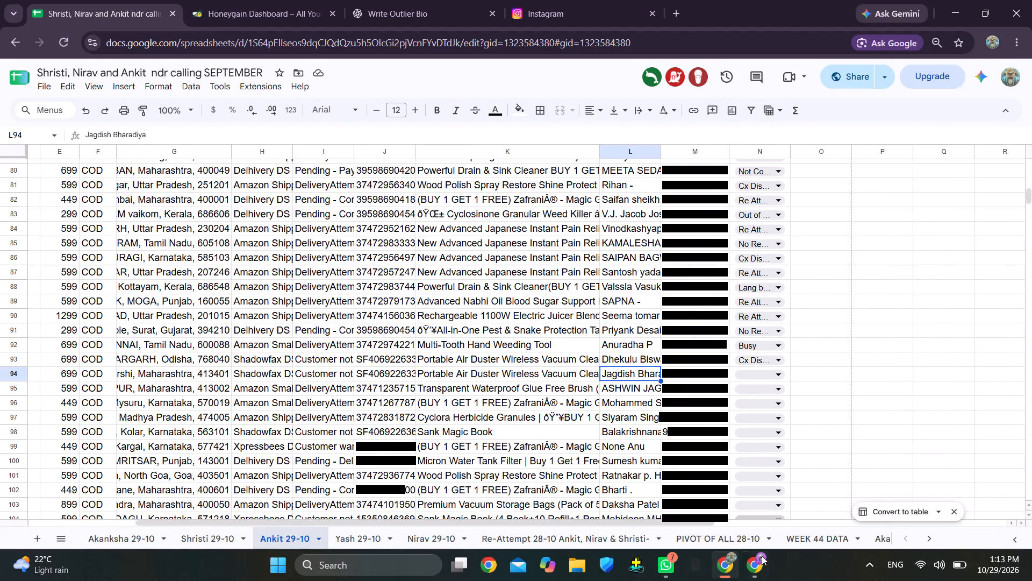
In the Shristi 29-10 window, set the row 112 remark to No Response and select the row 113 customer phone.
left_click(762, 562)
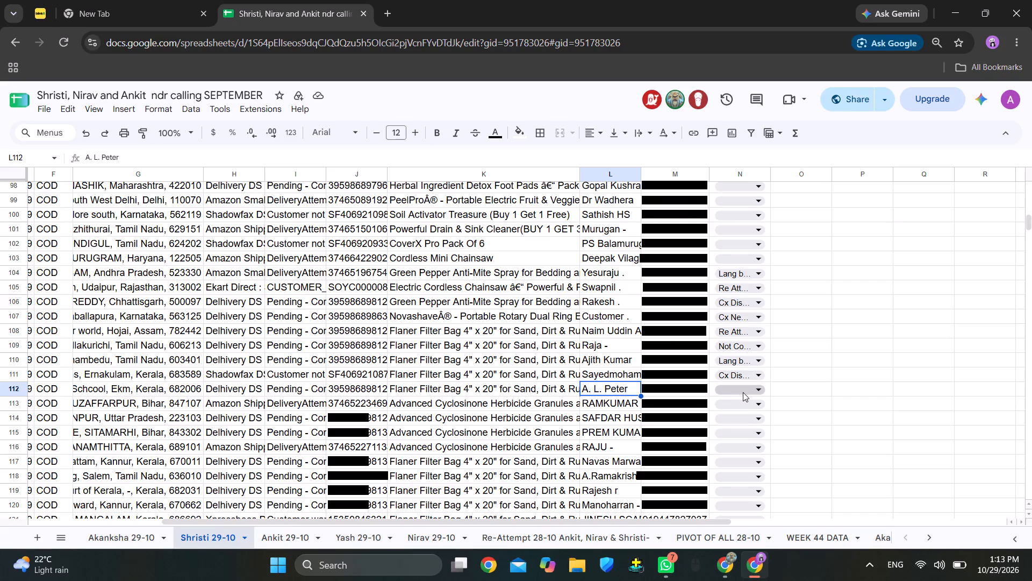
left_click(743, 392)
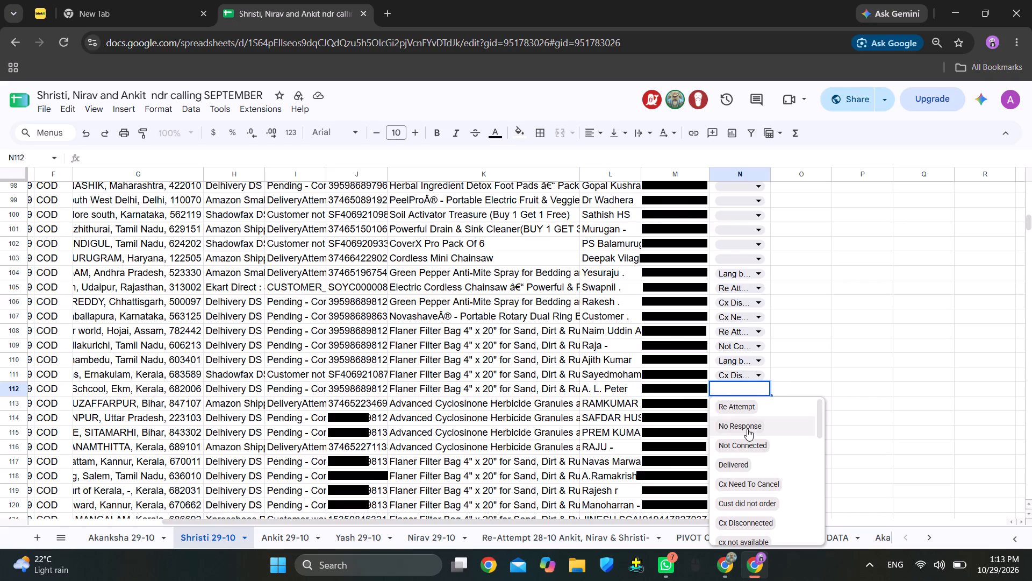
left_click(748, 427)
left_click(699, 409)
In the Ankit 29-10 window, set the row 94 remark to Re Attempt and select the row 95 customer phone.
left_click(721, 565)
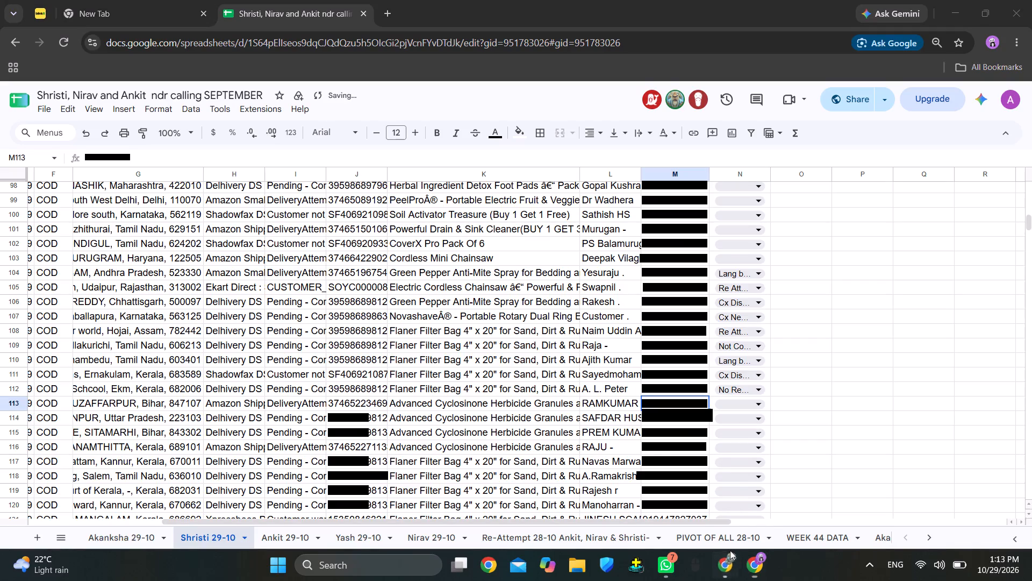
left_click(729, 567)
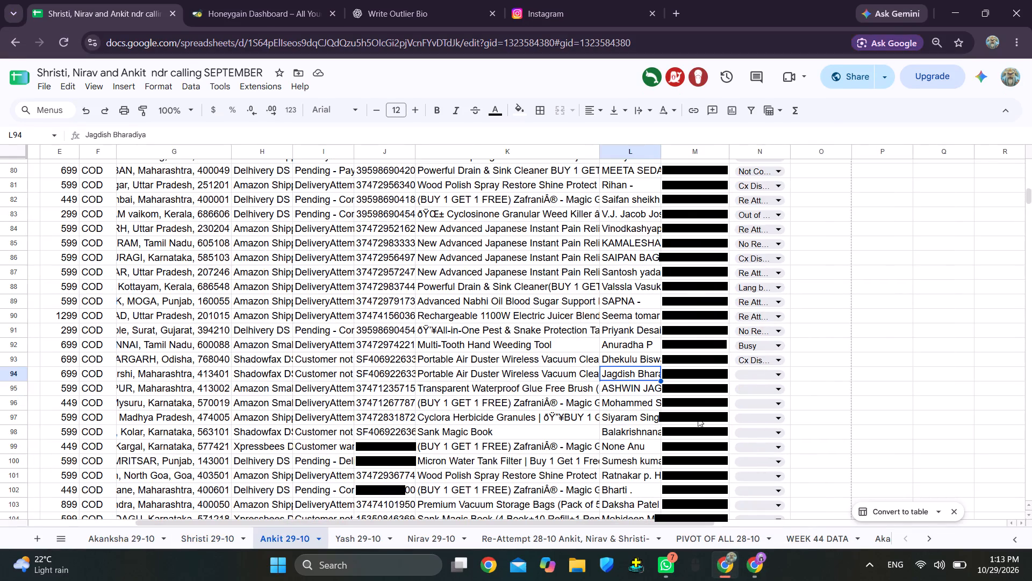
left_click(754, 376)
left_click(757, 393)
left_click(712, 389)
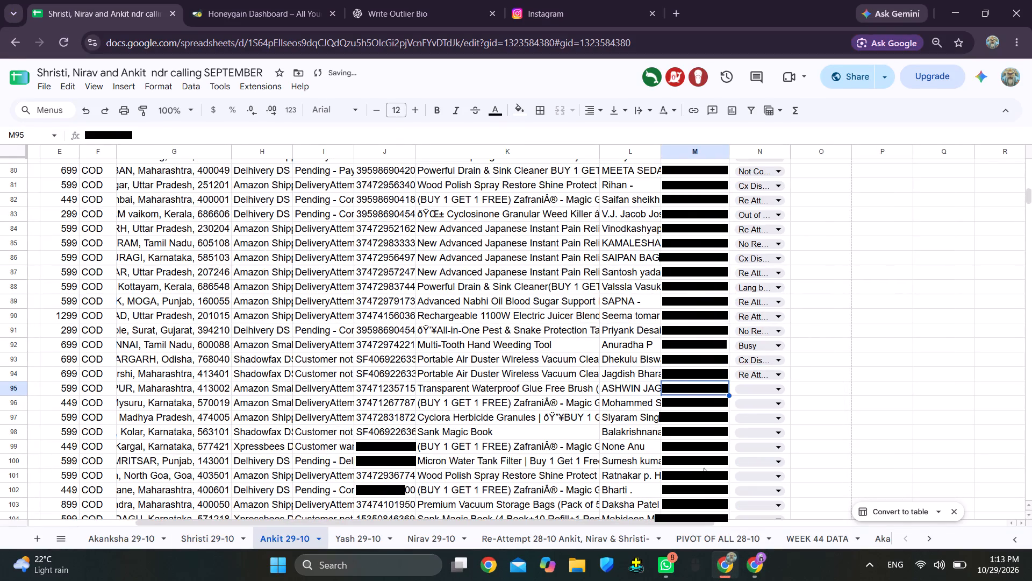
Look up the customer names for row 113 in the Shristi 29-10 window and row 95 in the Ankit 29-10 window.
left_click(761, 575)
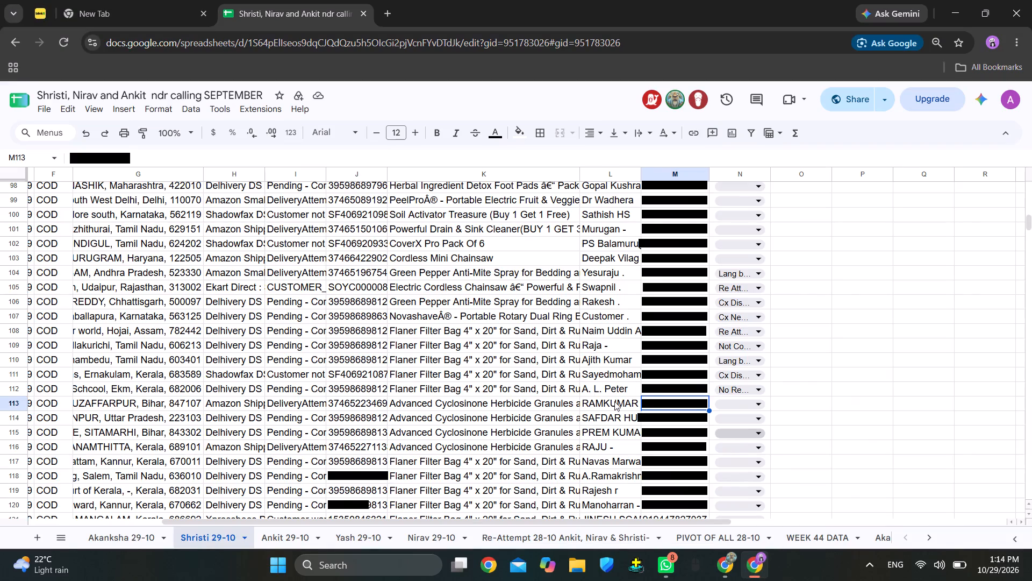
left_click(614, 401)
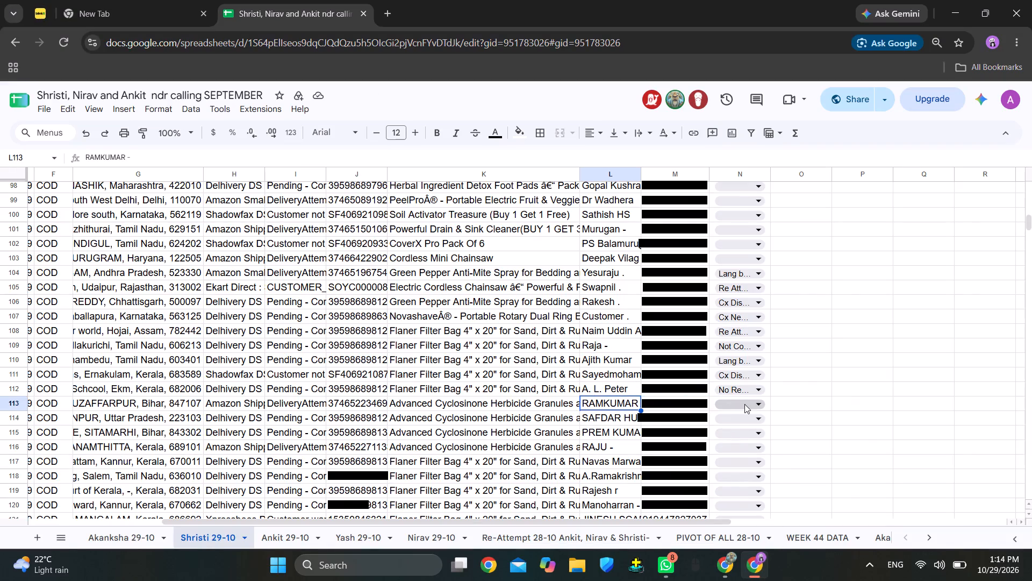
left_click(726, 568)
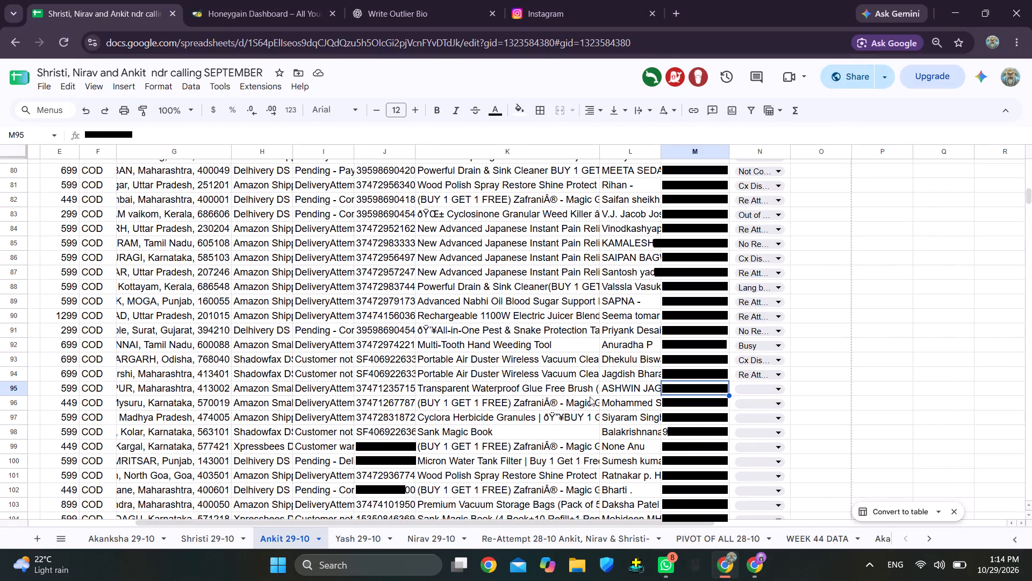
left_click(620, 389)
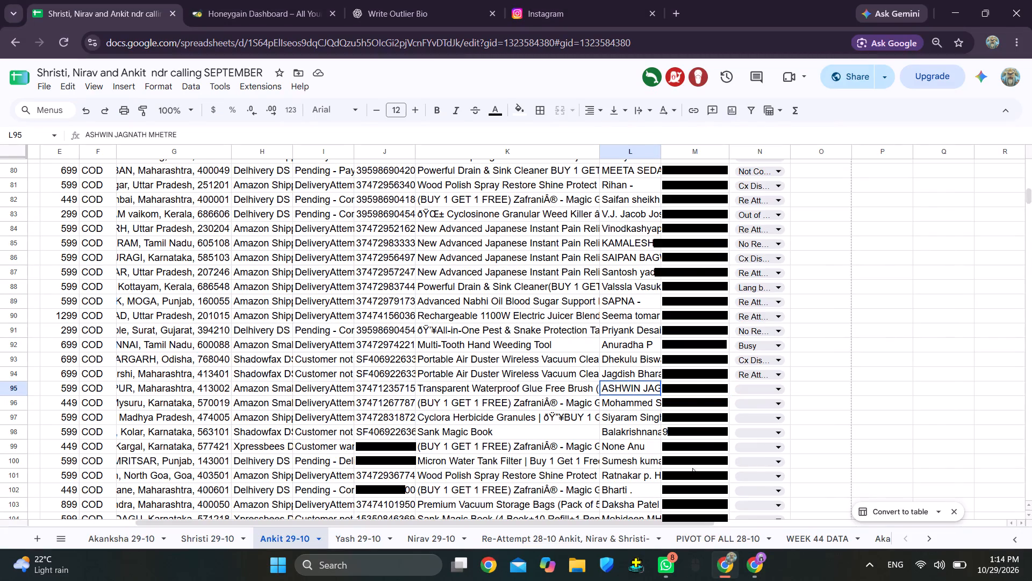
In the Shristi 29-10 window, set the row 113 remark to Re Attempt and select the row 114 customer phone.
left_click(754, 562)
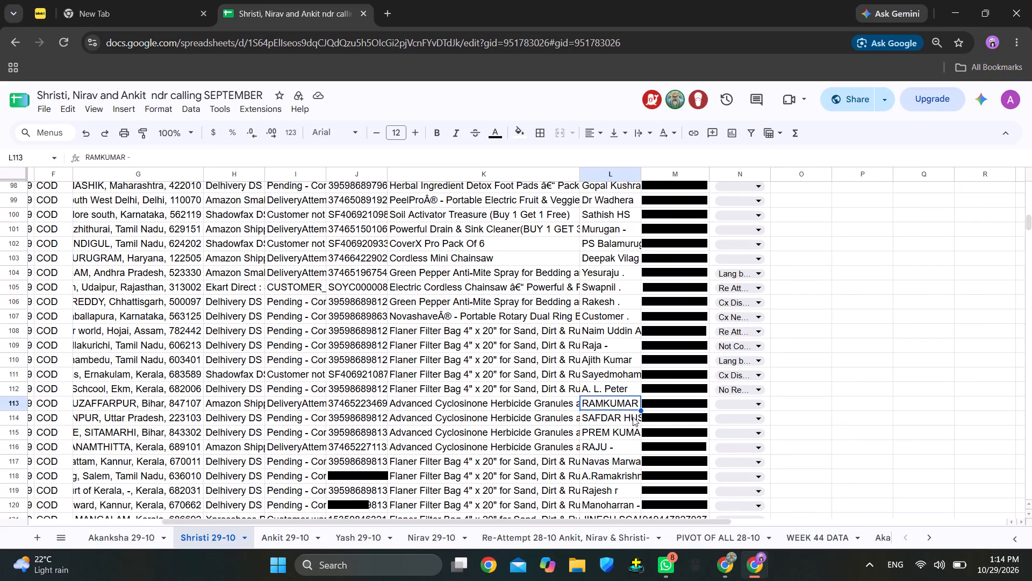
left_click(732, 400)
left_click(737, 425)
left_click(691, 422)
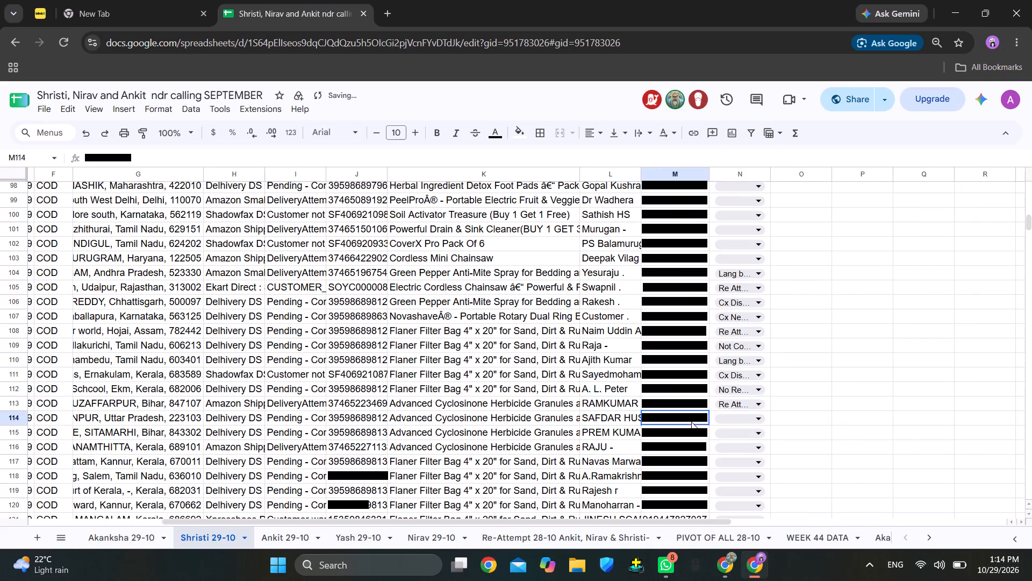
In the Ankit 29-10 window, set the row 95 remark to No Response and select the row 96 customer phone.
left_click(728, 562)
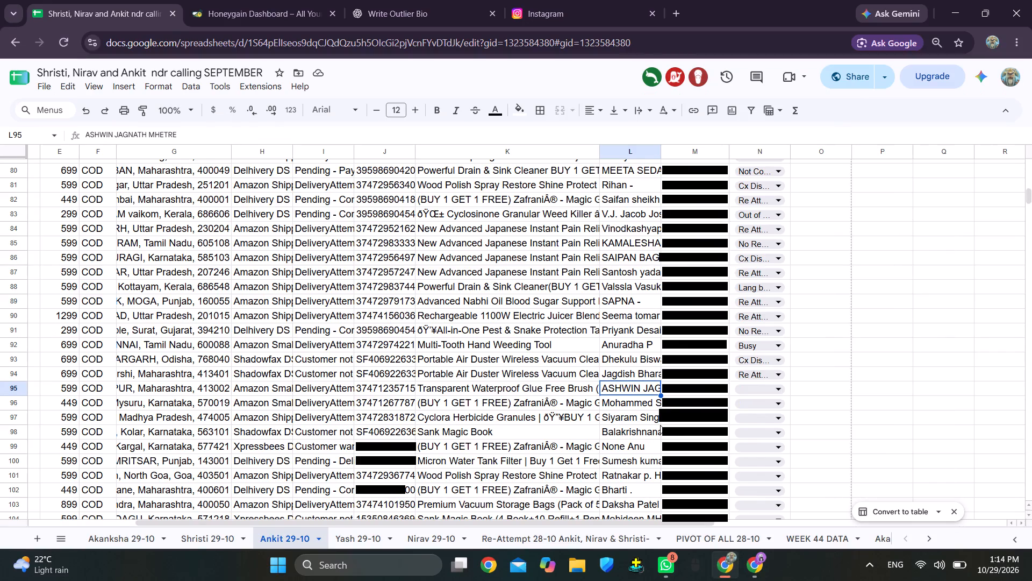
left_click(751, 390)
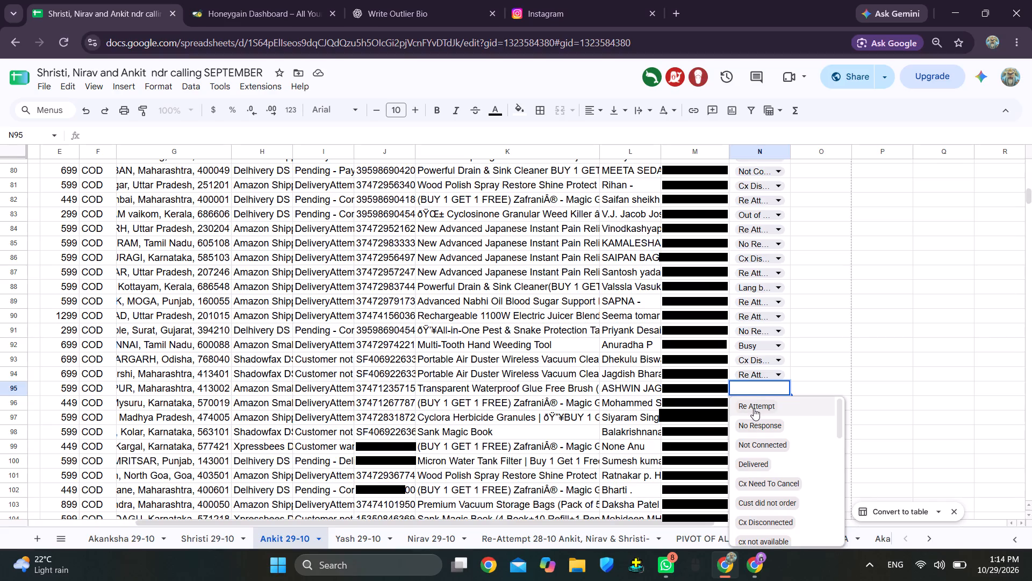
left_click(761, 426)
left_click(706, 403)
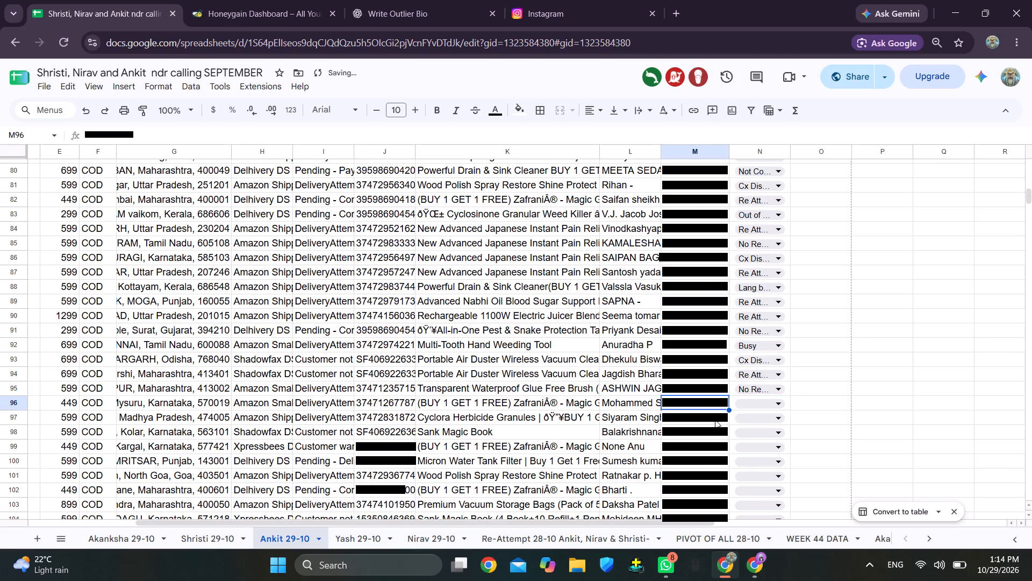
Look up the customer names for row 114 in the Shristi 29-10 window and row 96 in the Ankit 29-10 window.
left_click(754, 564)
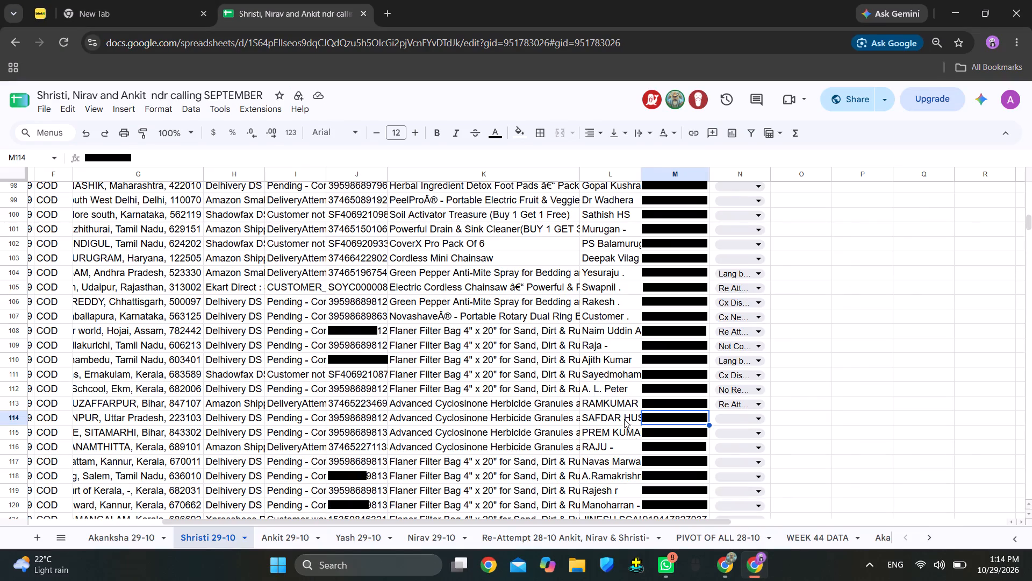
left_click(625, 417)
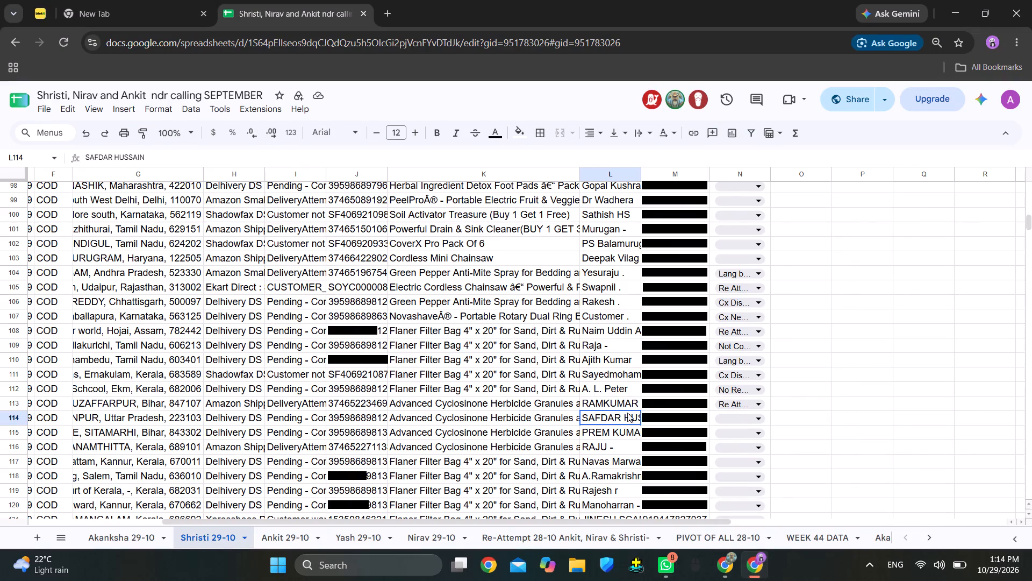
scroll(750, 413, "down", 2)
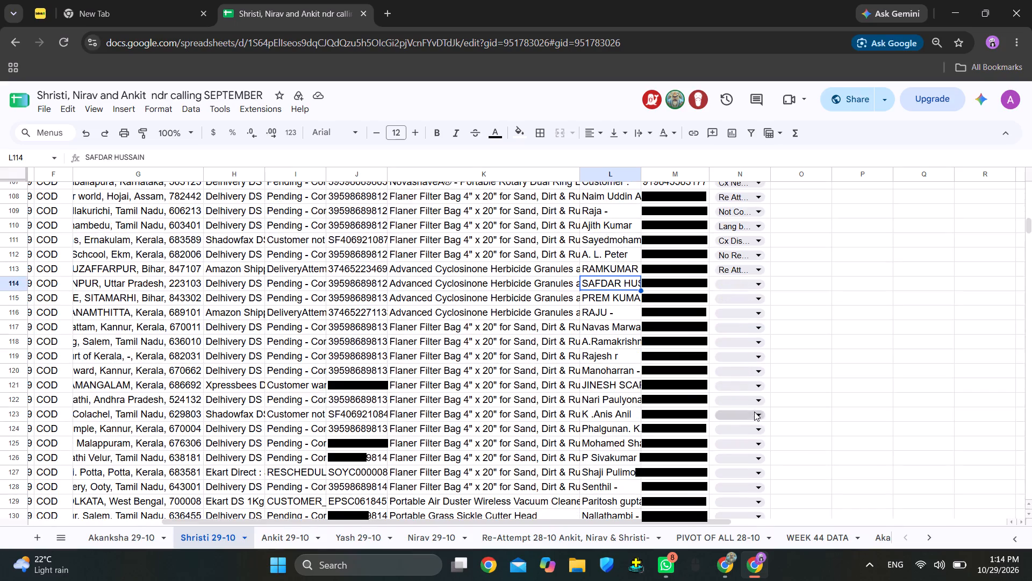
scroll(759, 396, "down", 1)
left_click(725, 563)
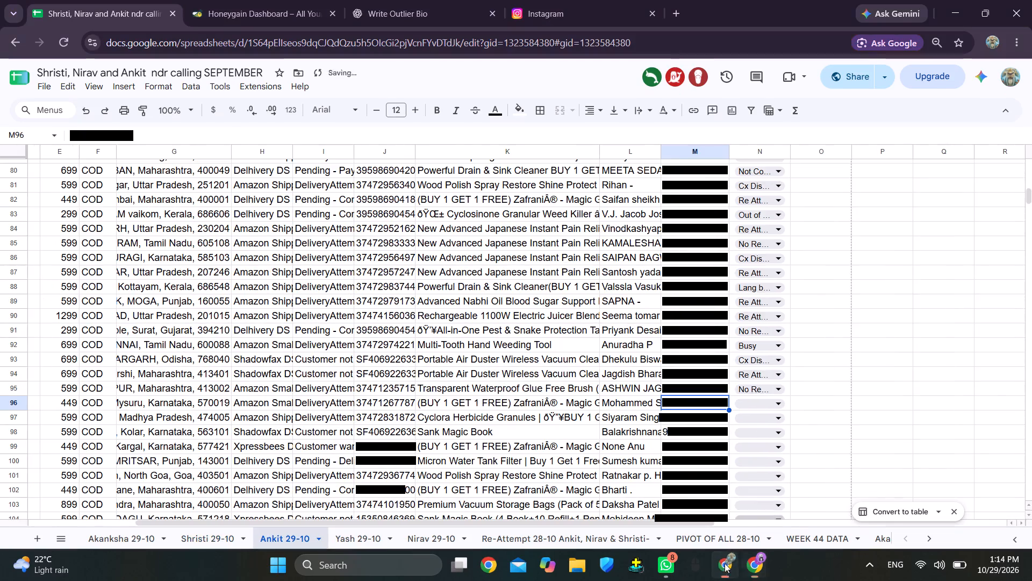
left_click(639, 402)
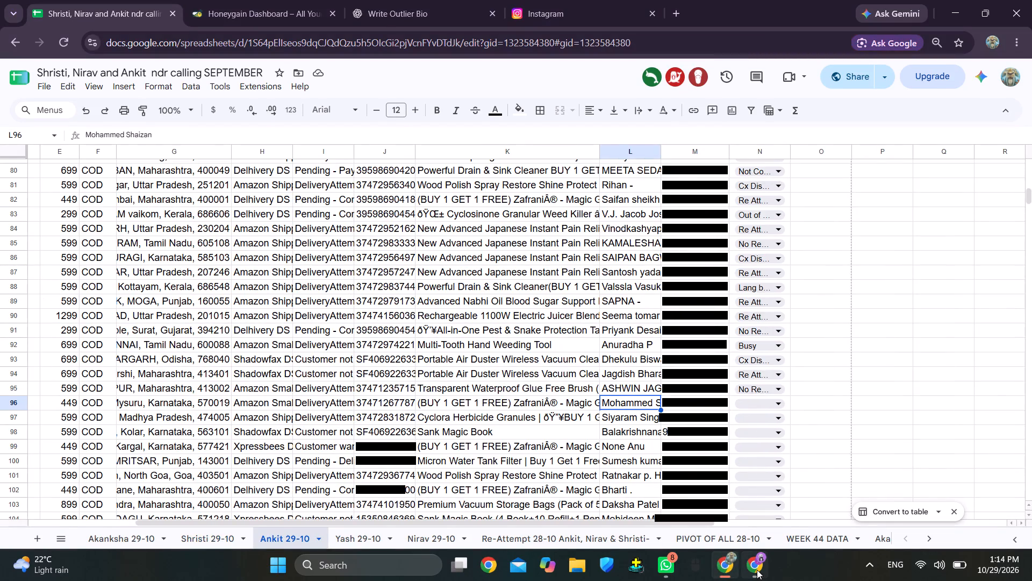
In the Shristi 29-10 window, set the row 114 remark to Re Attempt and select the row 115 customer phone.
left_click(757, 570)
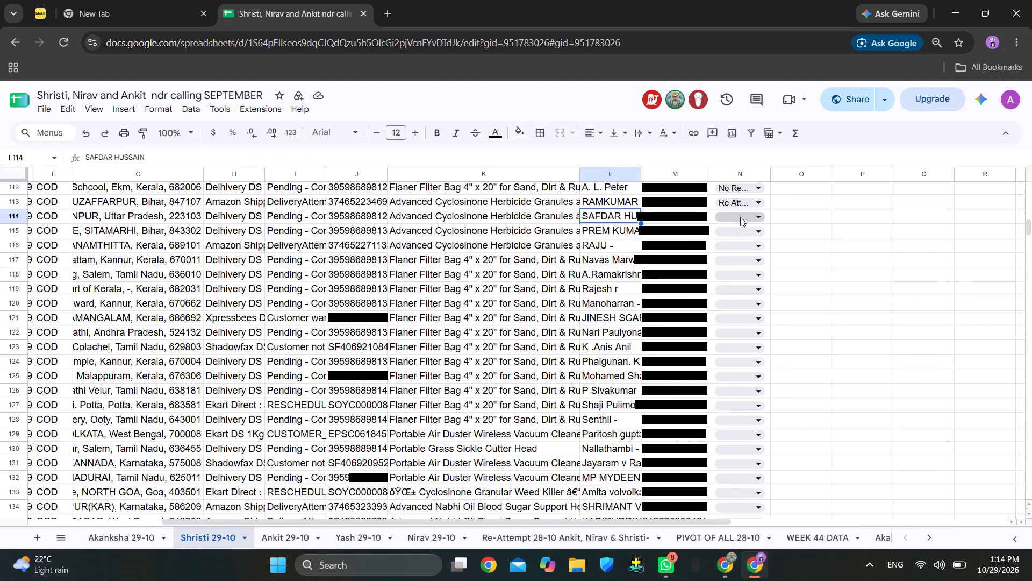
left_click(740, 216)
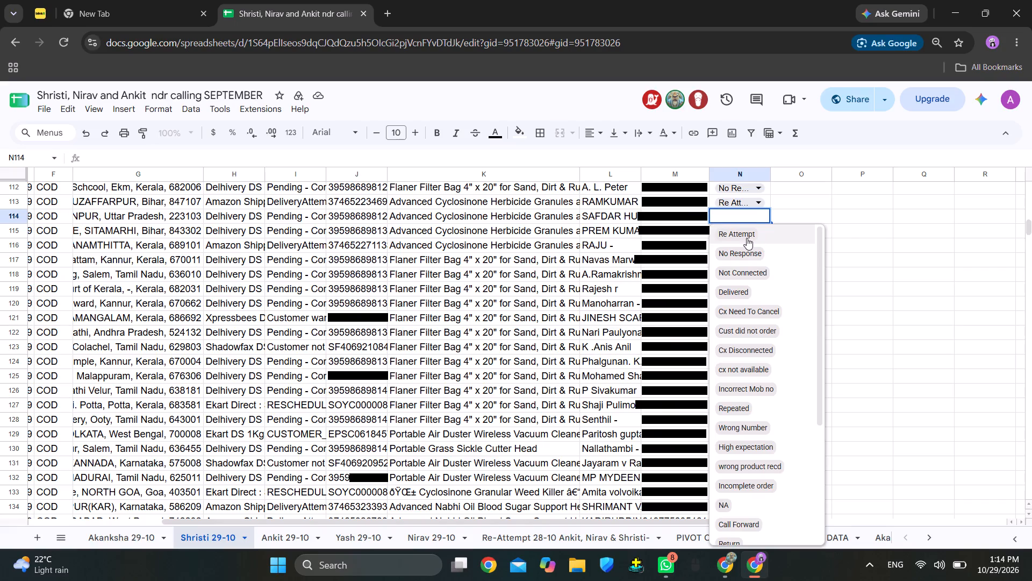
left_click(744, 237)
left_click(700, 232)
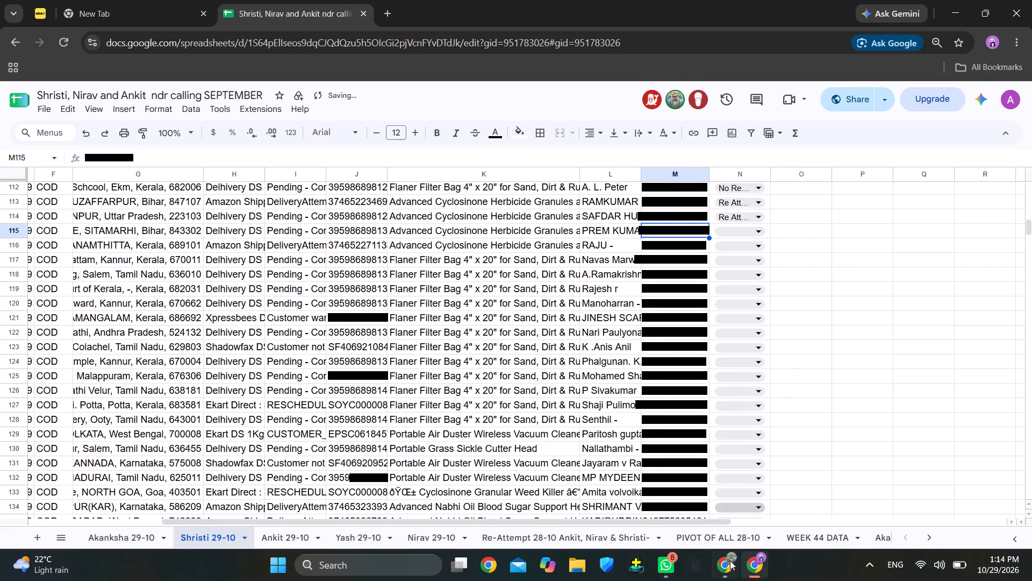
In the Ankit 29-10 window, set the row 96 remark to Delivered and select the row 97 customer phone.
left_click(725, 566)
scroll(705, 372, "down", 2)
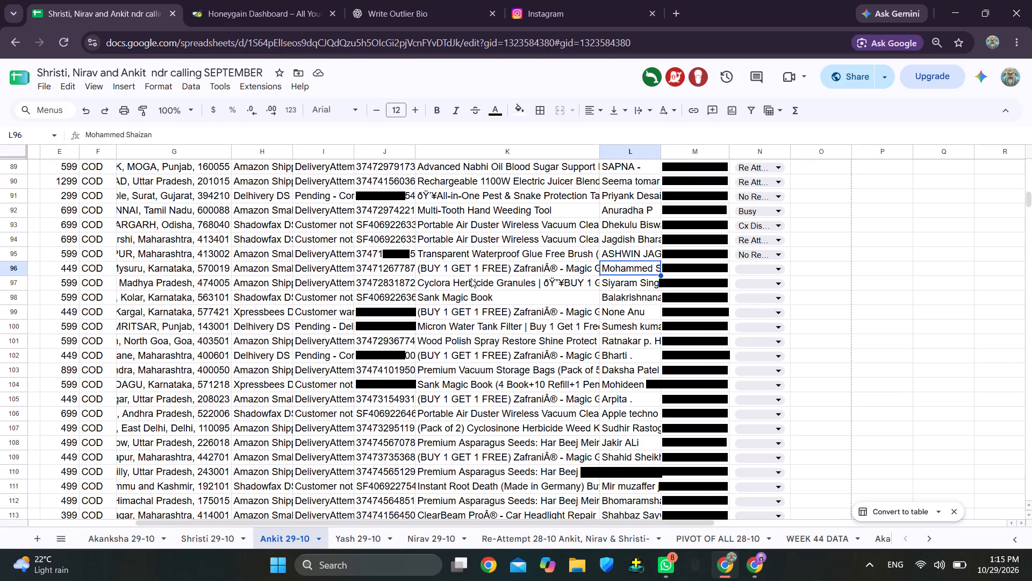
left_click(746, 267)
left_click(761, 348)
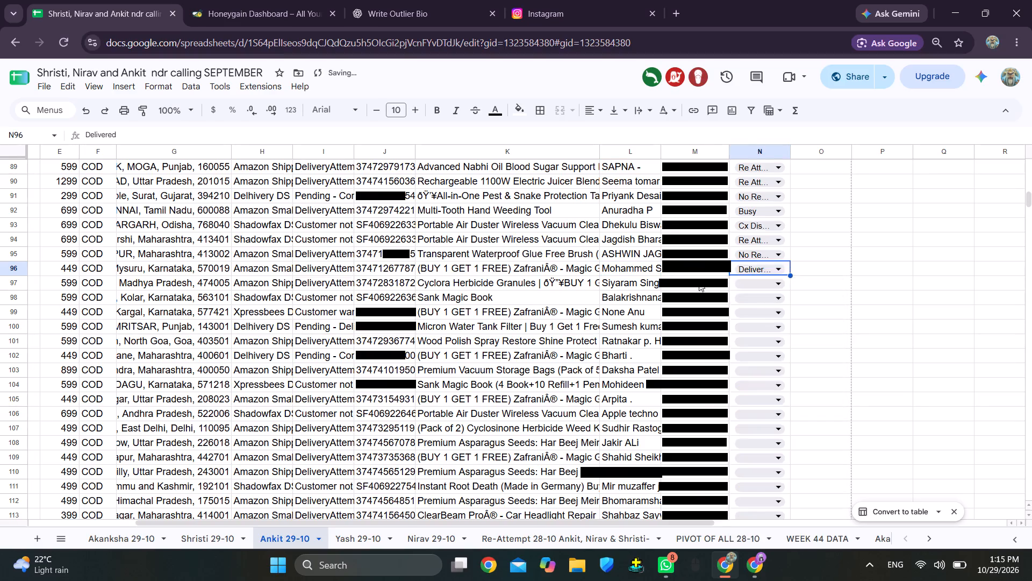
left_click(701, 282)
Look up the customer names for row 115 in the Shristi 29-10 window and row 97 in the Ankit 29-10 window.
left_click(755, 563)
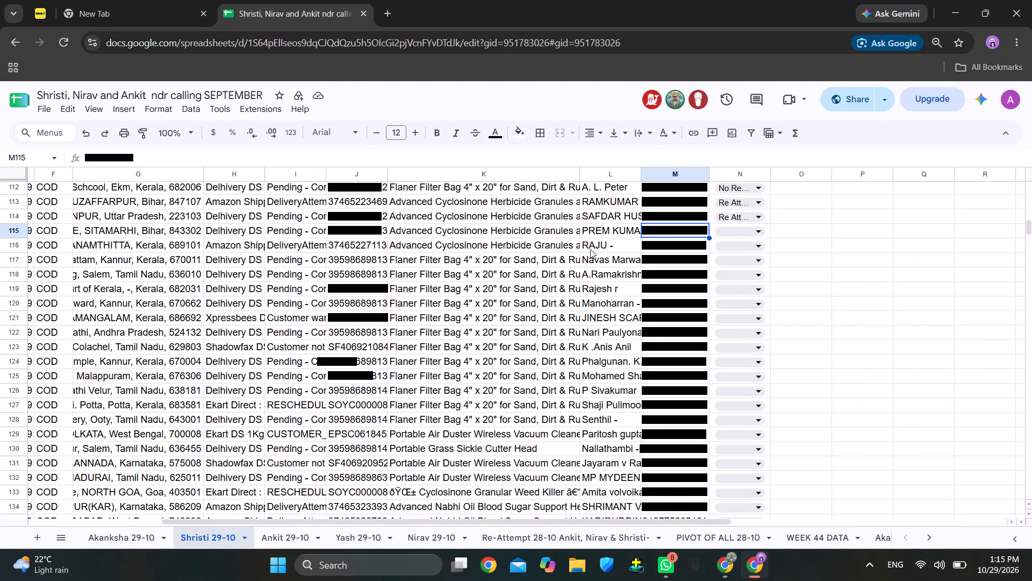
left_click(605, 230)
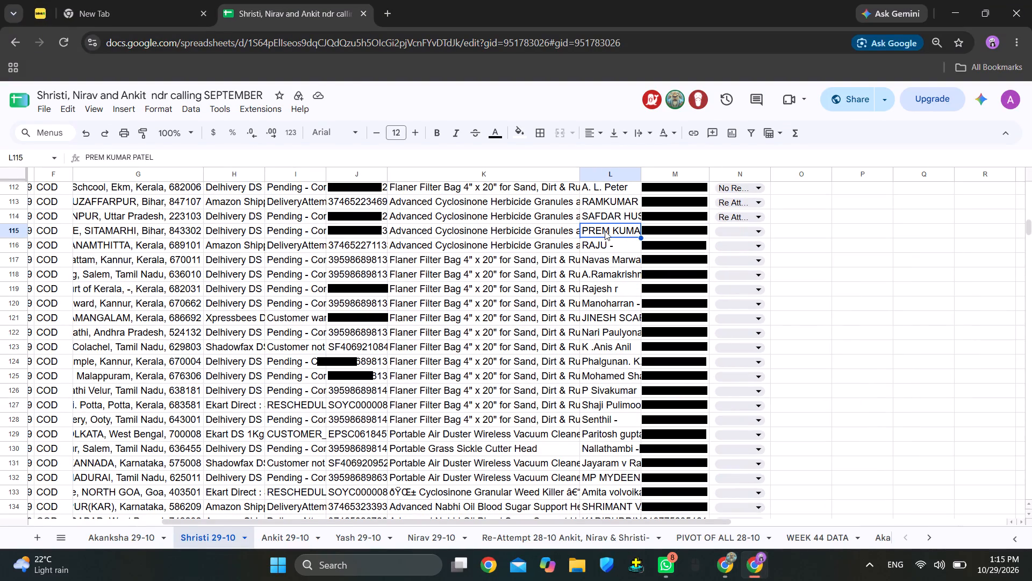
left_click(728, 566)
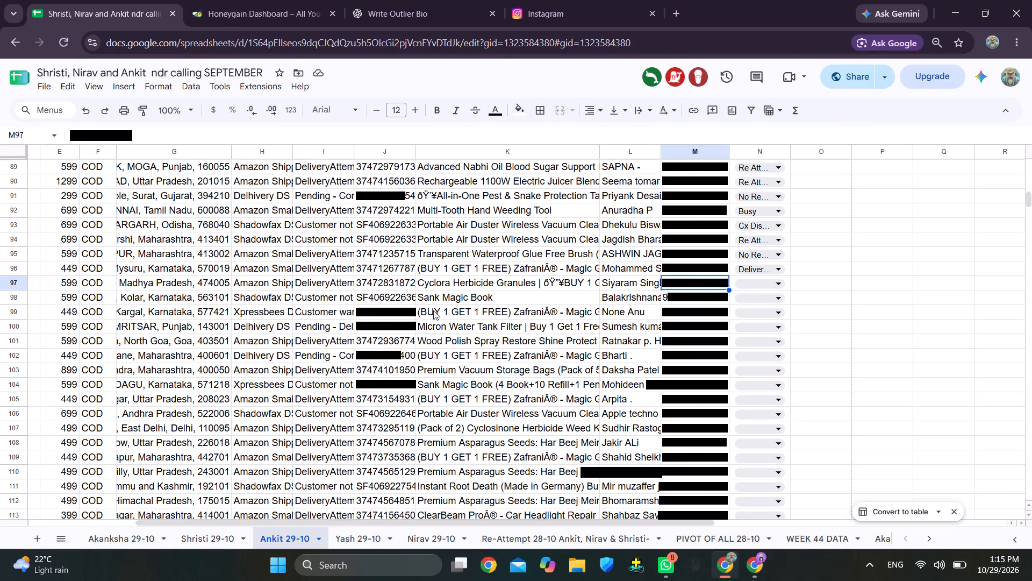
left_click(633, 280)
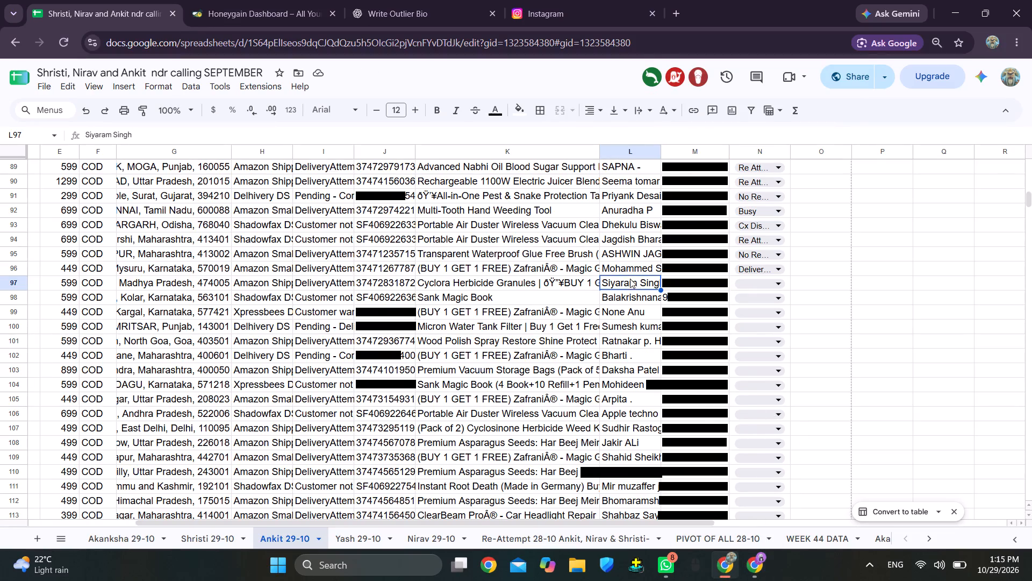
In the Shristi 29-10 window, set the row 115 remark to Re Attempt and select the row 116 customer phone.
left_click(763, 564)
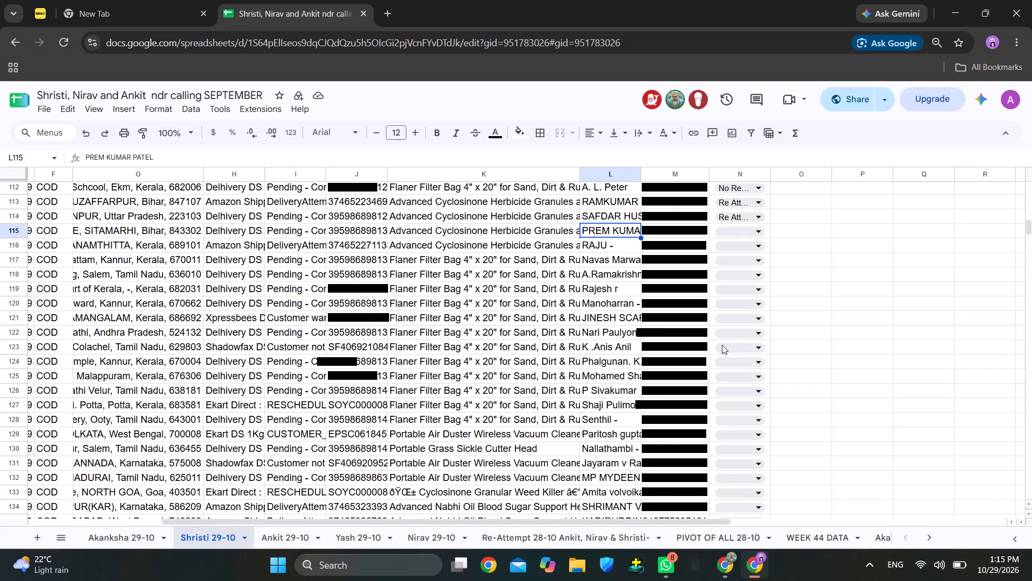
left_click(734, 233)
left_click(747, 250)
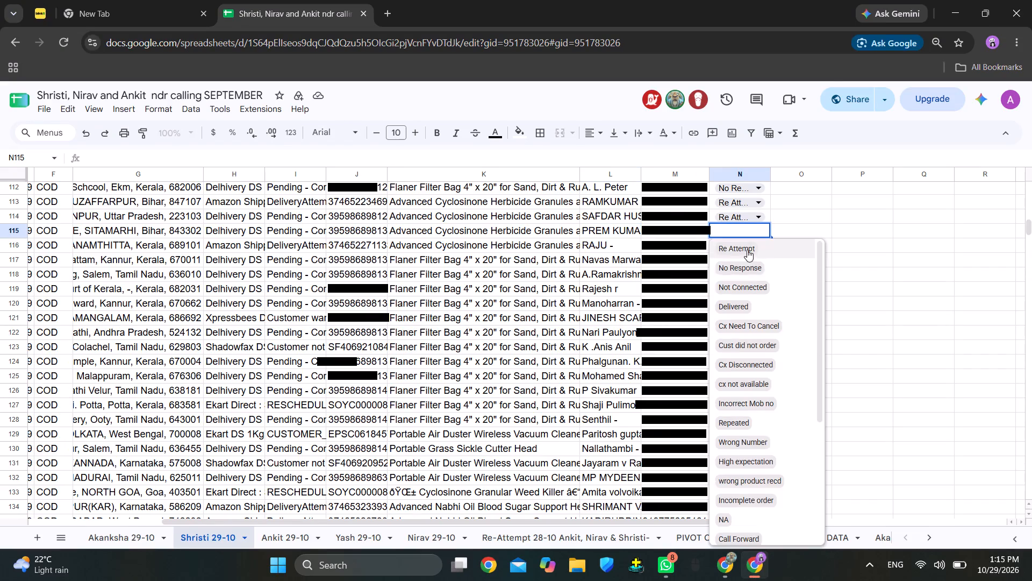
left_click(683, 247)
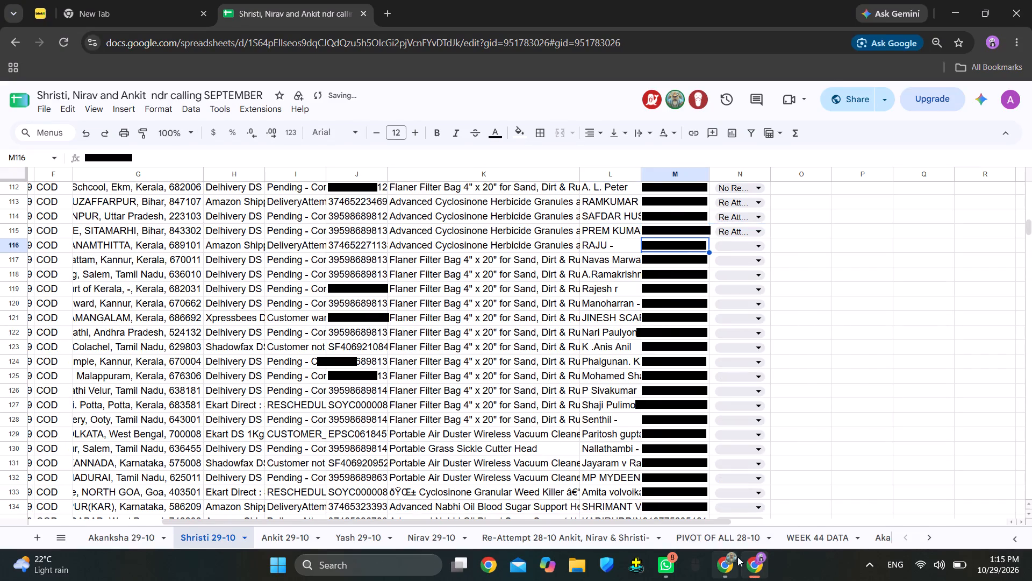
In the Ankit 29-10 window, set the row 97 remark to Not Connected and select the row 98 customer phone.
left_click(728, 569)
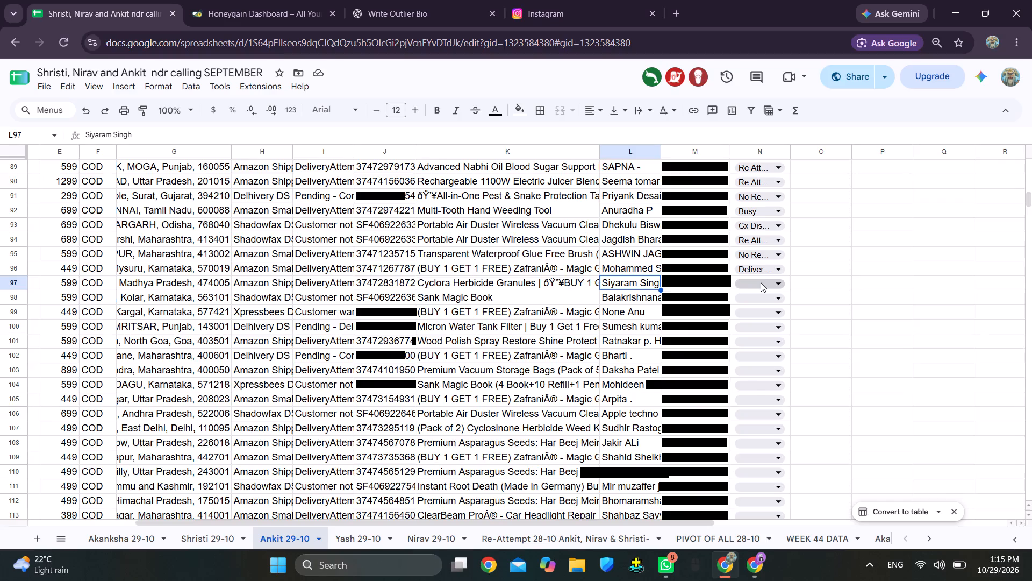
left_click(761, 282)
left_click(760, 336)
left_click(716, 302)
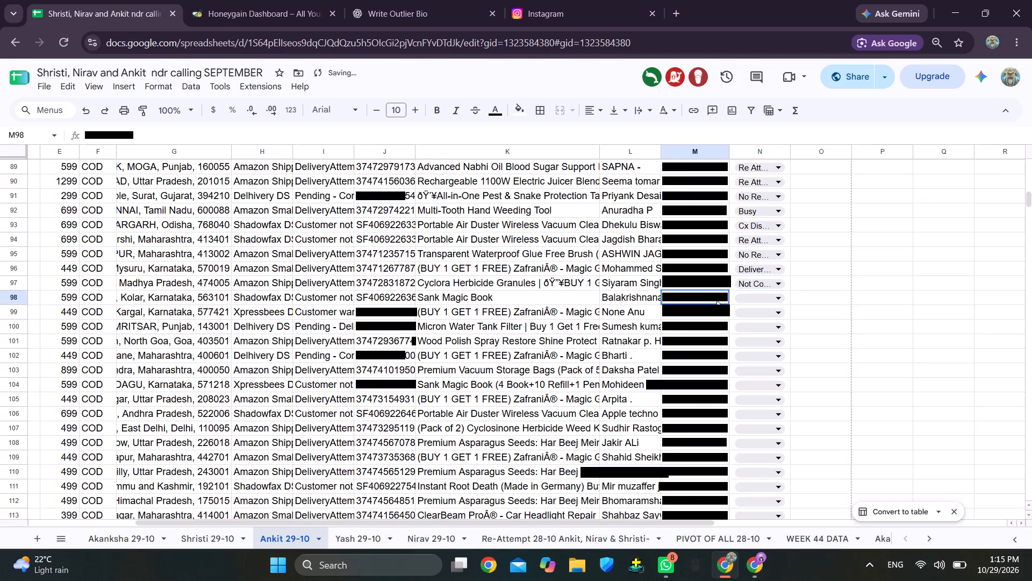
In the Shristi 29-10 window, check row 116's customer name, set its remark to currently unavailable and select the row 117 phone.
left_click(754, 576)
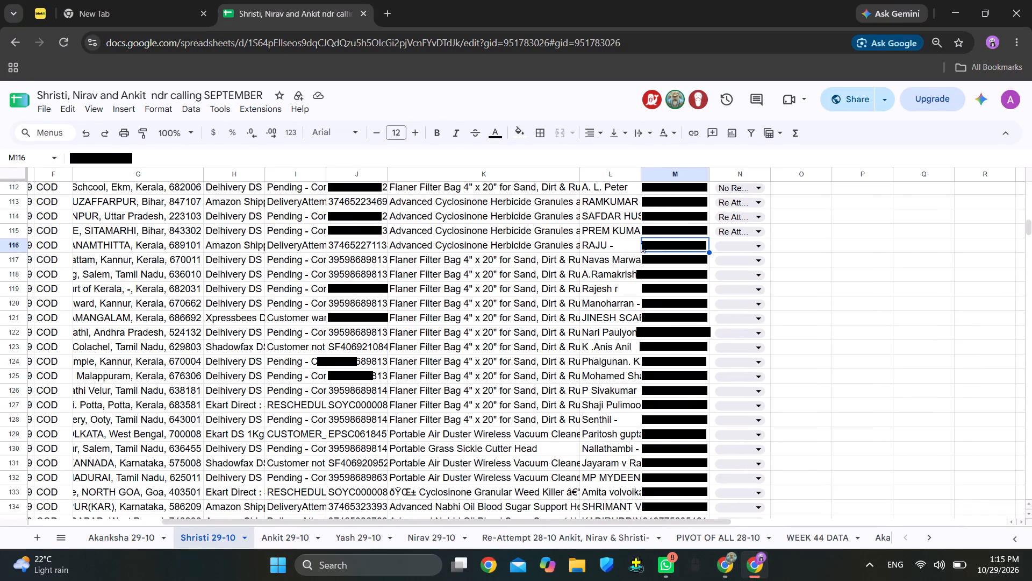
left_click(614, 246)
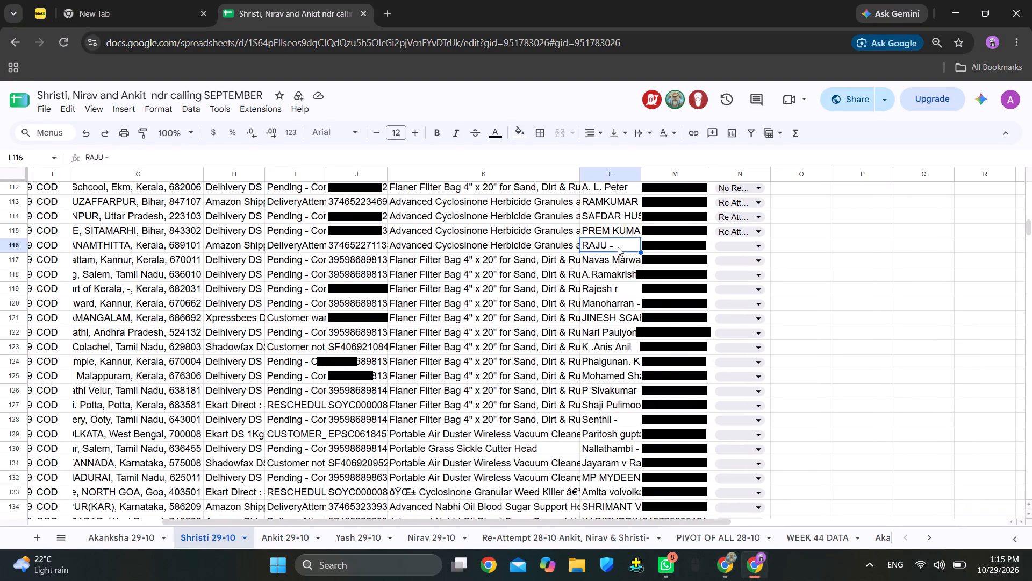
left_click(747, 247)
scroll(754, 345, "down", 6)
scroll(748, 400, "up", 1)
scroll(768, 505, "down", 4)
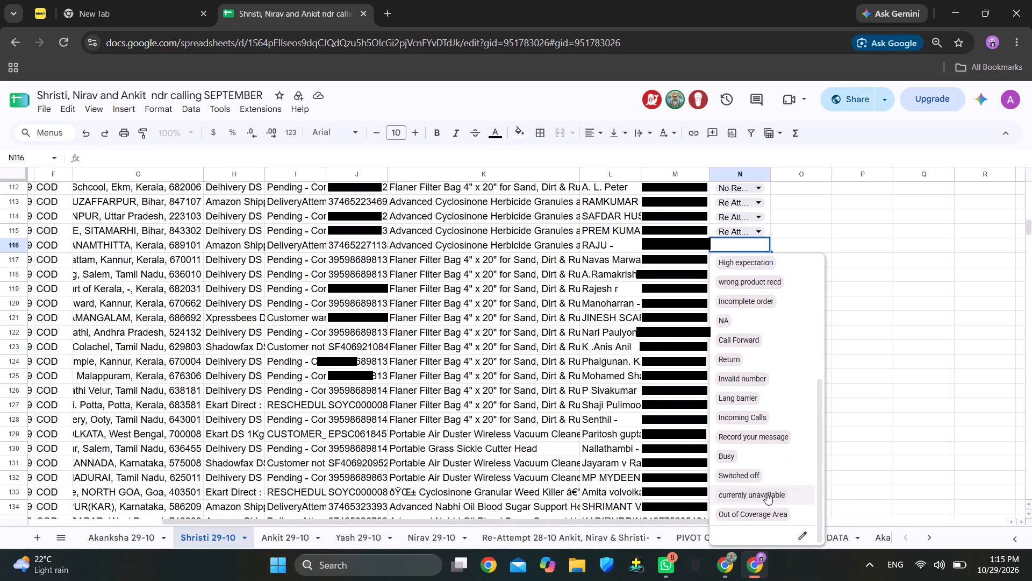
left_click(759, 491)
left_click(687, 261)
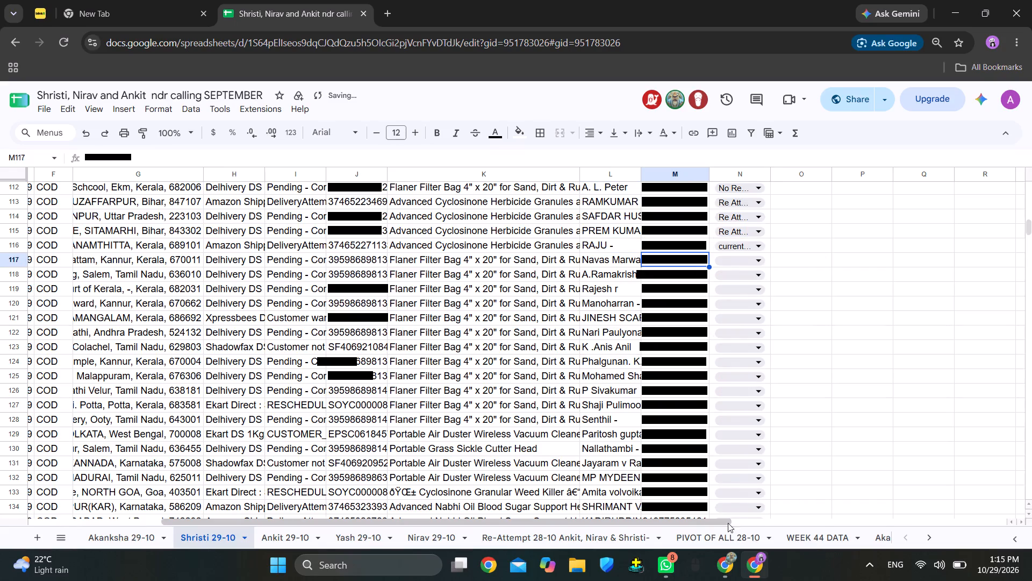
Look up the customer names for row 98 in the Ankit 29-10 window and row 117 in the Shristi 29-10 window.
left_click(723, 562)
left_click(625, 297)
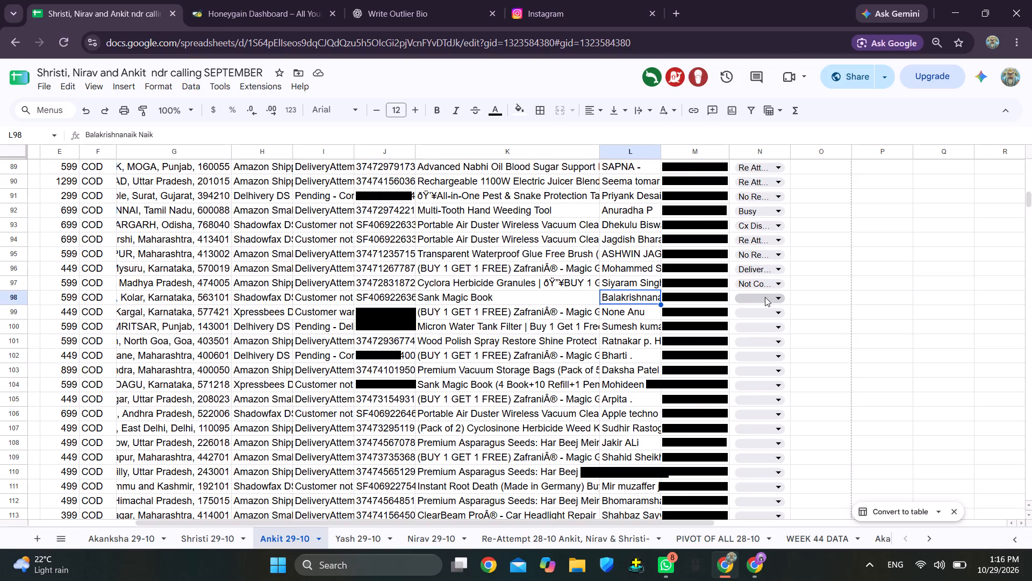
left_click(755, 555)
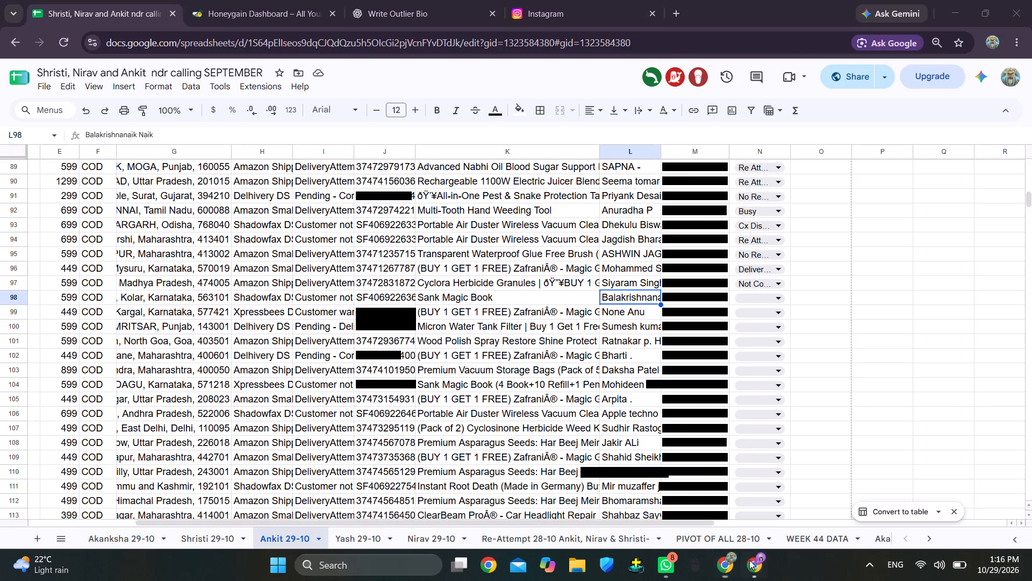
left_click(756, 570)
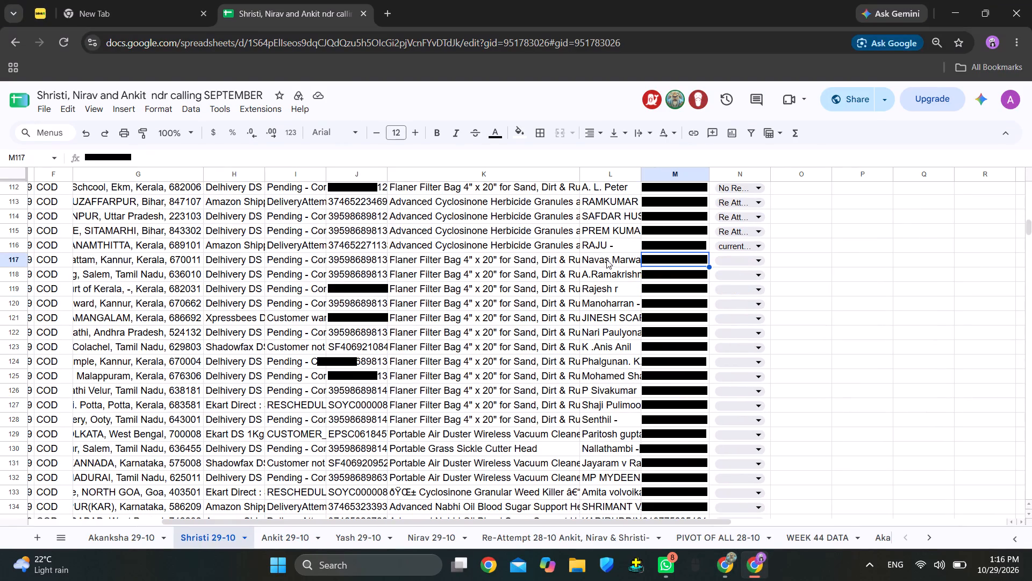
left_click(608, 259)
In the Ankit 29-10 window, set the row 98 remark to Cx Disconnected and select the row 99 customer phone.
left_click(729, 567)
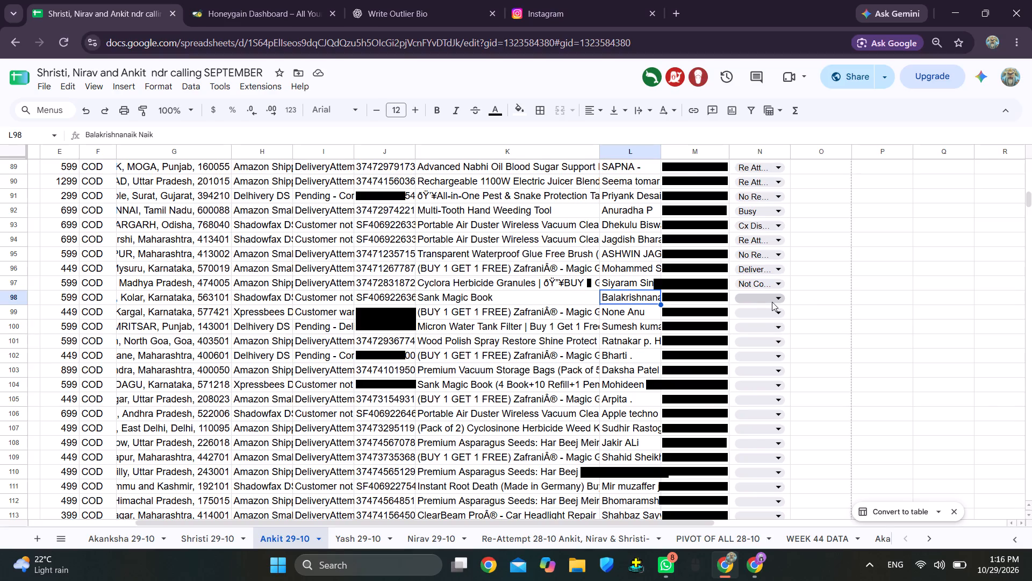
left_click(772, 302)
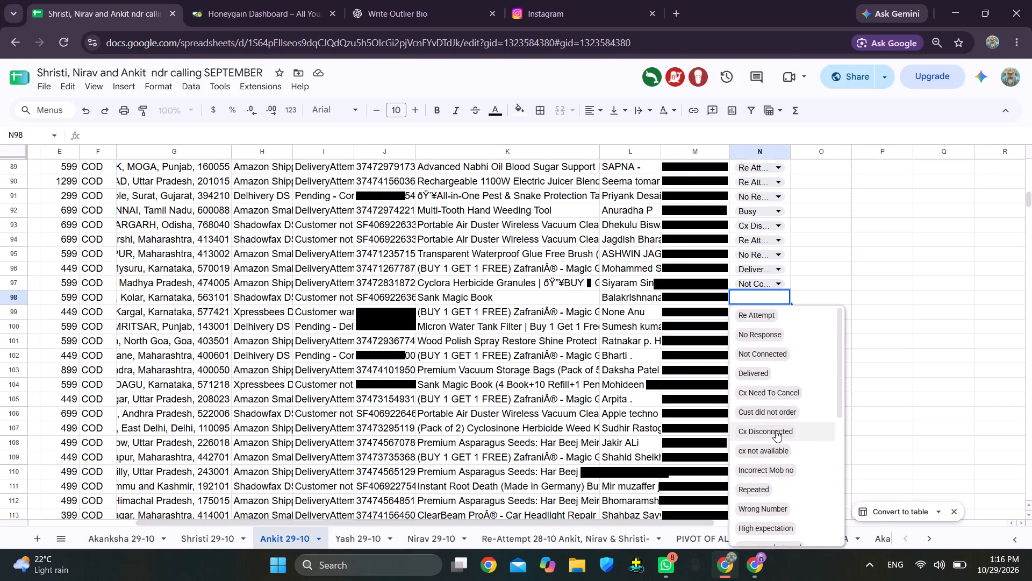
left_click(776, 430)
left_click(701, 309)
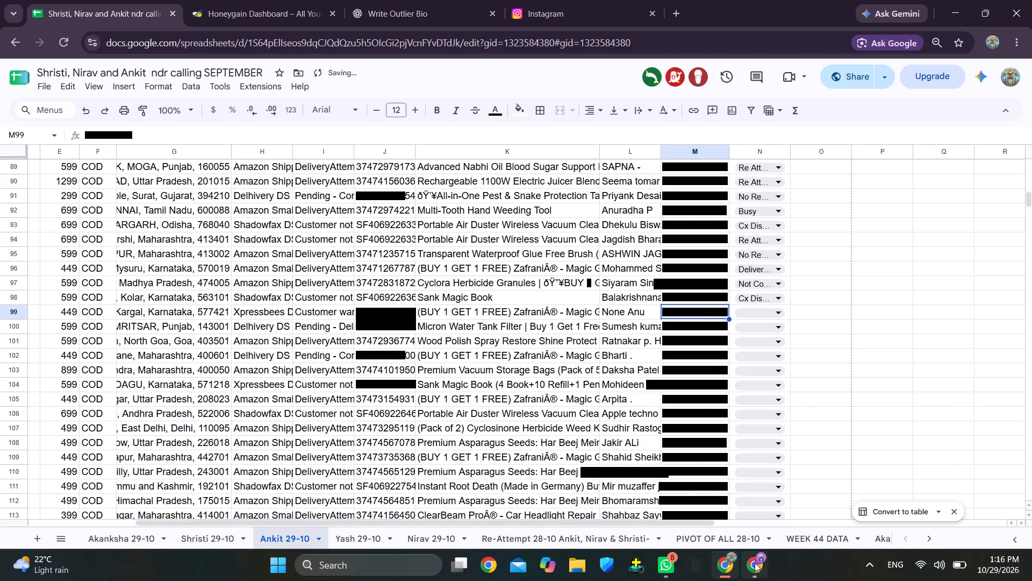
In the Shristi 29-10 window, set the row 117 remark to No Response and select the row 118 customer phone.
left_click(755, 563)
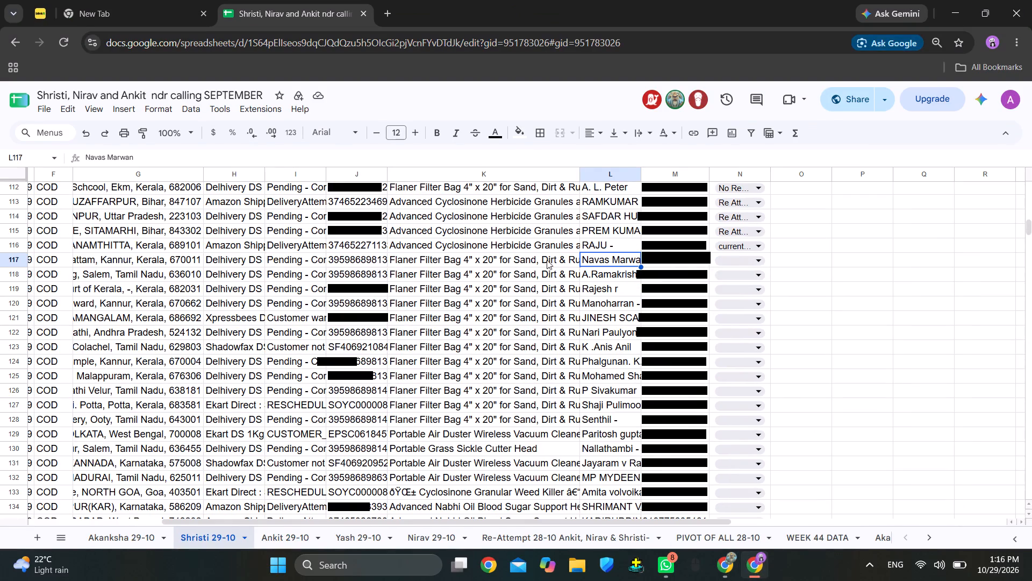
left_click(745, 264)
left_click(757, 300)
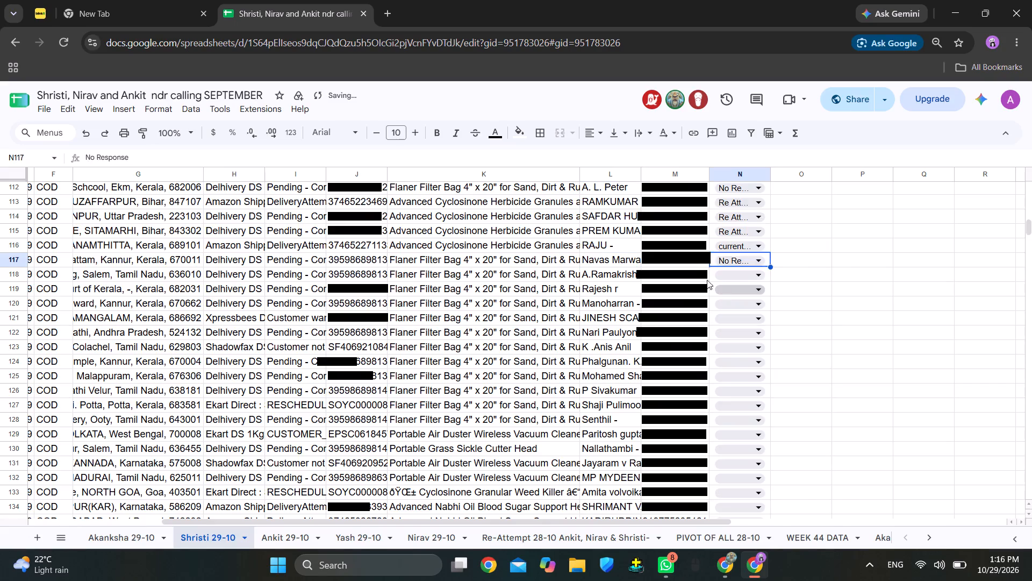
left_click(691, 278)
Look up the customer names for row 99 in the Ankit 29-10 window and row 118 in the Shristi 29-10 window.
left_click(732, 563)
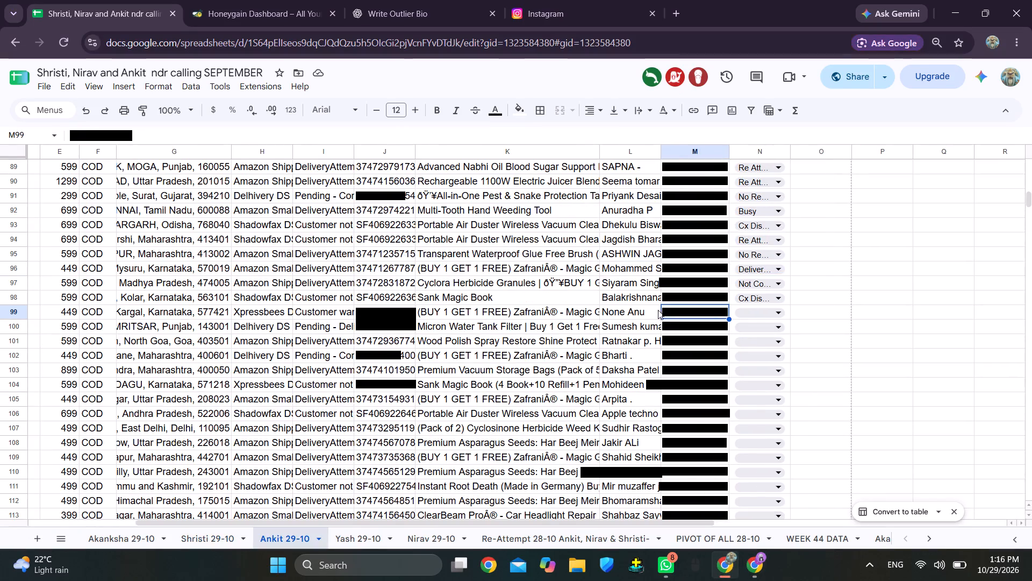
left_click(637, 310)
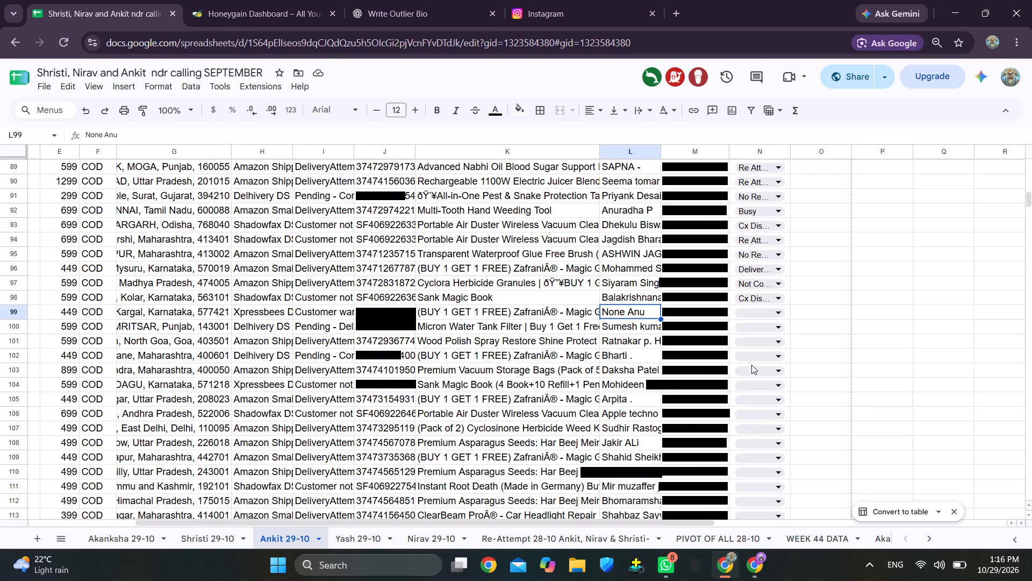
left_click(757, 565)
left_click(627, 275)
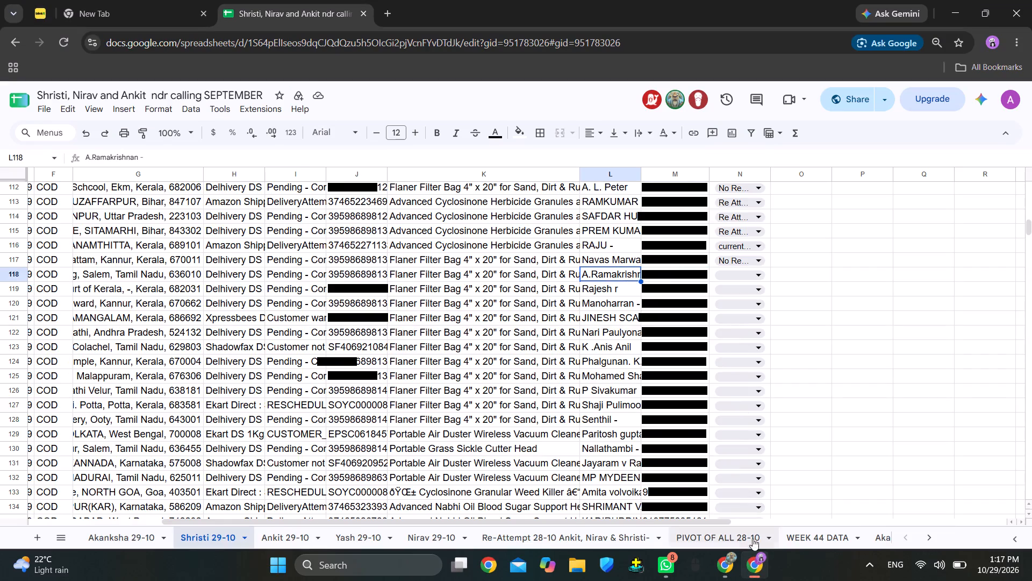
In the Ankit 29-10 window, set the row 99 remark to Cx Need To Cancel and select the row 100 customer phone.
left_click(724, 564)
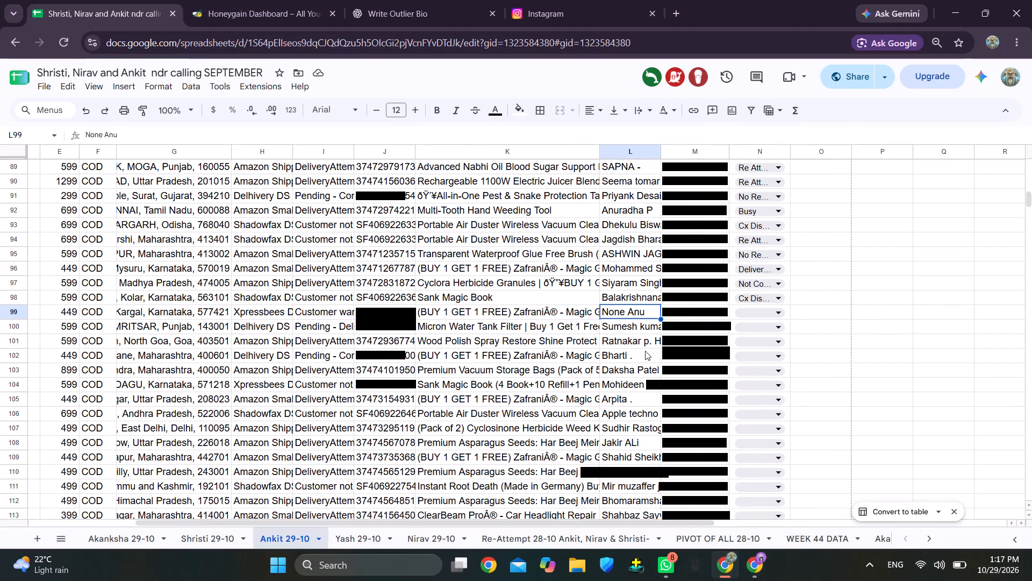
left_click(768, 313)
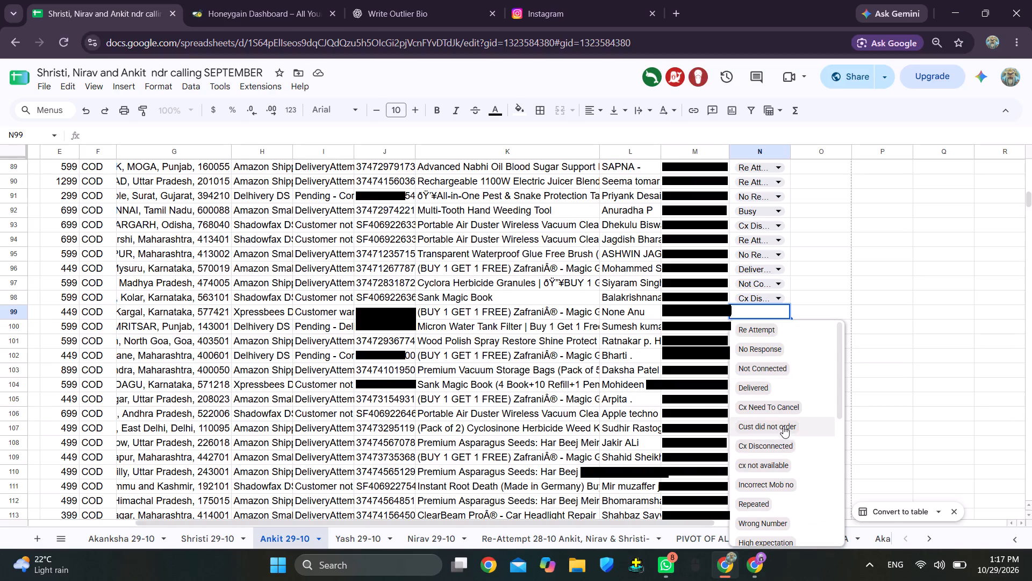
left_click(770, 407)
left_click(708, 327)
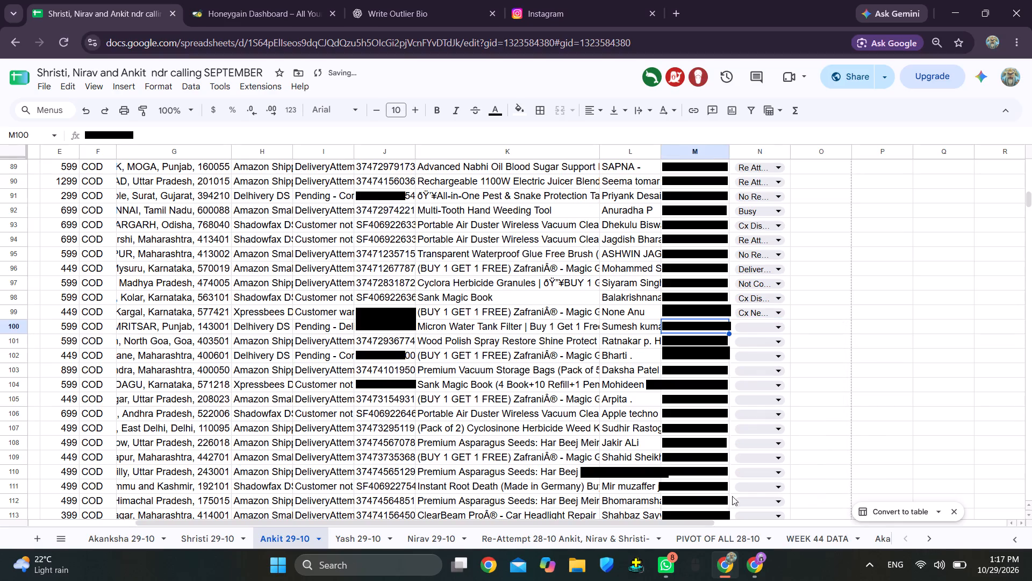
In the Shristi 29-10 window, set the row 118 remark to Cx Disconnected and select the row 119 customer phone.
left_click(754, 566)
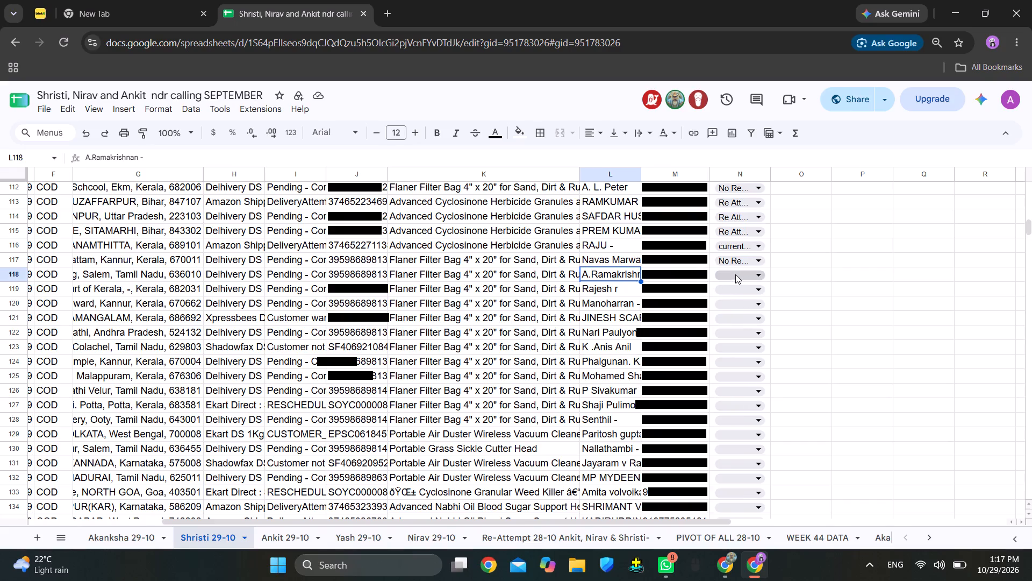
left_click(735, 274)
left_click(756, 406)
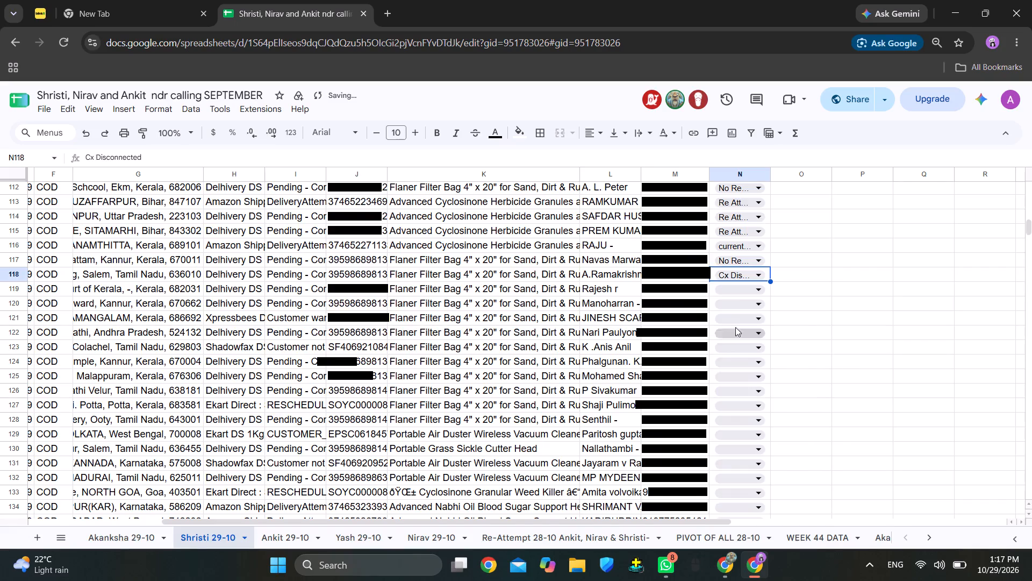
left_click(689, 287)
Look up the customer names for row 100 in the Ankit 29-10 window and row 119 in the Shristi 29-10 window.
left_click(725, 566)
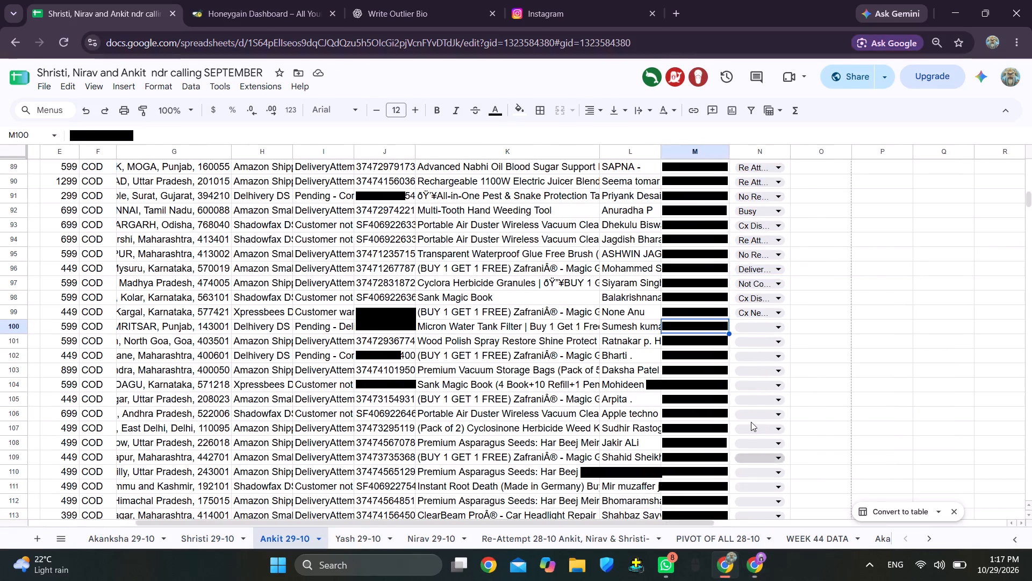
left_click(626, 330)
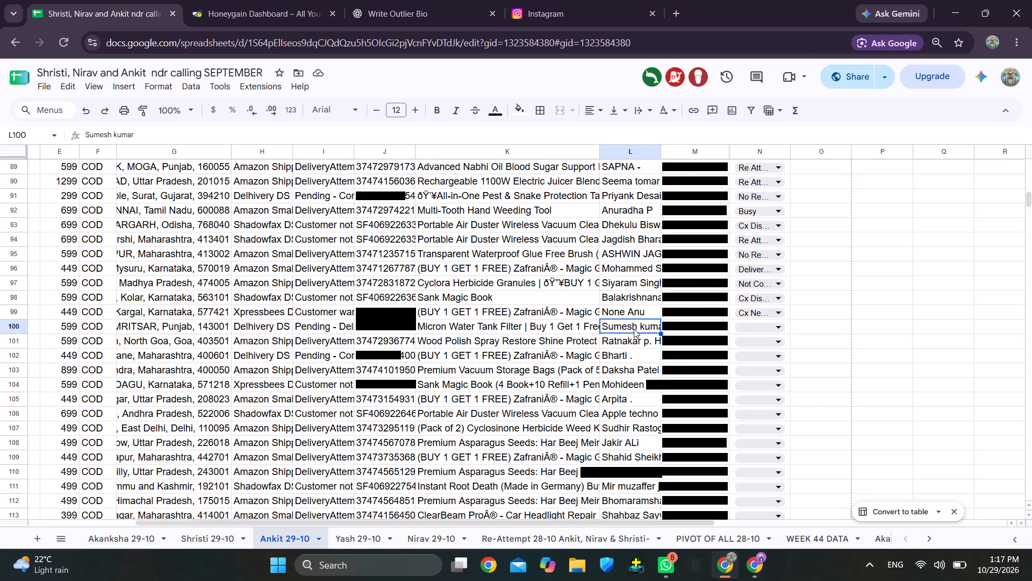
left_click(752, 561)
left_click(613, 287)
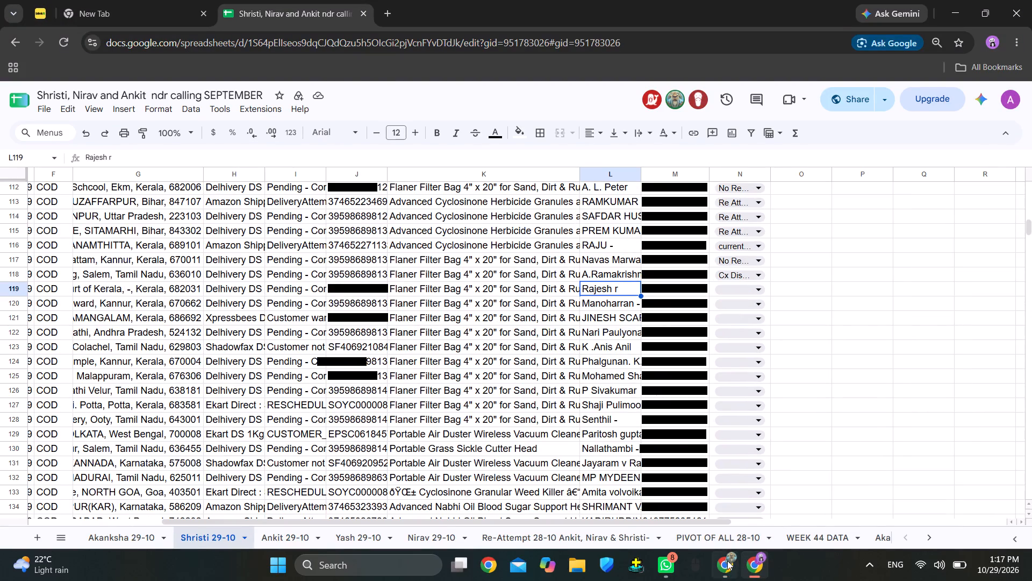
In the Ankit 29-10 window, set the row 100 remark to Re Attempt and select the row 101 customer phone.
left_click(727, 562)
left_click(764, 327)
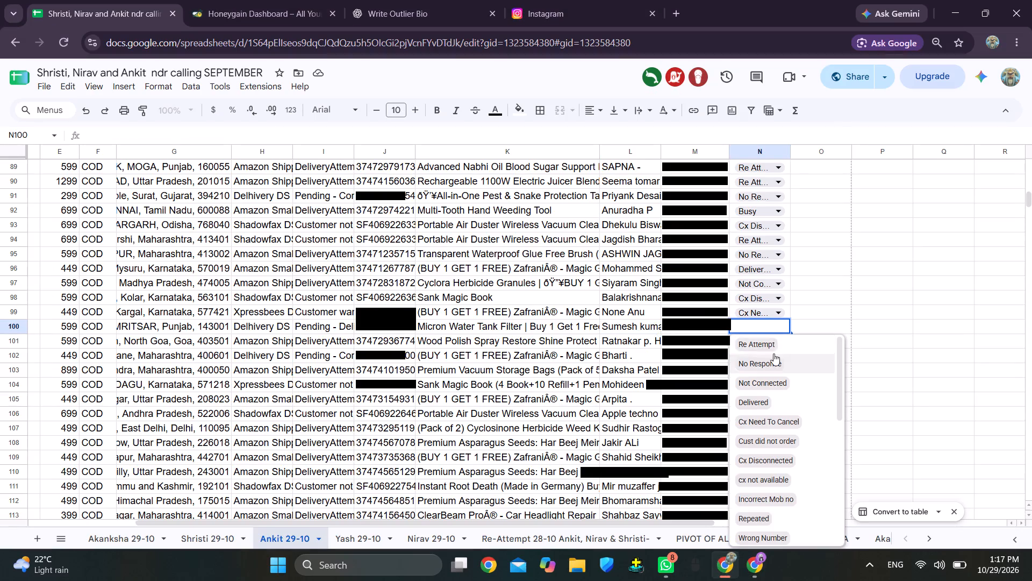
left_click(765, 349)
left_click(714, 344)
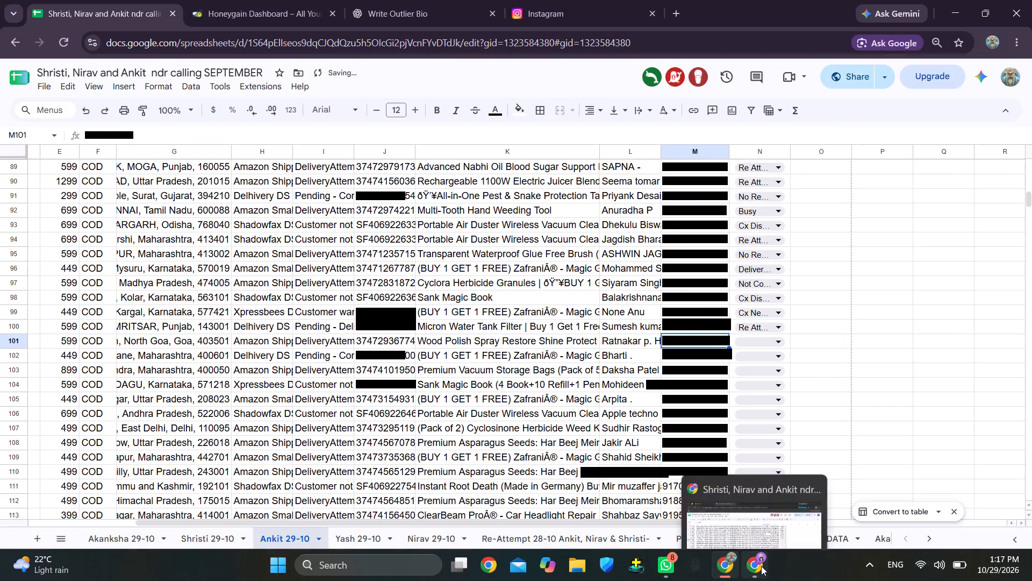
In the Shristi 29-10 window, set the row 119 remark to Lang barrier and select the row 120 customer phone.
left_click(761, 565)
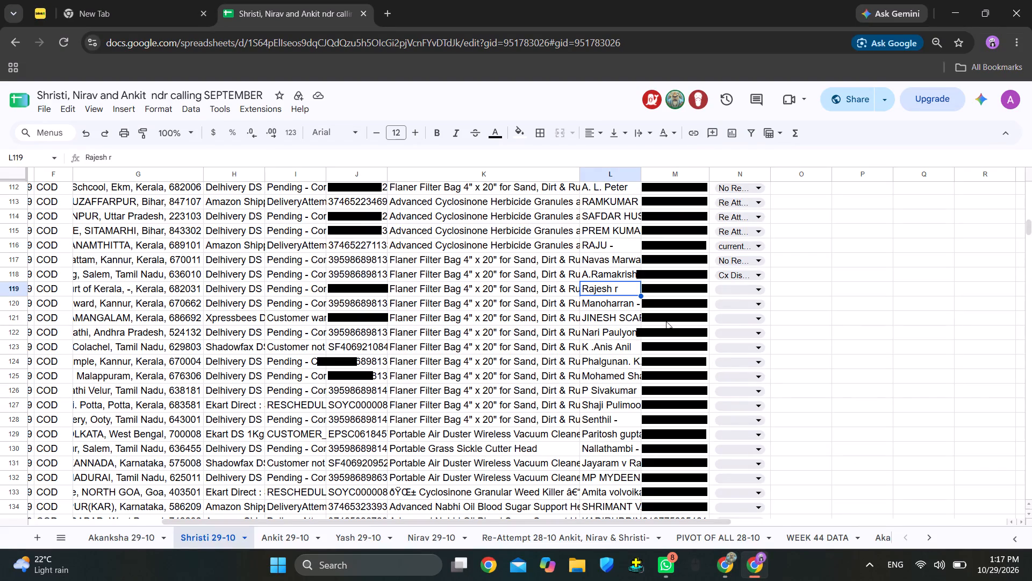
left_click(744, 288)
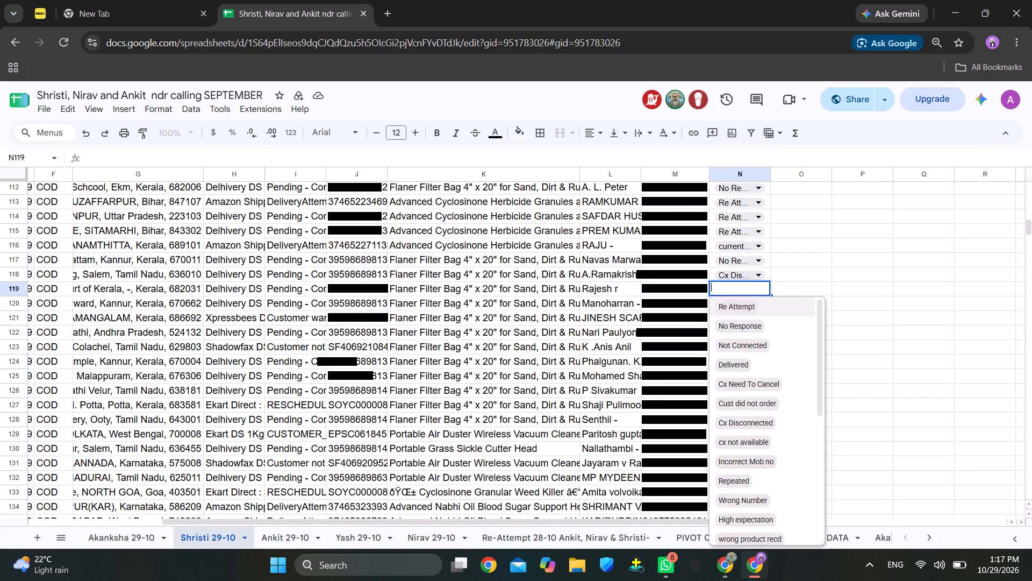
scroll(777, 458, "down", 7)
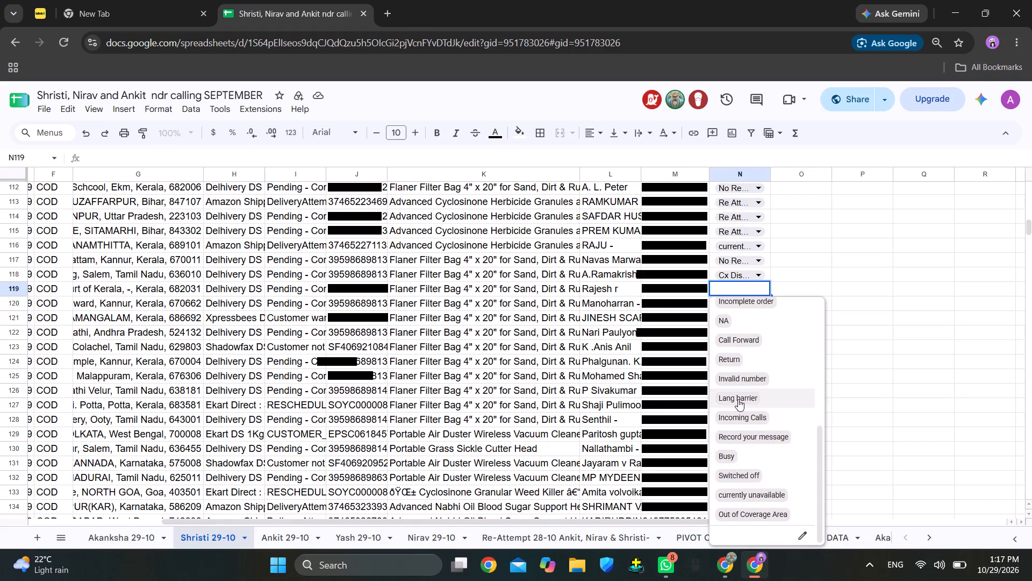
left_click(740, 398)
left_click(684, 302)
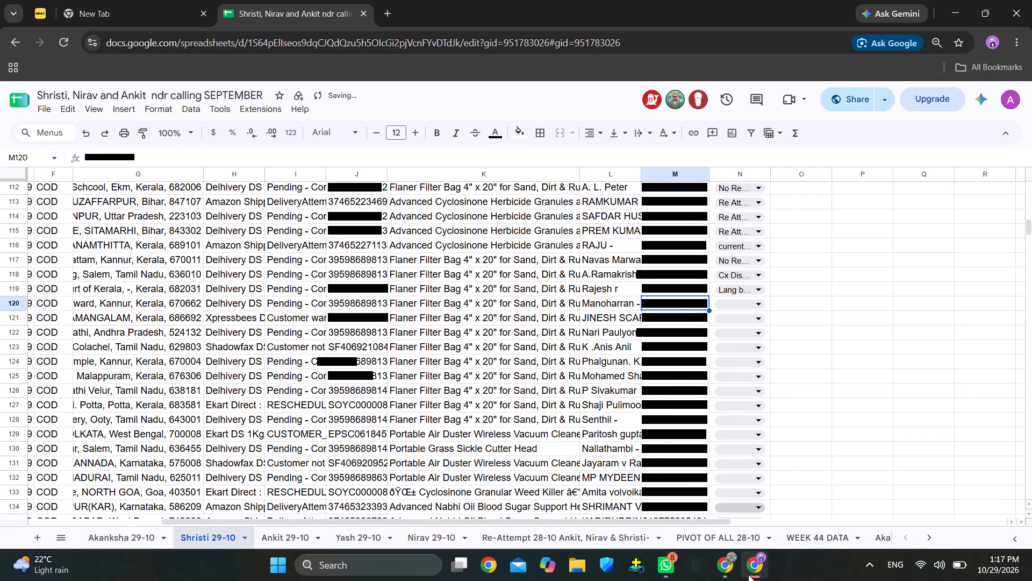
Look up the customer names for row 101 in the Ankit 29-10 window and row 120 in the Shristi 29-10 window.
left_click(728, 567)
left_click(642, 342)
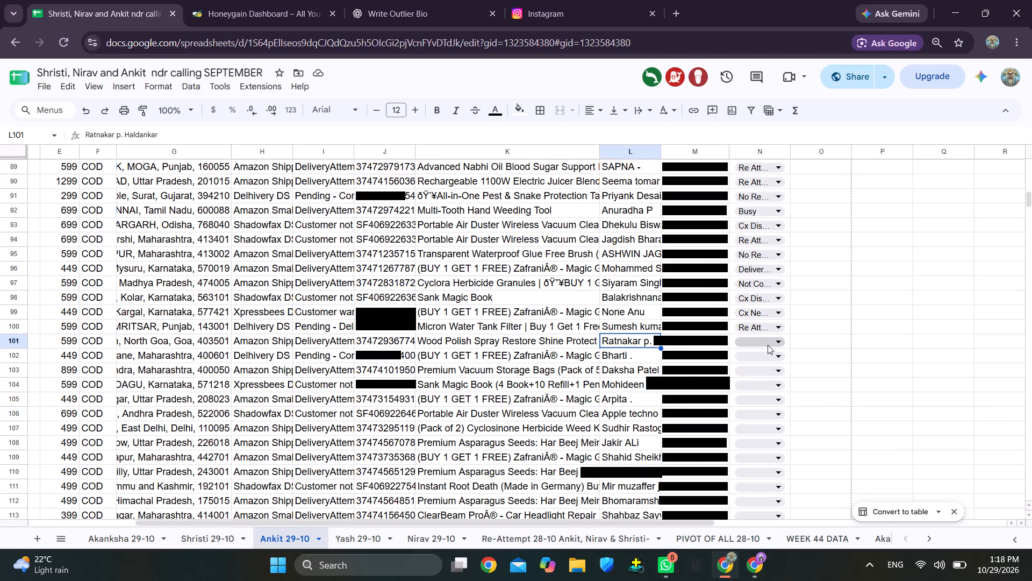
left_click(754, 565)
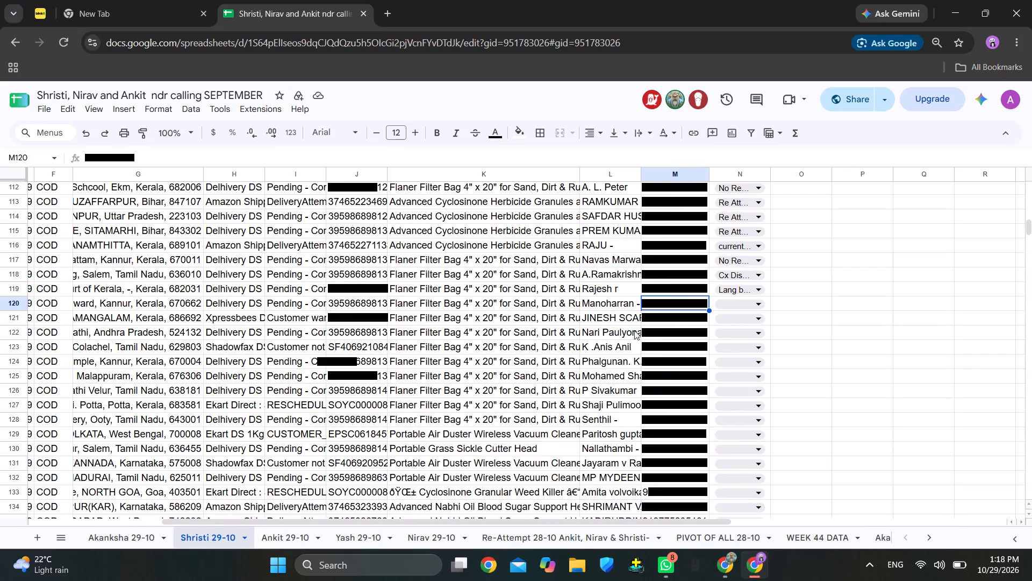
left_click(621, 301)
In the Ankit 29-10 window, set the row 101 remark to No Response and select the row 102 customer phone.
left_click(727, 564)
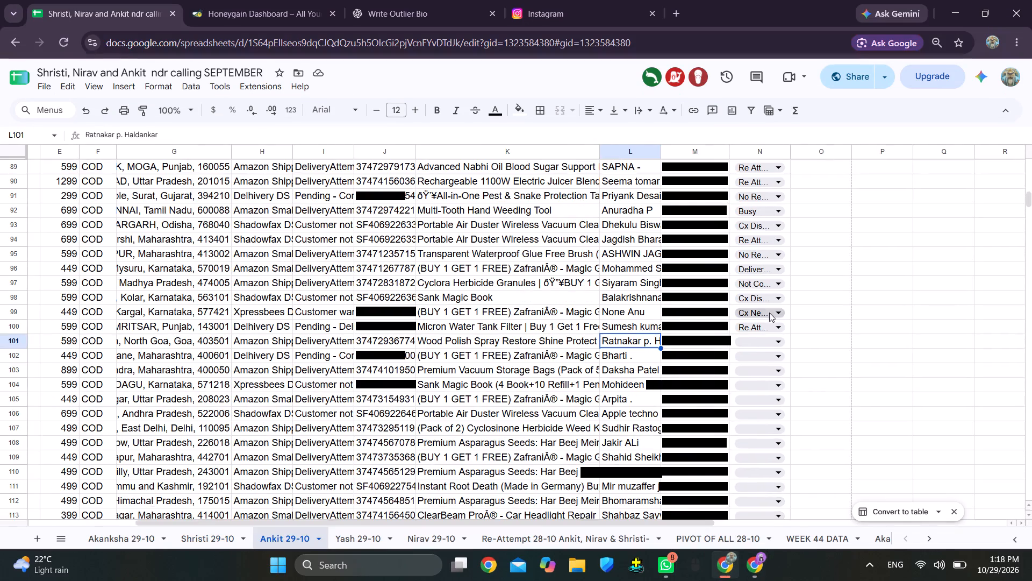
left_click(761, 342)
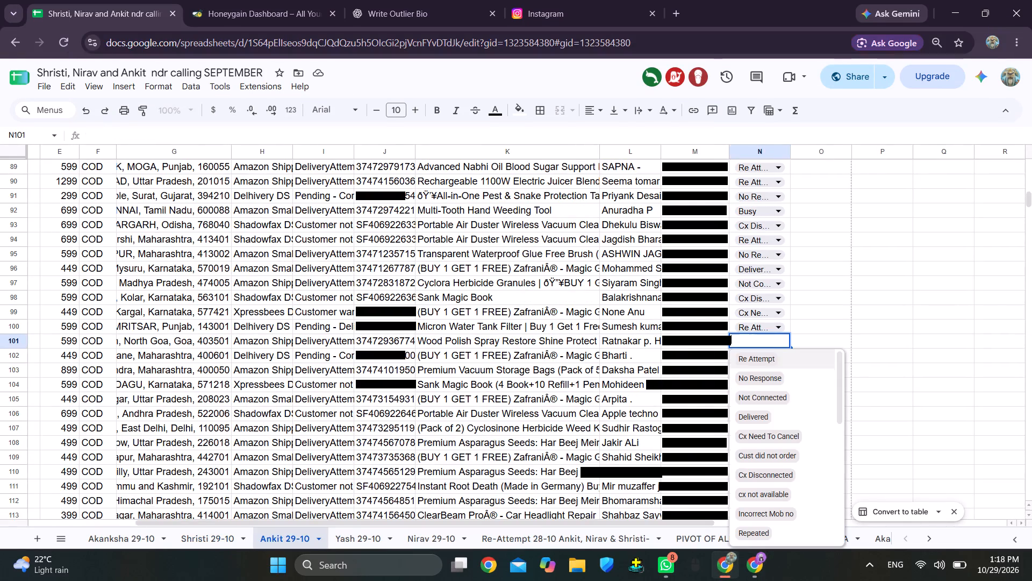
left_click(775, 377)
left_click(704, 359)
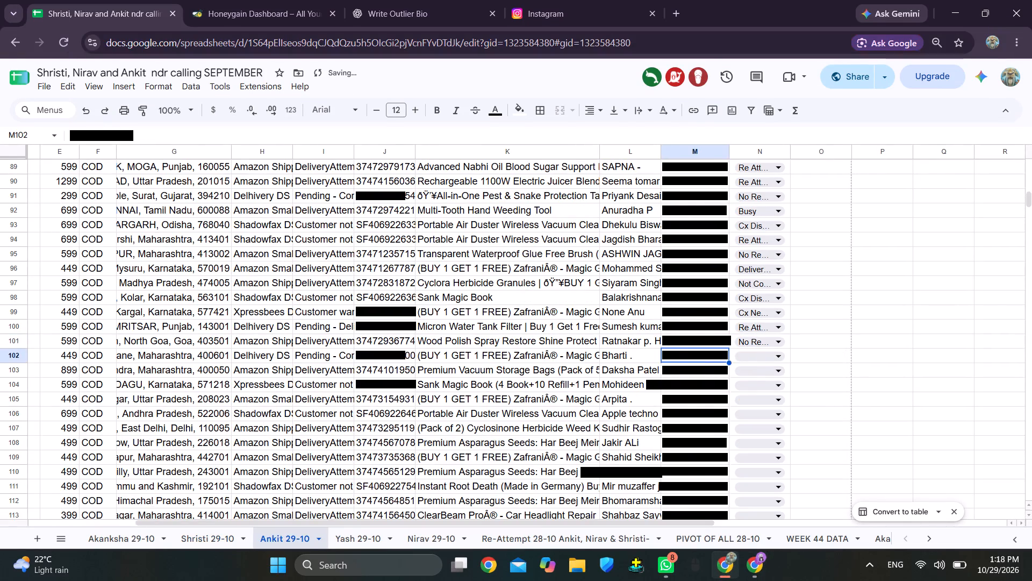
scroll(753, 366, "down", 2)
In the Shristi 29-10 window, set the row 120 remark to Re Attempt and select the row 121 customer phone.
left_click(755, 562)
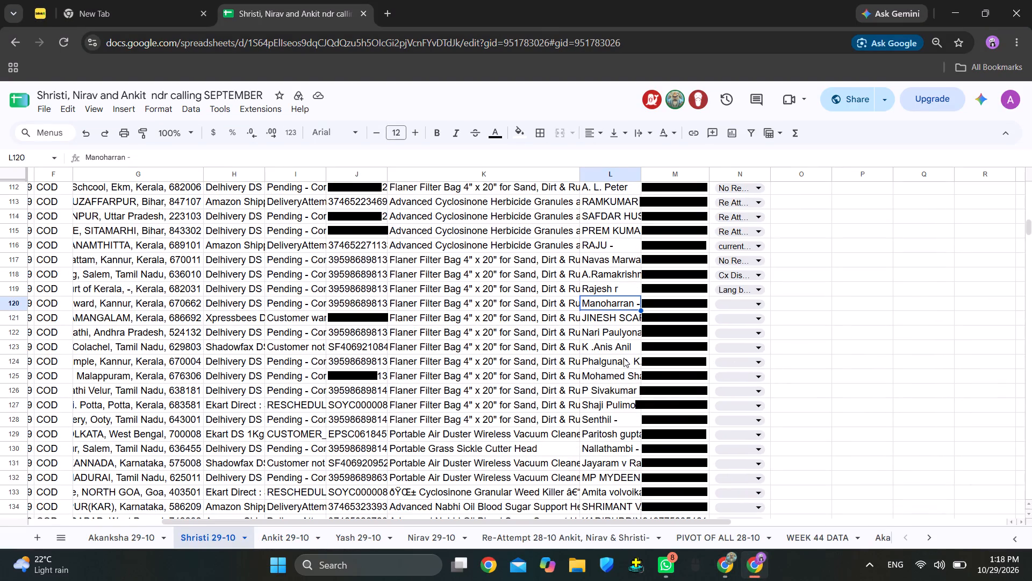
left_click(732, 303)
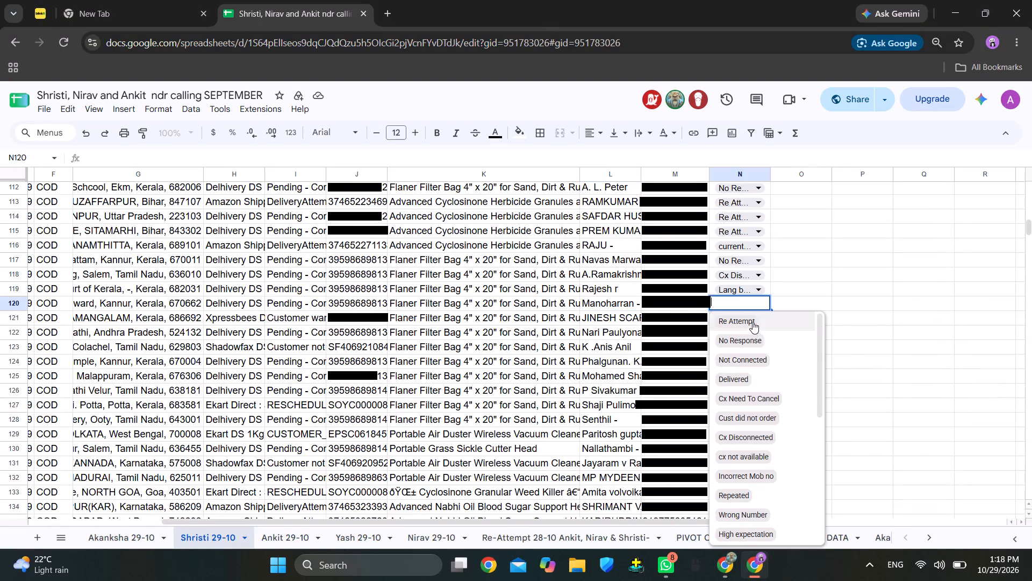
left_click(752, 324)
left_click(699, 322)
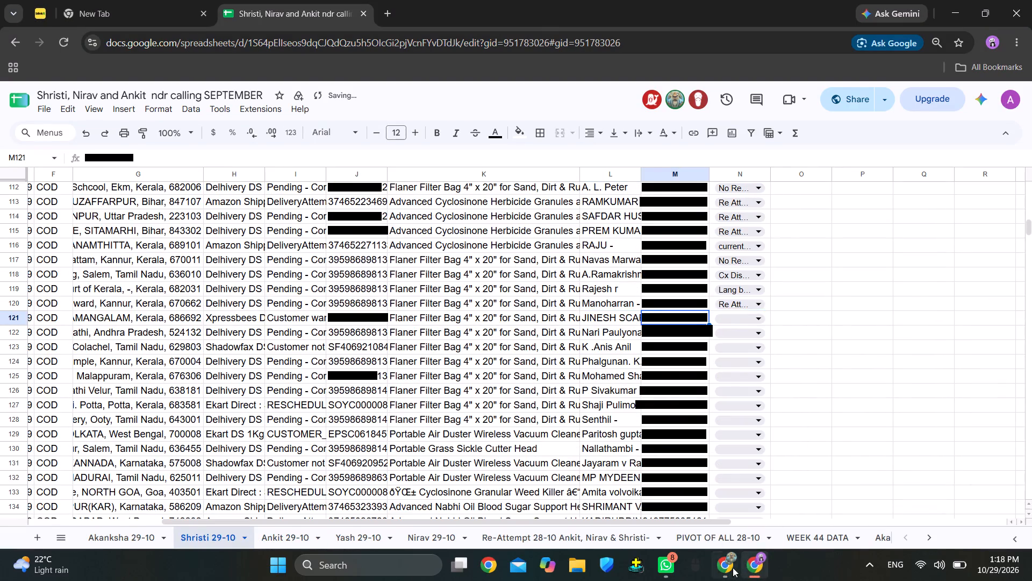
In the Ankit 29-10 window, check the row 102 customer name, set its remark to Re Attempt and select the row 103 phone.
left_click(733, 568)
left_click(637, 222)
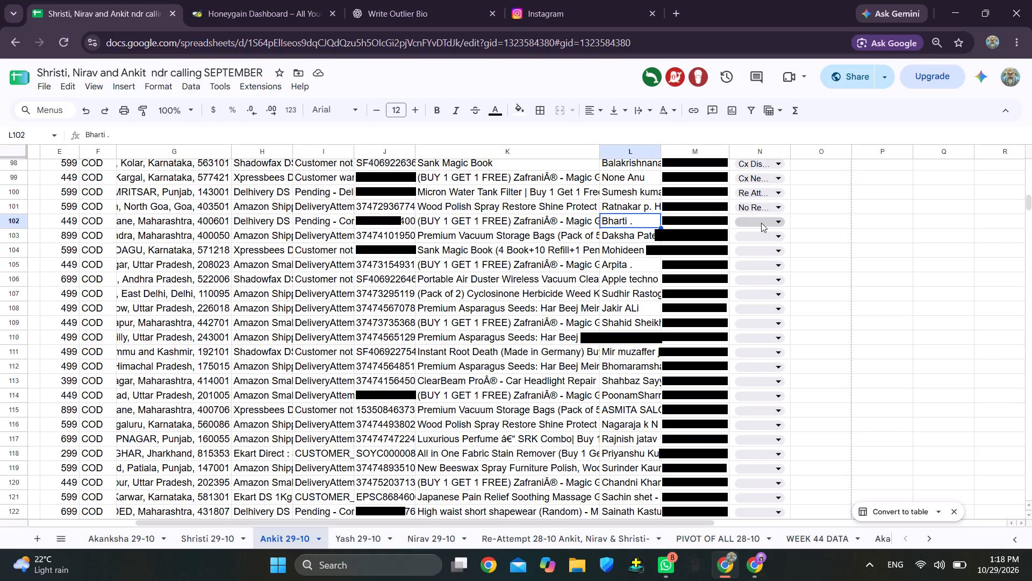
left_click(762, 223)
left_click(769, 238)
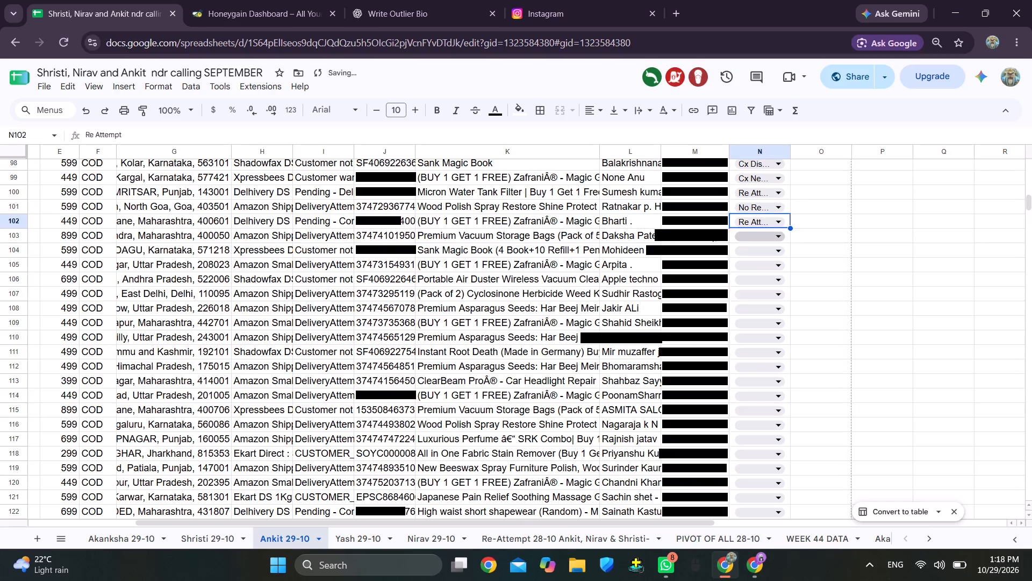
left_click(708, 232)
Look up the customer names for row 121 in the Shristi 29-10 window and row 103 in the Ankit 29-10 window.
left_click(758, 567)
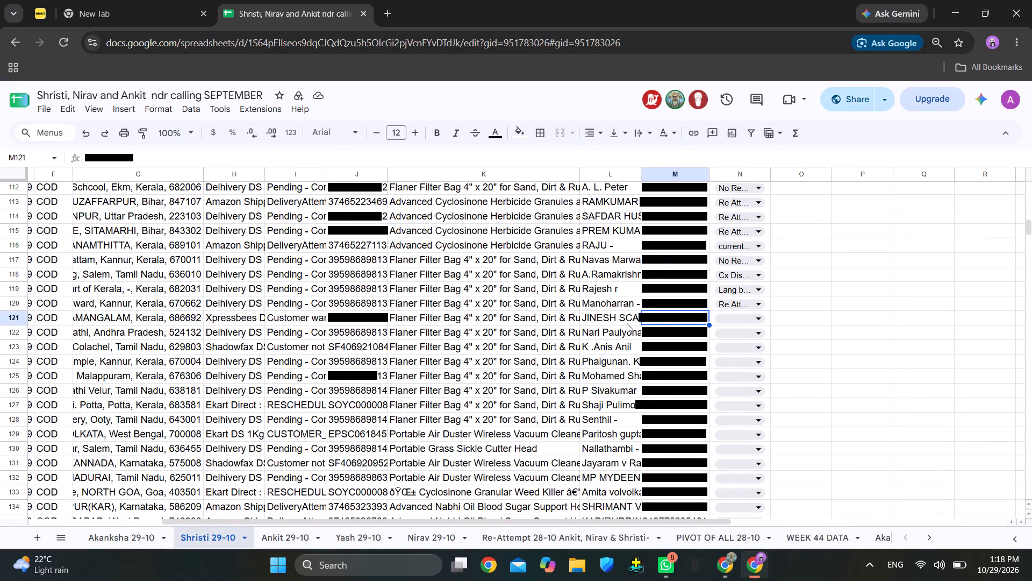
left_click(623, 312)
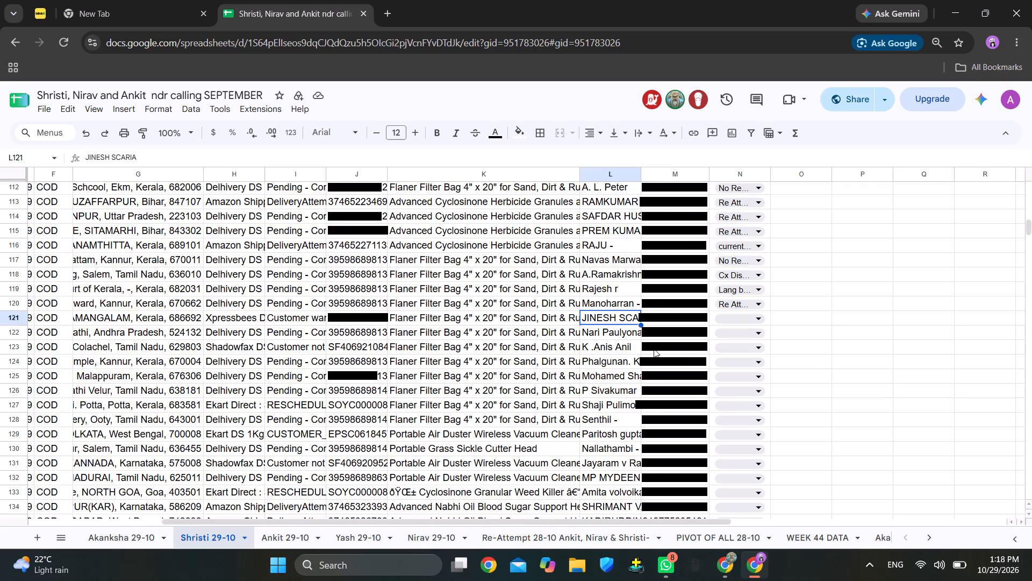
left_click(731, 570)
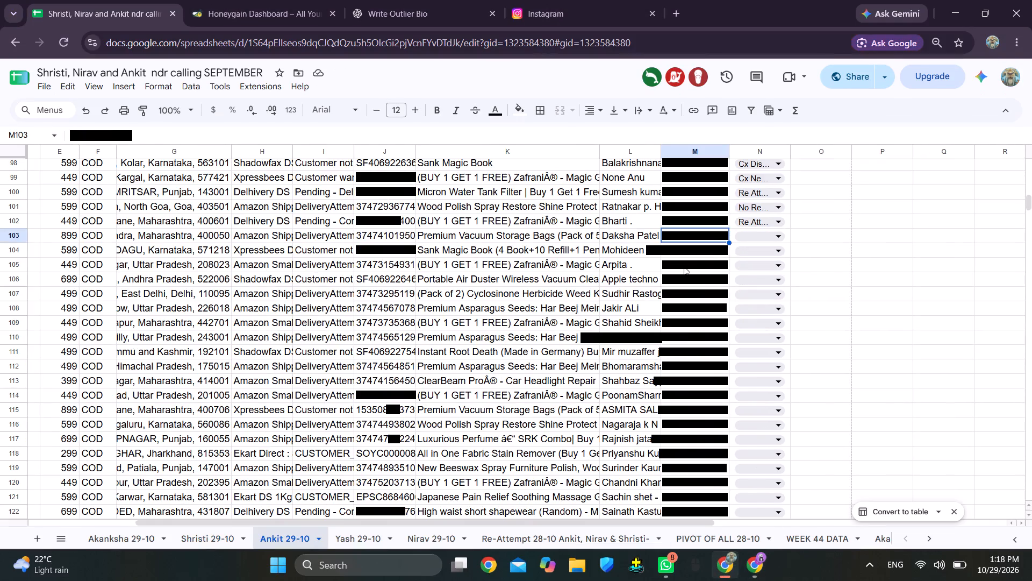
left_click(627, 235)
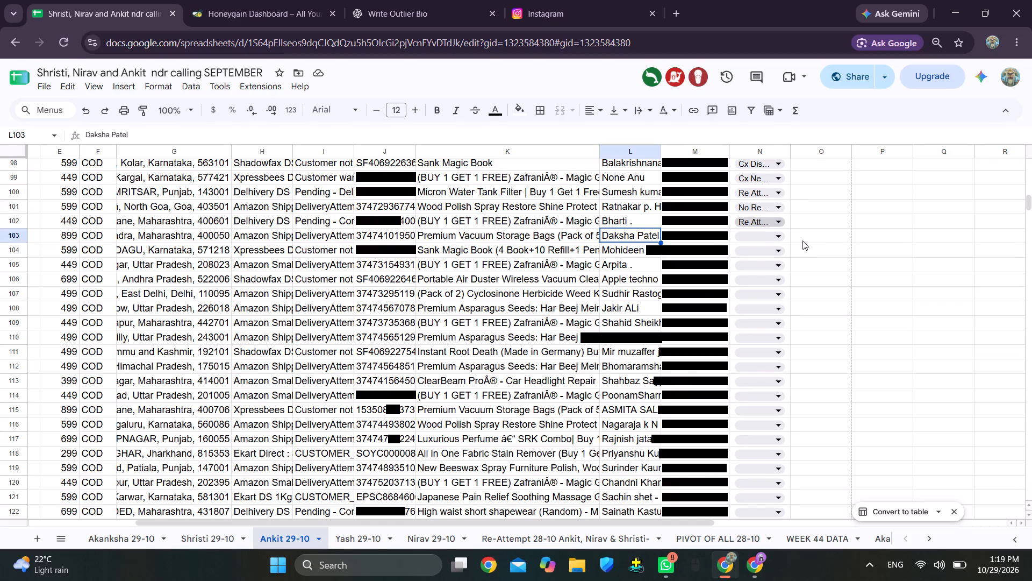
In the Shristi 29-10 window, set the row 121 remark to Out of Coverage Area and select the row 122 customer phone.
left_click(757, 564)
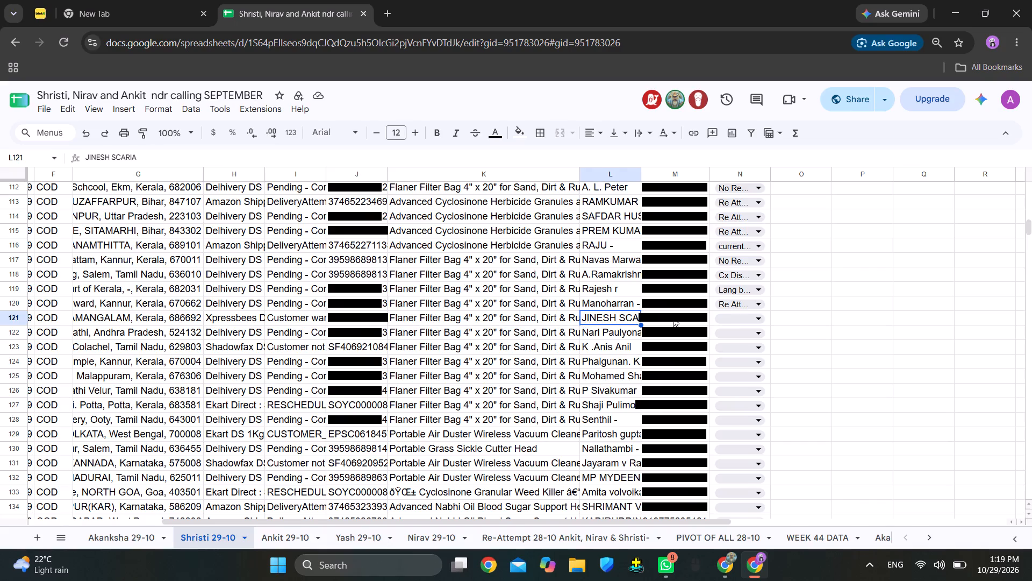
left_click(750, 318)
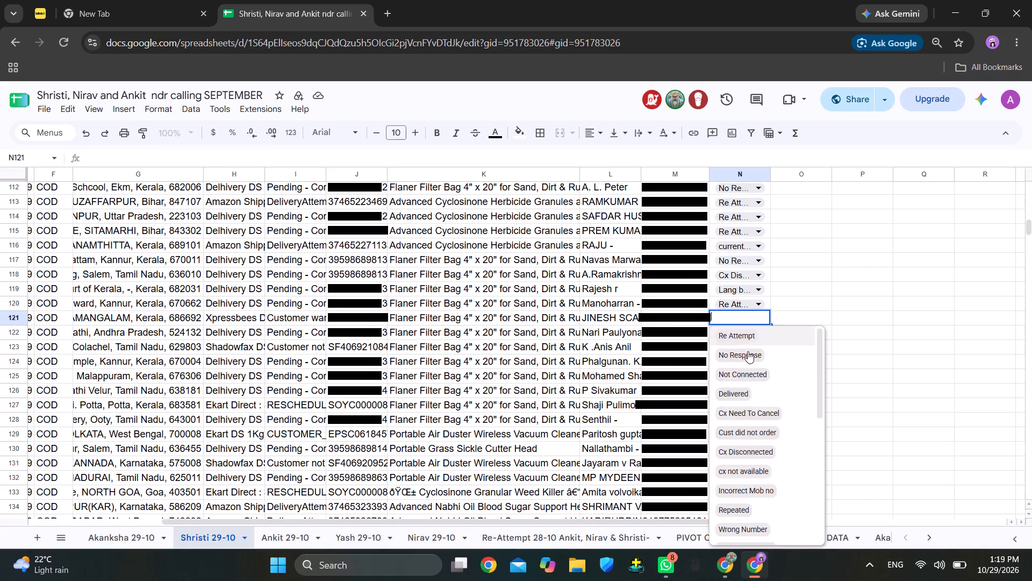
scroll(754, 404, "down", 15)
left_click(772, 517)
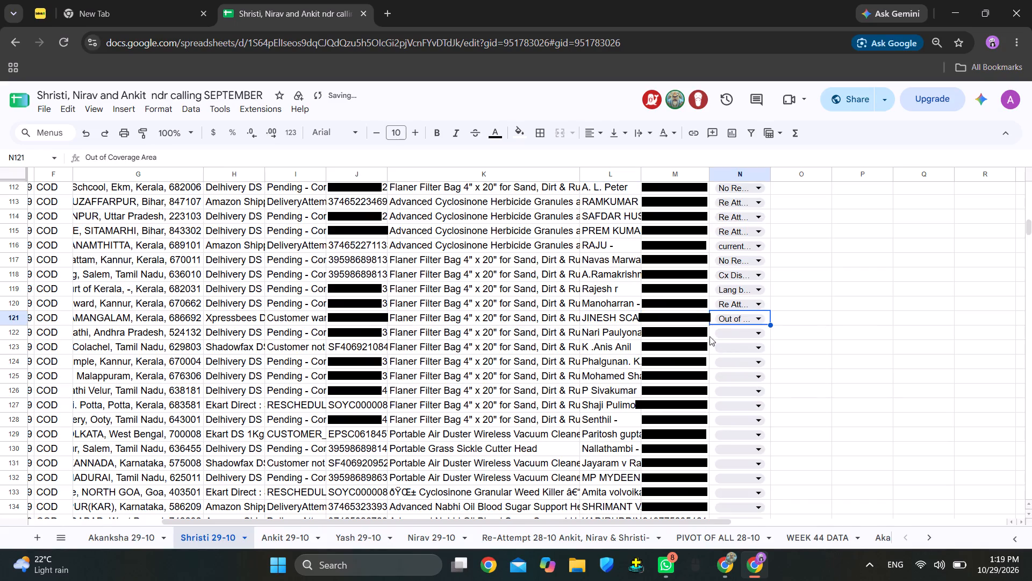
left_click(689, 331)
In the Ankit 29-10 window, set the row 103 remark to Not Connected and select the row 104 customer phone.
left_click(732, 562)
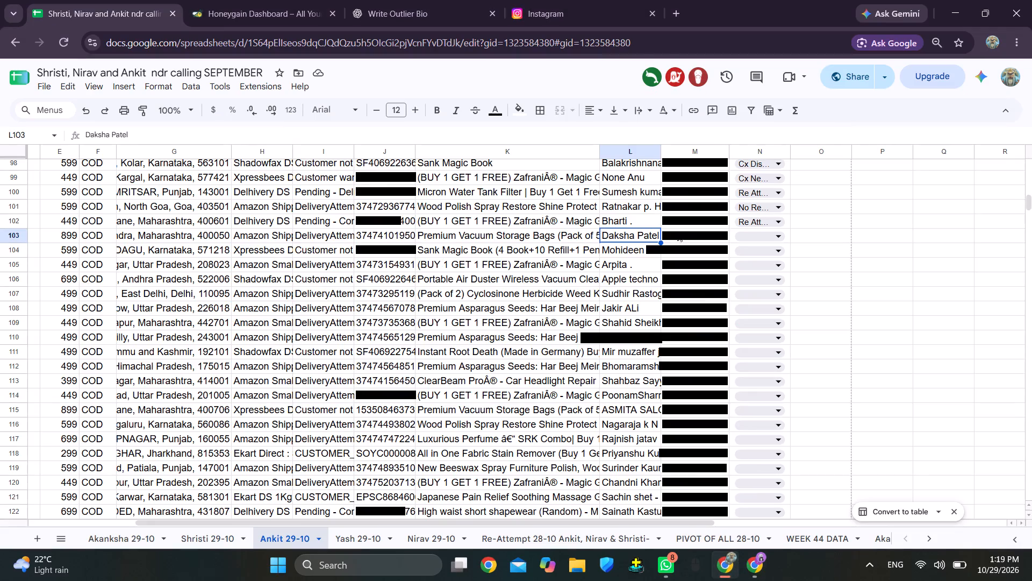
left_click(749, 239)
left_click(757, 289)
left_click(701, 251)
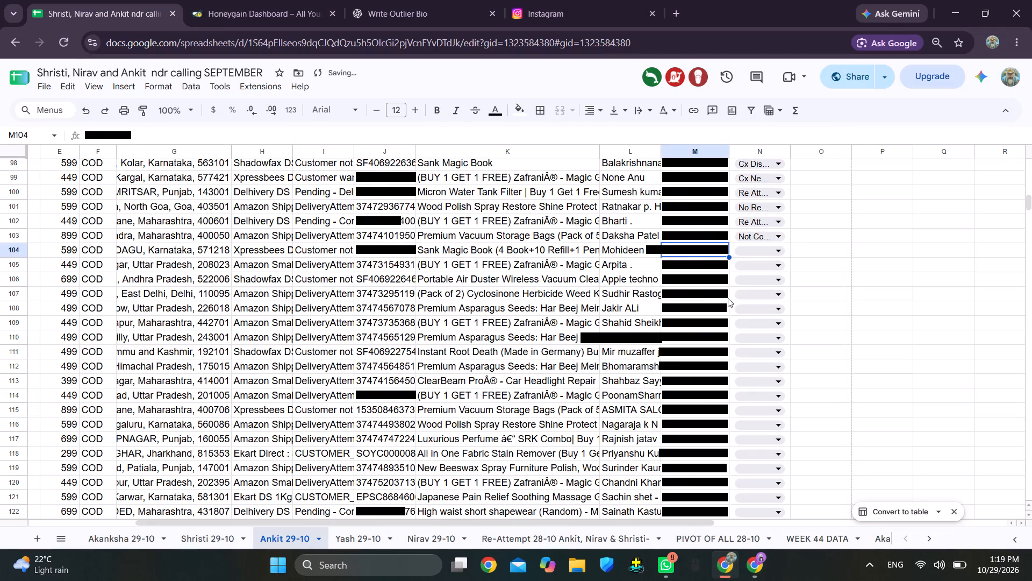
In the Shristi 29-10 window, check the row 122 customer name, set its remark to Switched off and select the row 123 phone.
left_click(763, 562)
left_click(619, 331)
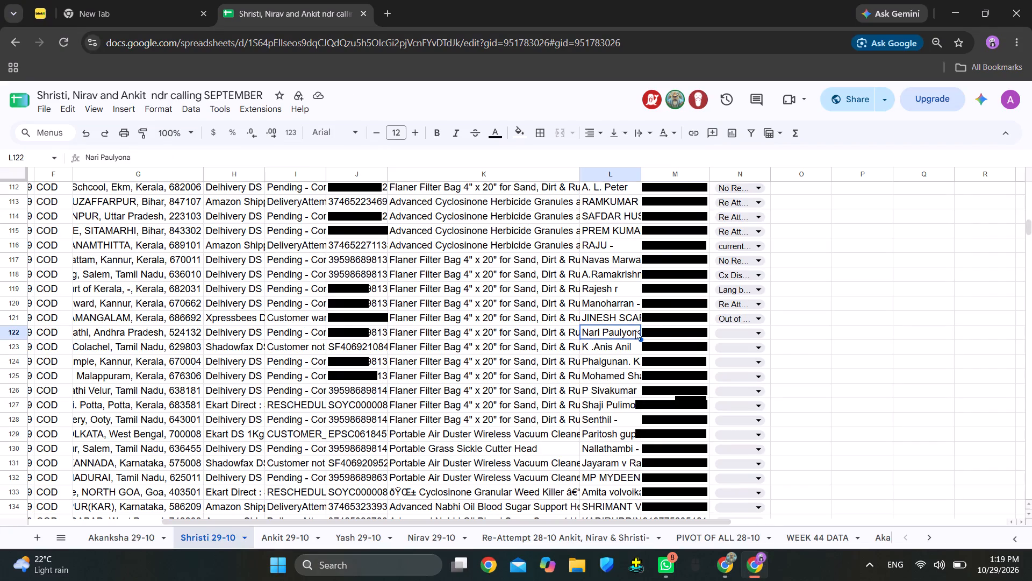
left_click(755, 331)
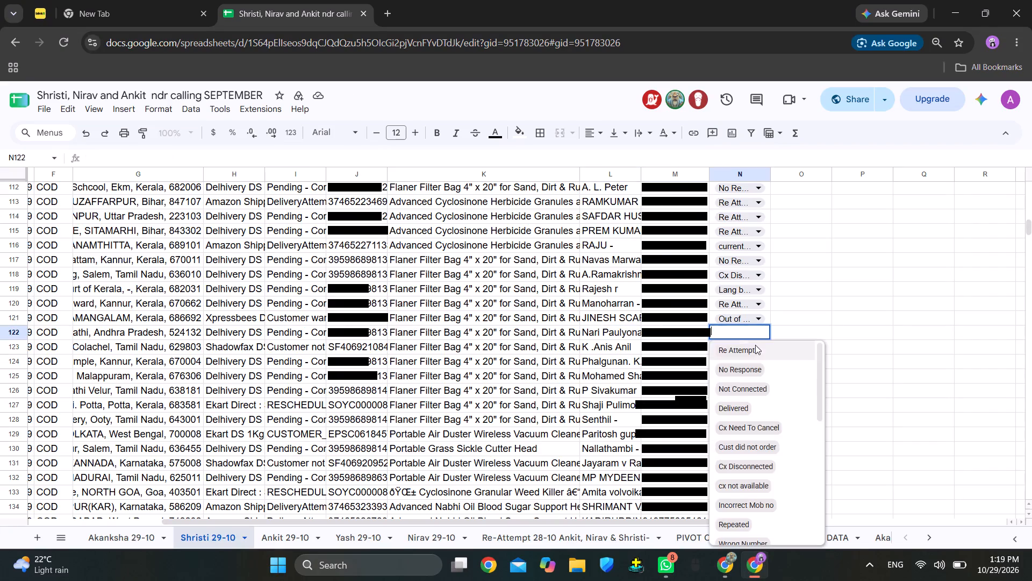
scroll(776, 424, "down", 9)
left_click(749, 472)
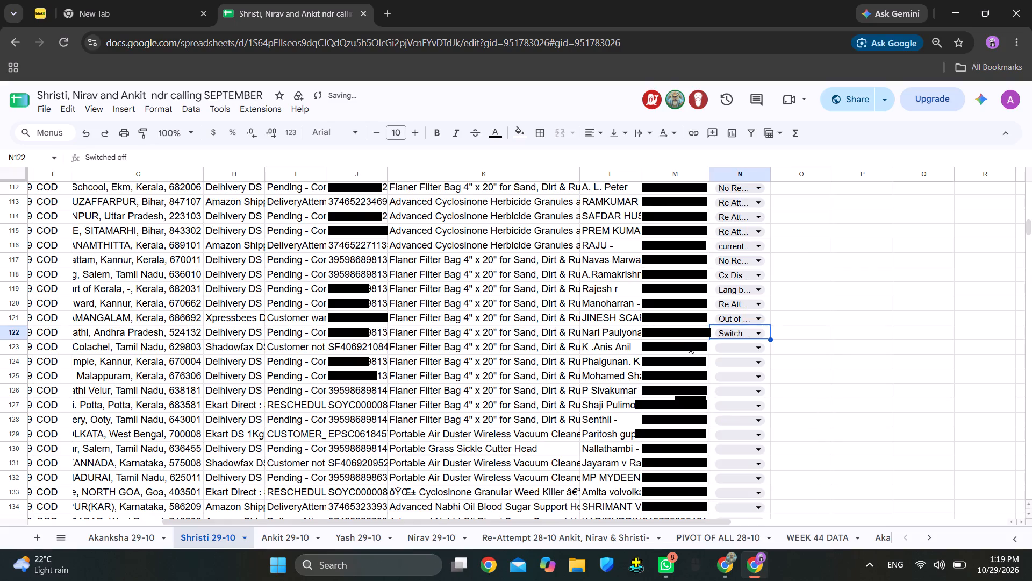
left_click(689, 345)
In the Ankit 29-10 window, check the row 104 customer name and set its remark to Lang barrier.
left_click(727, 566)
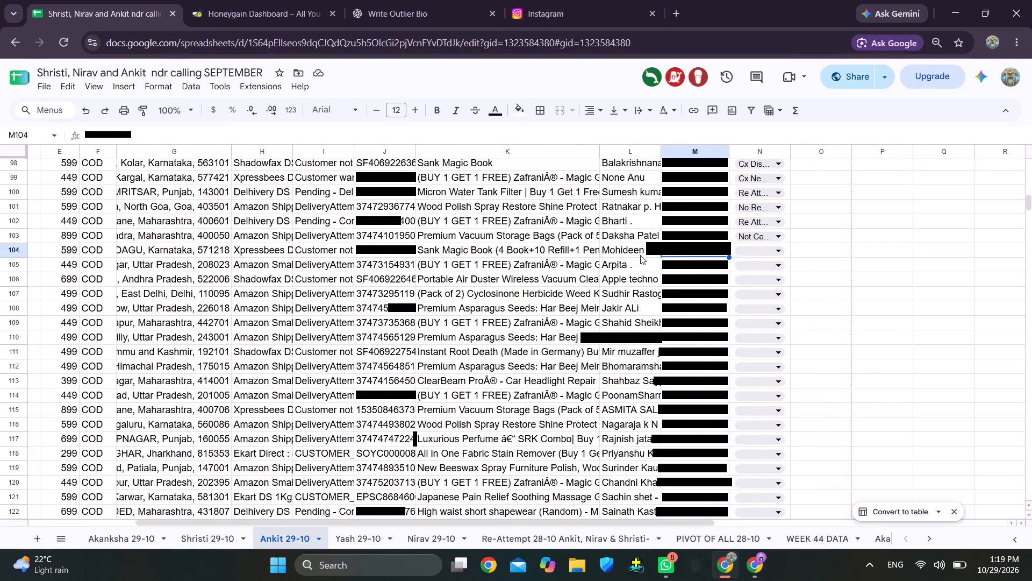
left_click(636, 253)
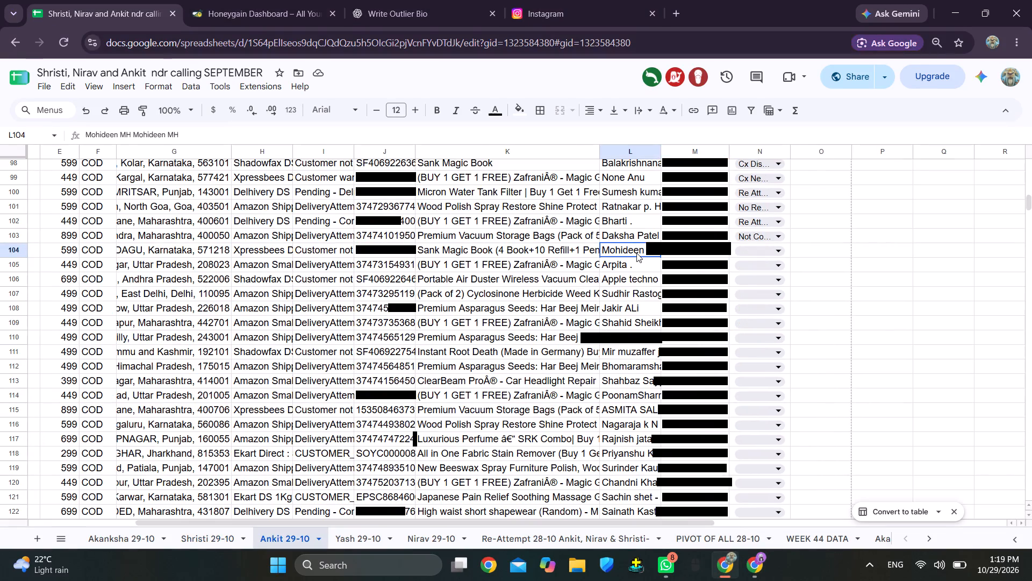
left_click(757, 250)
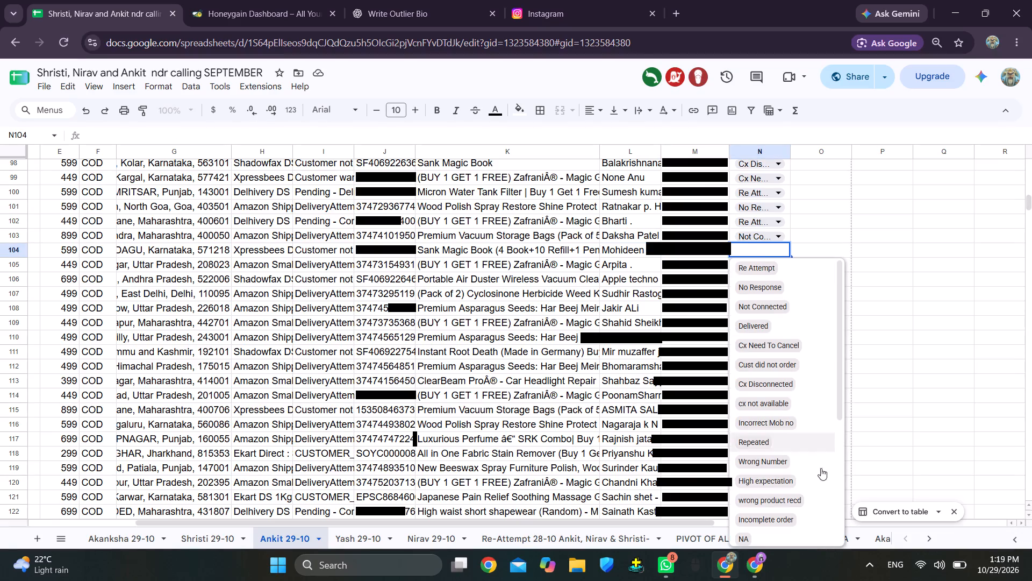
scroll(809, 480, "down", 2)
left_click(768, 481)
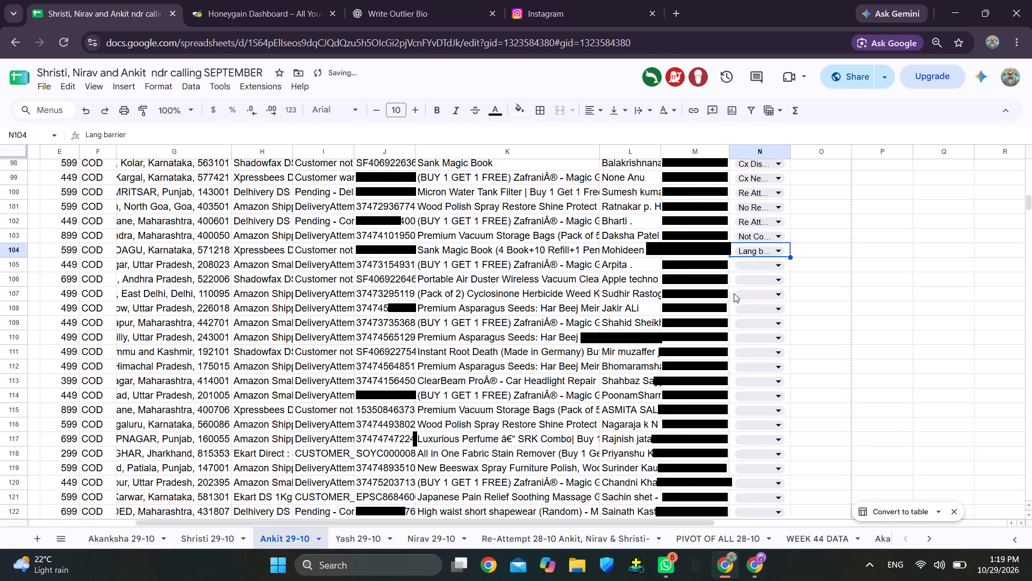
Select the Ankit 29-10 row 105 customer phone and check the customer names in Shristi 29-10 row 123 and Ankit 29-10 row 105.
left_click(702, 268)
left_click(759, 562)
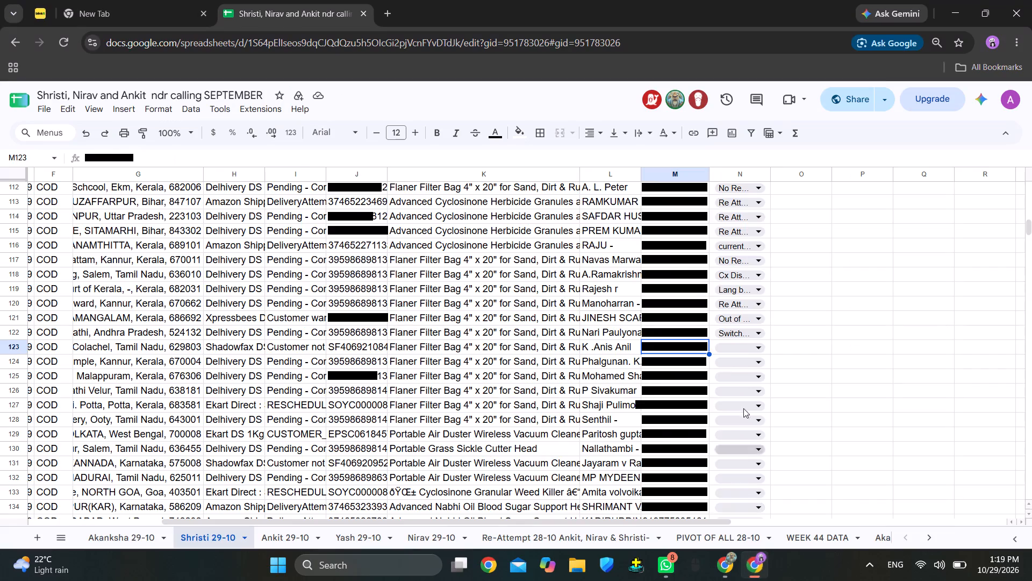
left_click(621, 348)
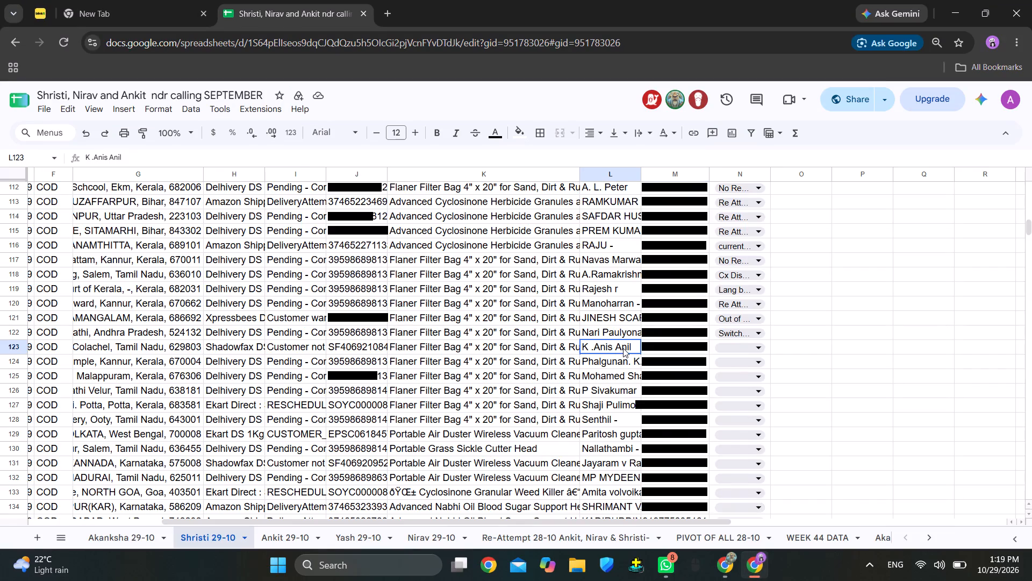
left_click(728, 573)
left_click(622, 266)
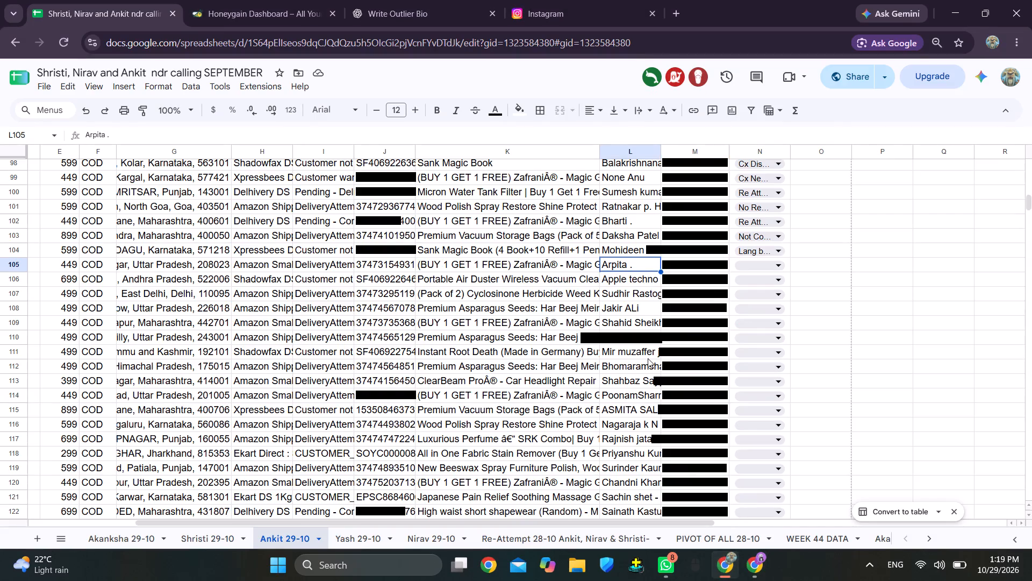
In the Shristi 29-10 window, set the row 123 remark to No Response and select the row 124 customer phone.
left_click(756, 568)
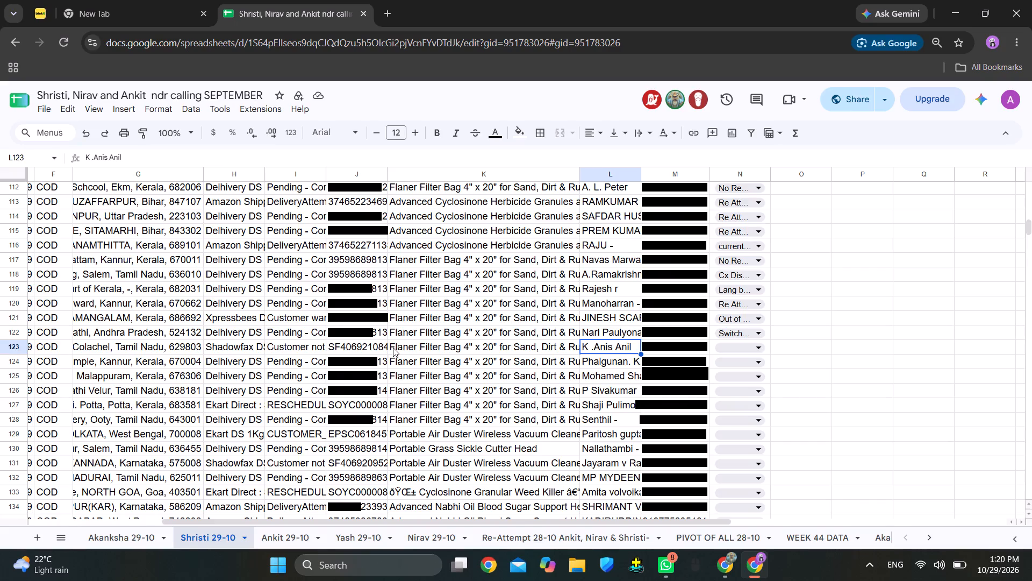
left_click(741, 348)
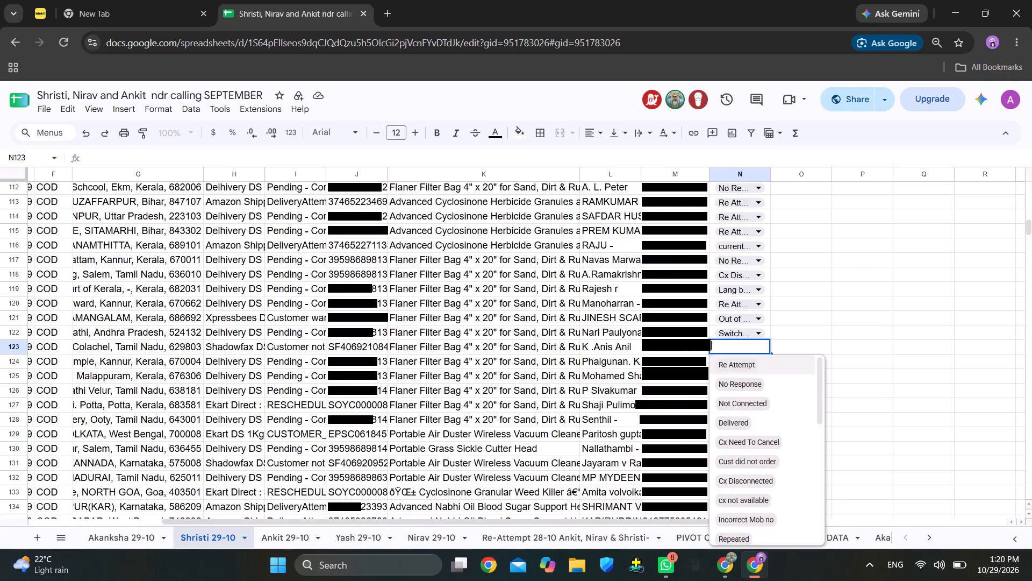
left_click(752, 380)
left_click(686, 365)
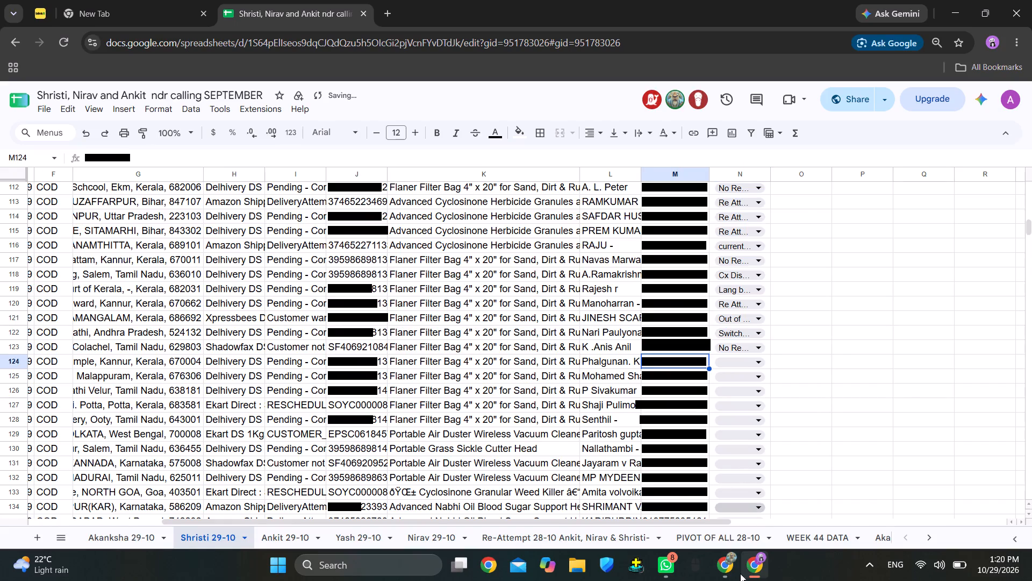
In the Ankit 29-10 window, set the row 105 remark to Re Attempt and select the row 106 customer phone.
left_click(727, 567)
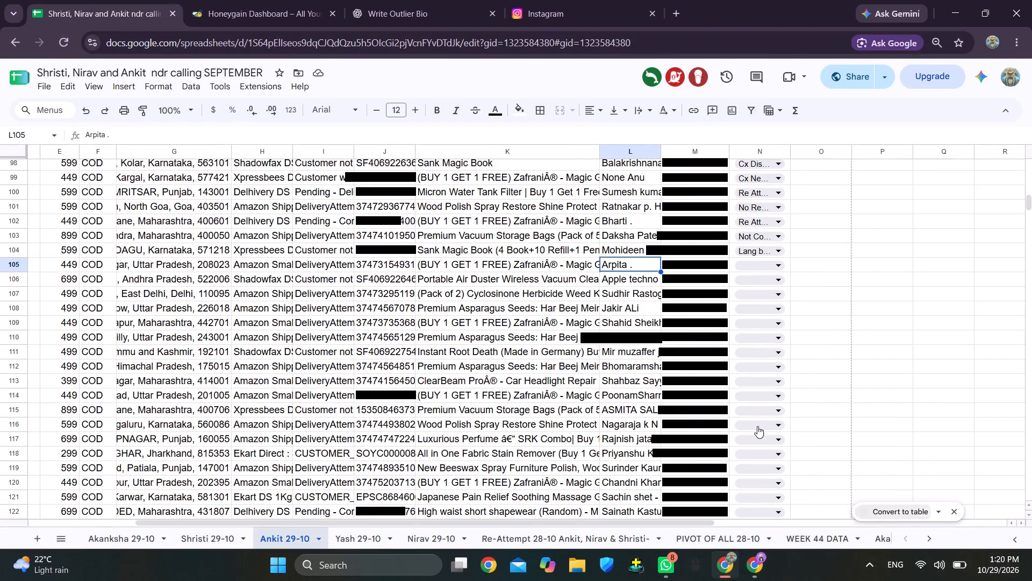
left_click(764, 267)
left_click(764, 282)
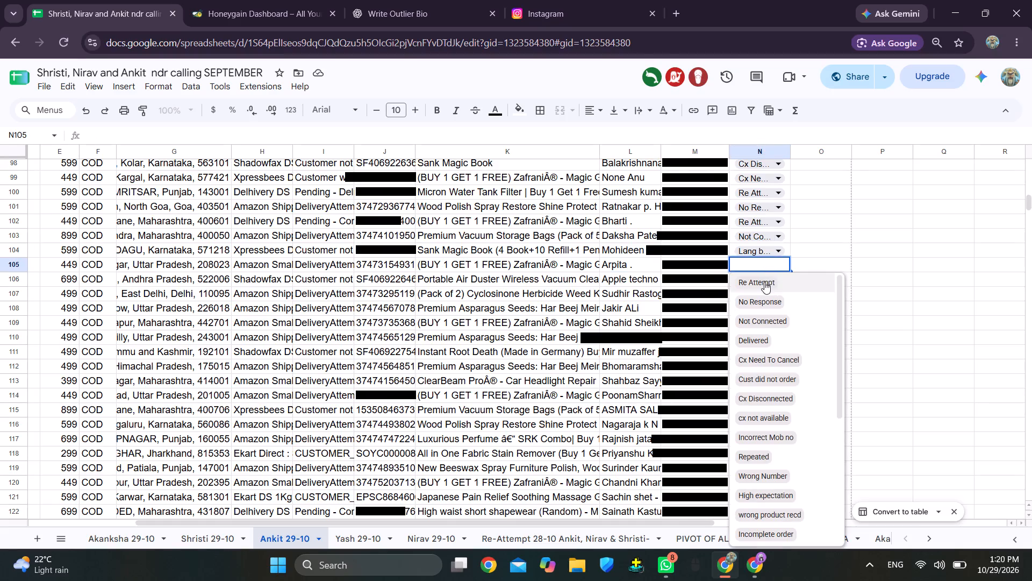
left_click(718, 276)
Check the customer names in Shristi 29-10 row 124 and Ankit 29-10 row 106.
left_click(757, 573)
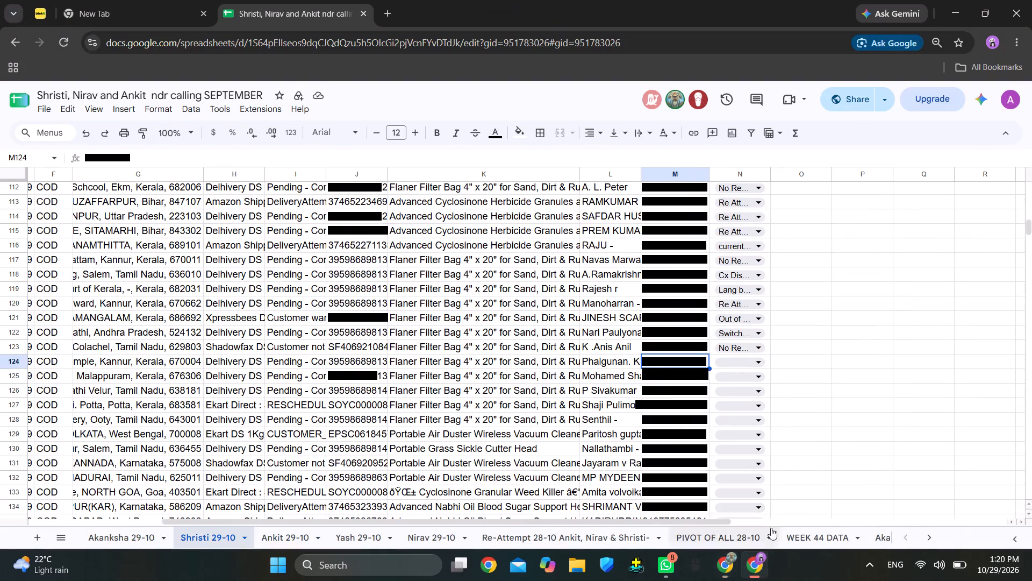
left_click(600, 359)
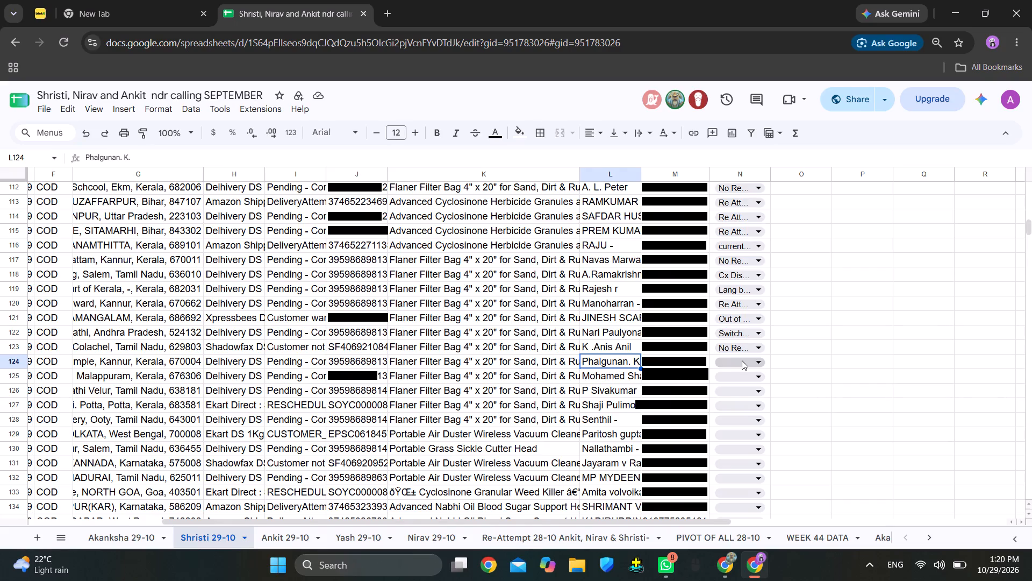
left_click(729, 561)
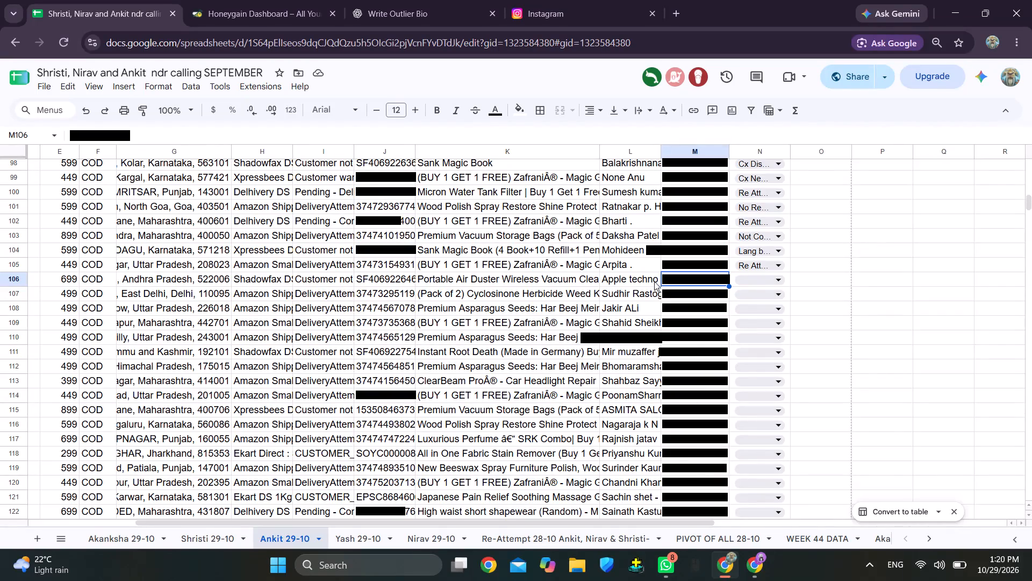
left_click(650, 280)
In the Shristi 29-10 window, set the row 124 remark to Lang barrier and select the row 125 customer phone.
left_click(758, 561)
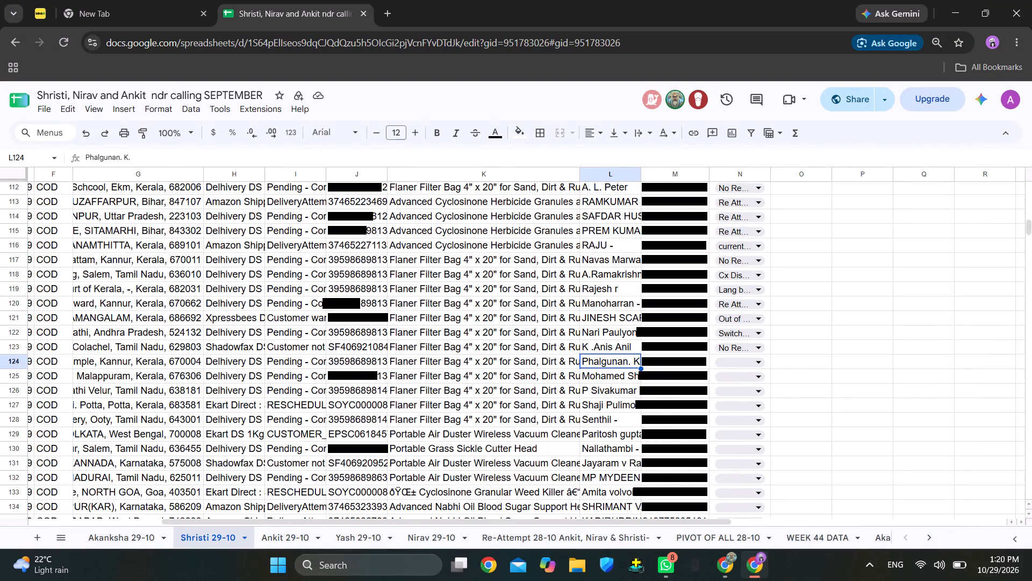
left_click(744, 361)
scroll(780, 471, "down", 5)
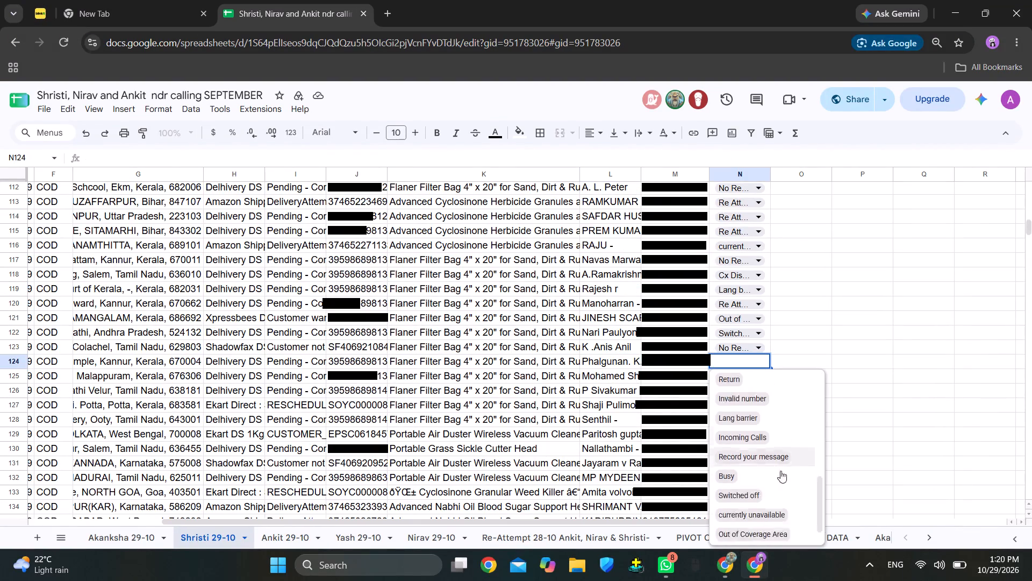
left_click(740, 399)
left_click(683, 373)
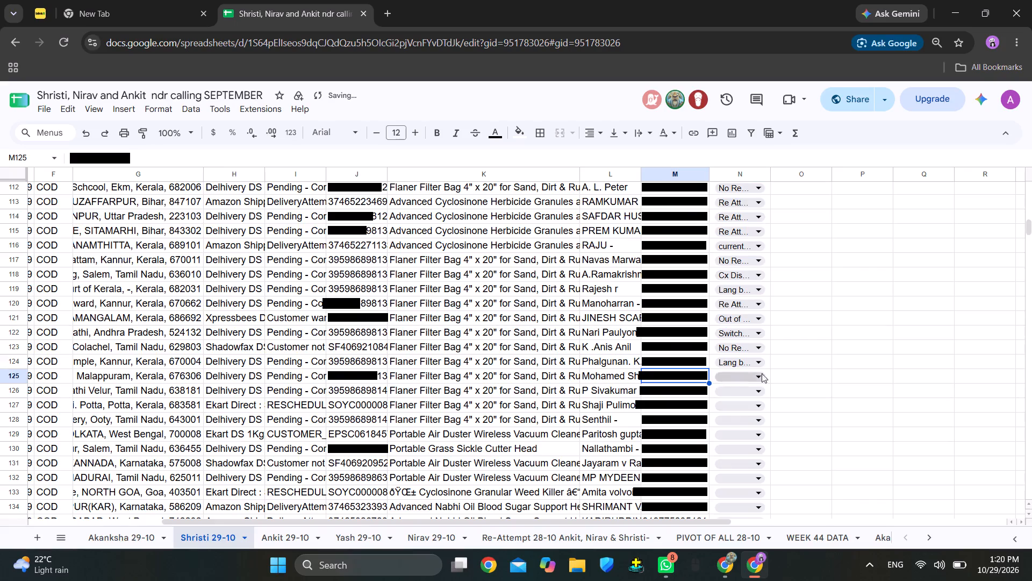
scroll(814, 365, "down", 2)
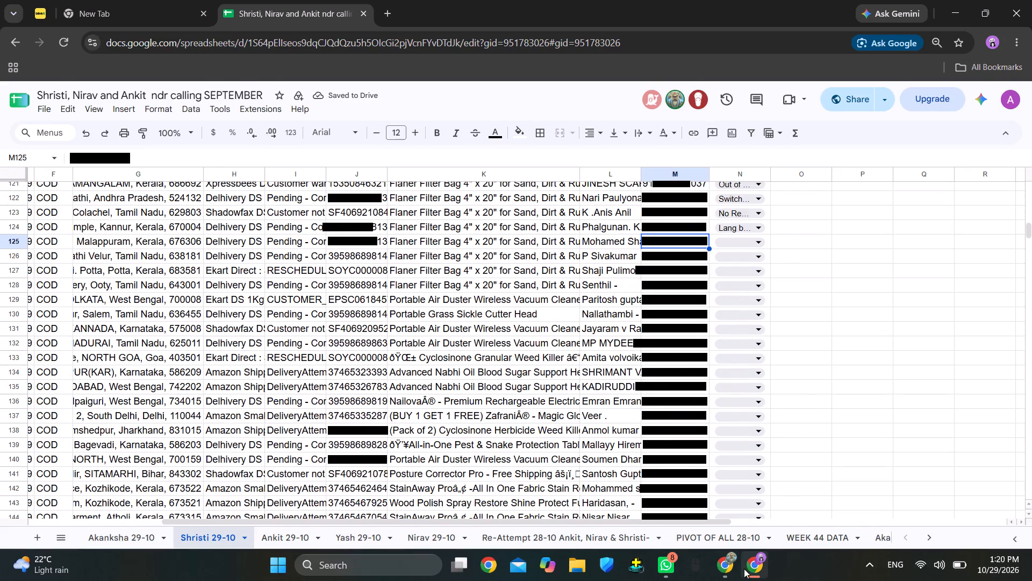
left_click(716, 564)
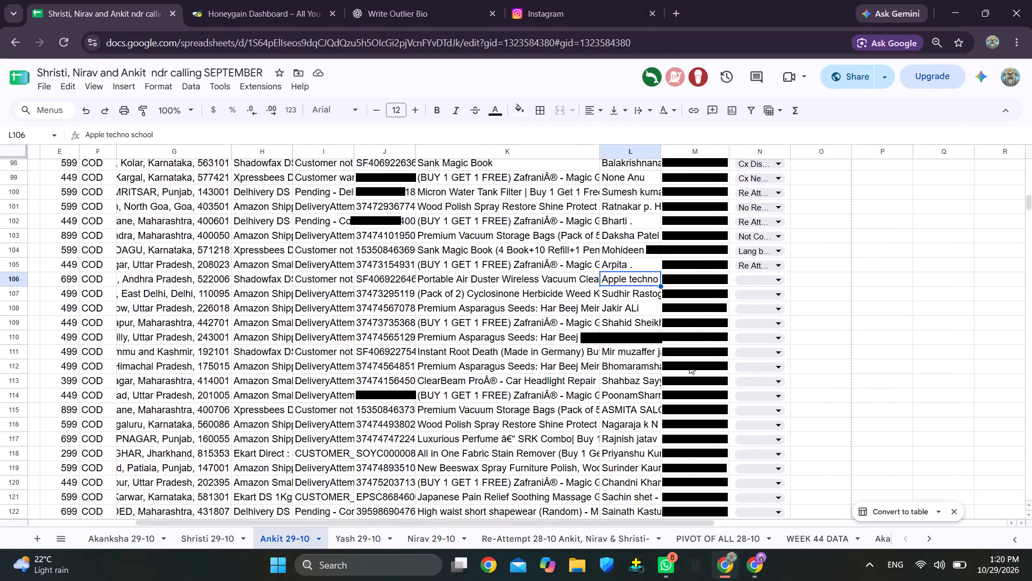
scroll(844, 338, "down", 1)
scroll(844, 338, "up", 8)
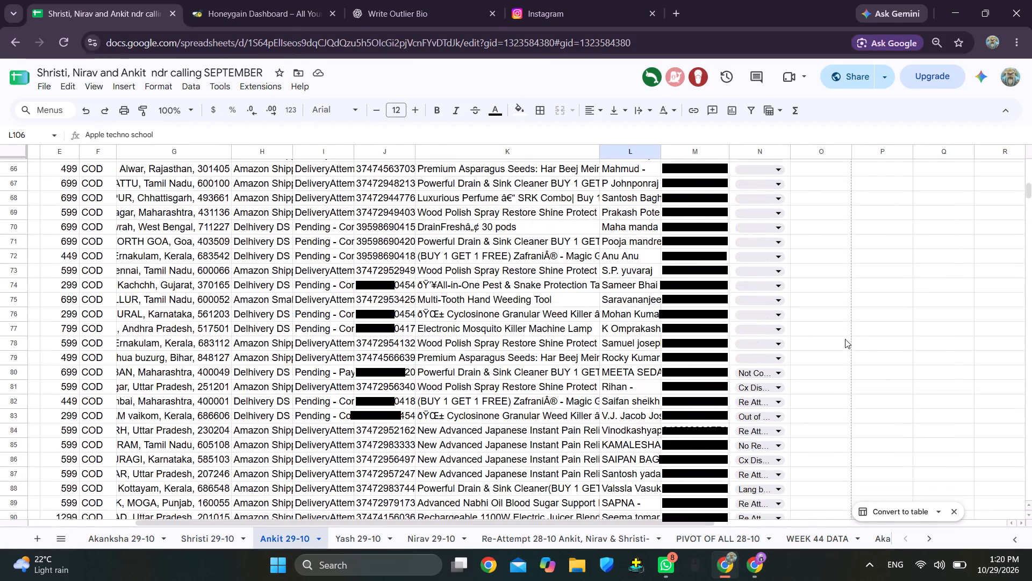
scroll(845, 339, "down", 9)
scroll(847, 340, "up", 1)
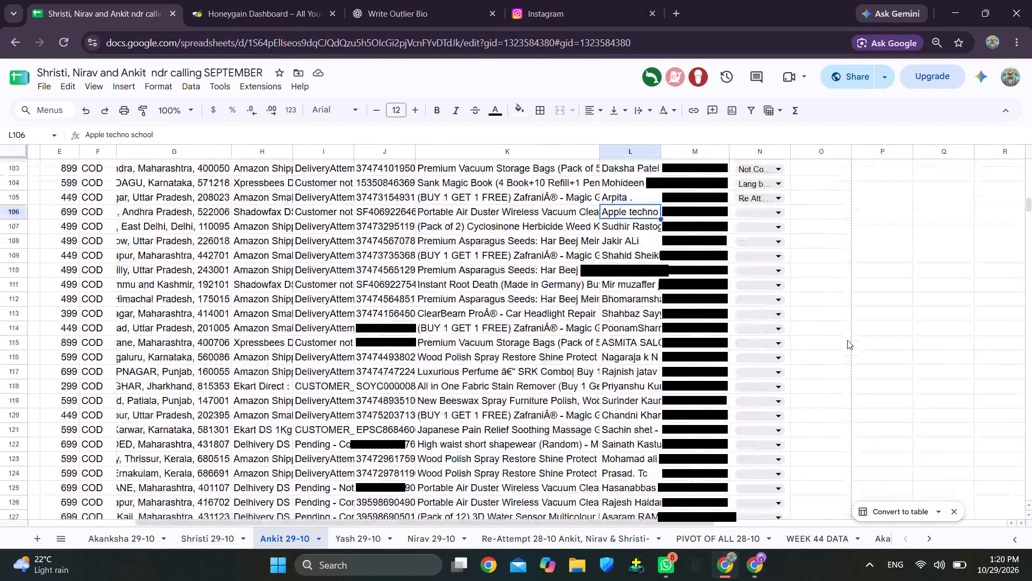
In the Shristi 29-10 window, check the row 125 customer name.
left_click(755, 565)
left_click(621, 243)
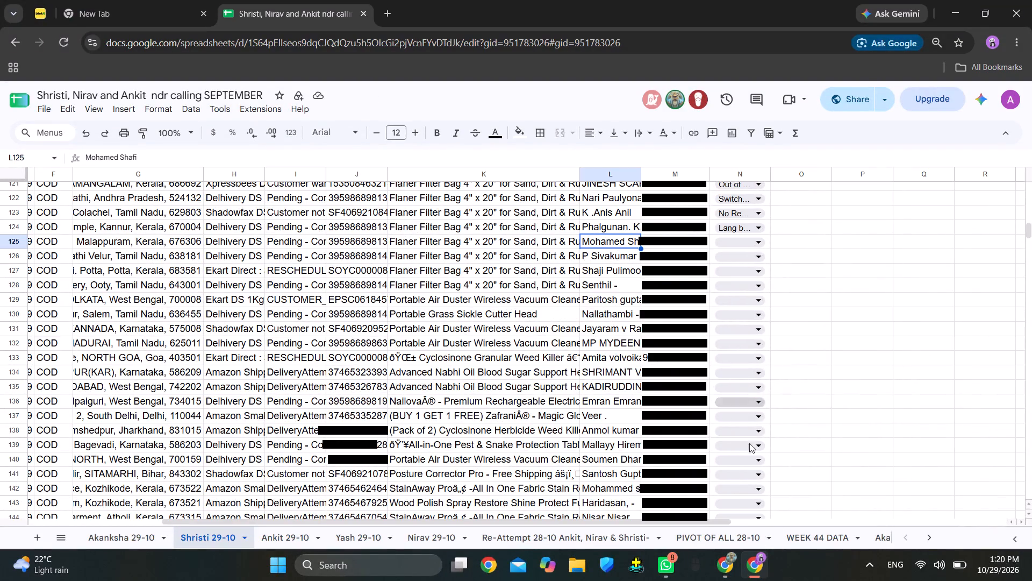
In the Ankit 29-10 window, set the row 106 remark to No Response and select the row 107 customer phone.
left_click(726, 568)
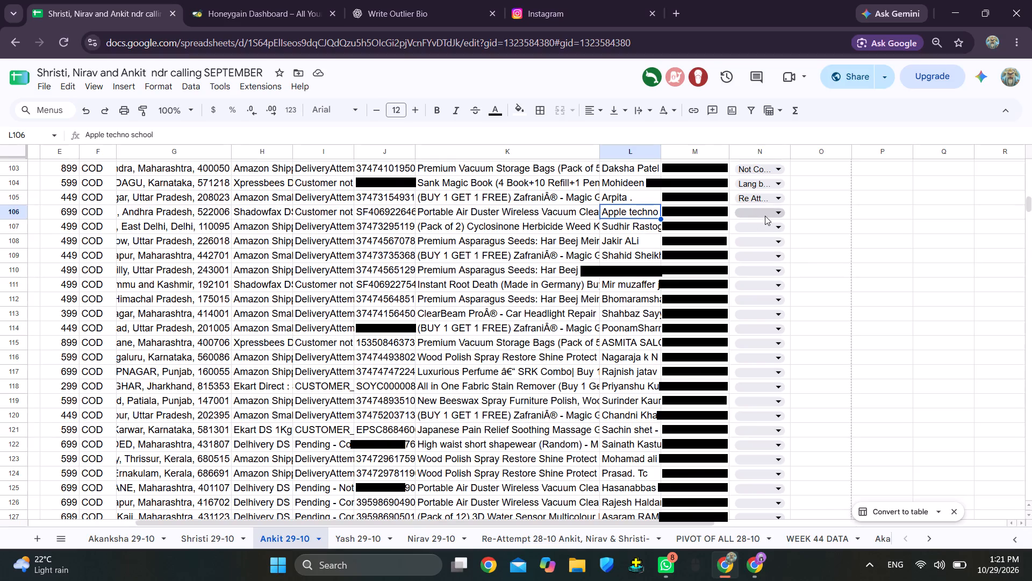
scroll(765, 216, "up", 1)
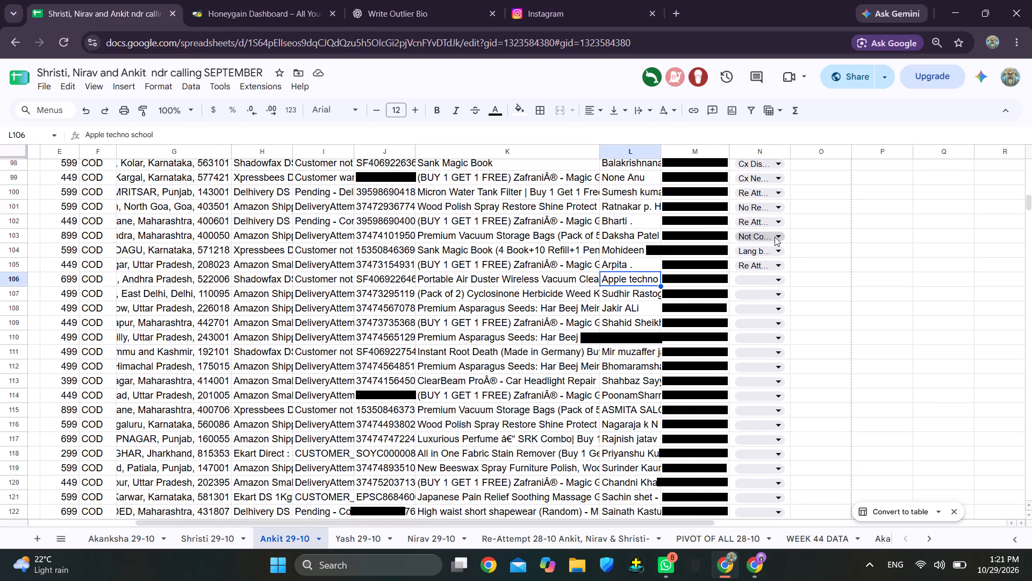
scroll(775, 237, "down", 2)
scroll(777, 227, "up", 1)
left_click(764, 213)
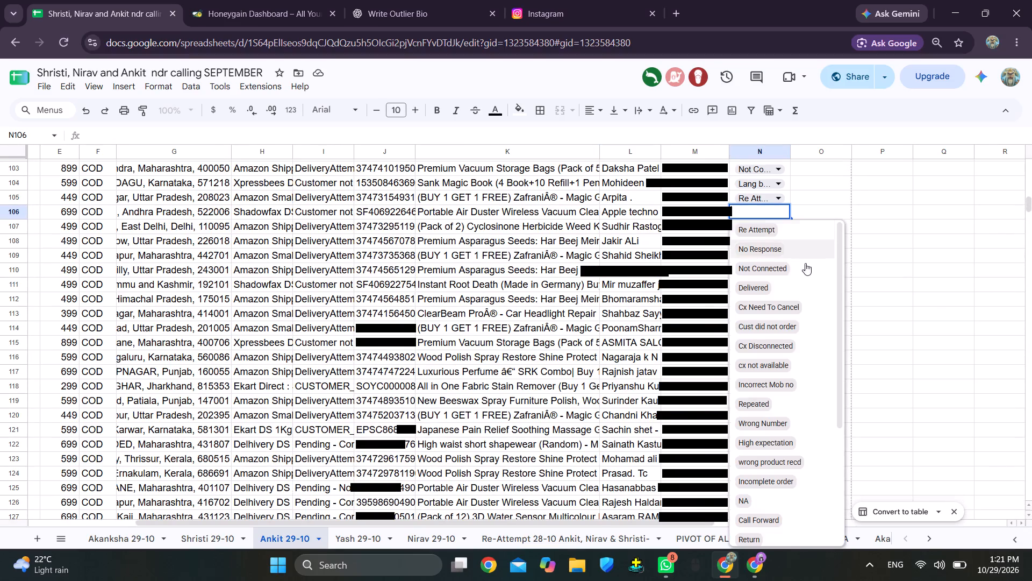
left_click(769, 252)
left_click(715, 228)
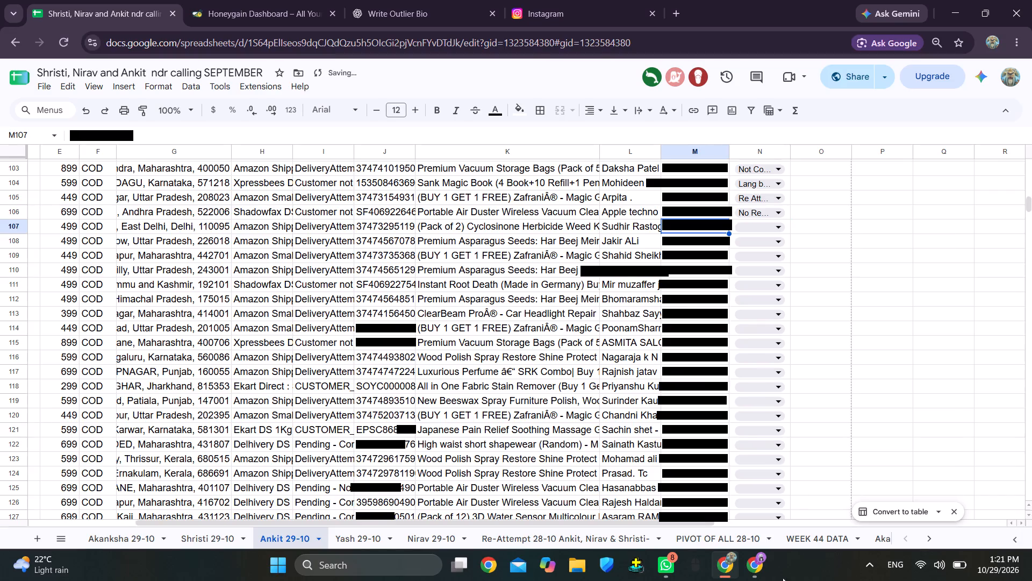
In the Shristi 29-10 window, set the row 125 remark to Cx Disconnected and select the row 126 customer phone.
left_click(749, 553)
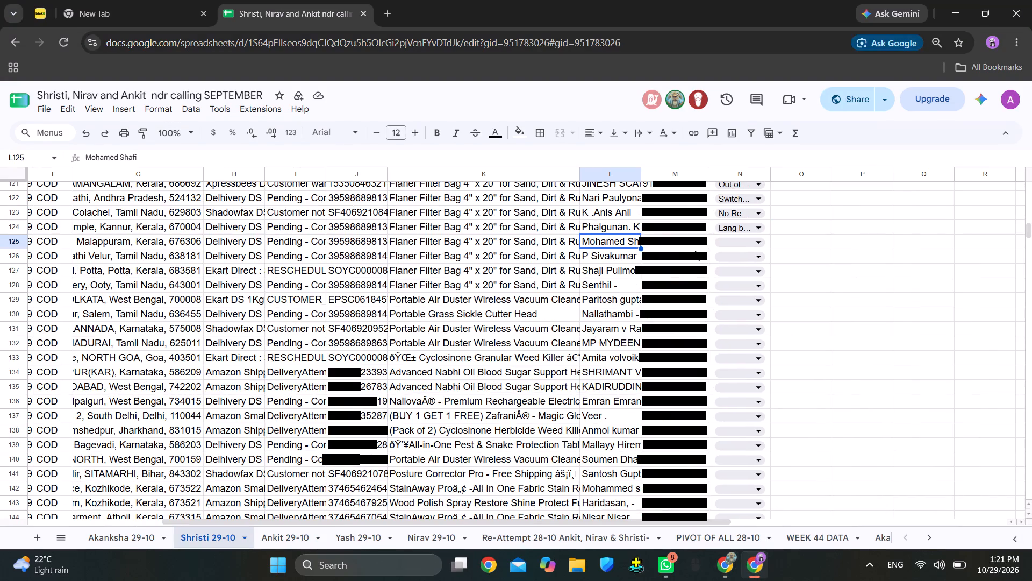
scroll(744, 245, "up", 1)
scroll(744, 246, "down", 1)
left_click(746, 246)
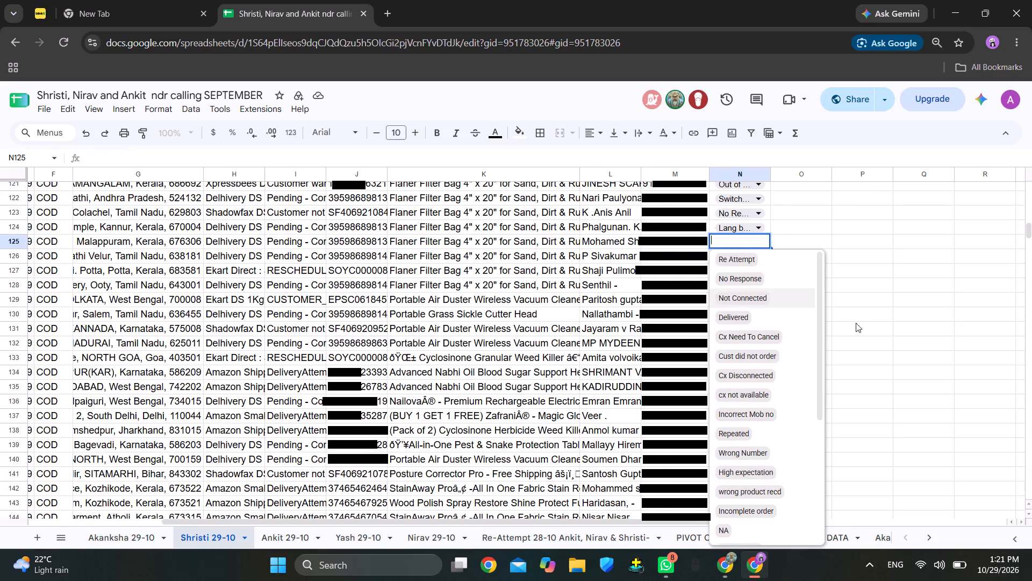
left_click(757, 374)
left_click(680, 260)
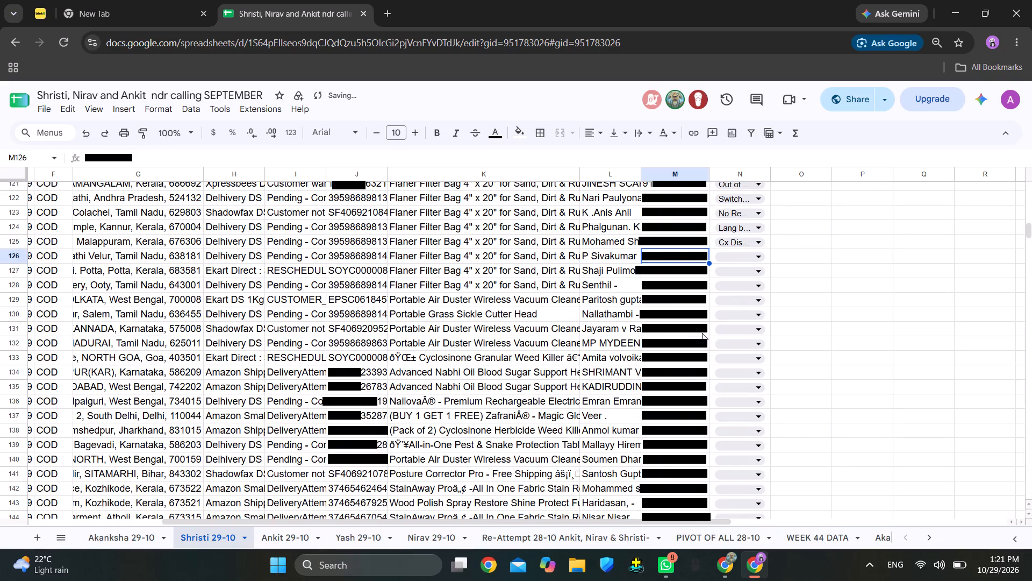
In the Ankit 29-10 window, check the row 107 customer name, set its remark to cx not available and select the row 108 phone.
left_click(725, 562)
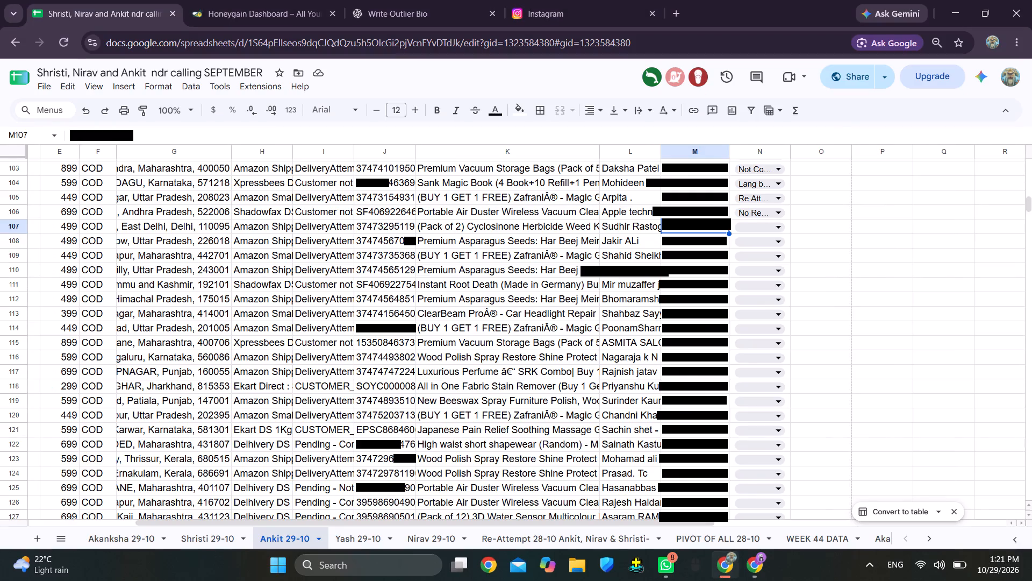
left_click(642, 225)
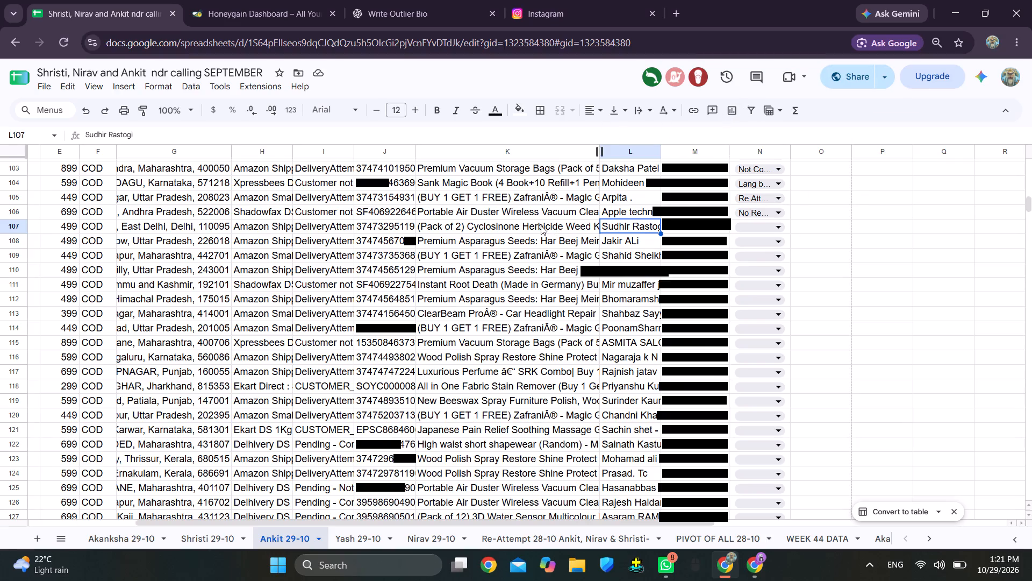
left_click(751, 228)
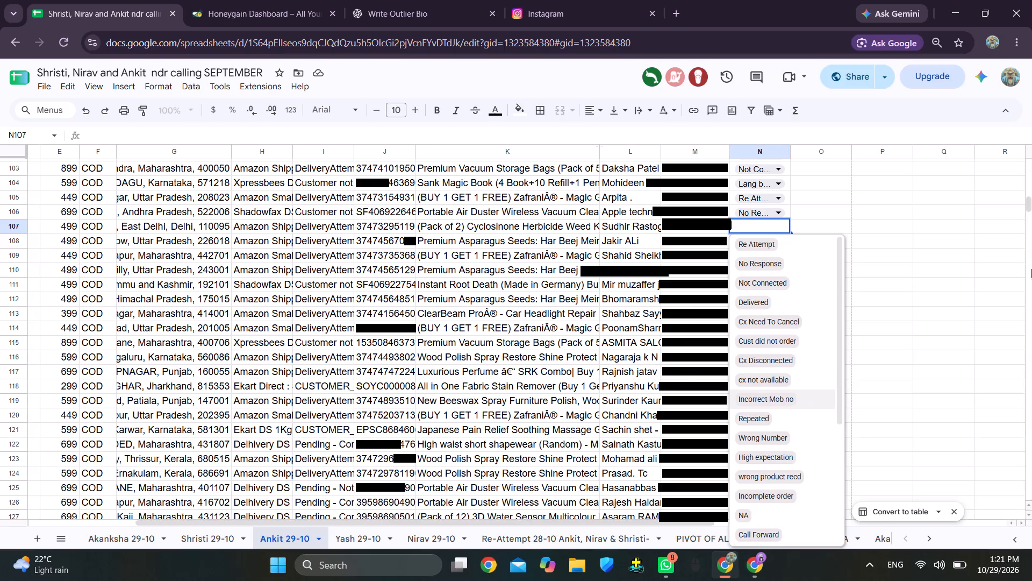
left_click(778, 381)
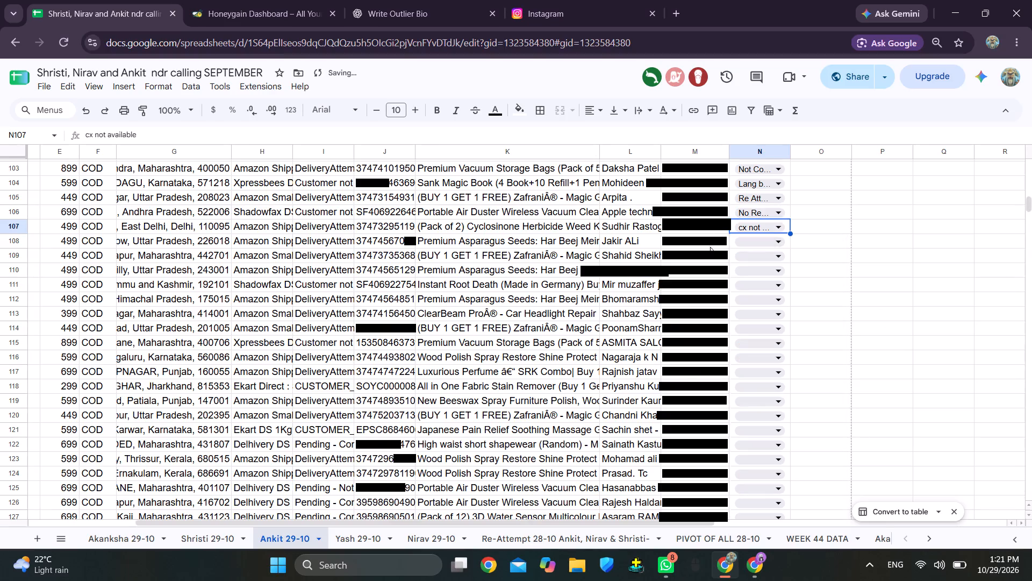
left_click_drag(704, 238, 707, 246)
In the Shristi 29-10 window, check the row 126 customer name, set its remark to Re Attempt and select the row 127 phone.
left_click(760, 569)
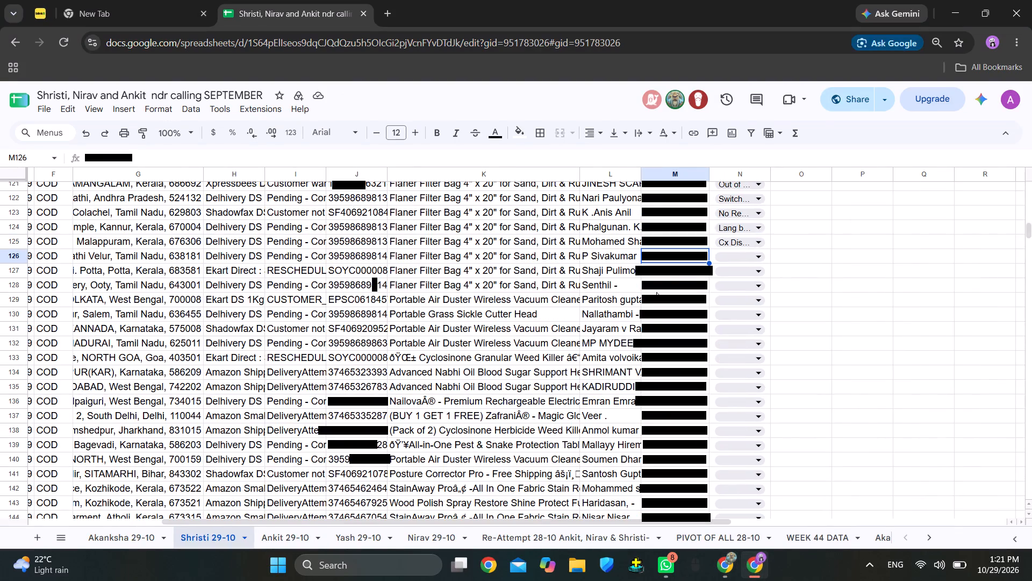
left_click(599, 252)
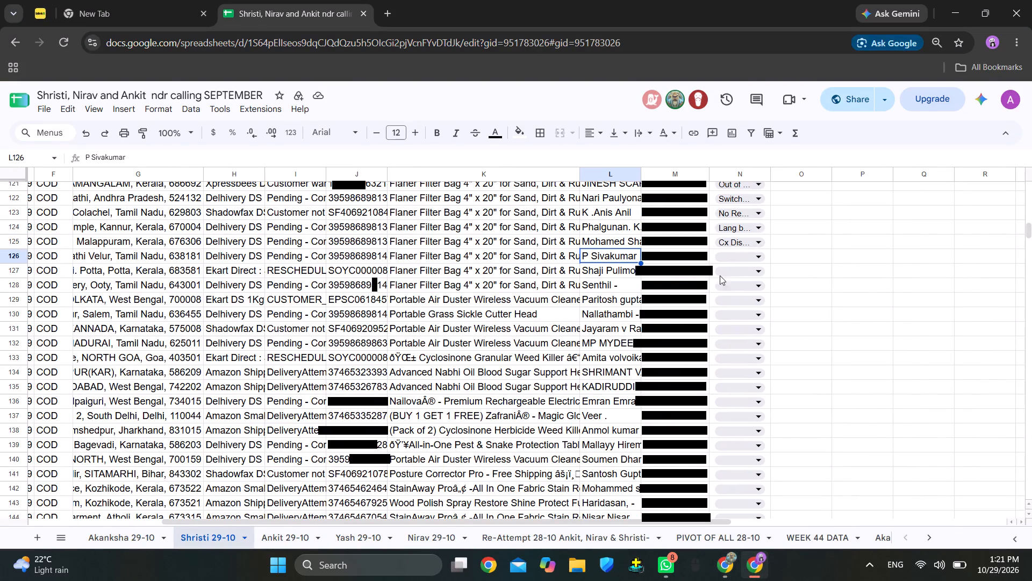
left_click(727, 251)
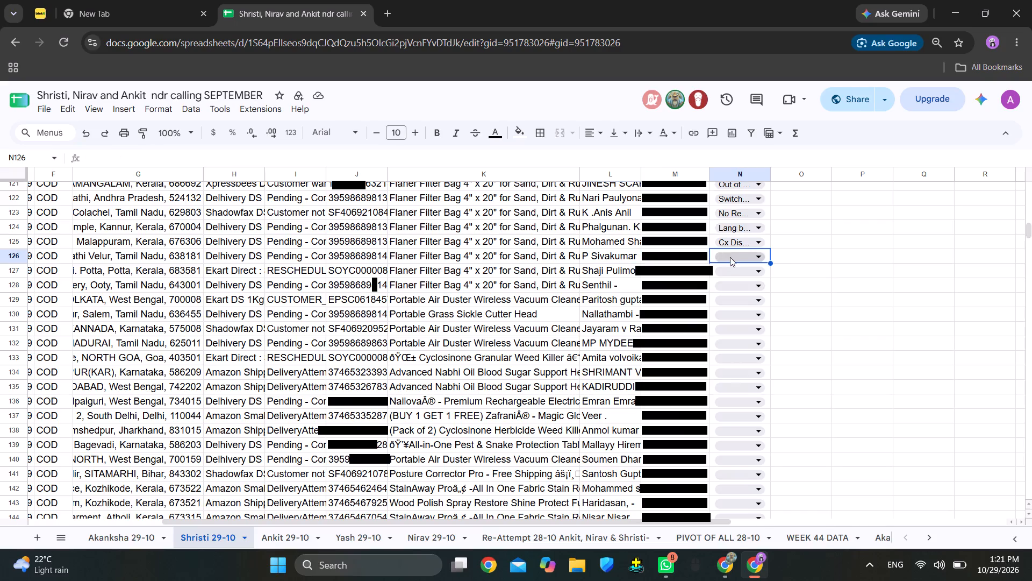
left_click(730, 258)
left_click(749, 273)
left_click(675, 270)
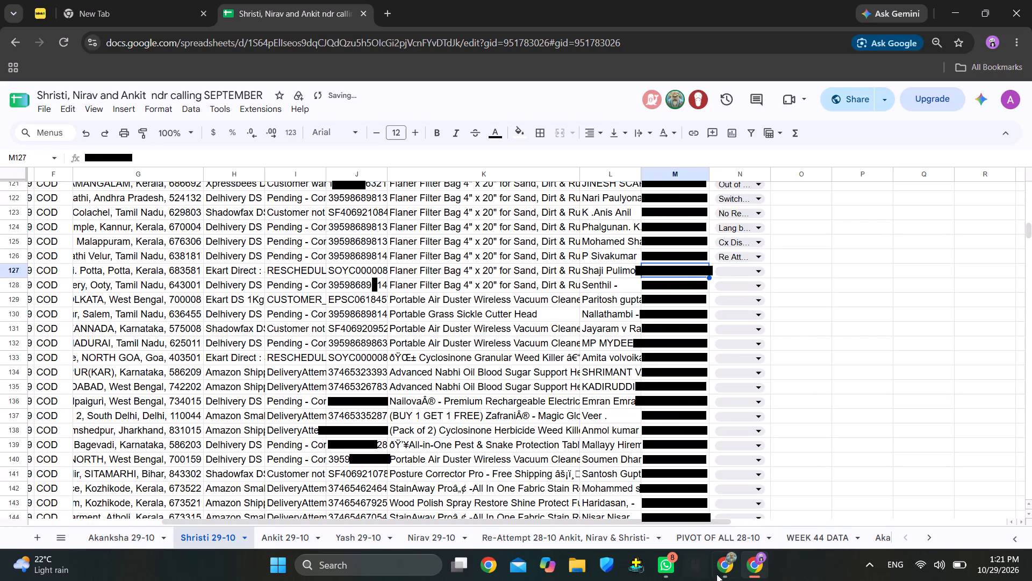
Check the Shristi row 127 and Ankit row 108 customer names, set the Ankit row 108 remark to Cx Disconnected and select the row 109 phone.
left_click(727, 568)
left_click(611, 274)
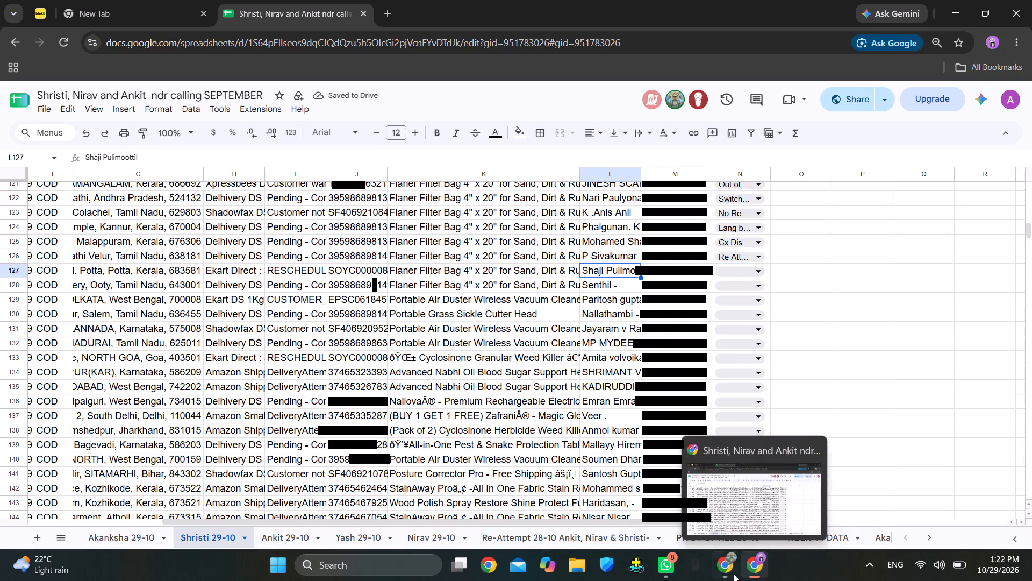
left_click(722, 563)
left_click(623, 242)
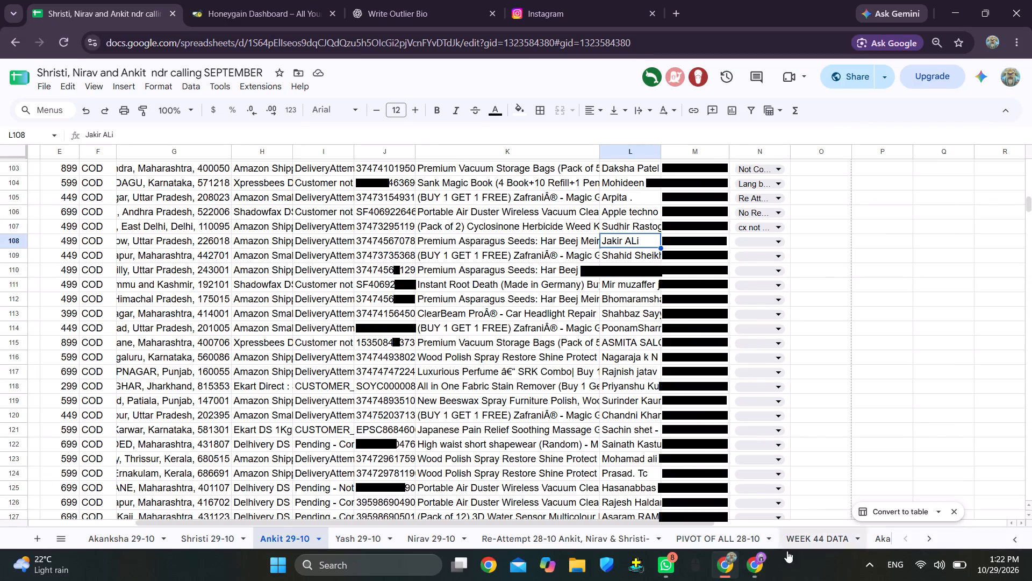
left_click(757, 568)
left_click(722, 569)
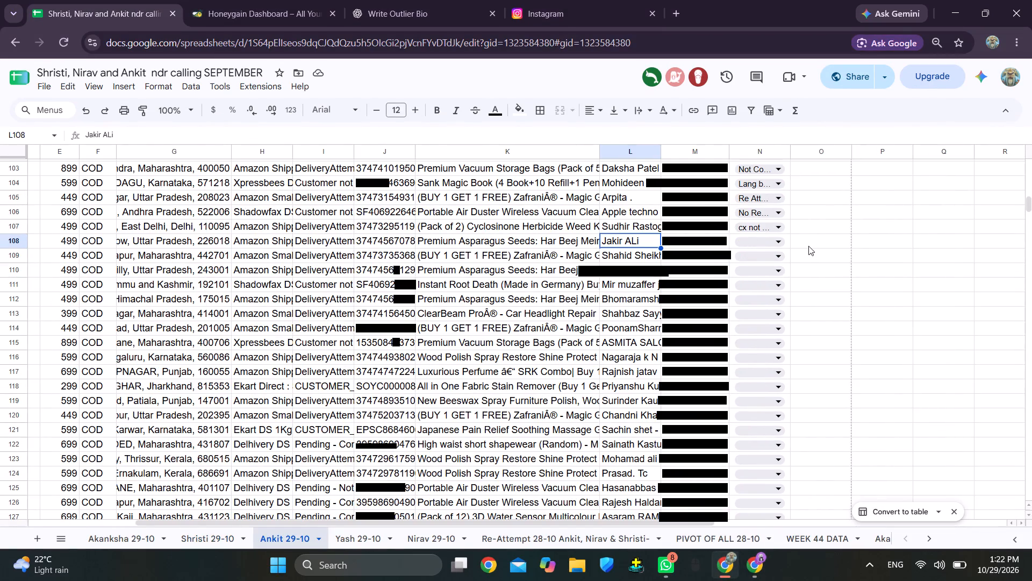
left_click(766, 244)
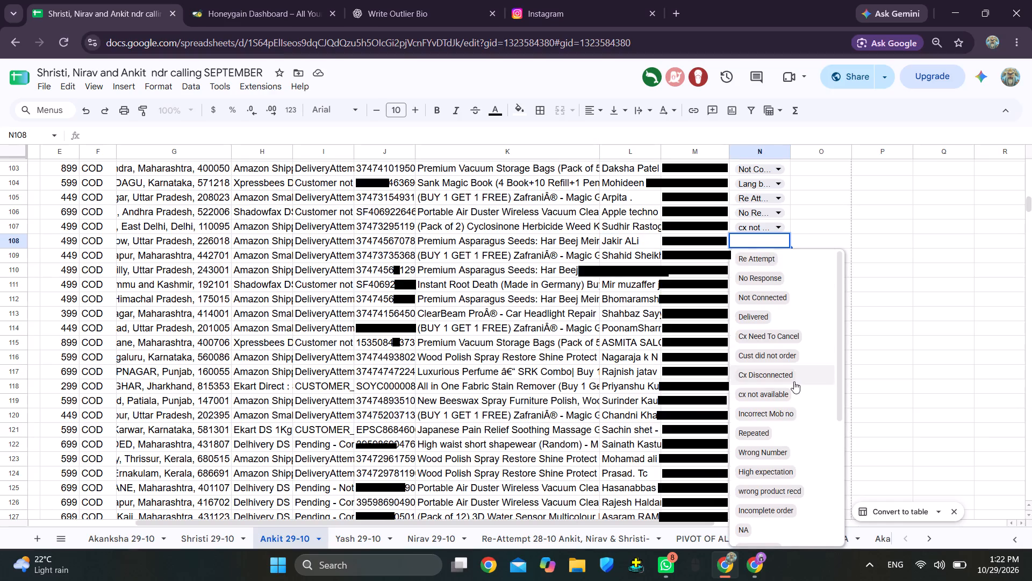
left_click(775, 369)
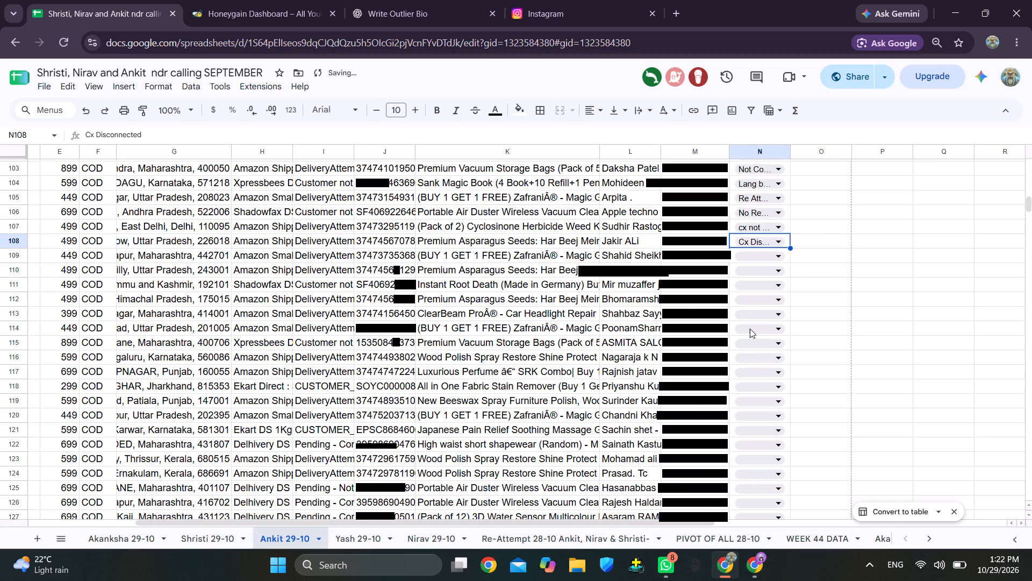
left_click(686, 255)
In the Shristi 29-10 window, set the row 127 remark to Re Attempt and select the row 128 customer phone.
left_click(751, 561)
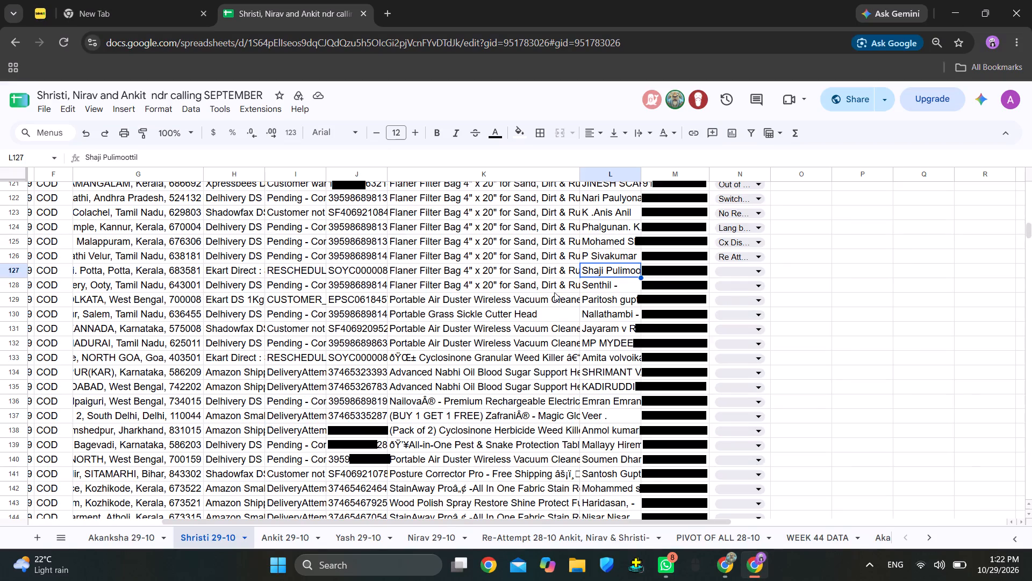
left_click(733, 271)
left_click(750, 288)
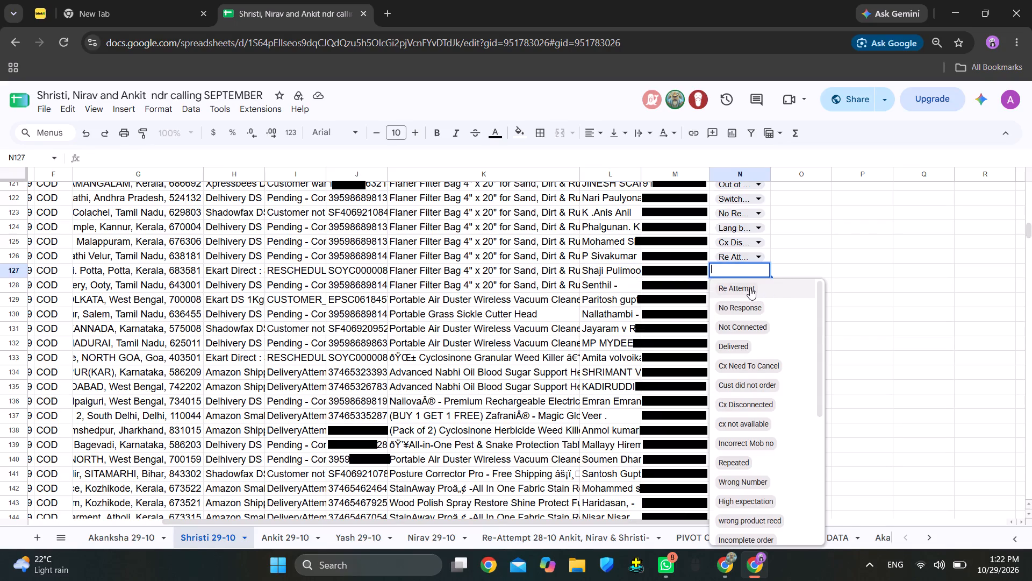
left_click(667, 290)
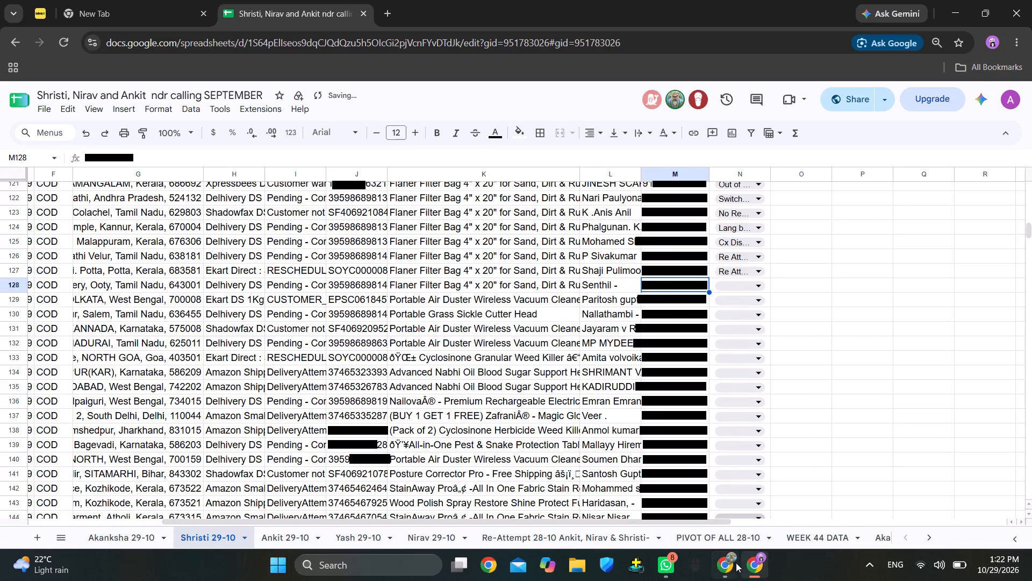
In the Ankit 29-10 window, check the row 109 customer name, set its remark to Delivered and select the row 110 phone.
left_click(730, 569)
left_click(626, 256)
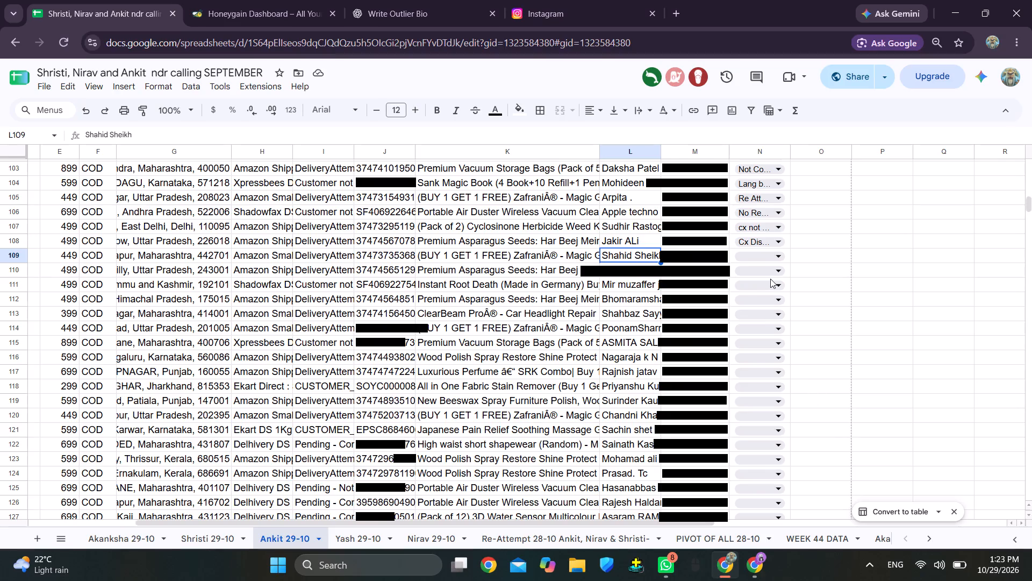
left_click(762, 254)
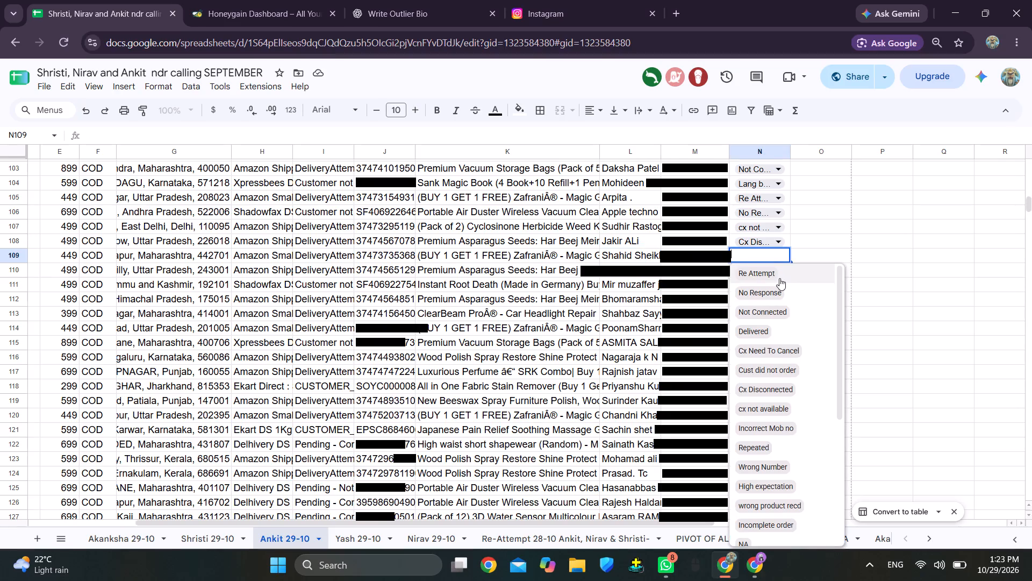
left_click(753, 332)
left_click(718, 272)
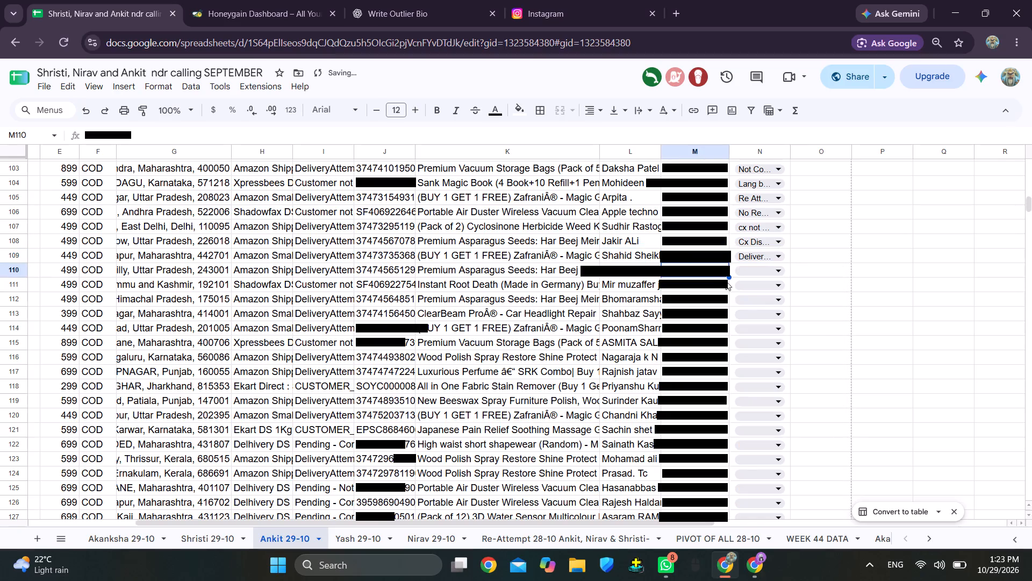
In the Ankit 29-10 window, check the row 110 customer name, set its remark to Not Connected and select the row 111 phone.
left_click(748, 564)
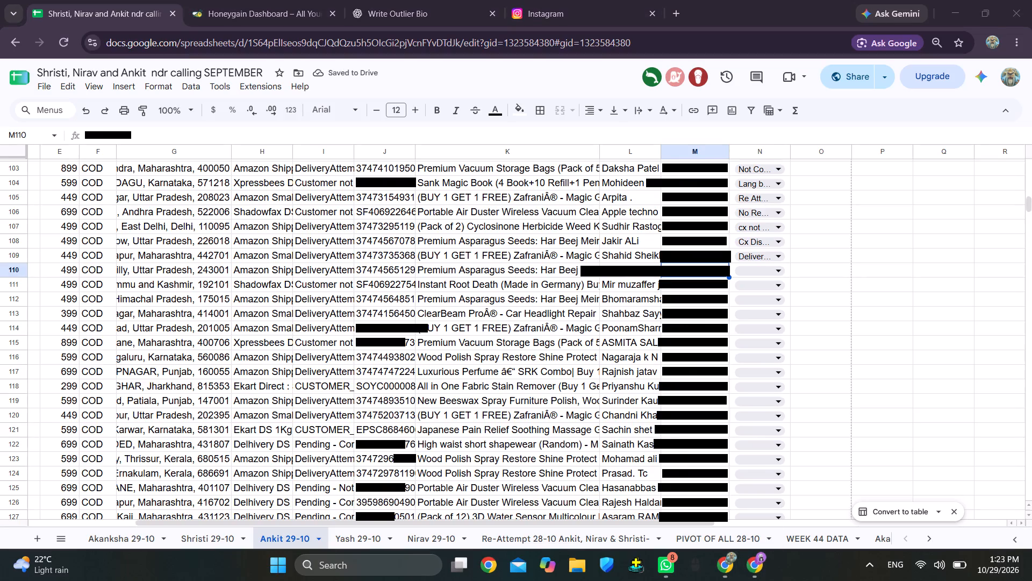
left_click(654, 270)
scroll(656, 270, "up", 1)
scroll(722, 275, "down", 1)
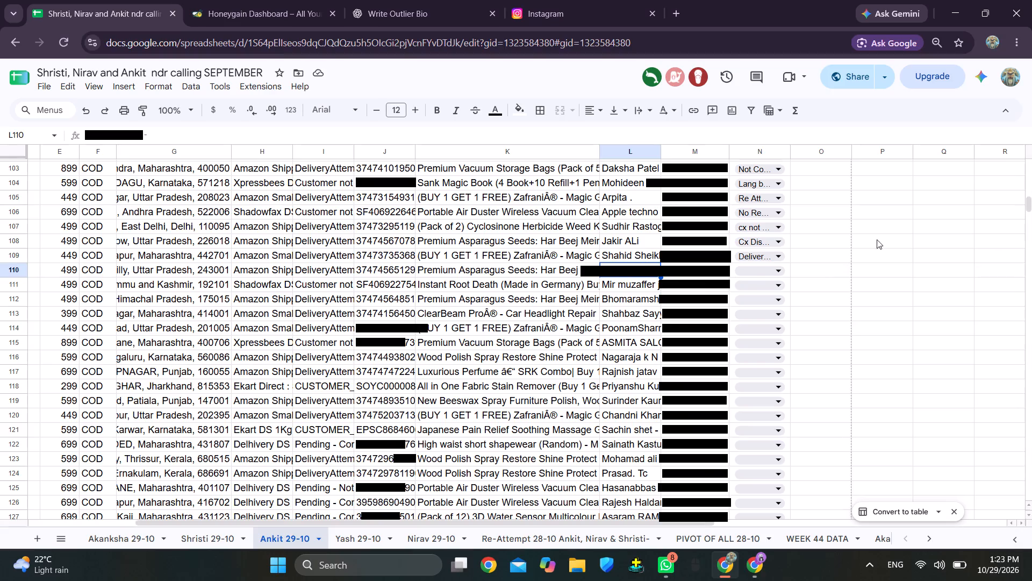
left_click(768, 273)
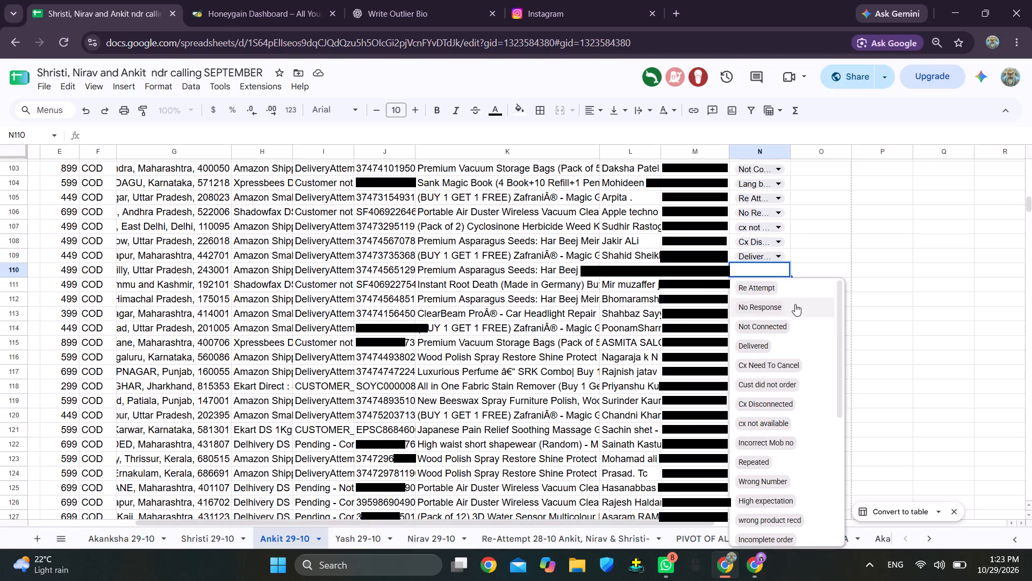
left_click(768, 326)
left_click(719, 292)
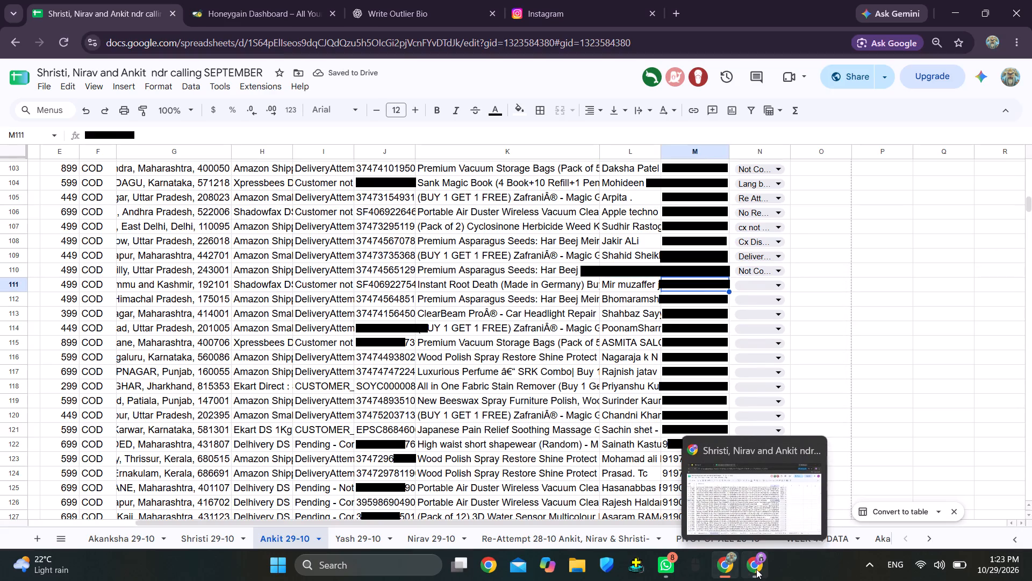
Check the Shristi row 128 and Ankit row 111 customer names, set the Shristi row 128 remark to No Response and select the row 129 phone.
left_click(756, 569)
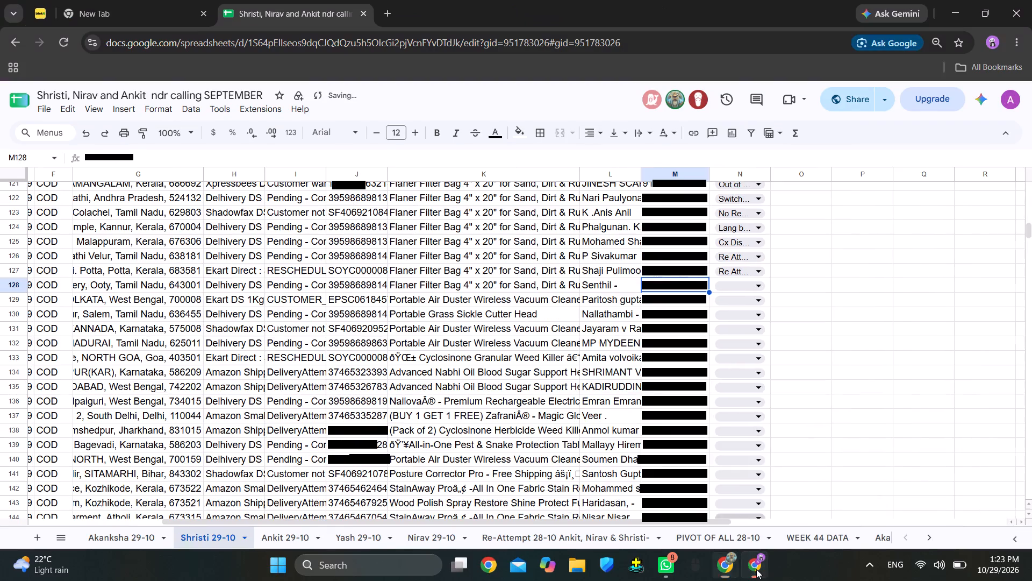
left_click(613, 286)
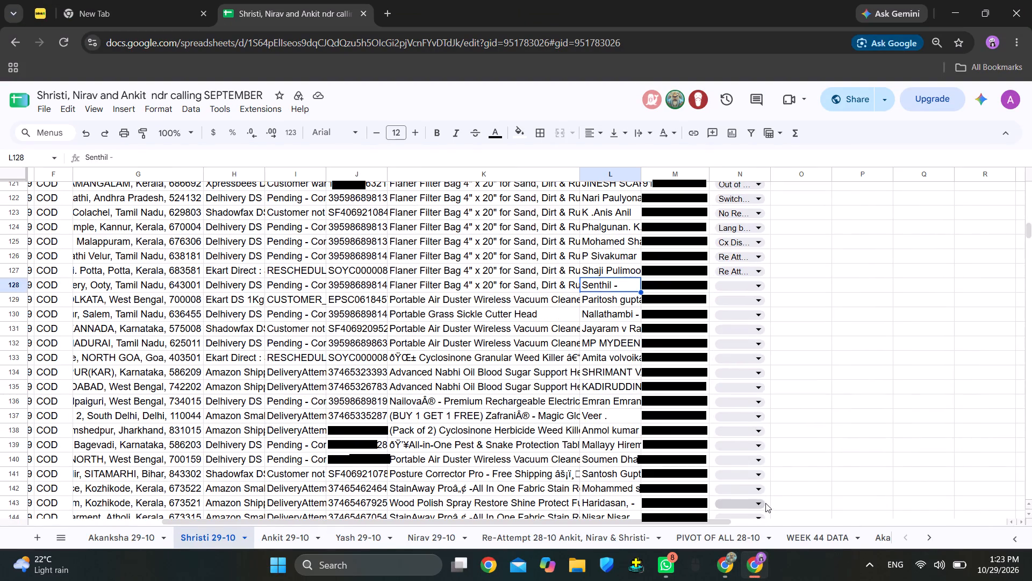
left_click(728, 569)
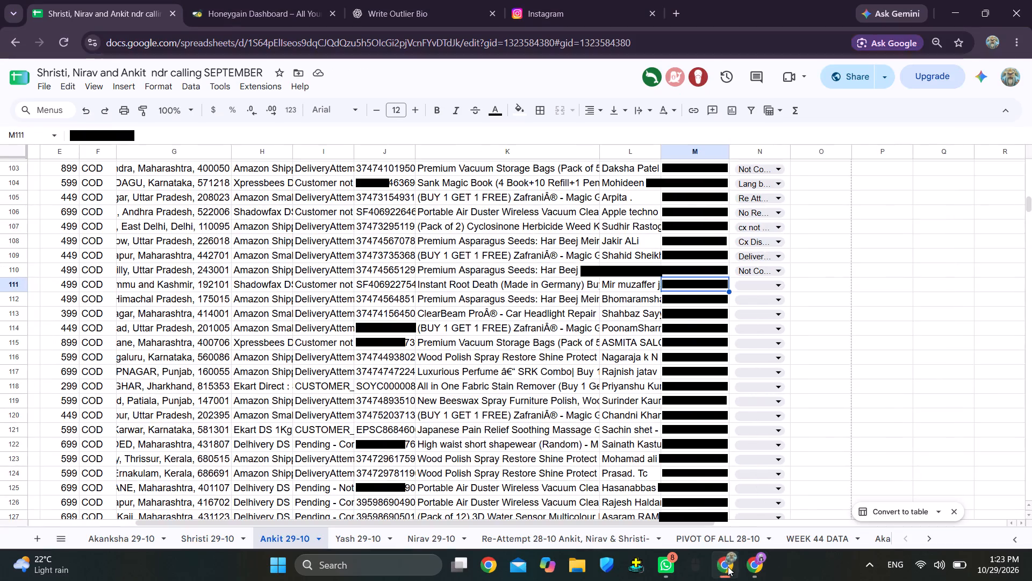
left_click(637, 285)
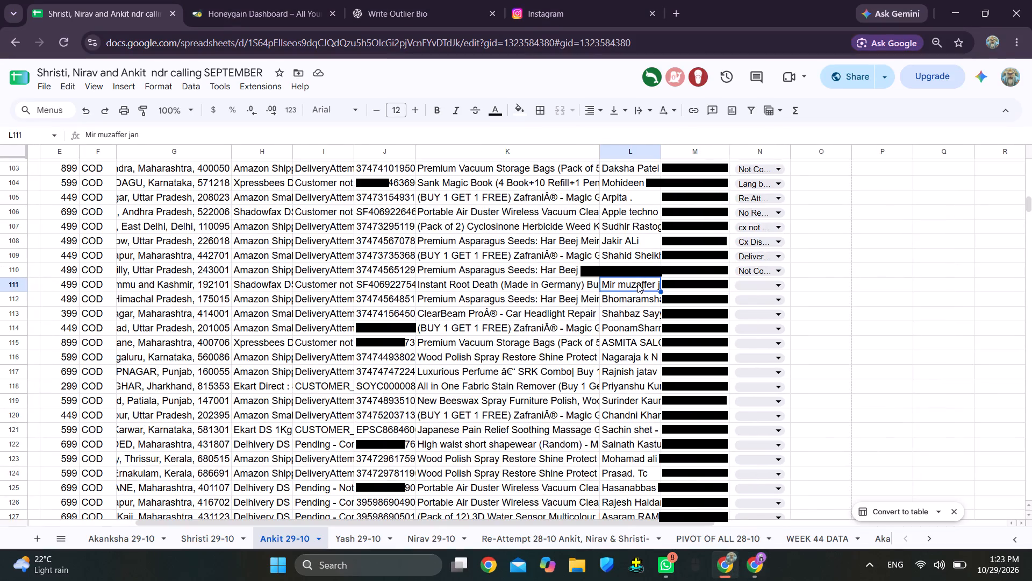
left_click(755, 567)
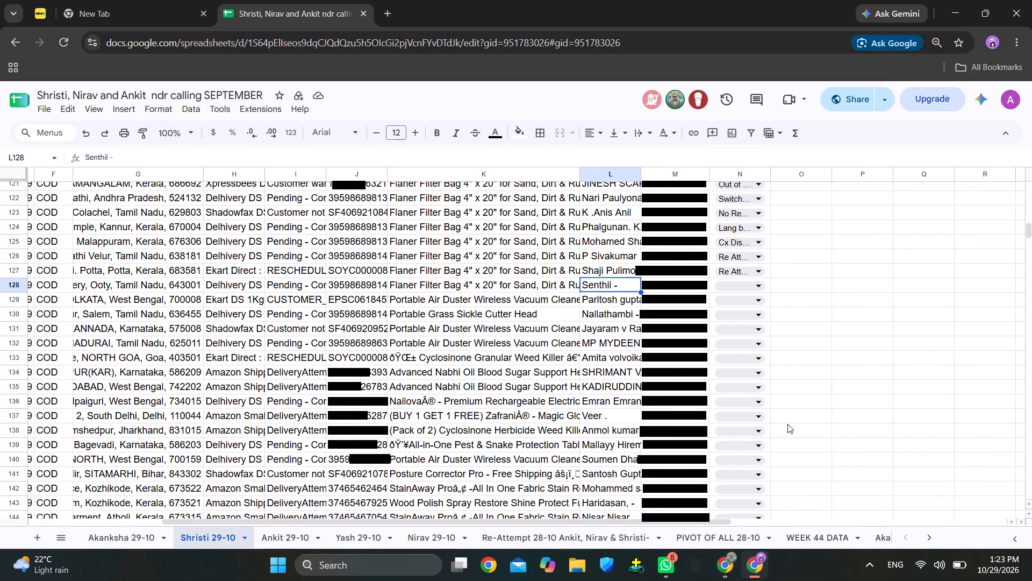
left_click(743, 287)
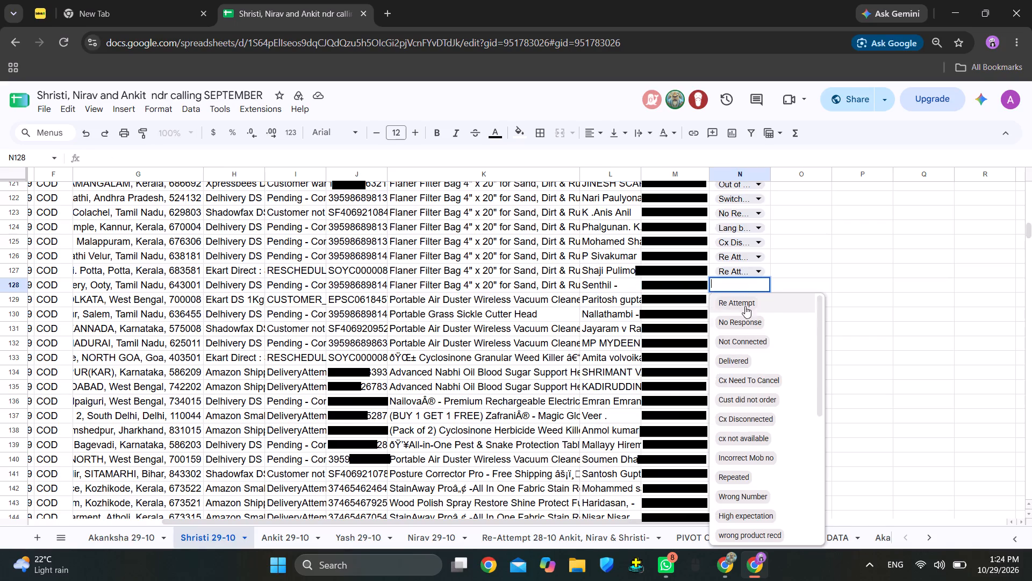
left_click(746, 322)
left_click(683, 302)
In the Ankit 29-10 window, set the row 111 remark to No Response and select the row 112 customer phone.
left_click(723, 558)
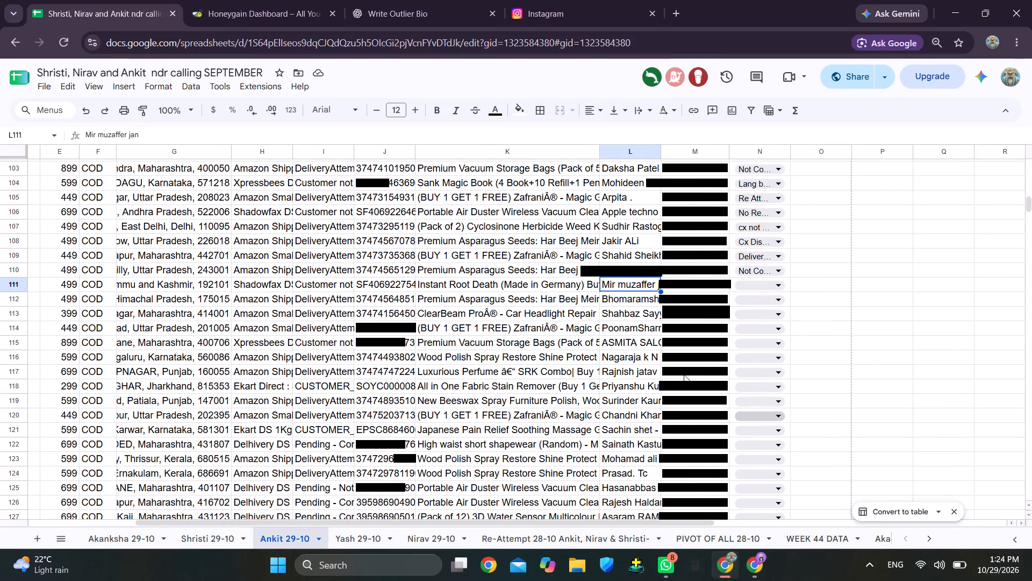
left_click(750, 285)
left_click(764, 320)
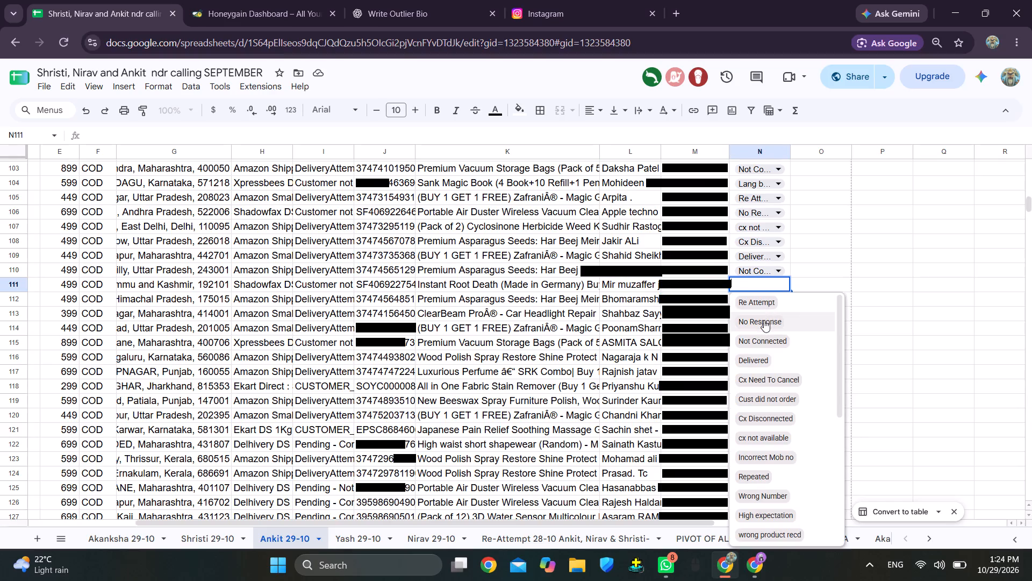
left_click(707, 300)
Check the Shristi row 129 and Ankit row 112 customer names, set the Shristi row 129 remark to Re Attempt and select the row 130 phone.
left_click(763, 565)
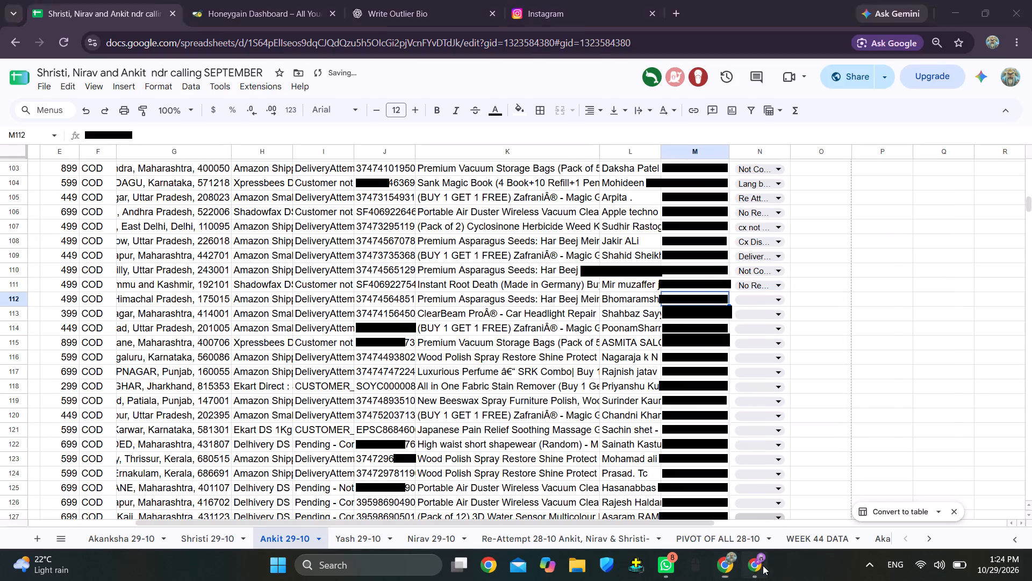
left_click(606, 299)
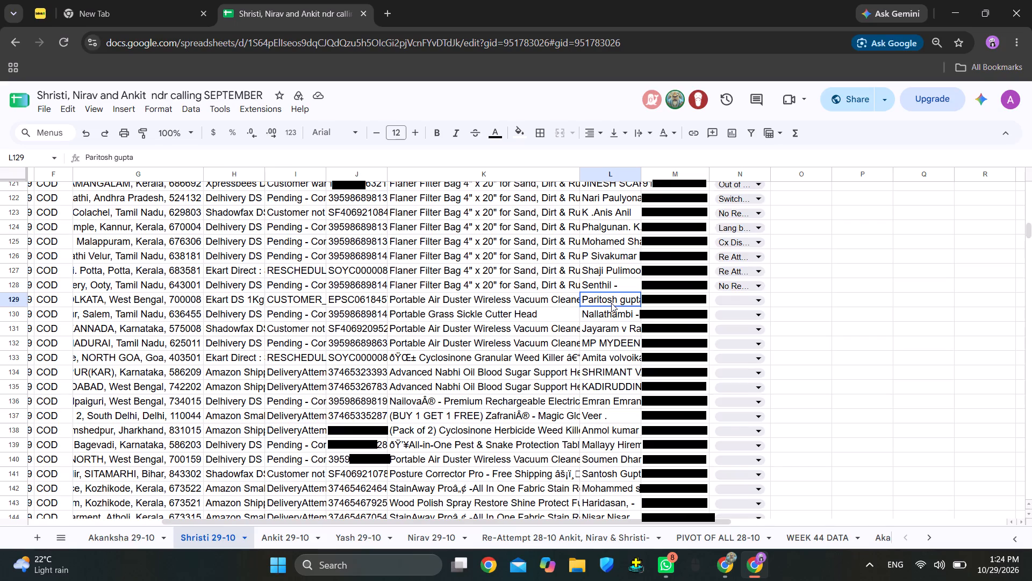
left_click(730, 563)
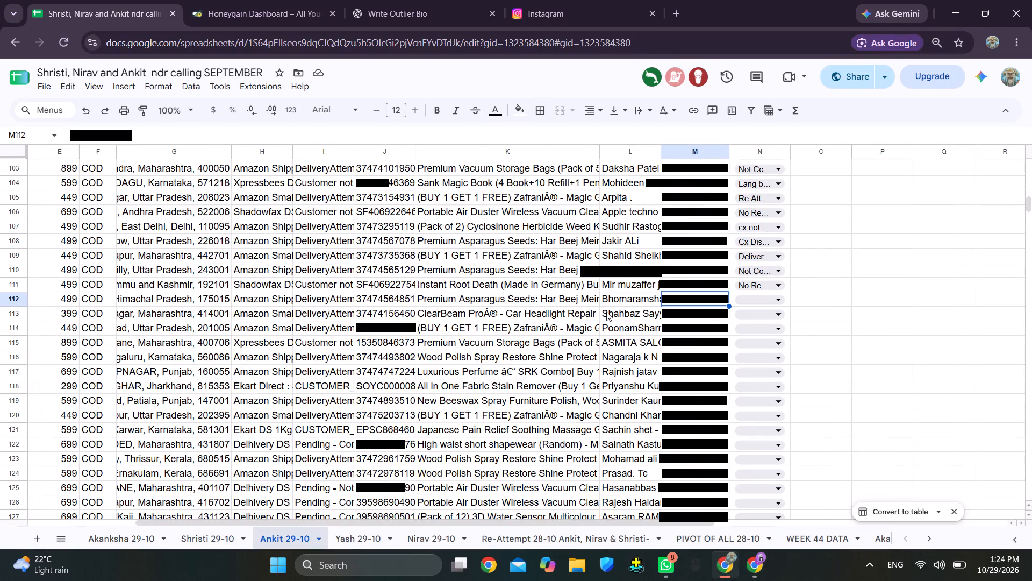
left_click(622, 294)
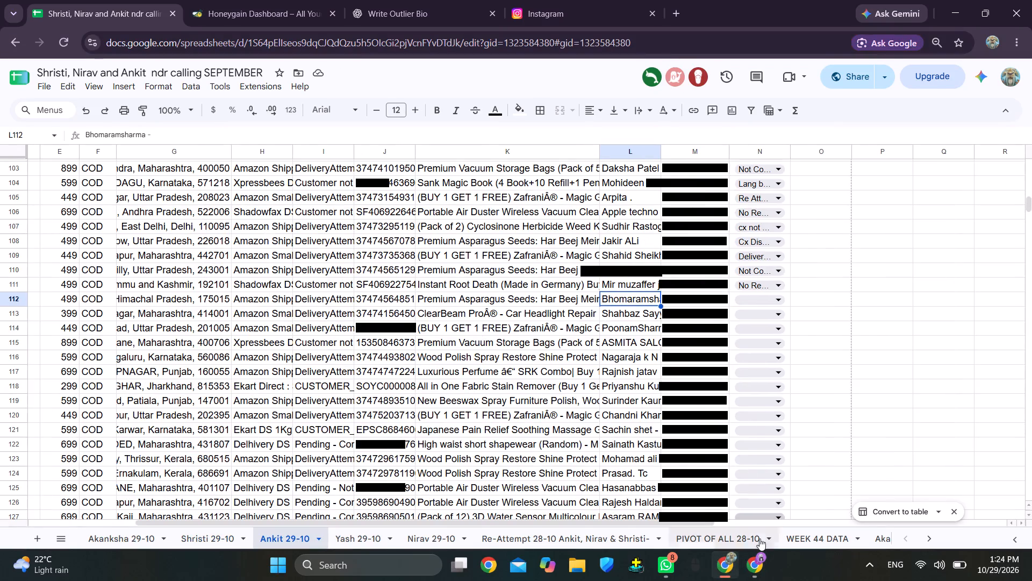
left_click(756, 560)
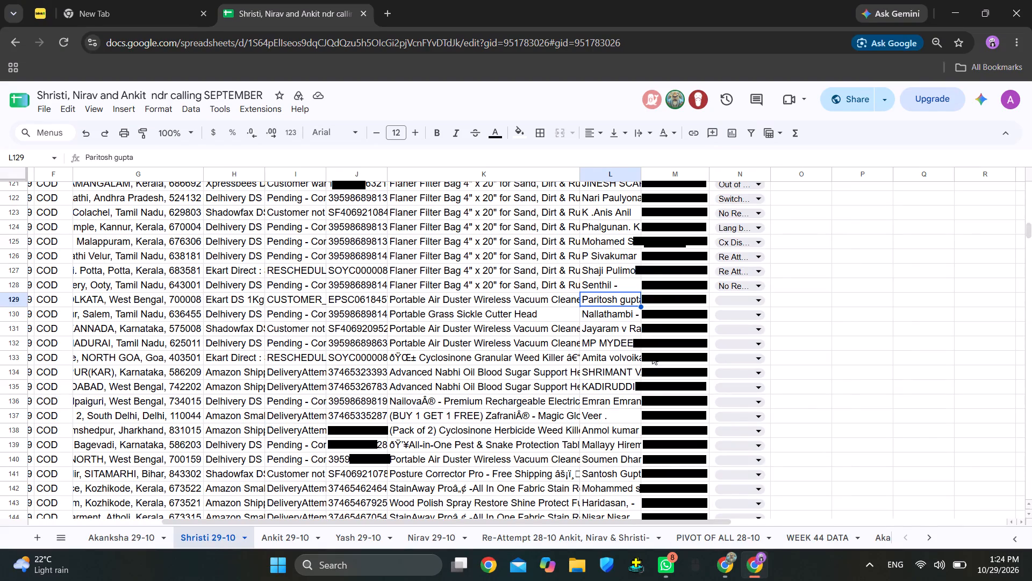
left_click(743, 301)
left_click(740, 314)
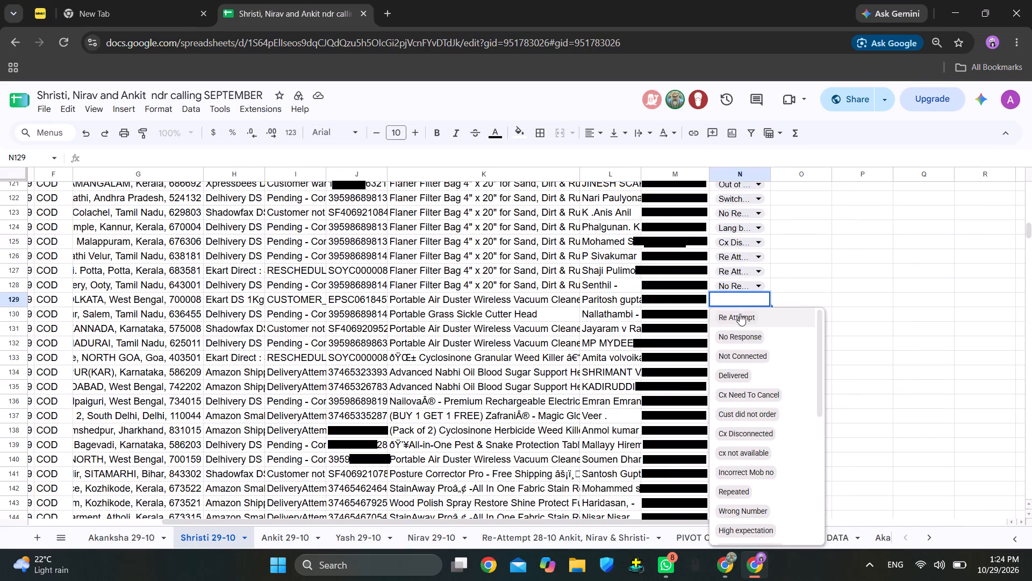
left_click(684, 315)
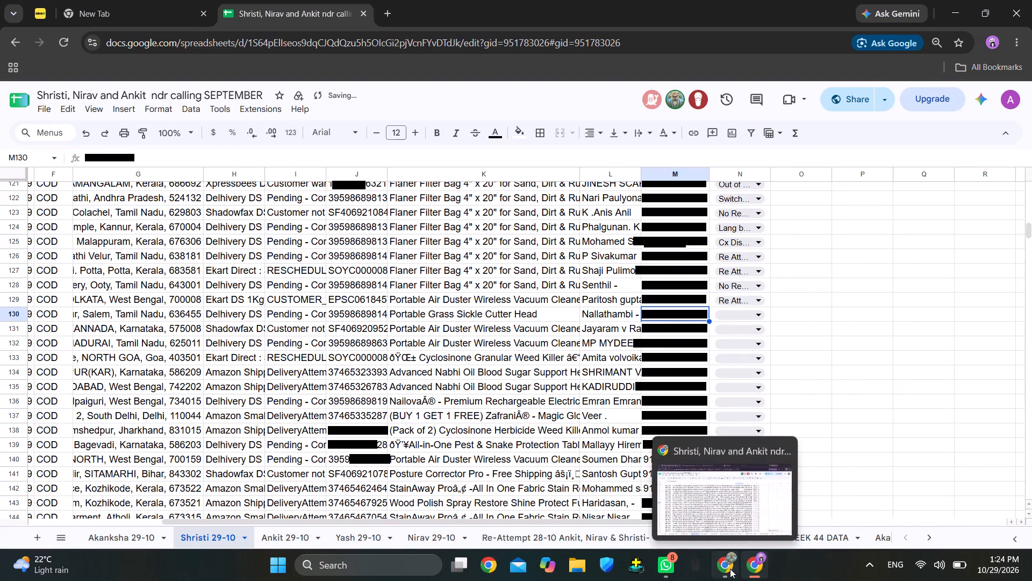
In the Ankit 29-10 window, set the row 112 remark to Record your message and select the row 113 customer phone.
left_click(730, 569)
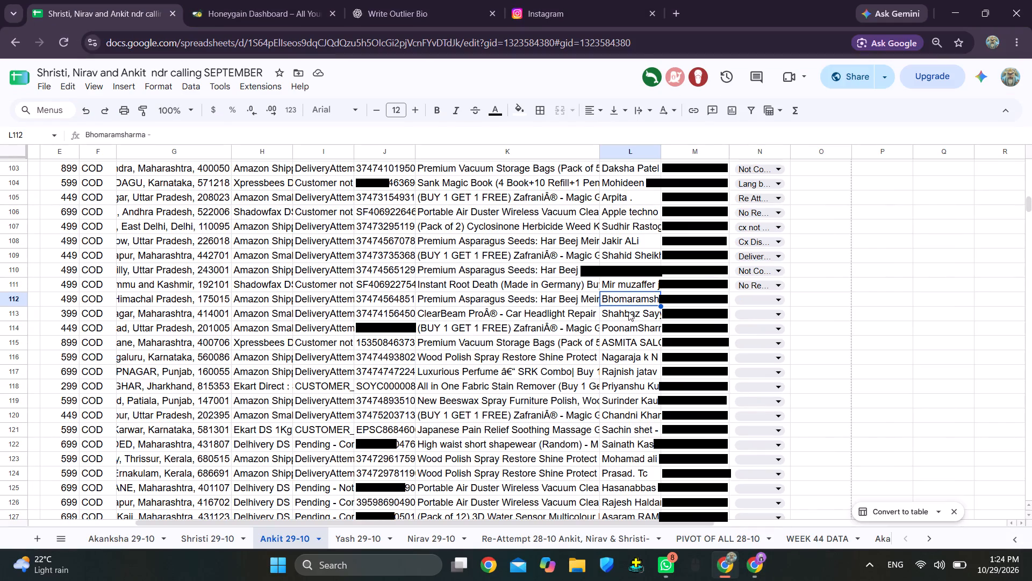
left_click(757, 304)
scroll(814, 400, "down", 6)
scroll(802, 426, "up", 1)
scroll(802, 426, "down", 3)
left_click(798, 434)
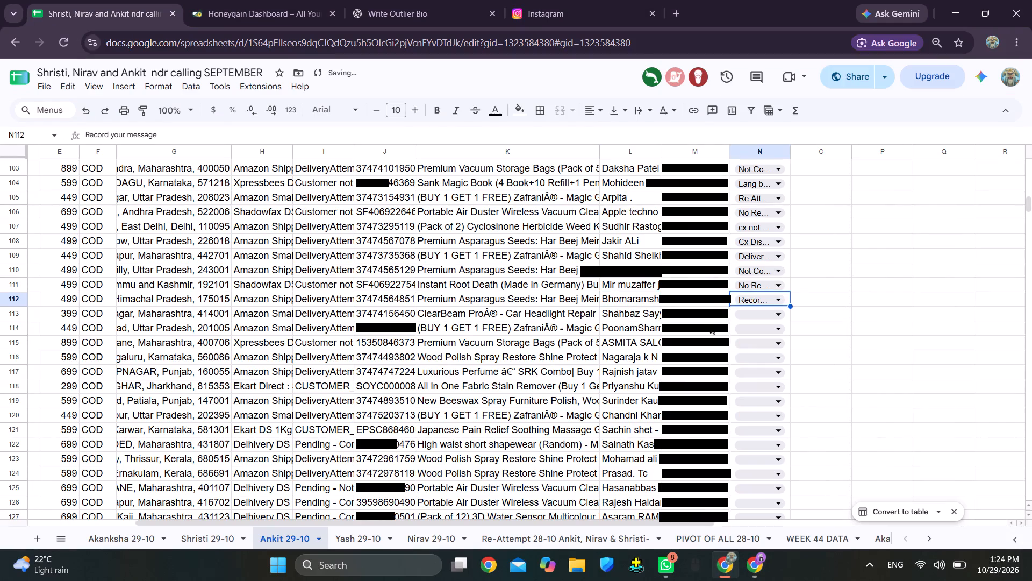
left_click(703, 314)
In the Shristi 29-10 window, check the row 130 customer name, set its remark to Incoming Calls and select the row 131 phone.
left_click(753, 570)
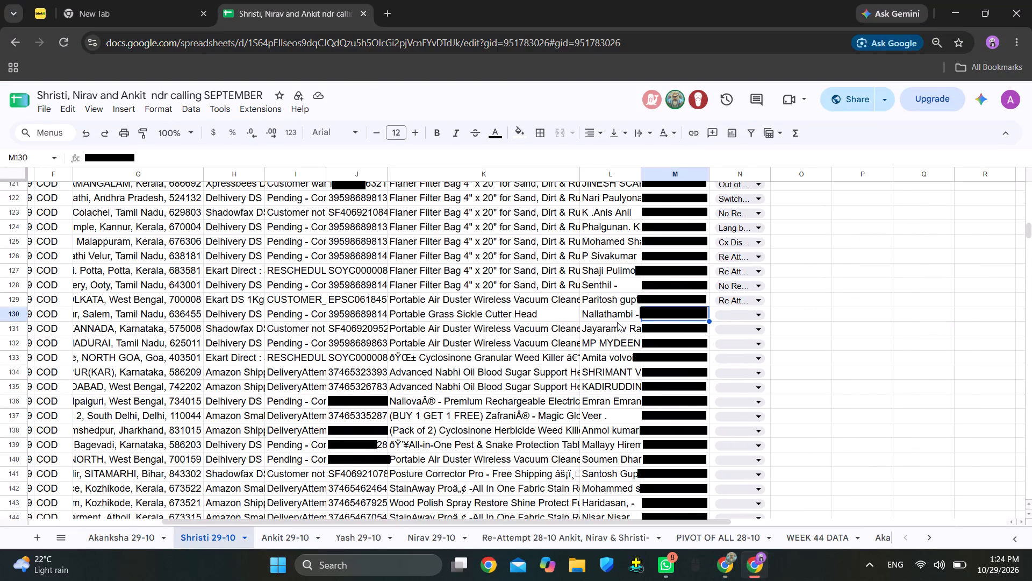
left_click(617, 315)
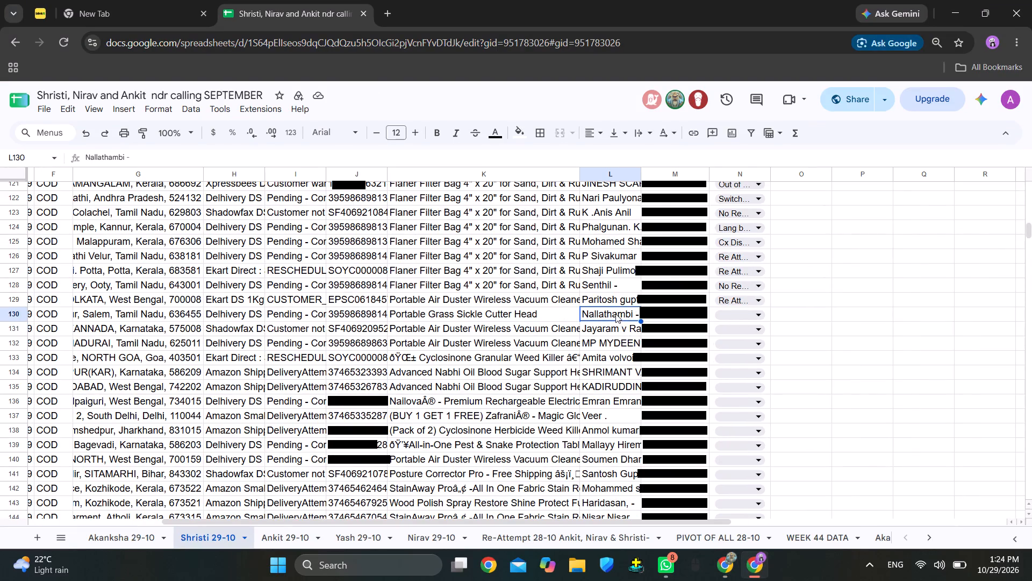
left_click(727, 316)
scroll(783, 406, "down", 1)
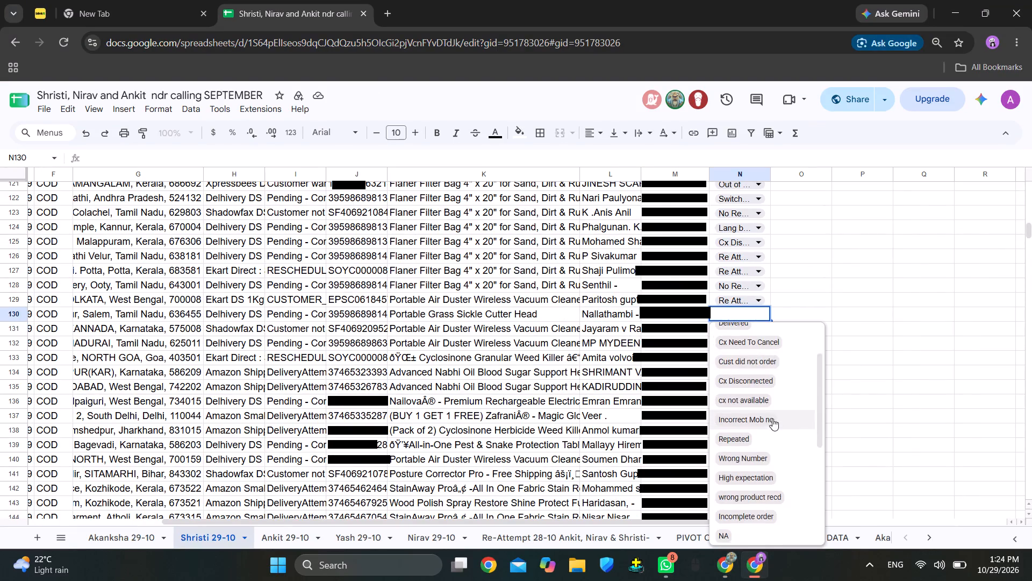
scroll(772, 420, "down", 3)
left_click(760, 430)
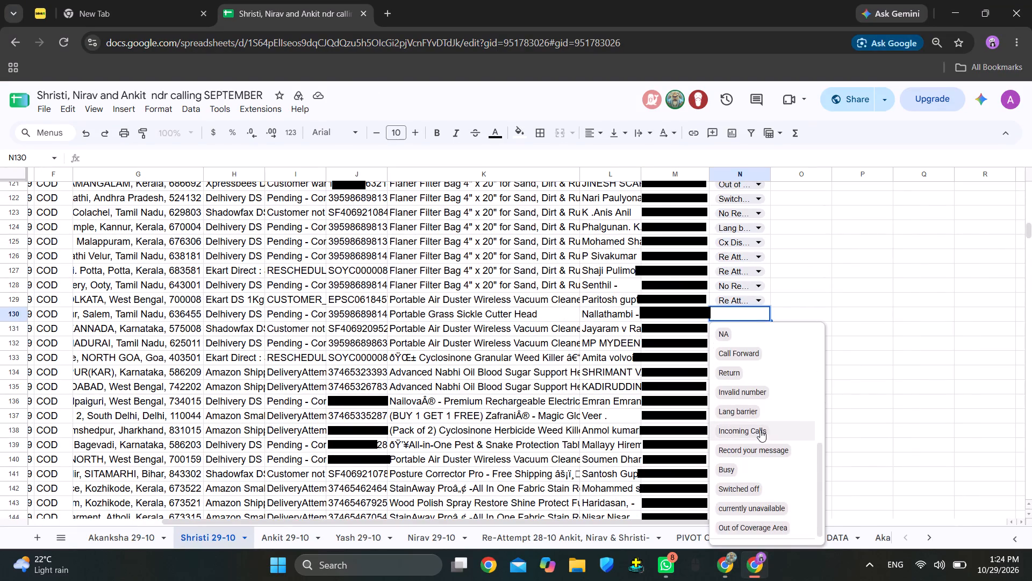
left_click(686, 327)
Check the customer names in row 113 of the Ankit 29-10 sheet and row 131 of the Shristi 29-10 sheet.
left_click(730, 561)
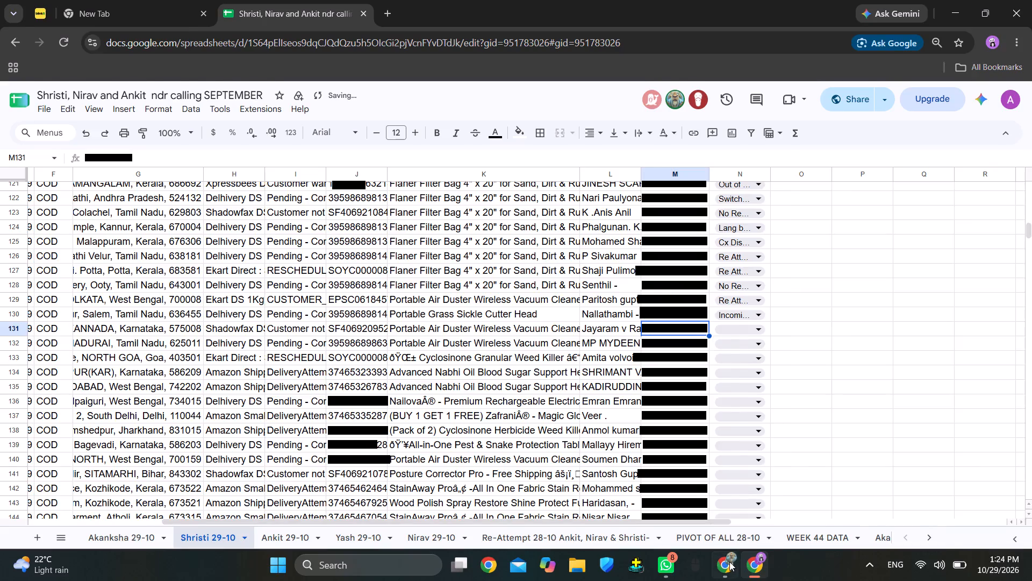
left_click(633, 316)
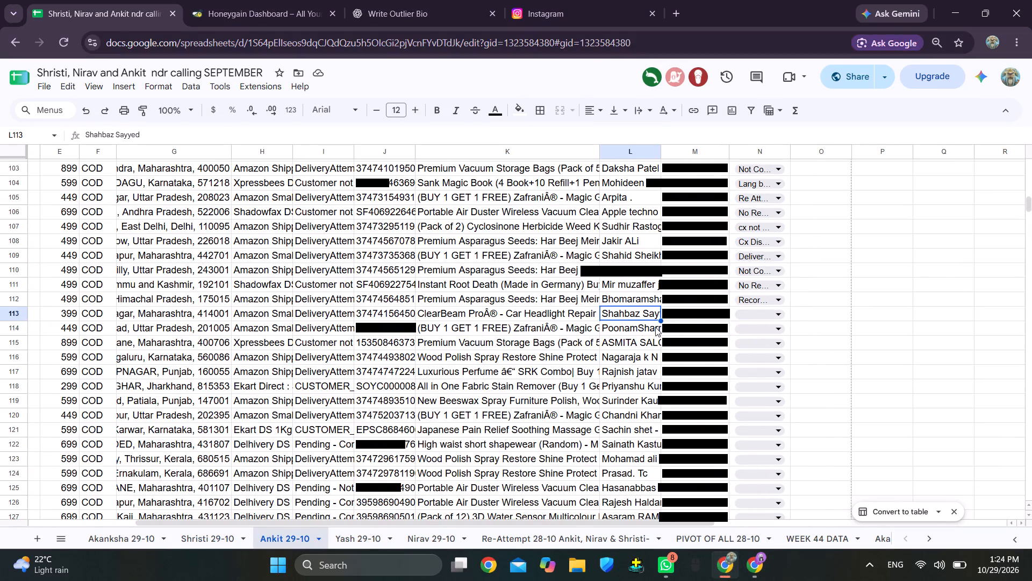
left_click(755, 564)
left_click(613, 330)
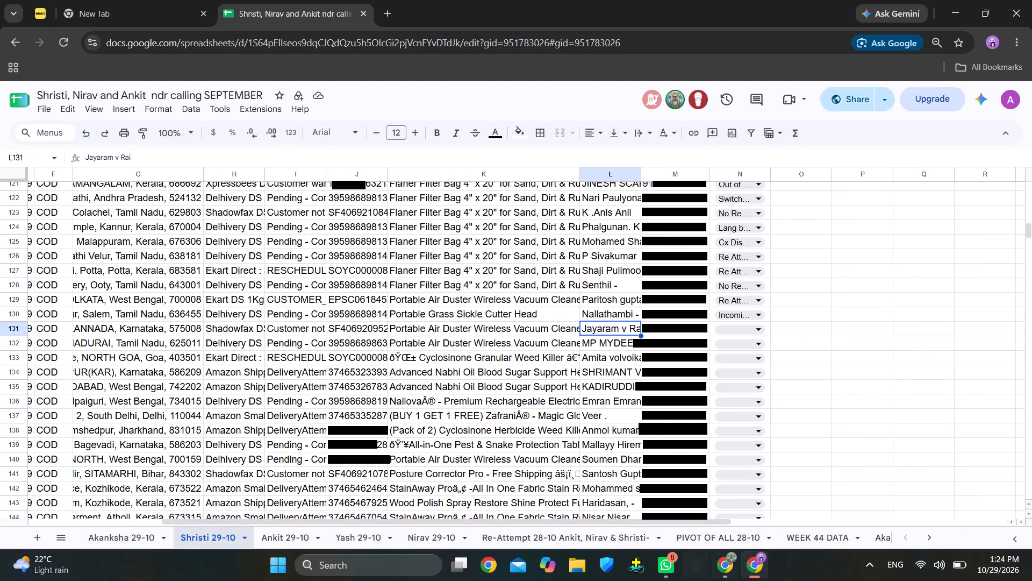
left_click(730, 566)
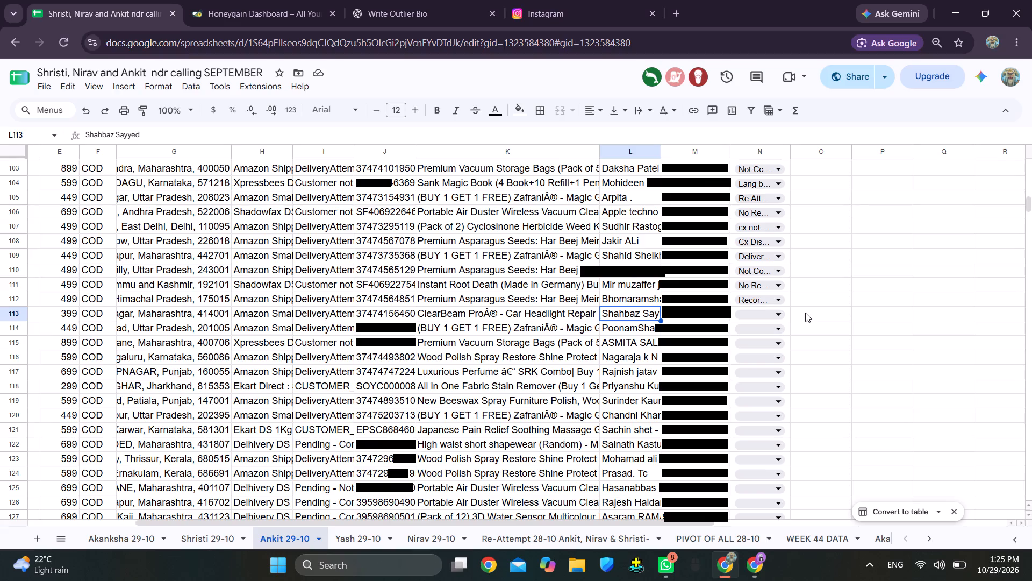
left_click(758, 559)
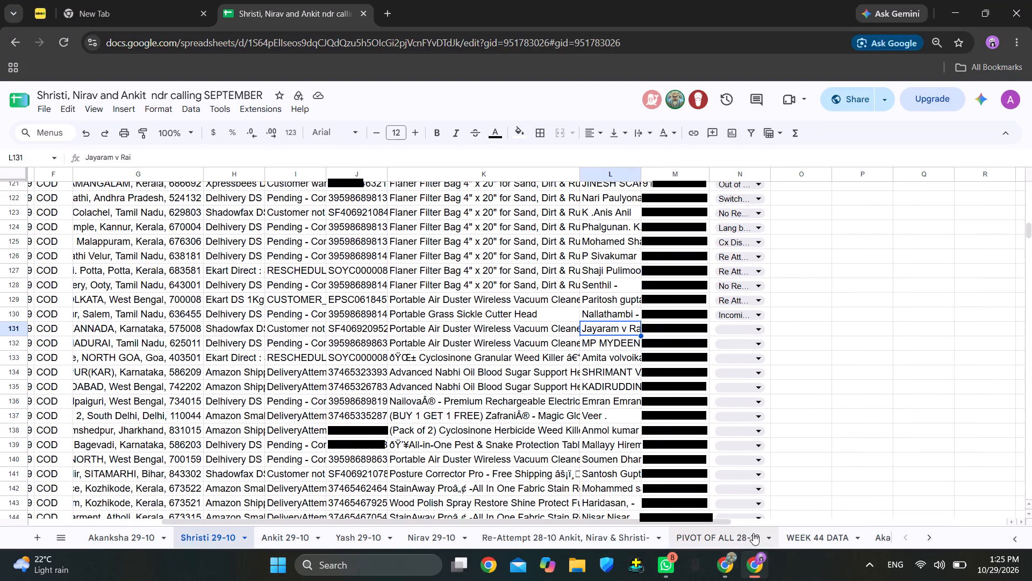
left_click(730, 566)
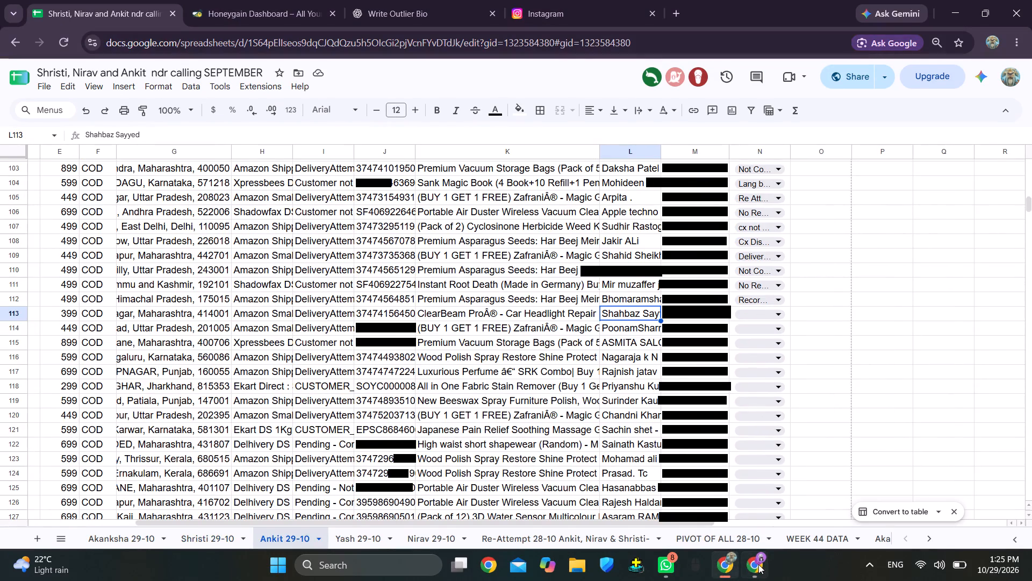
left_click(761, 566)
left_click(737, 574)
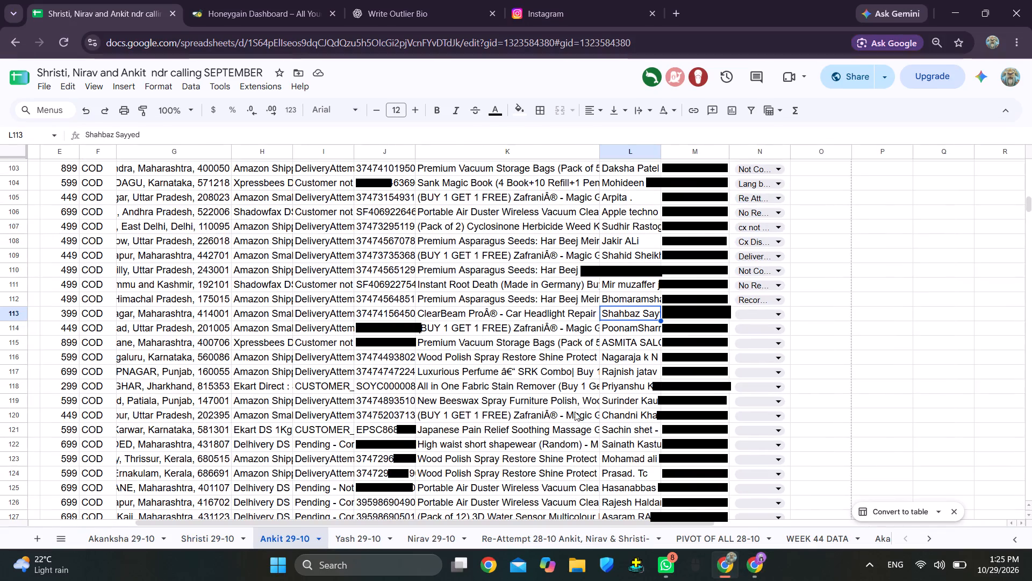
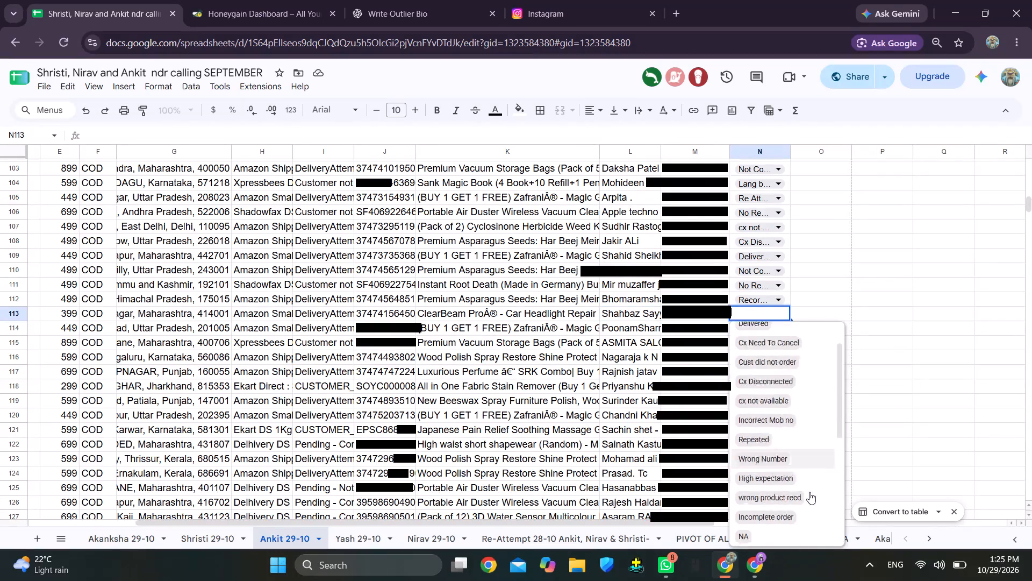
Set the row 113 remark to Busy in the Ankit 29-10 sheet and select the row 114 customer phone.
left_click(754, 460)
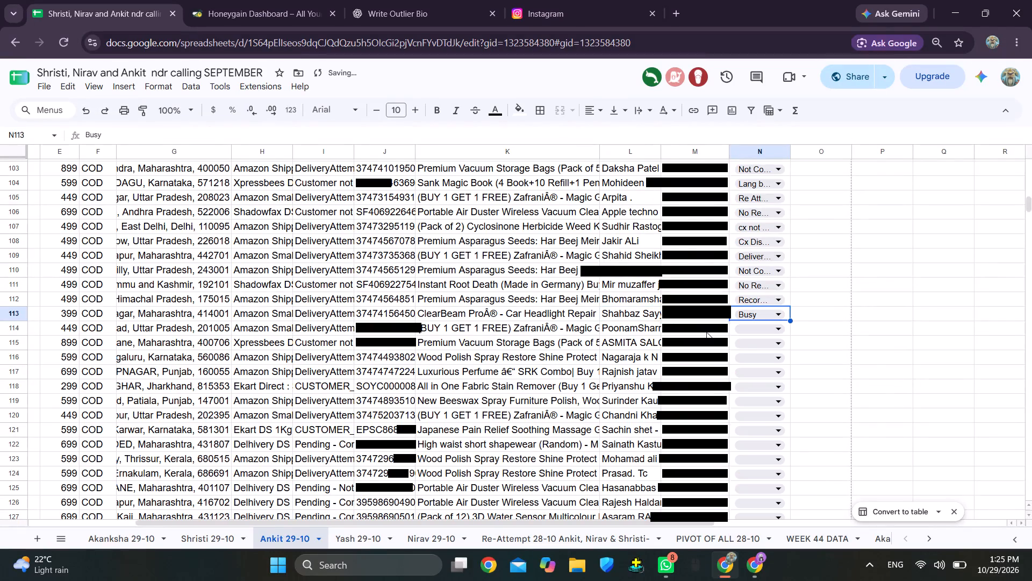
left_click(709, 330)
In the Shristi 29-10 window, set the row 131 remark to Cx Need To Cancel and select the row 132 phone.
left_click(758, 564)
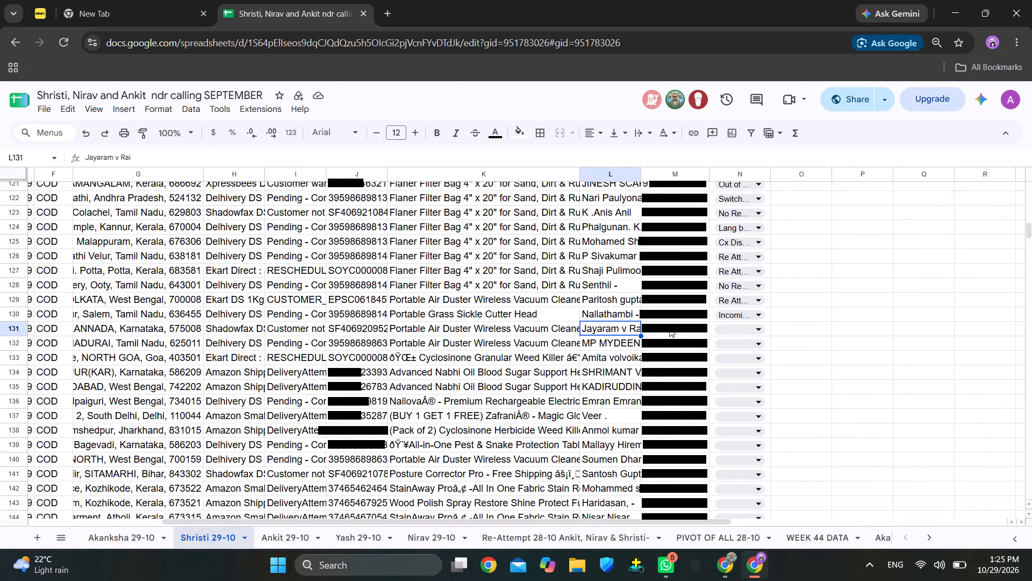
left_click(736, 328)
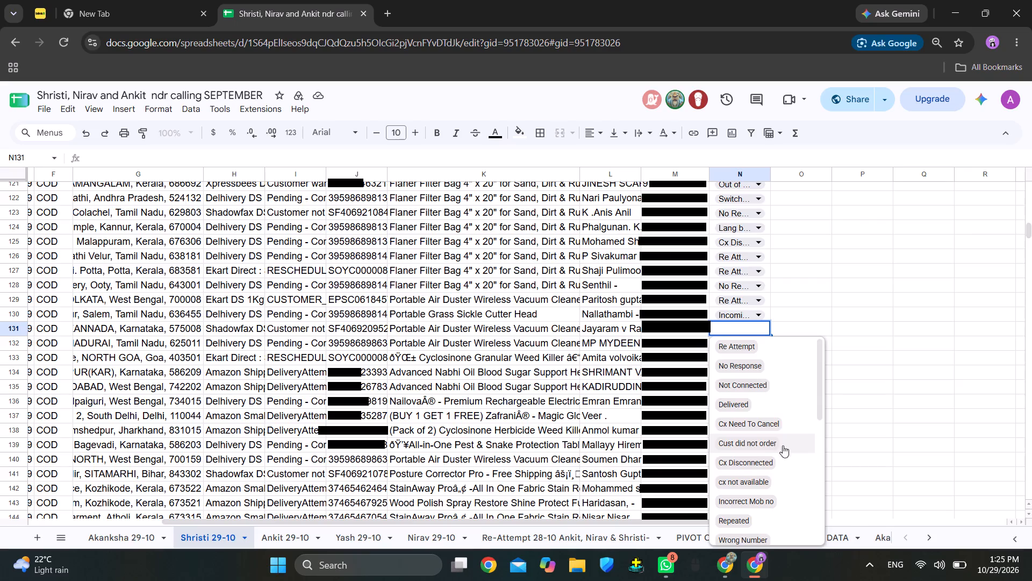
left_click(757, 424)
left_click(689, 349)
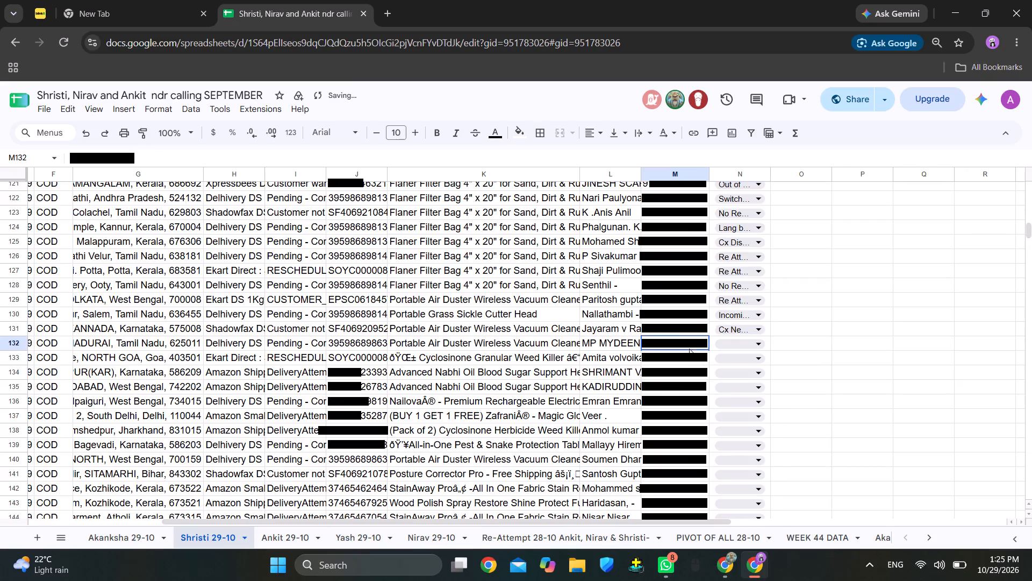
Check the customer names in row 114 of the Ankit 29-10 sheet and row 132 of the Shristi 29-10 sheet.
left_click(720, 568)
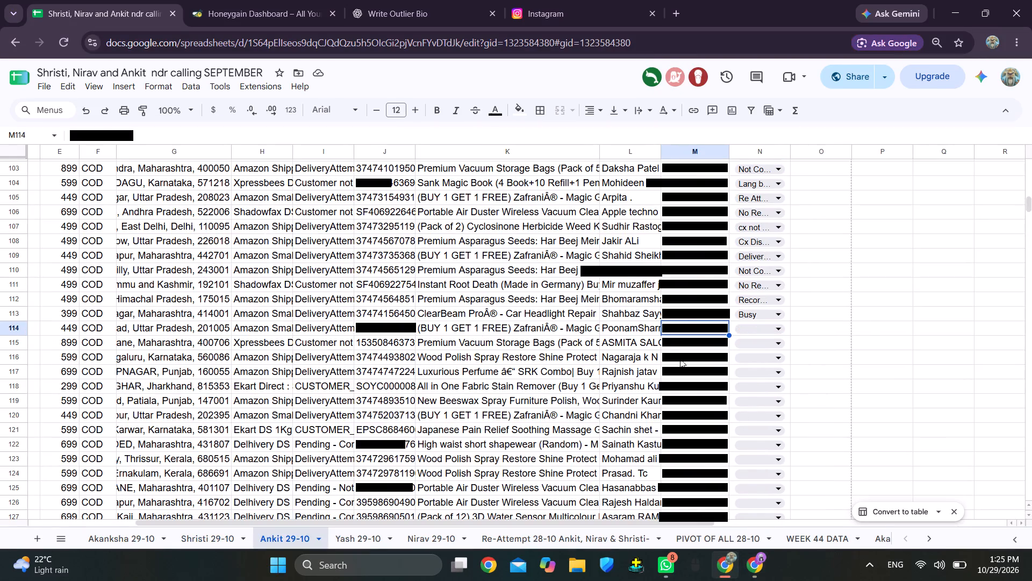
left_click(640, 328)
left_click(761, 567)
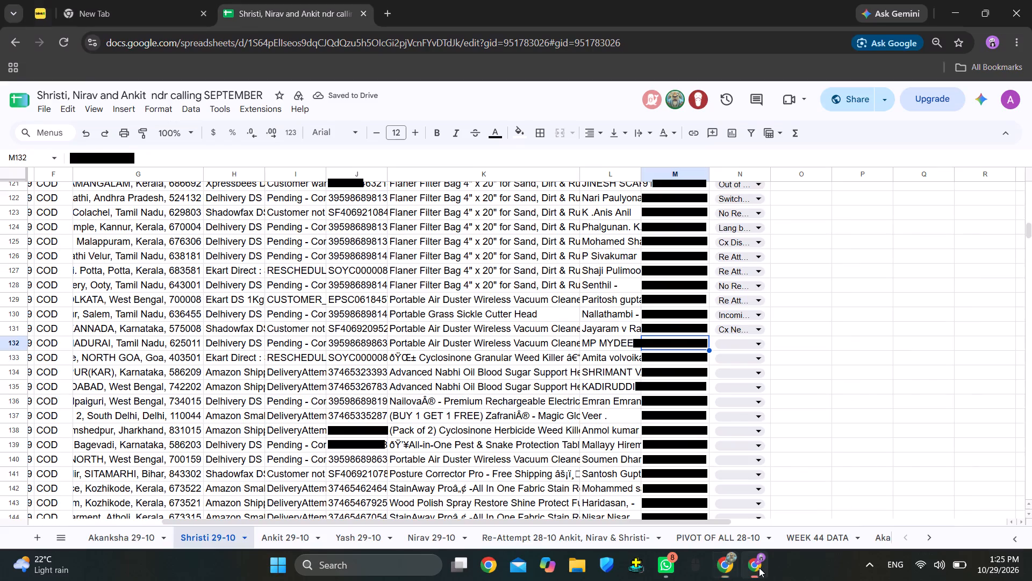
left_click(727, 570)
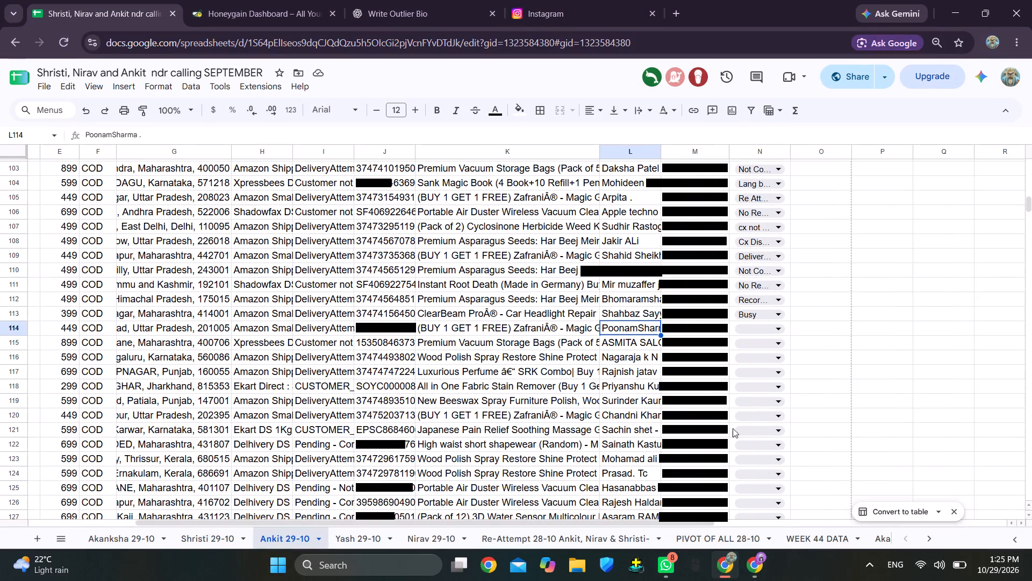
left_click(757, 566)
left_click(621, 345)
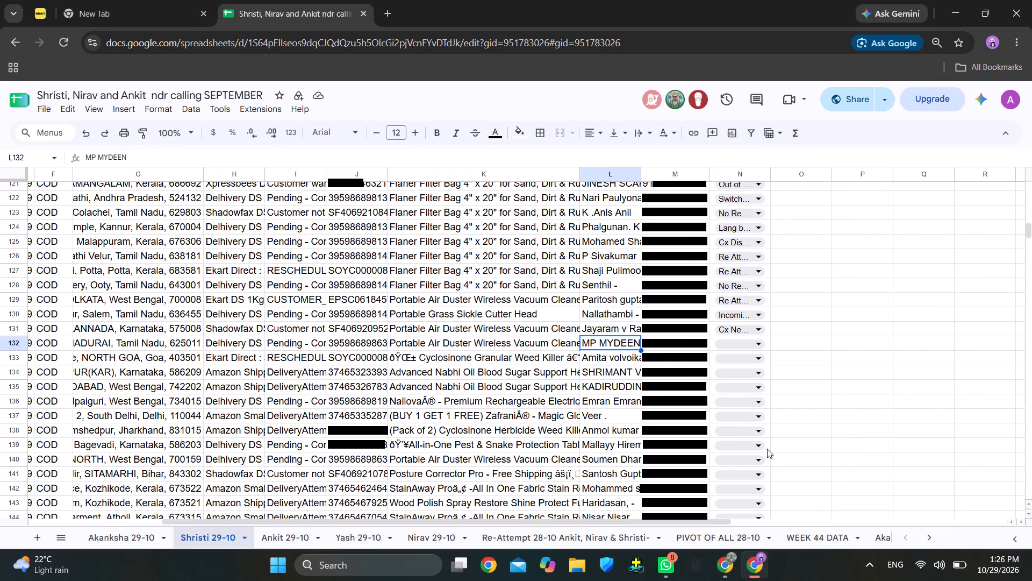
In the Ankit 29-10 window, set the row 114 remark to Re Attempt and select the row 115 customer phone.
left_click(726, 563)
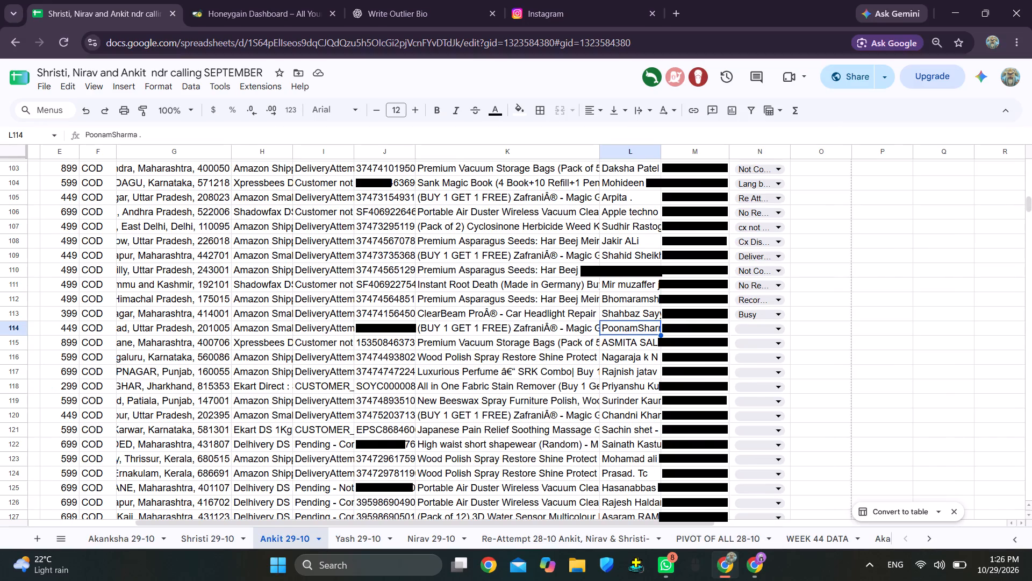
left_click(758, 329)
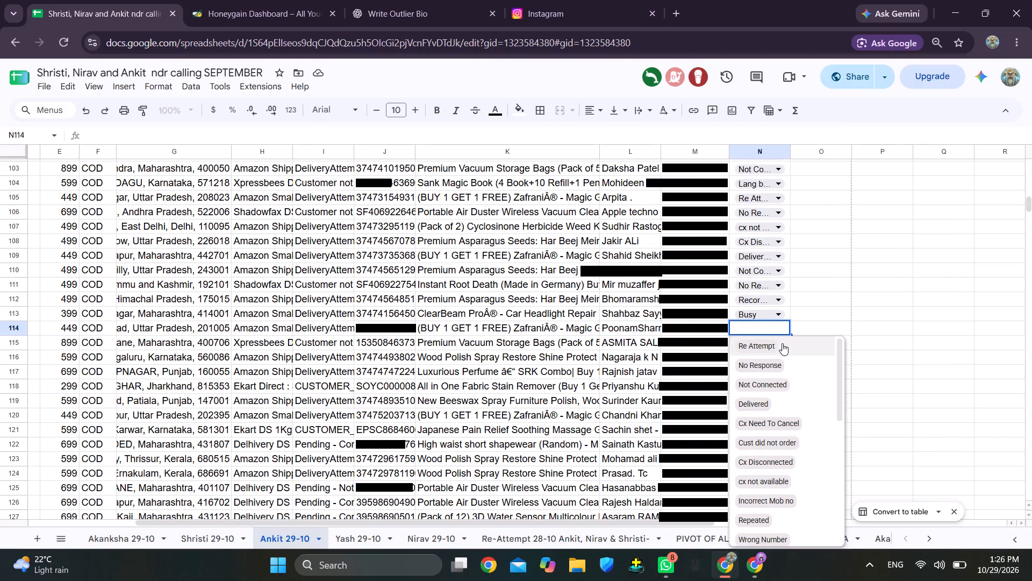
left_click(765, 346)
left_click(711, 344)
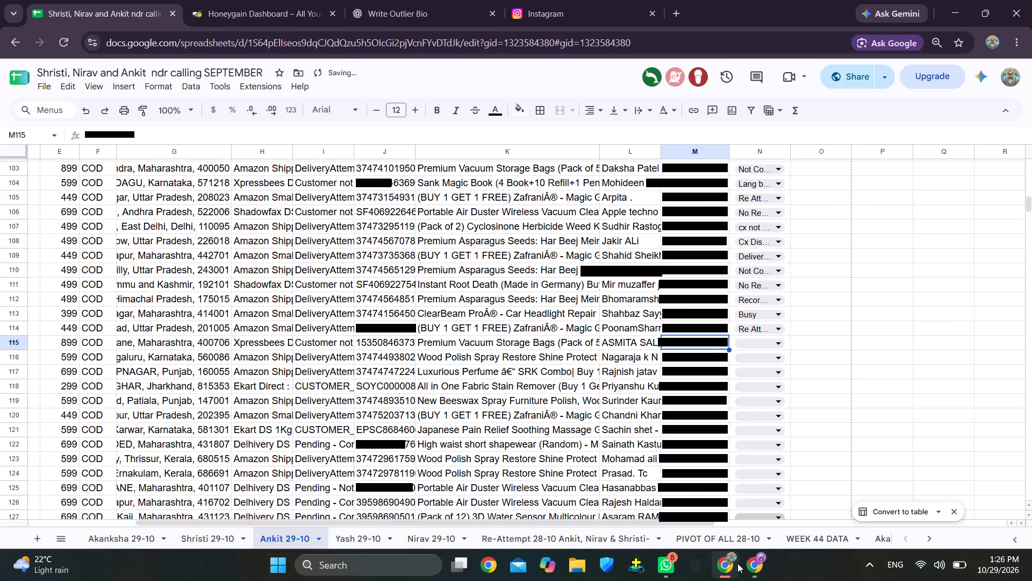
In the Shristi 29-10 window, set the row 132 remark to Record your message and select the row 133 phone.
left_click(754, 563)
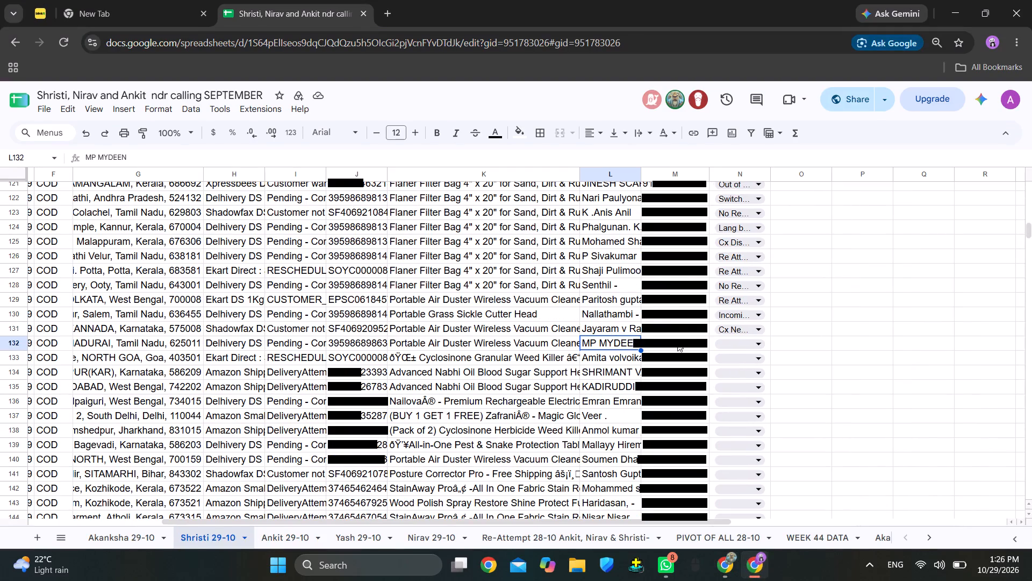
left_click(748, 348)
scroll(754, 450, "down", 6)
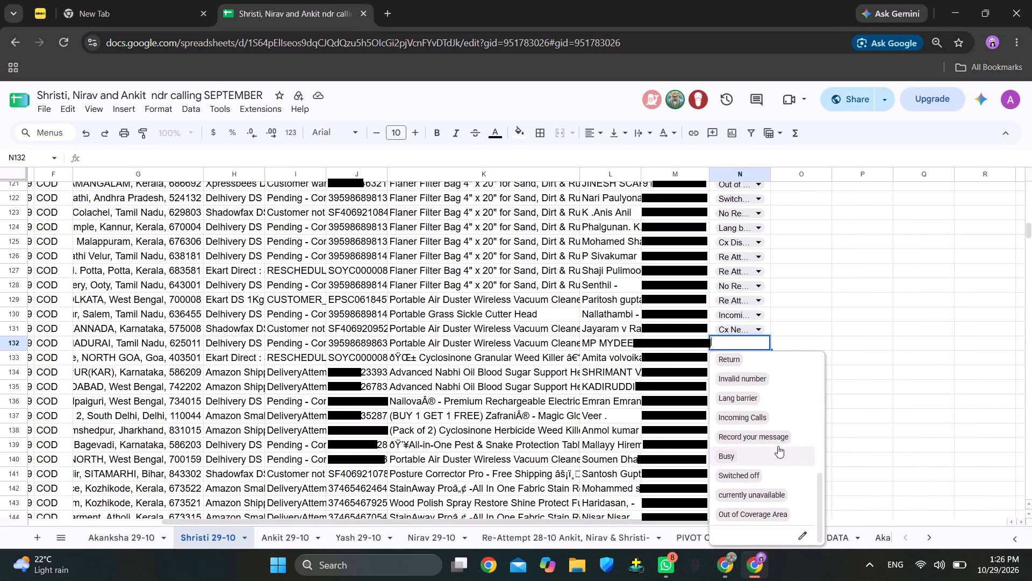
left_click(769, 433)
left_click(696, 360)
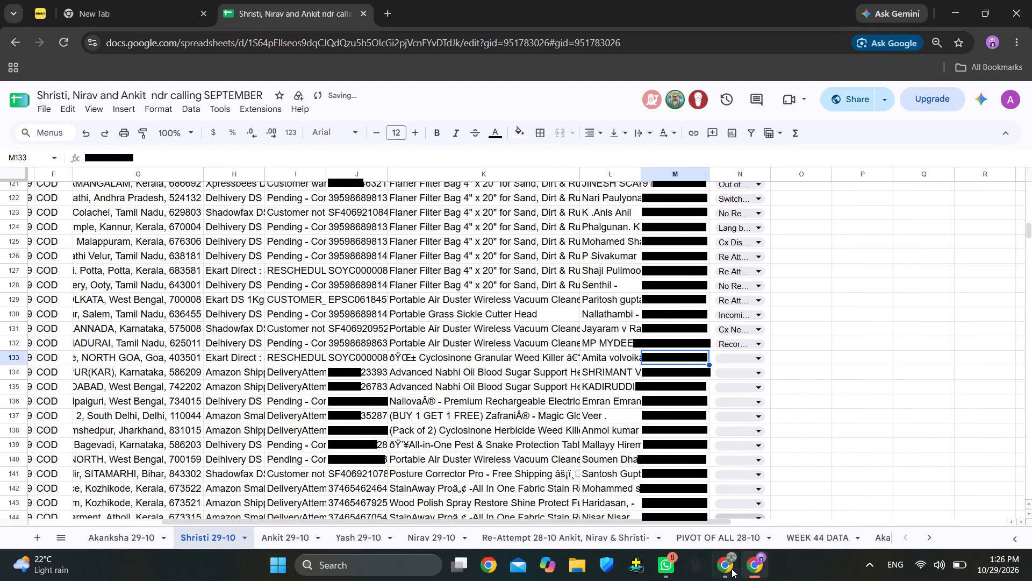
Check the customer names in row 115 of the Ankit 29-10 sheet and row 133 of the Shristi 29-10 sheet.
left_click(731, 569)
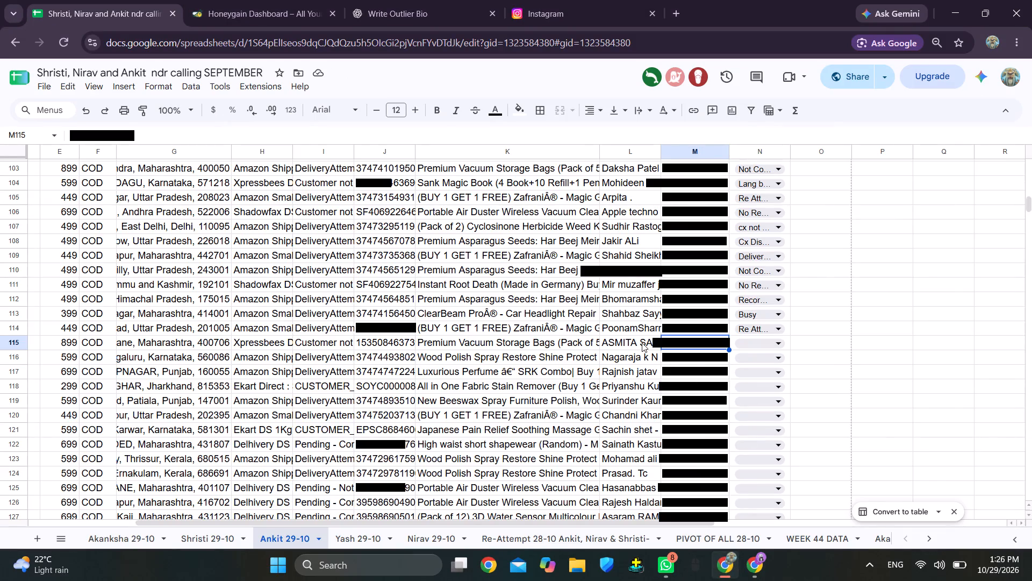
left_click(642, 343)
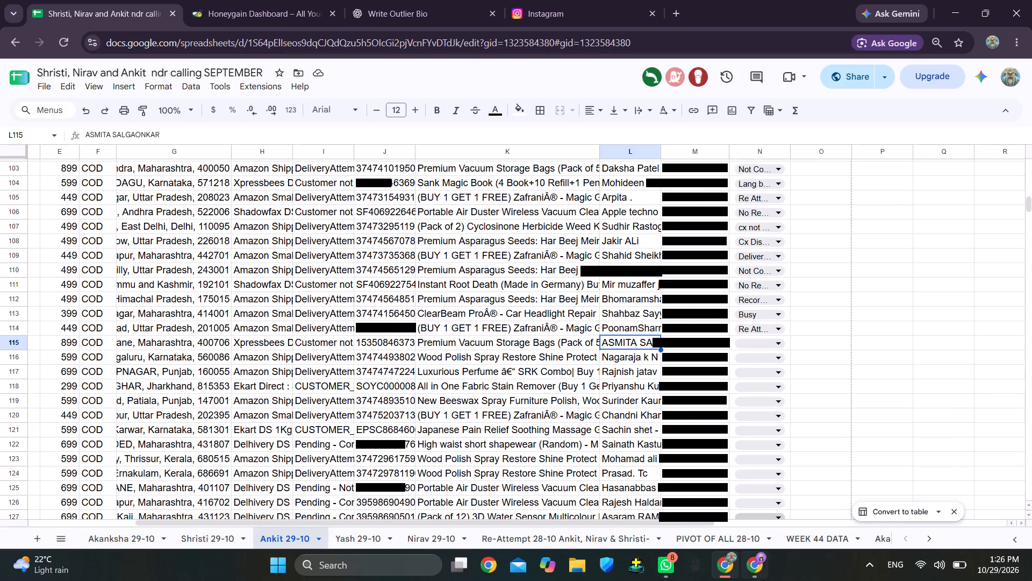
left_click(751, 571)
left_click(618, 352)
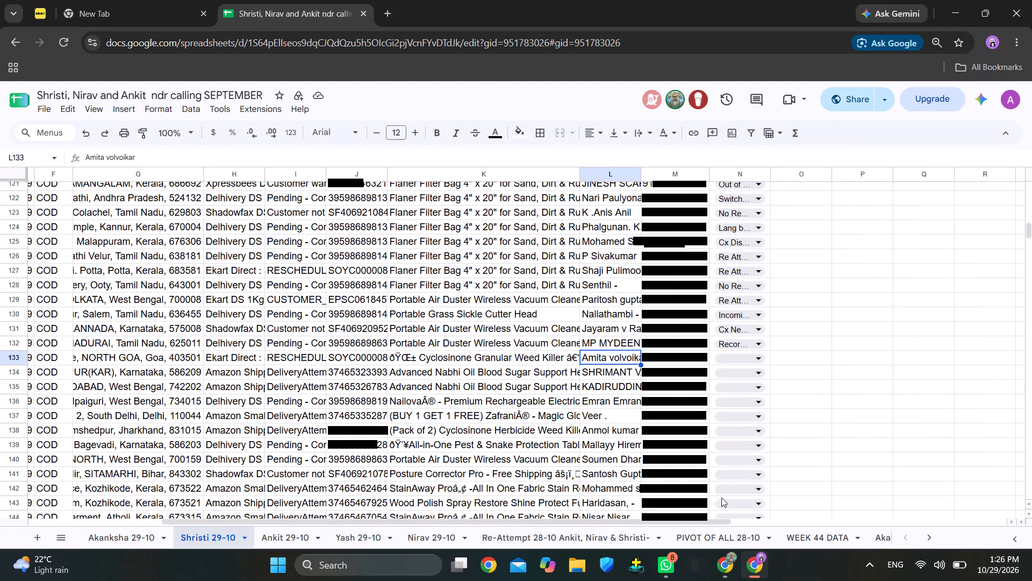
In the Ankit 29-10 window, set the row 115 remark to Cx Disconnected and select the row 116 customer phone.
left_click(724, 568)
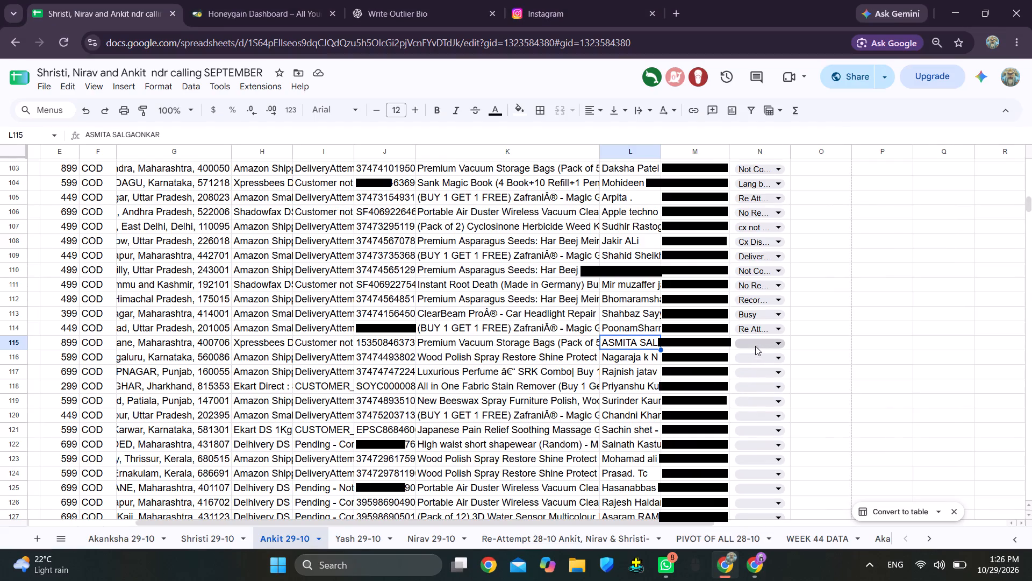
left_click(756, 345)
left_click(778, 478)
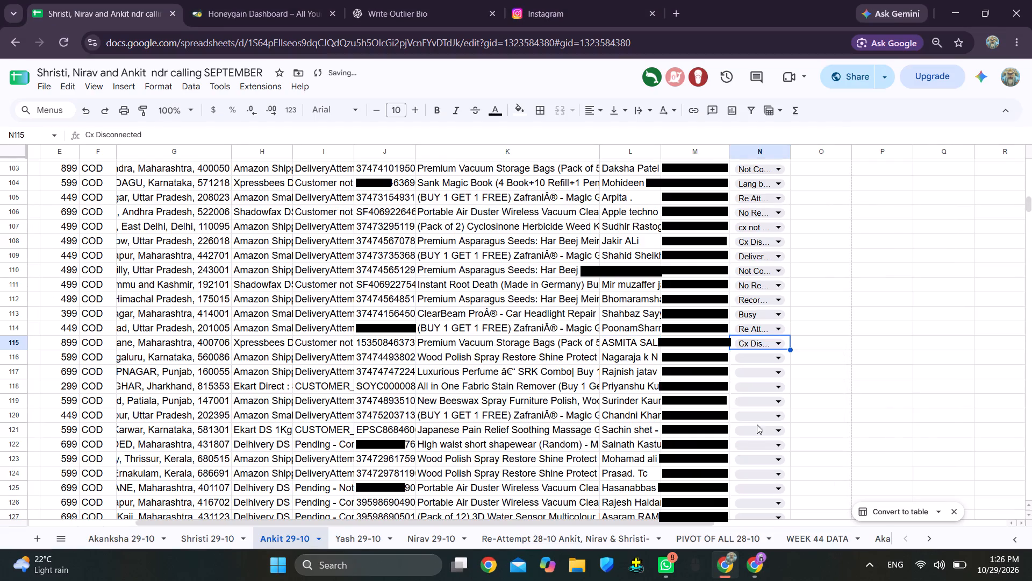
left_click(706, 362)
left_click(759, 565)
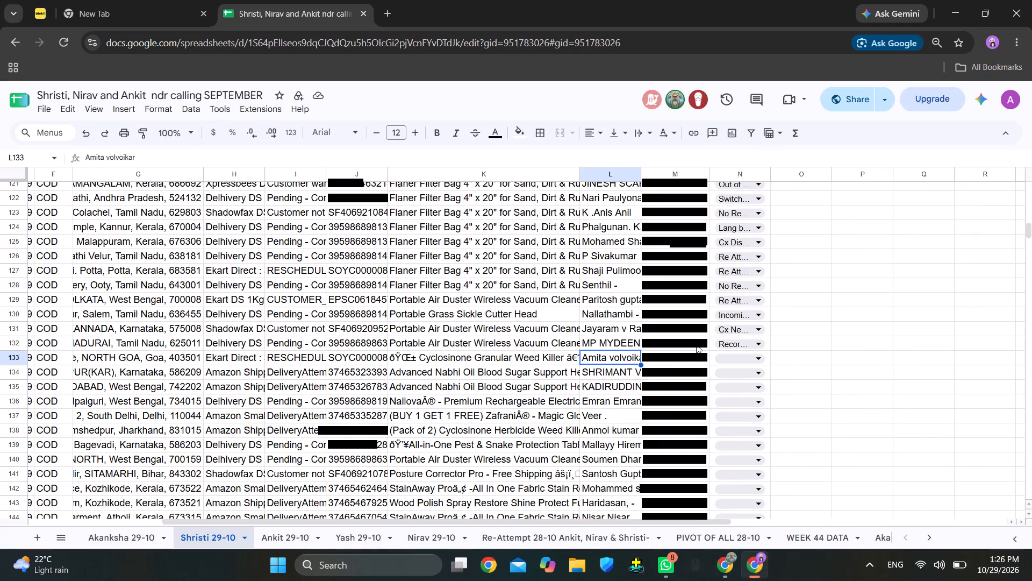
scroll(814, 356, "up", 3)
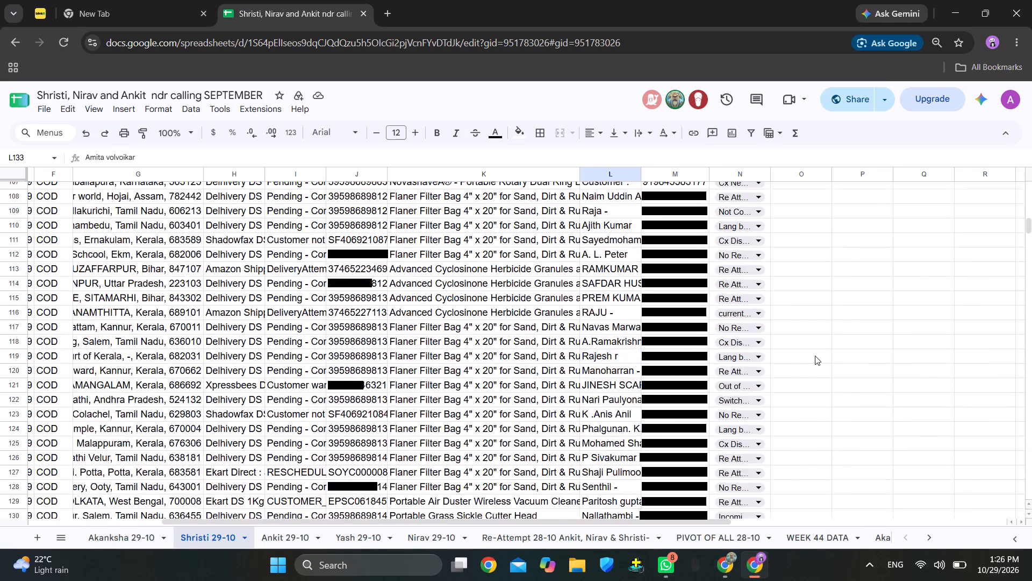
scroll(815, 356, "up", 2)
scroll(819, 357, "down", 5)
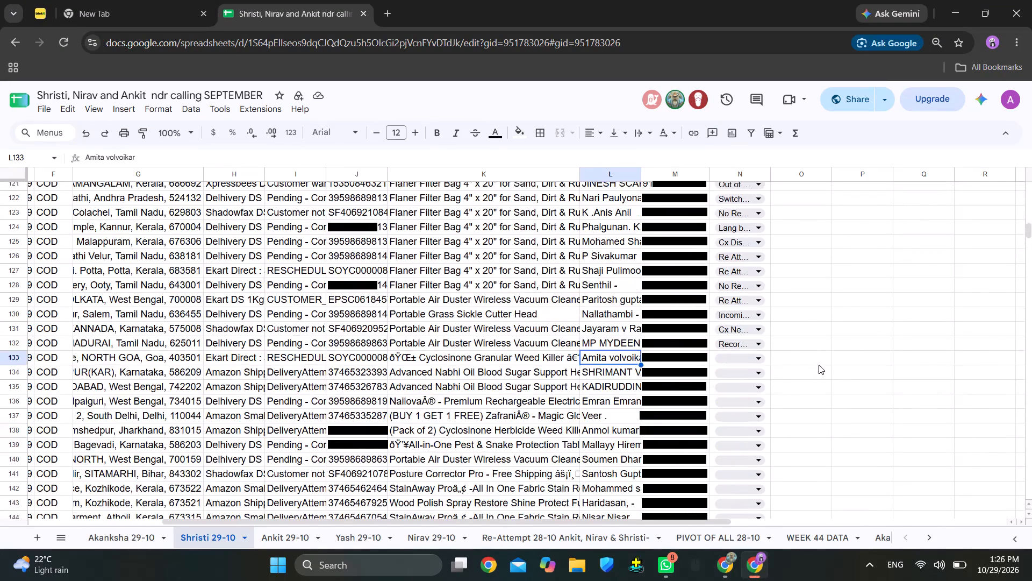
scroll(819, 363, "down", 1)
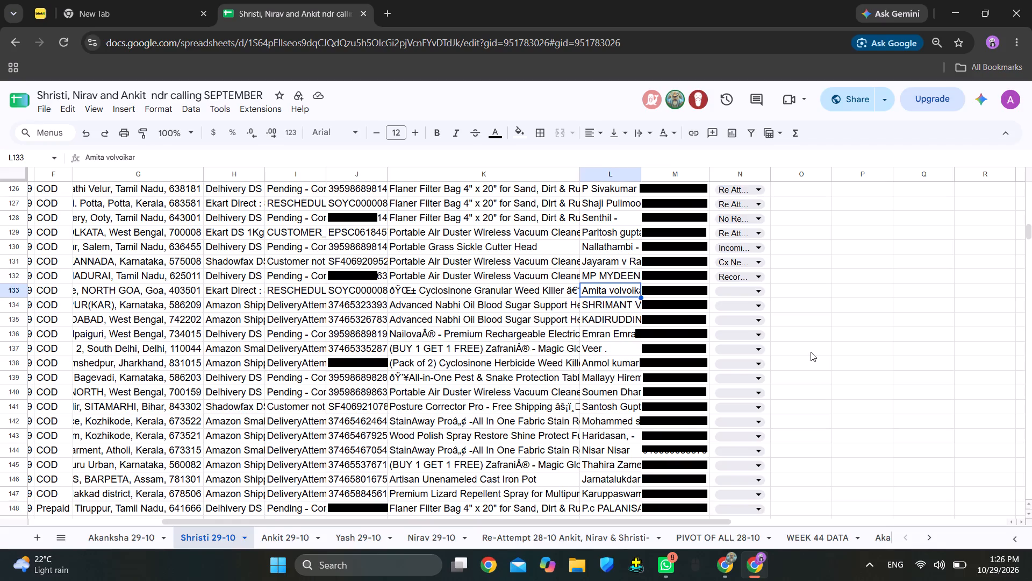
Check the customer name in row 116 of the Ankit 29-10 sheet.
left_click(729, 561)
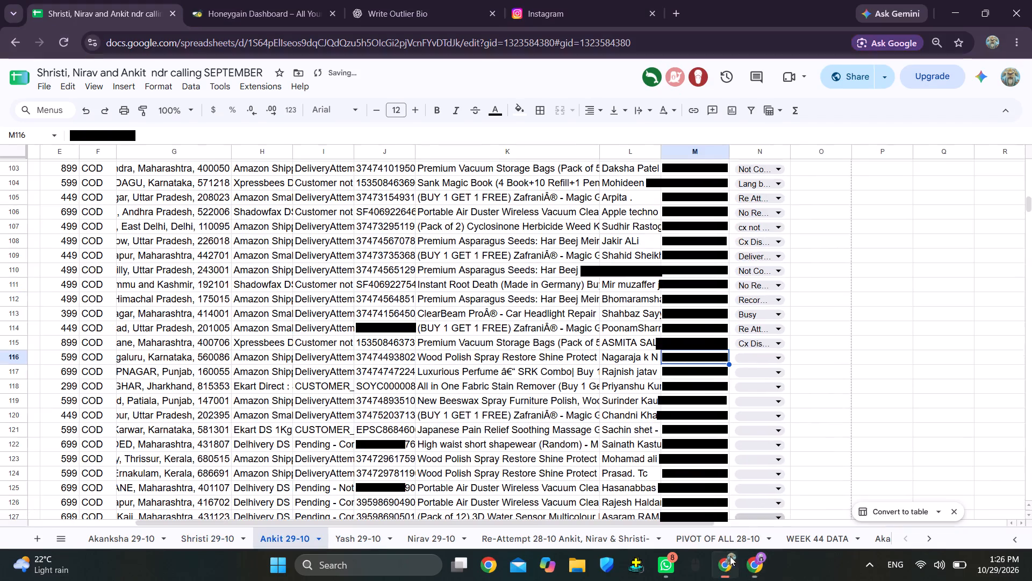
left_click(648, 359)
In the Shristi 29-10 window, set the row 133 remark to No Response and select the row 134 phone.
left_click(751, 559)
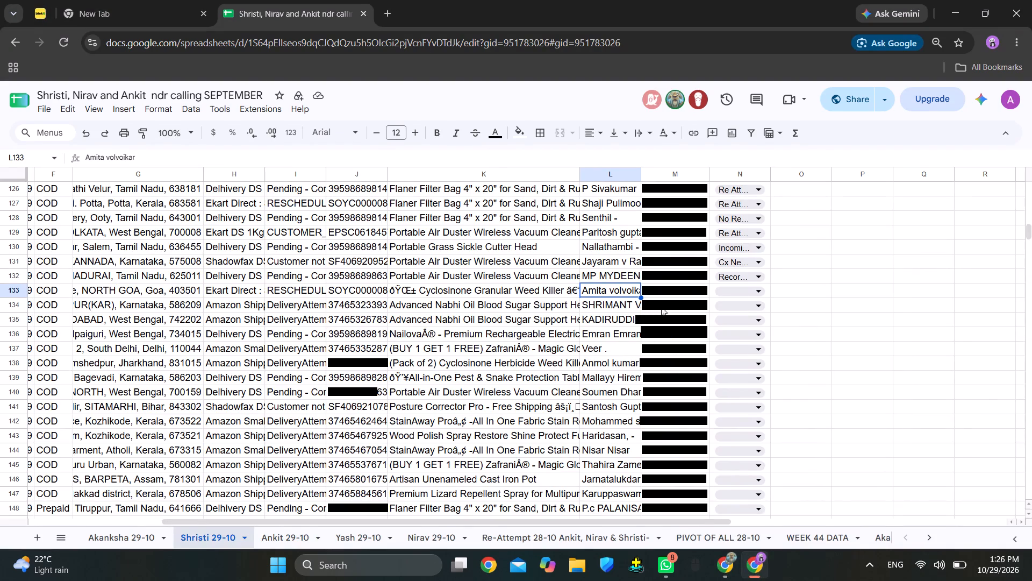
left_click(743, 294)
left_click(744, 330)
left_click(694, 308)
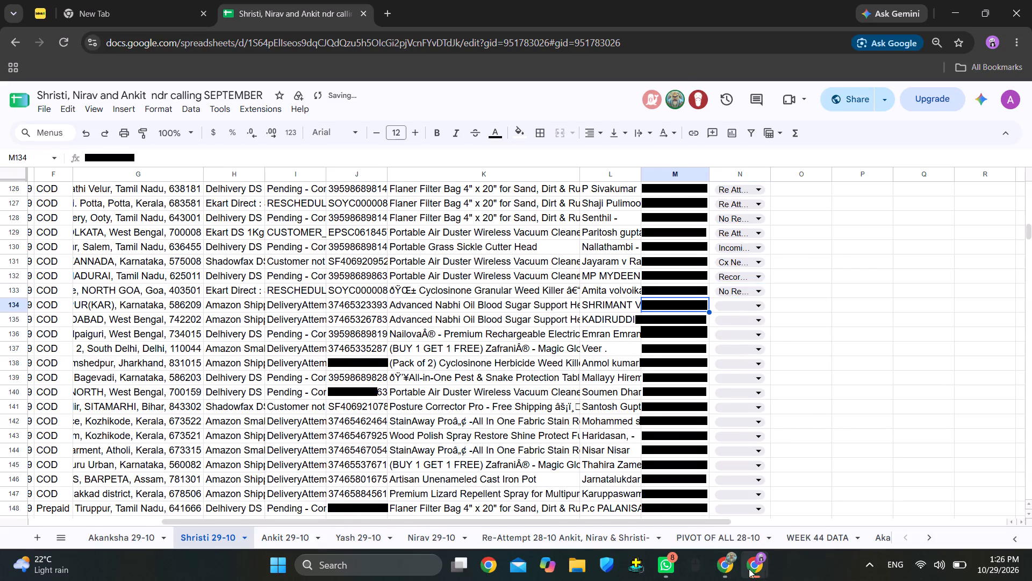
In the Ankit 29-10 window, set the row 116 remark to No Response and select the row 117 customer phone.
left_click(722, 560)
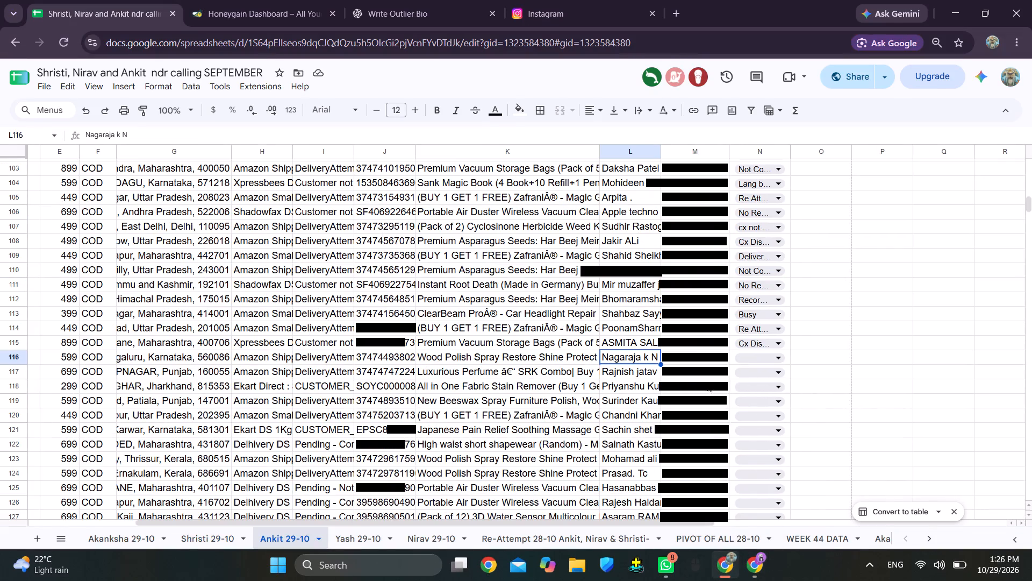
left_click(764, 359)
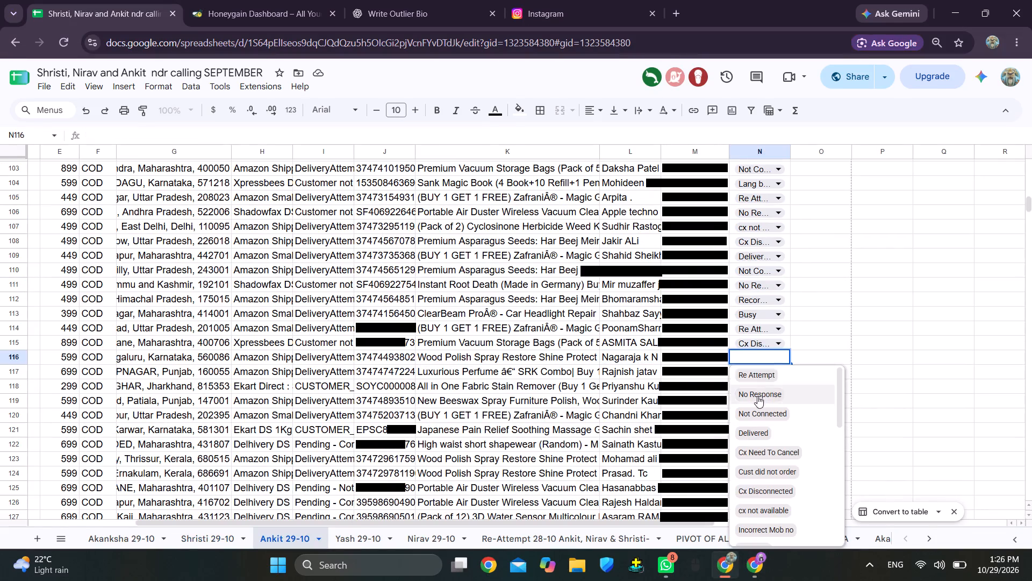
left_click(757, 396)
left_click(703, 375)
Check the customer name in row 134 of the Shristi 29-10 sheet.
left_click(758, 562)
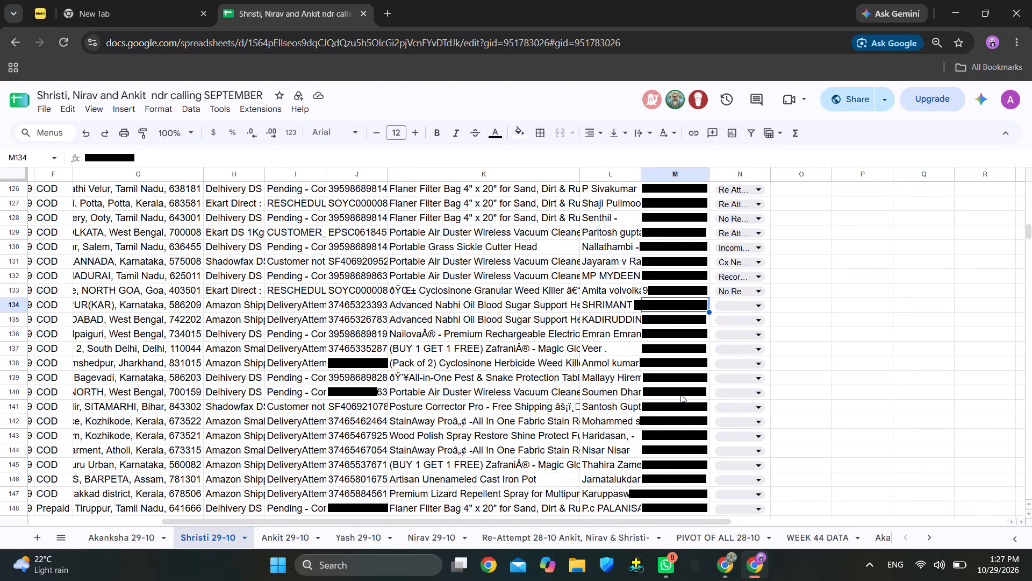
left_click(620, 303)
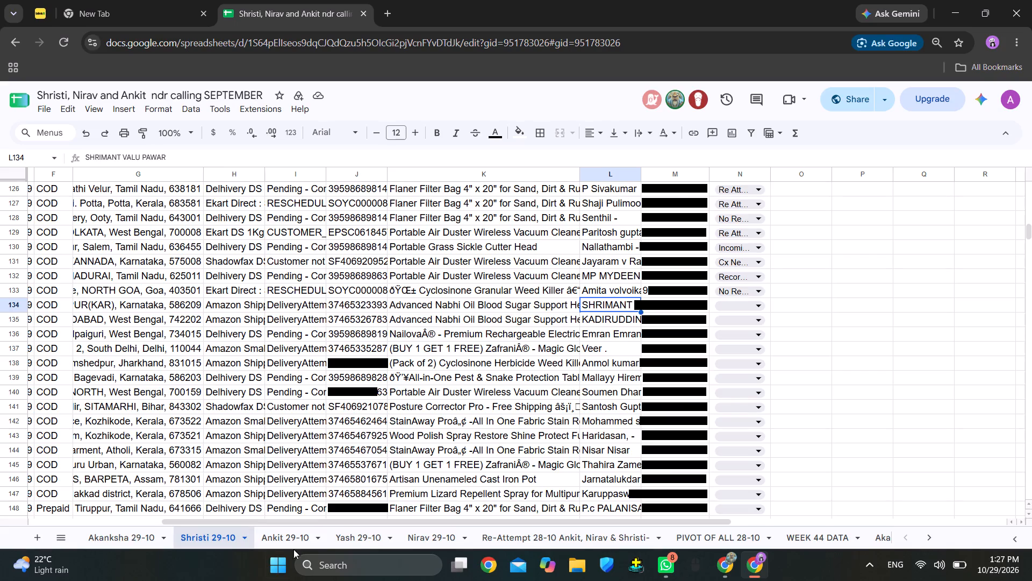
Look through the Yash 29-10 sheet to see how far its call remarks have been filled in.
left_click(359, 537)
scroll(805, 396, "down", 1)
scroll(805, 396, "up", 1)
scroll(806, 395, "down", 2)
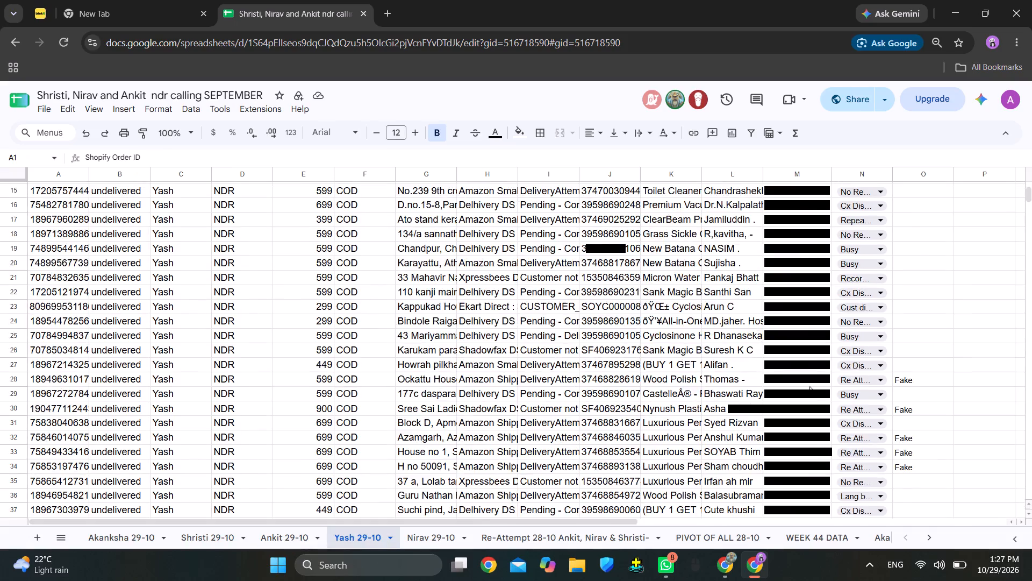
scroll(813, 385, "down", 6)
scroll(819, 380, "up", 1)
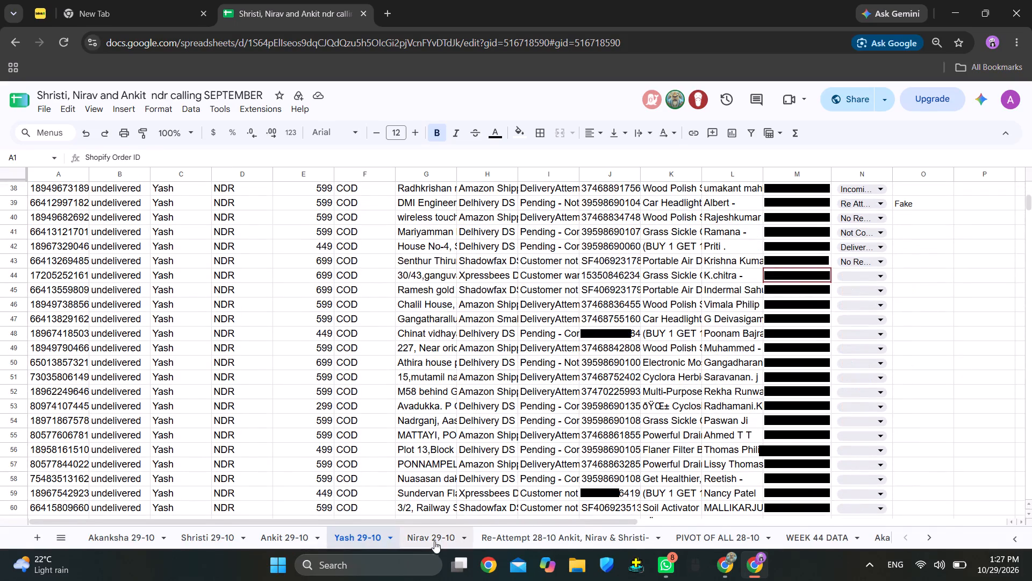
Return to the Shristi 29-10 sheet, set the row 134 remark to No Response and select the row 135 phone.
left_click(214, 536)
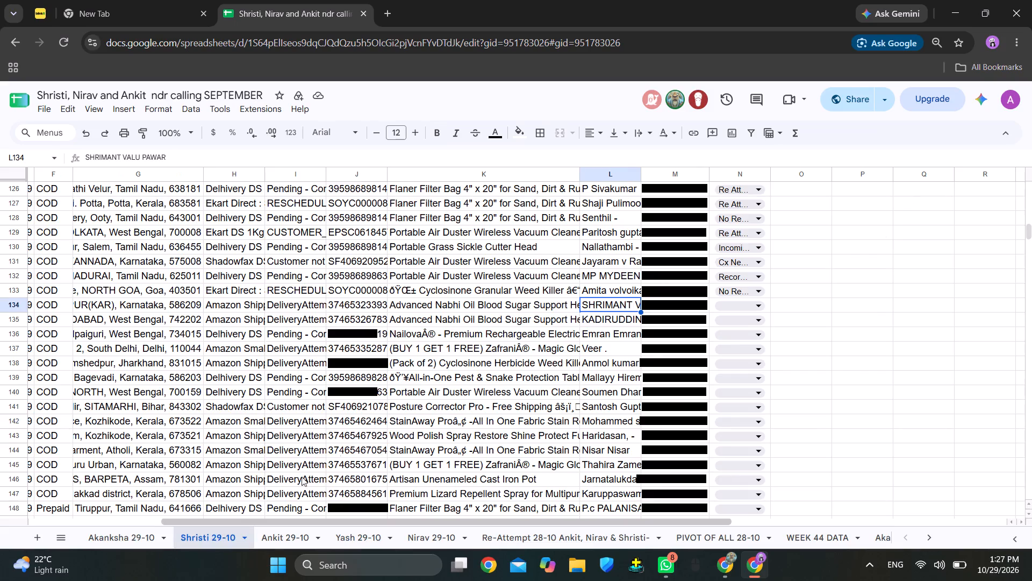
left_click(746, 306)
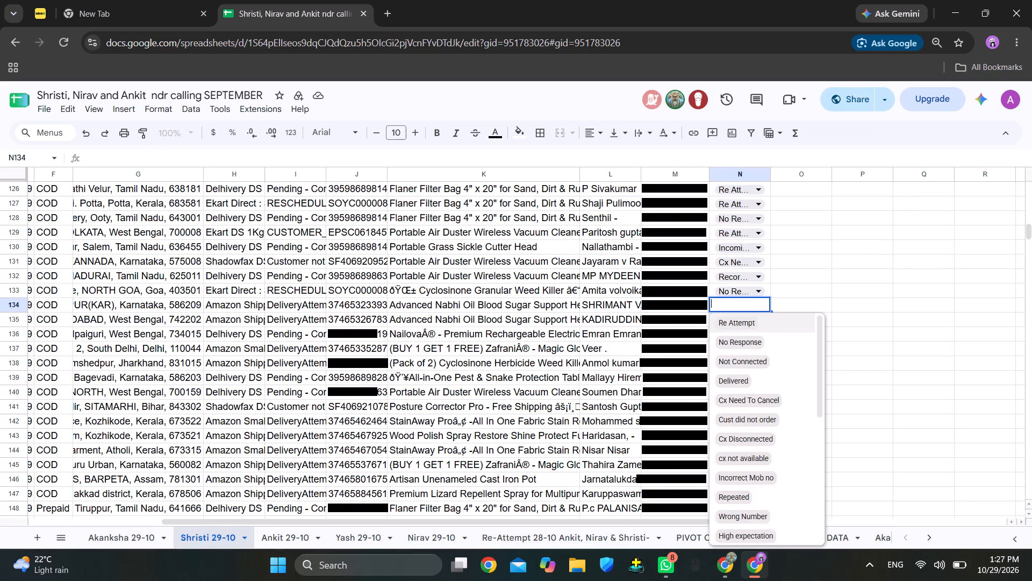
left_click(748, 346)
left_click(666, 318)
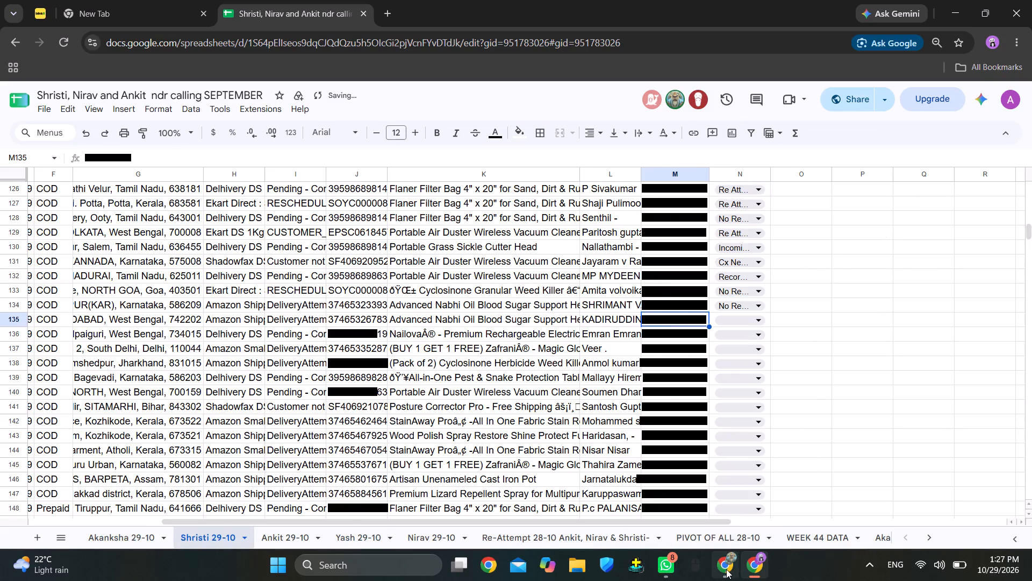
In the Ankit 29-10 window, set the row 117 remark to currently unavailable and select the row 118 customer phone.
left_click(726, 569)
left_click(639, 371)
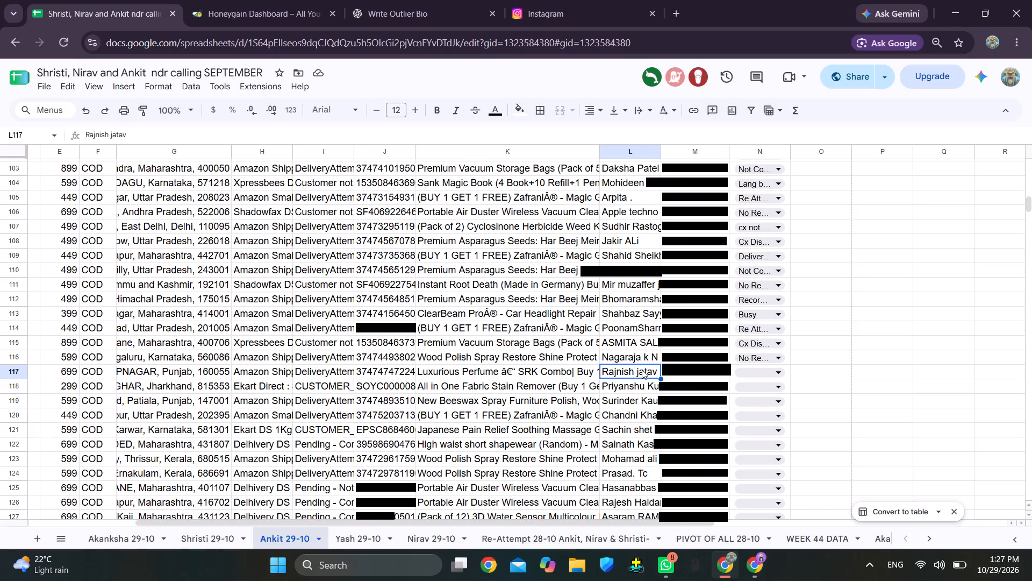
left_click(770, 372)
scroll(761, 415, "down", 7)
scroll(768, 442, "up", 1)
scroll(768, 442, "down", 2)
scroll(768, 442, "up", 1)
scroll(769, 445, "down", 9)
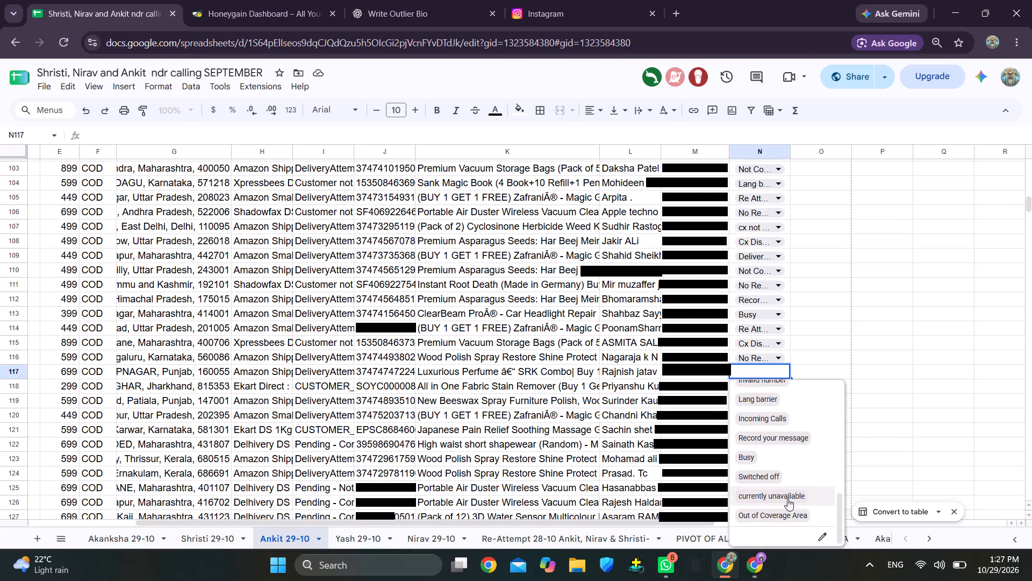
left_click(788, 499)
left_click(685, 381)
In the Shristi 29-10 window, set the row 135 remark to Switched off and select the row 136 phone.
left_click(760, 564)
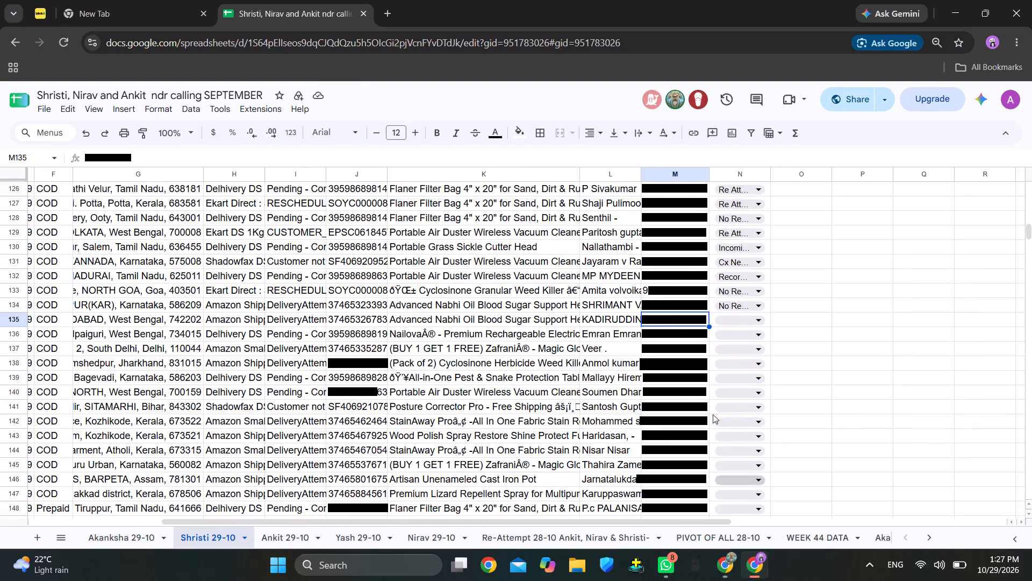
left_click(619, 318)
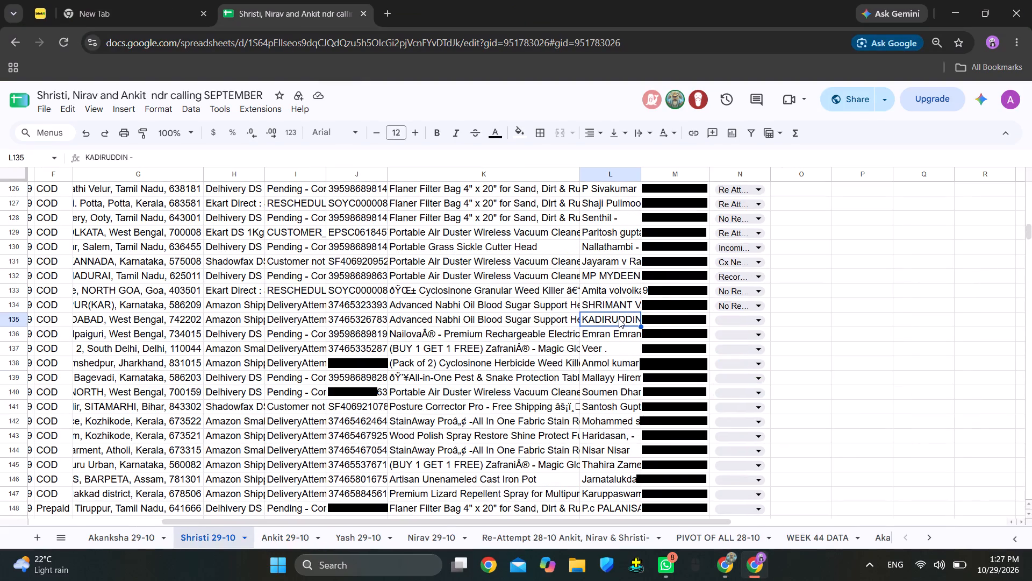
left_click(747, 321)
scroll(758, 419, "down", 6)
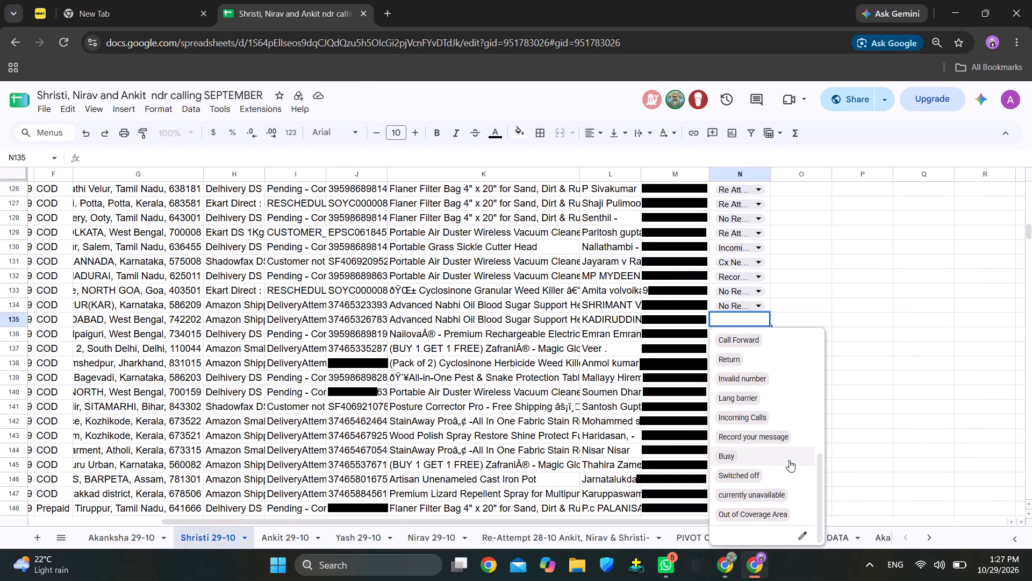
left_click(750, 472)
left_click(681, 332)
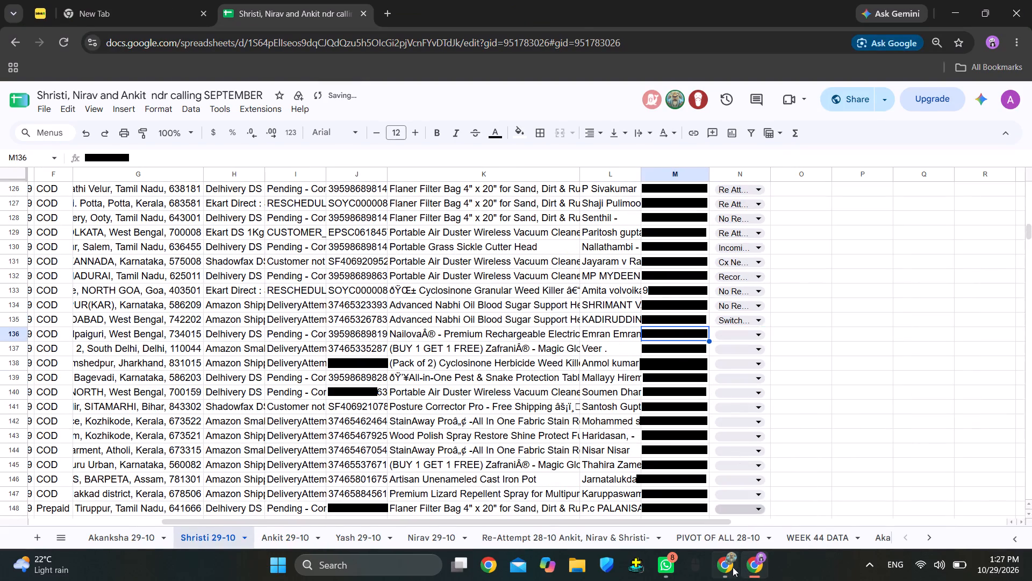
In the Ankit 29-10 window, set the row 118 remark to Not Connected and select the row 119 customer phone.
left_click(731, 570)
left_click(633, 387)
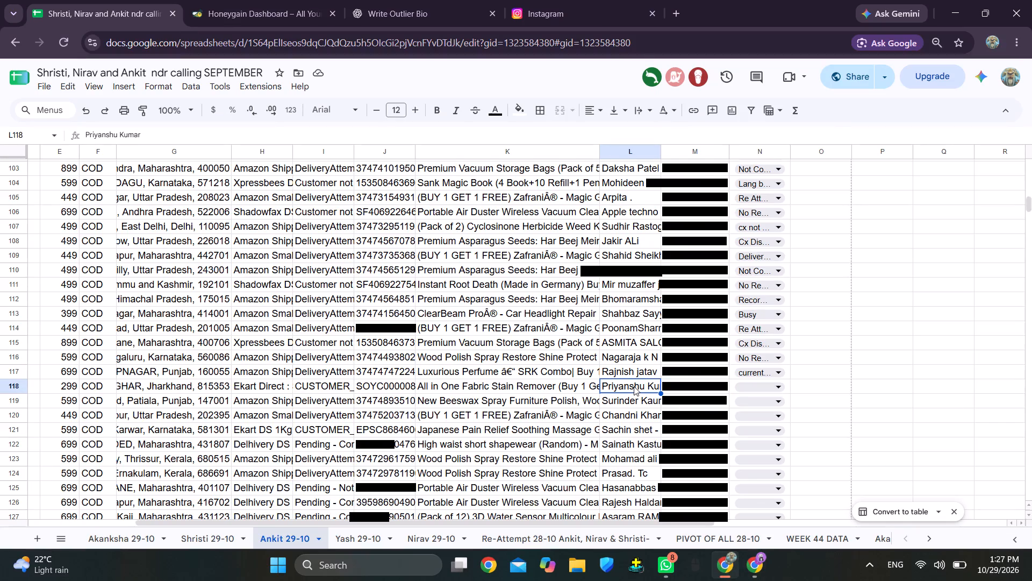
left_click(760, 388)
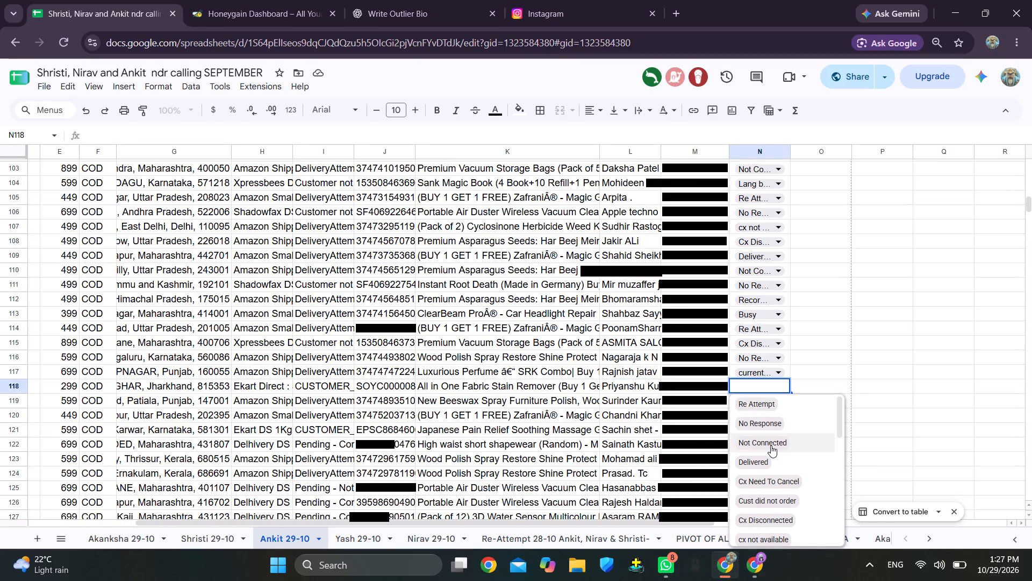
left_click(771, 444)
left_click(705, 398)
Check the customer names in row 136 of the Shristi 29-10 sheet and row 119 of the Ankit 29-10 sheet.
left_click(761, 566)
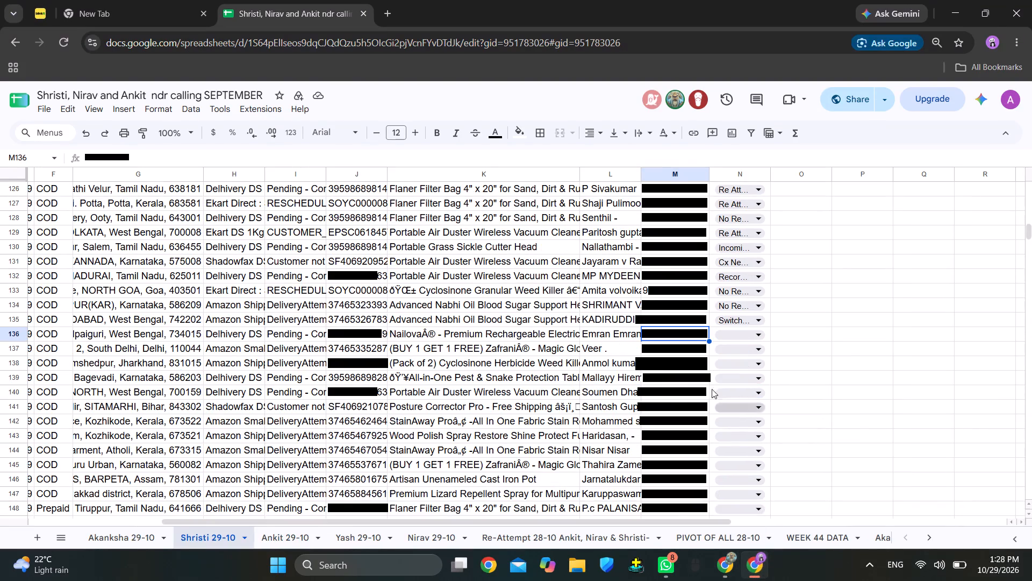
left_click(621, 334)
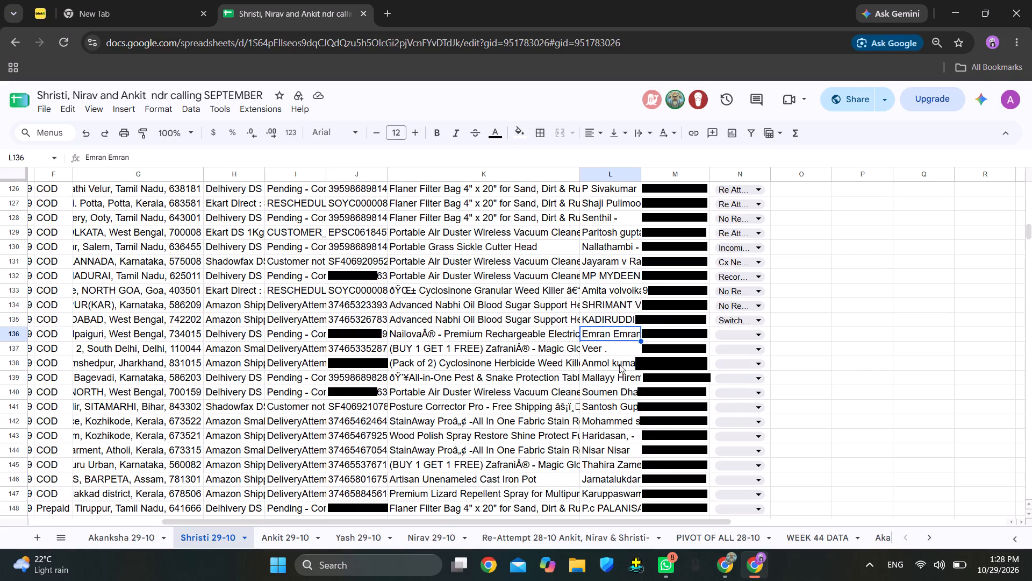
left_click(725, 568)
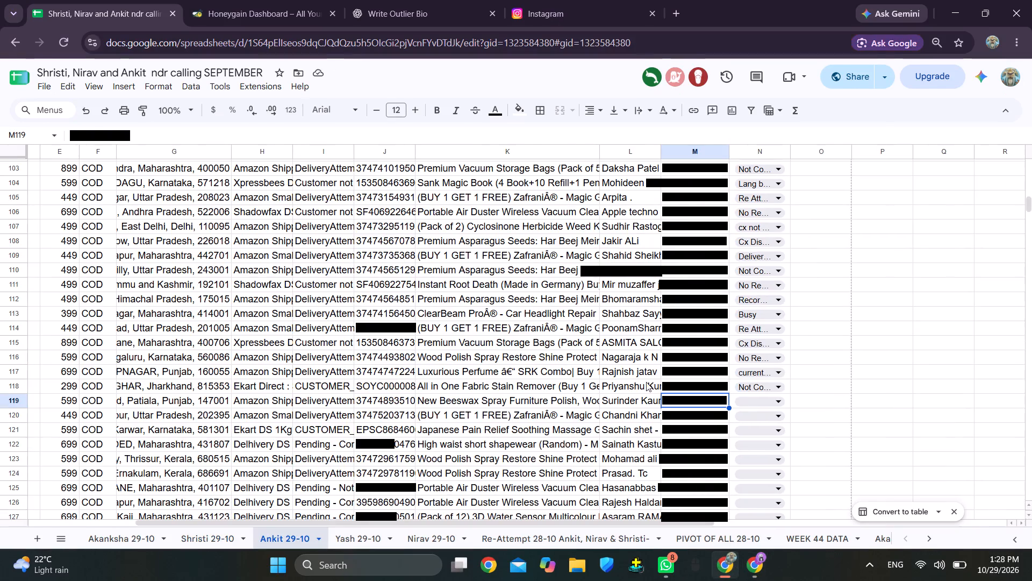
left_click(637, 403)
In the Shristi 29-10 window, check the row 136 product, set its remark to Re Attempt and select the row 137 phone.
left_click(757, 566)
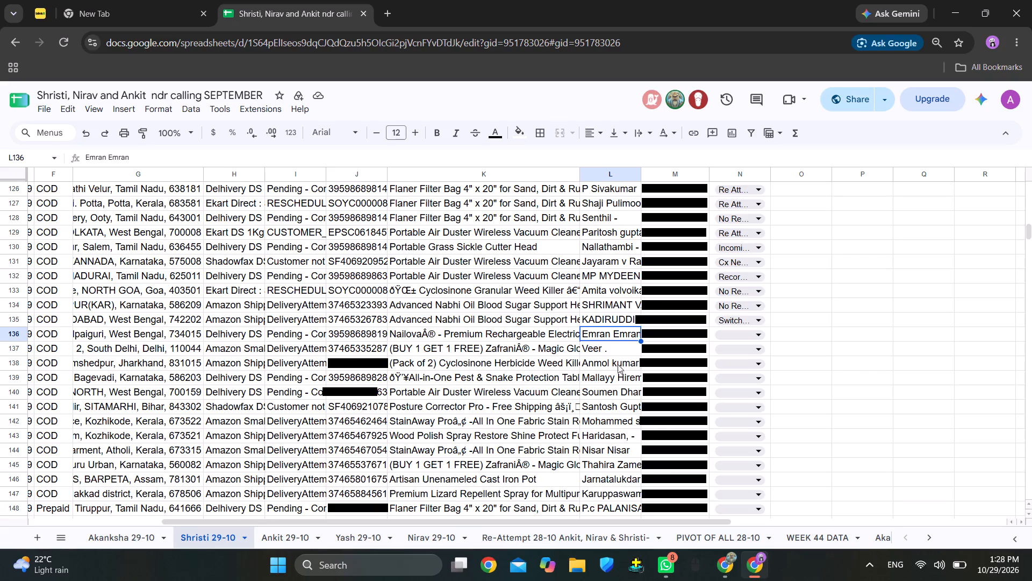
left_click(565, 330)
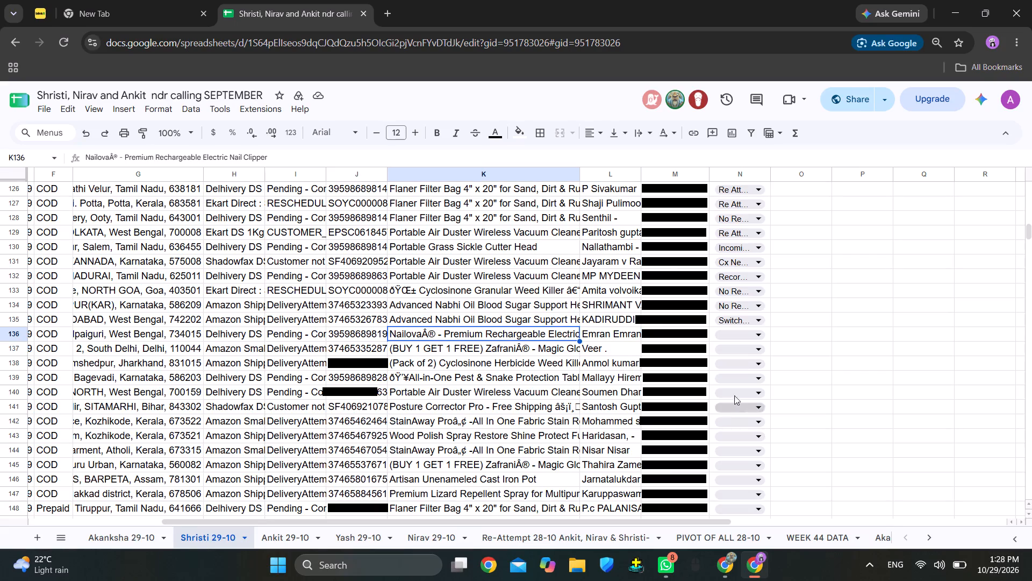
left_click(746, 334)
left_click(743, 352)
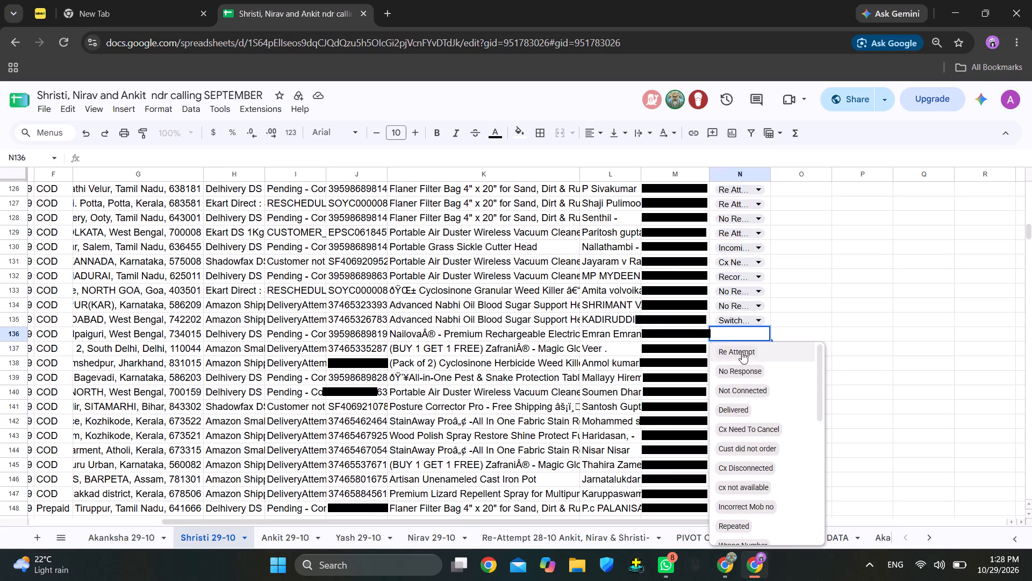
left_click(672, 346)
In the Ankit 29-10 window, set the row 119 remark to Delivered and select the row 120 customer phone.
left_click(728, 568)
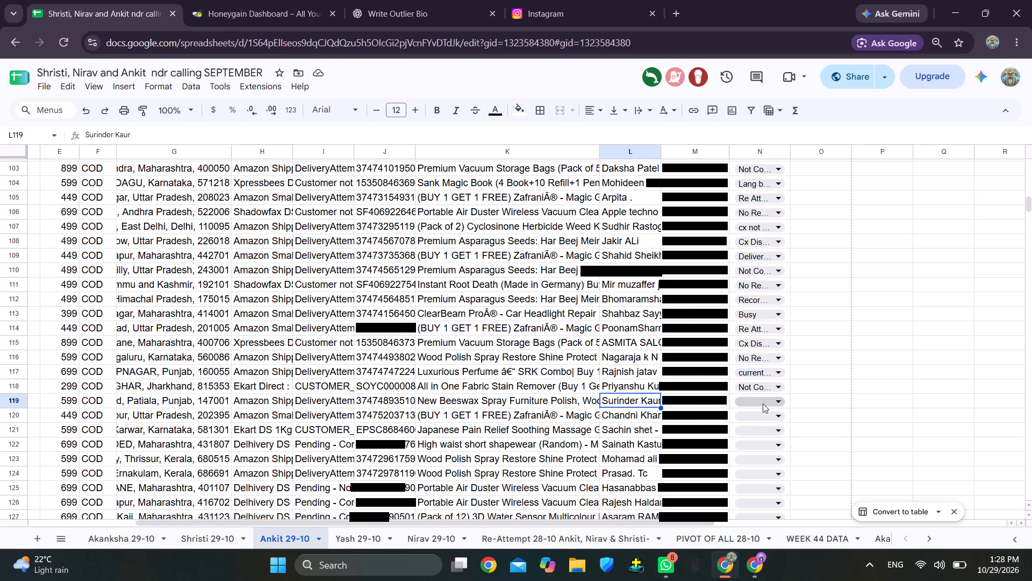
scroll(762, 405, "down", 2)
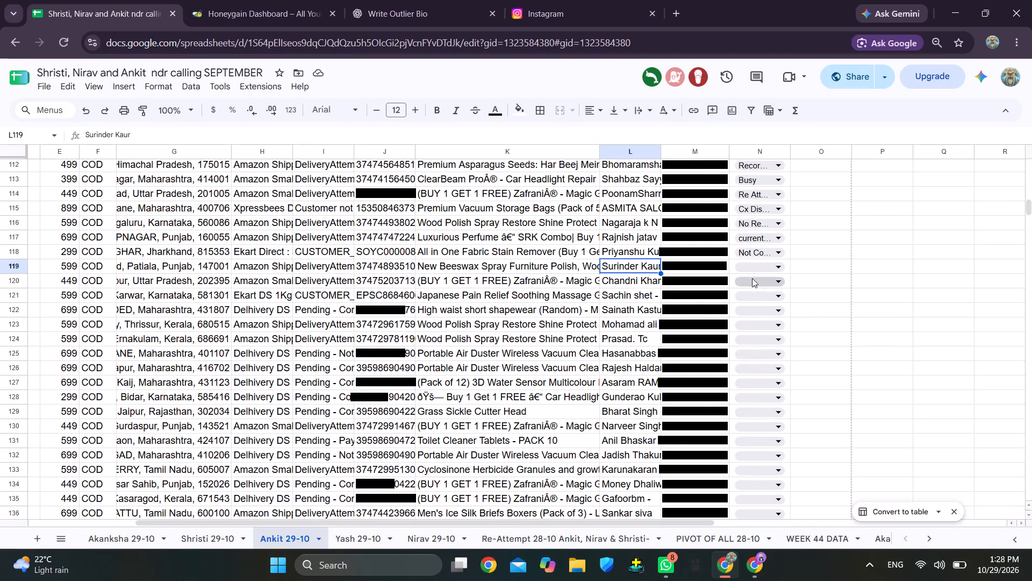
left_click(763, 268)
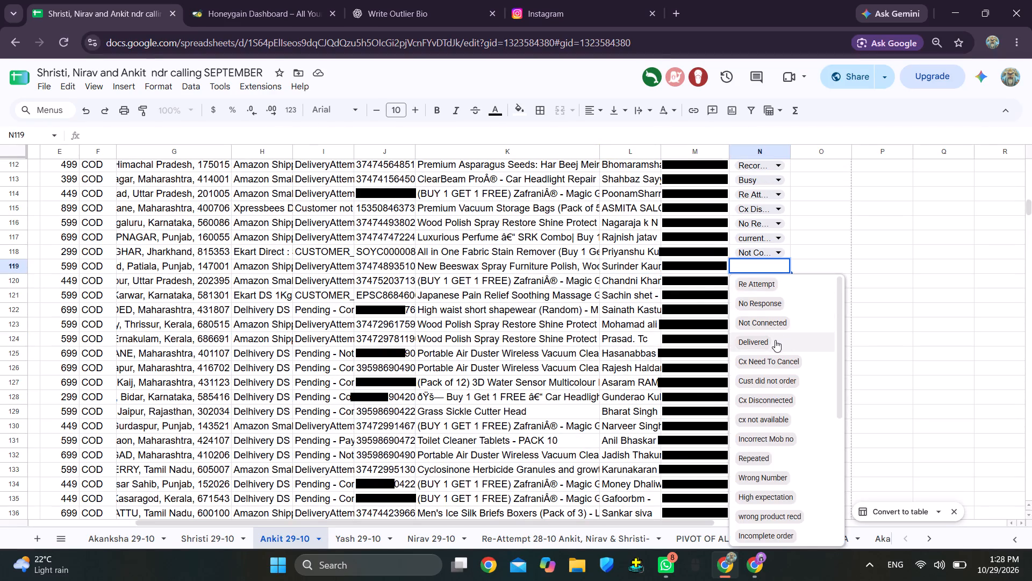
left_click(764, 344)
left_click(705, 282)
Check the customer name in row 137 of the Shristi 29-10 sheet and look over the rows below it.
left_click(760, 556)
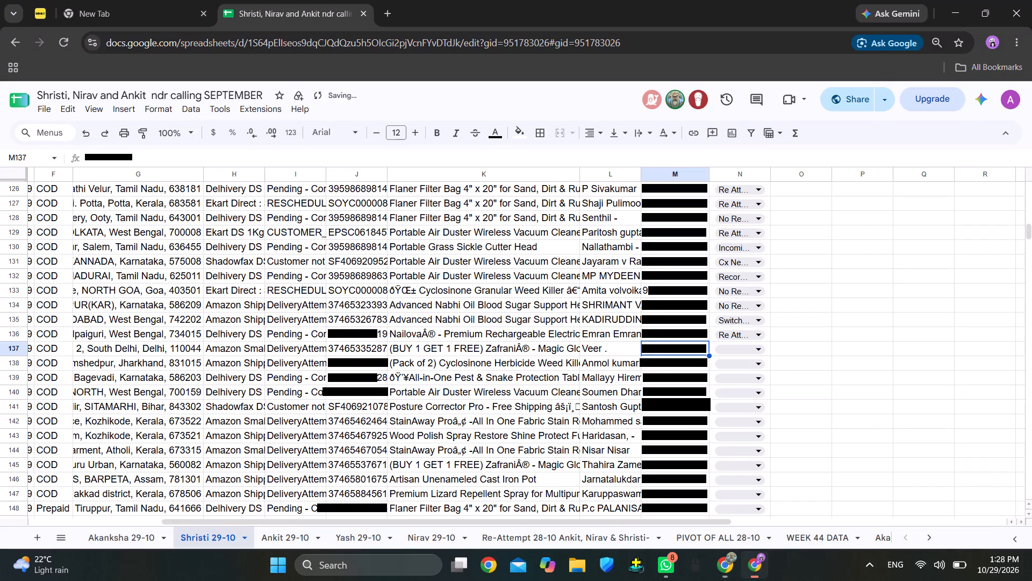
left_click(620, 349)
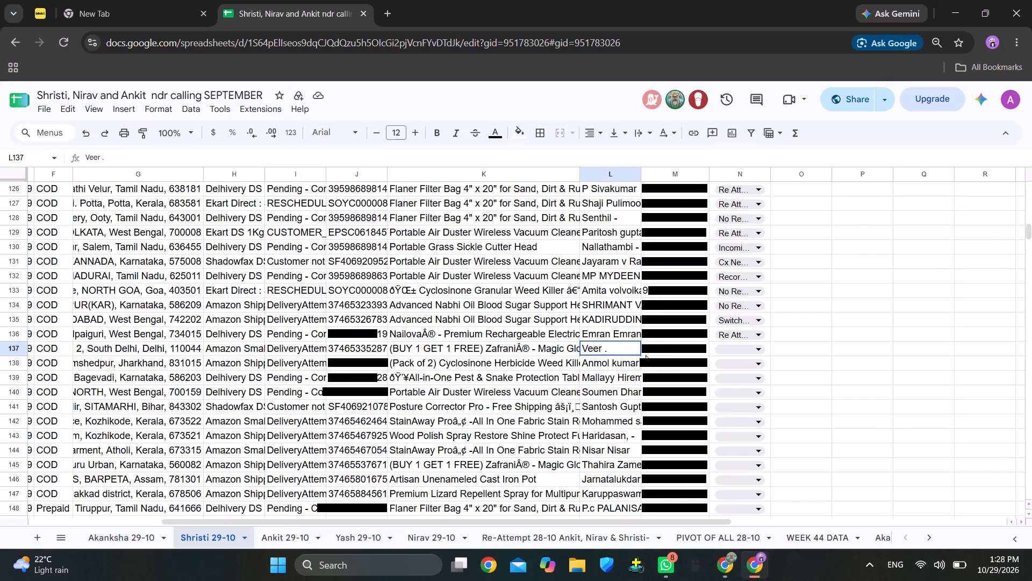
scroll(646, 362, "down", 1)
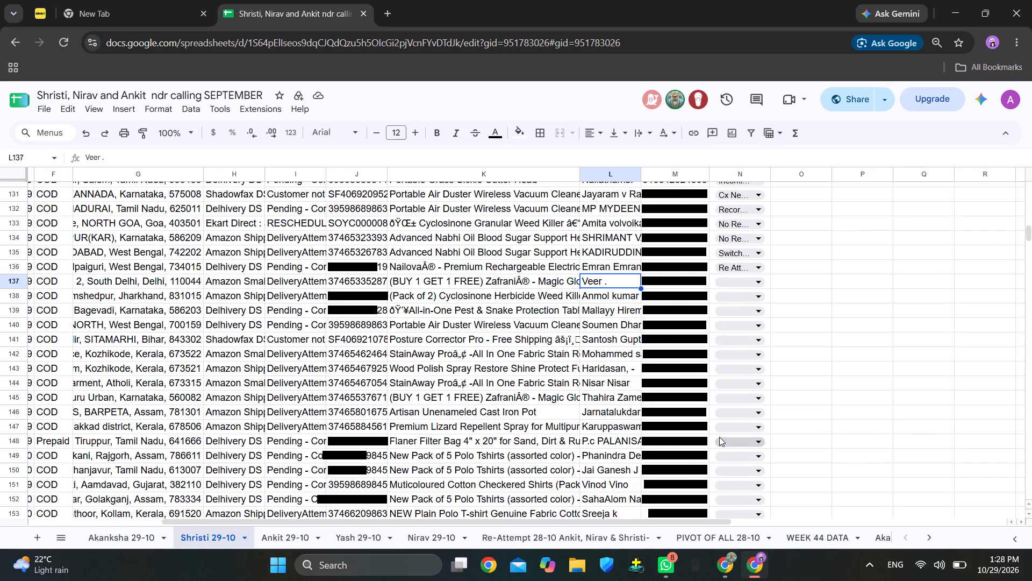
scroll(719, 437, "down", 1)
In the Ankit 29-10 window, set the row 120 remark to Re Attempt and select the row 121 customer phone.
left_click(734, 563)
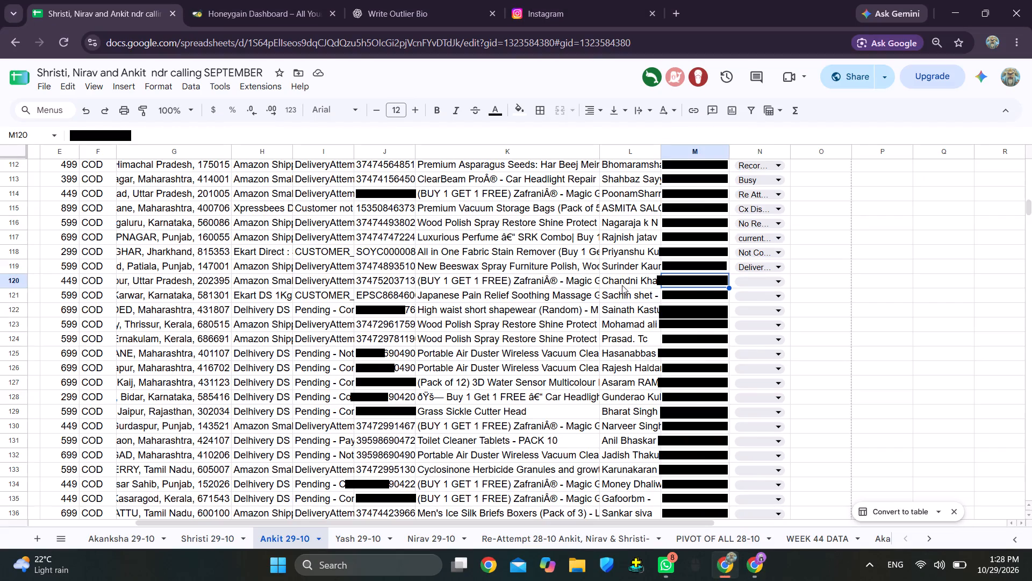
left_click(632, 280)
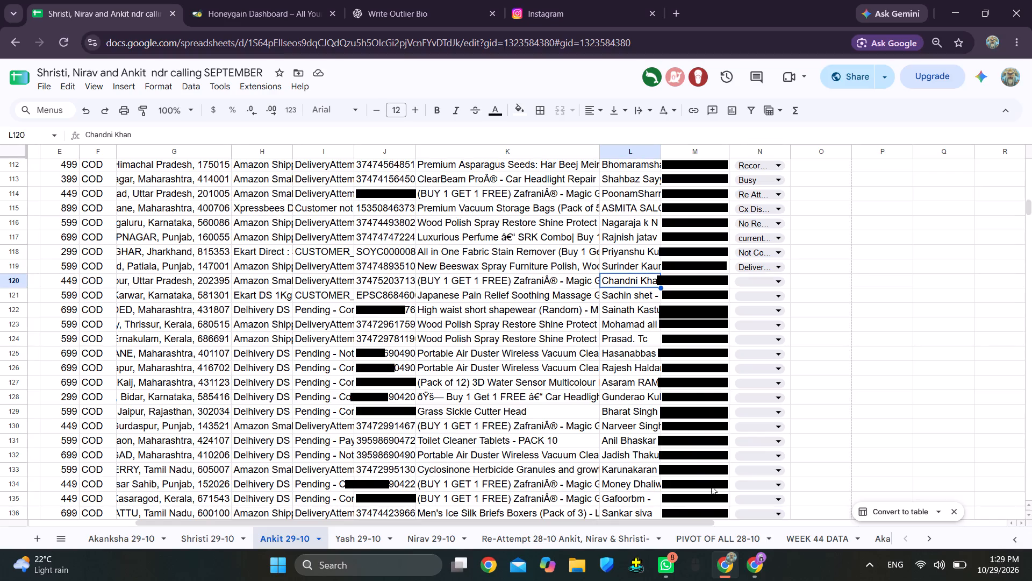
left_click(756, 567)
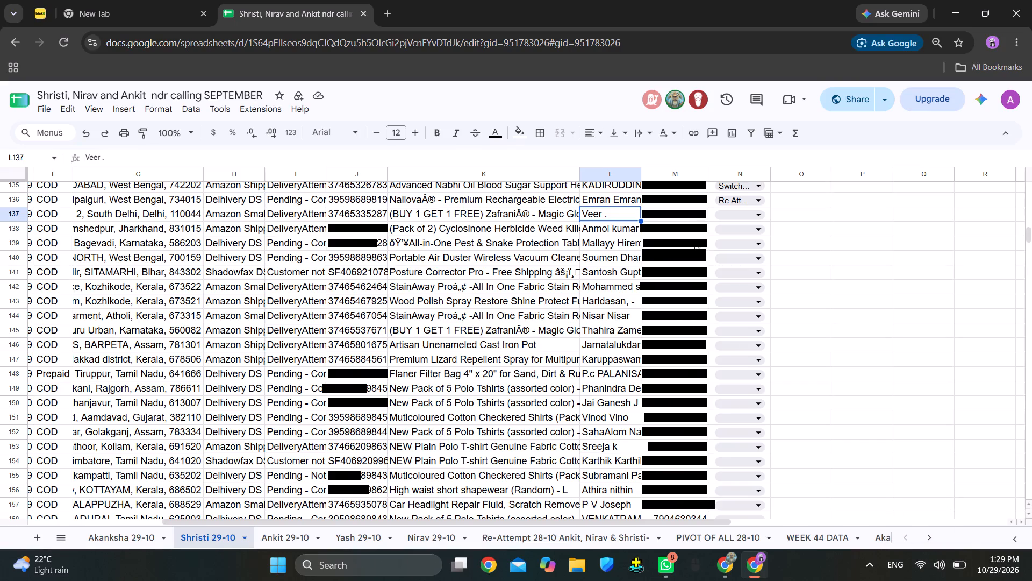
left_click(723, 565)
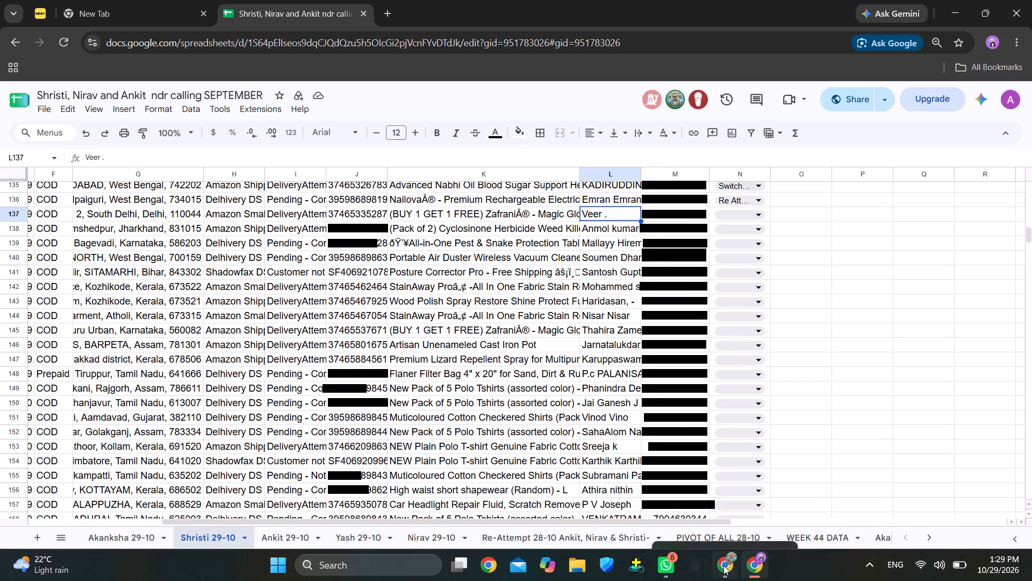
scroll(649, 332, "down", 1)
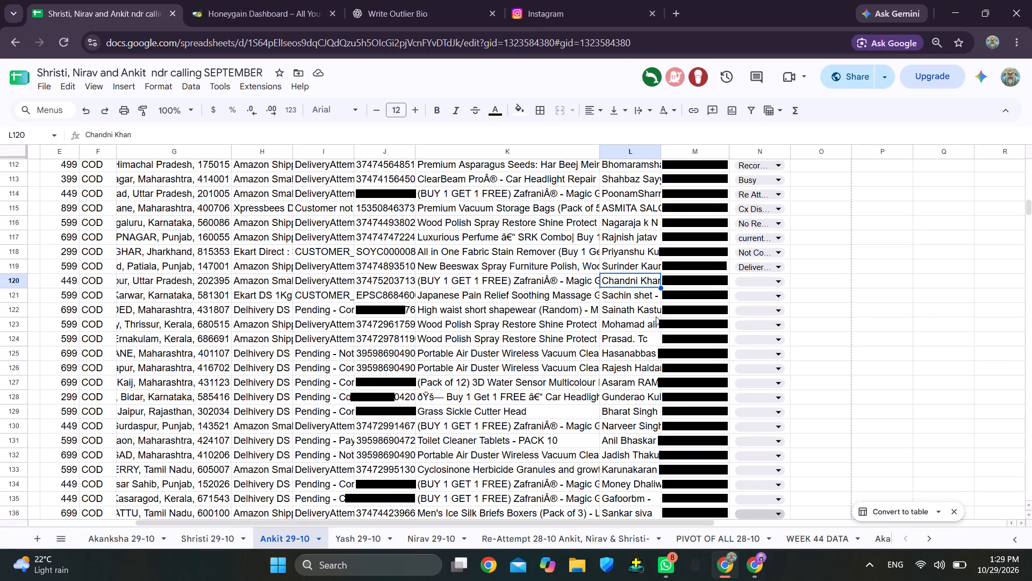
scroll(658, 313, "down", 1)
scroll(660, 311, "up", 1)
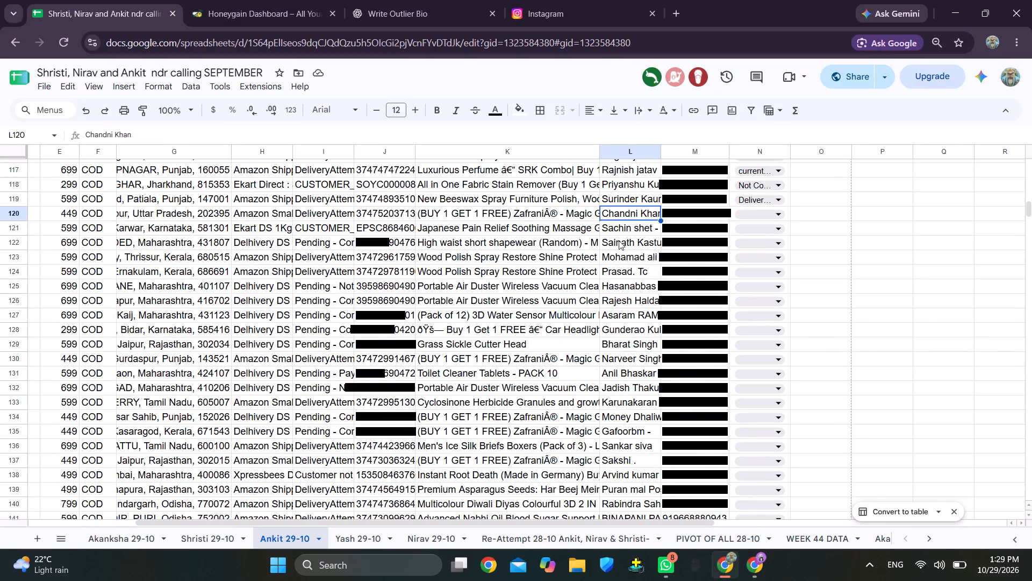
left_click(761, 216)
left_click(763, 229)
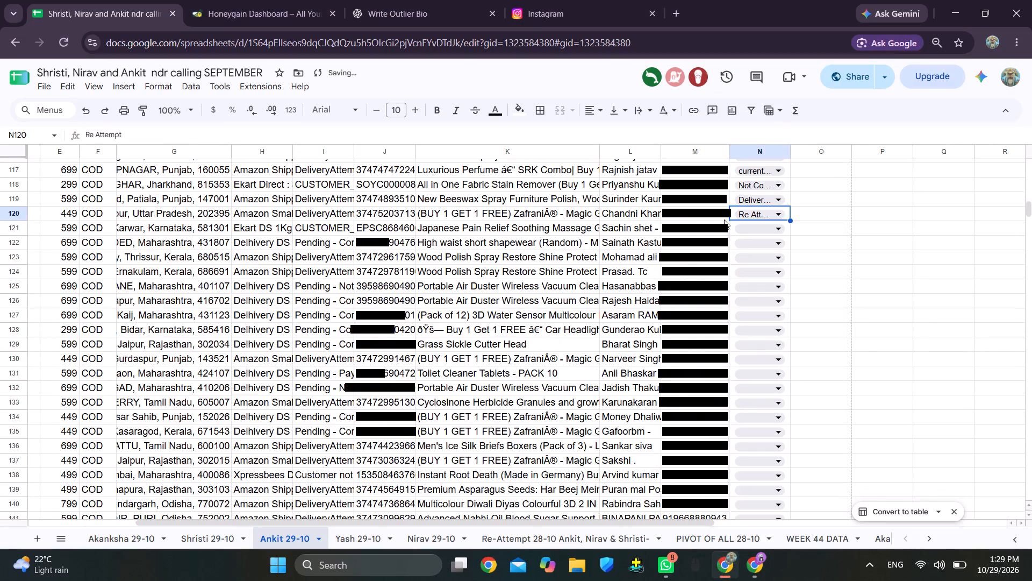
left_click(705, 226)
Check the customer name in row 121 of the Ankit 29-10 sheet, glancing back at the Shristi 29-10 sheet.
left_click(761, 567)
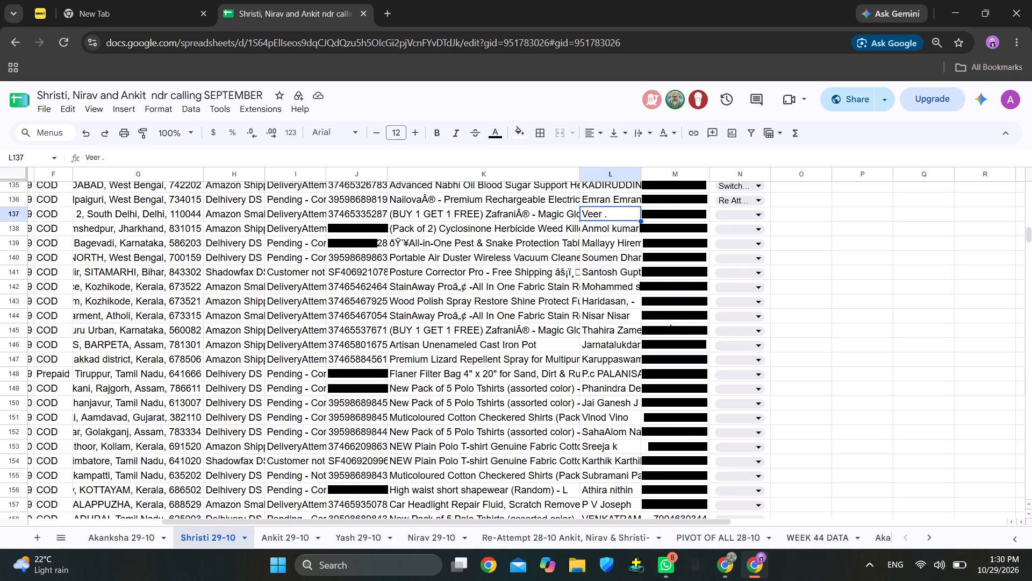
left_click(728, 573)
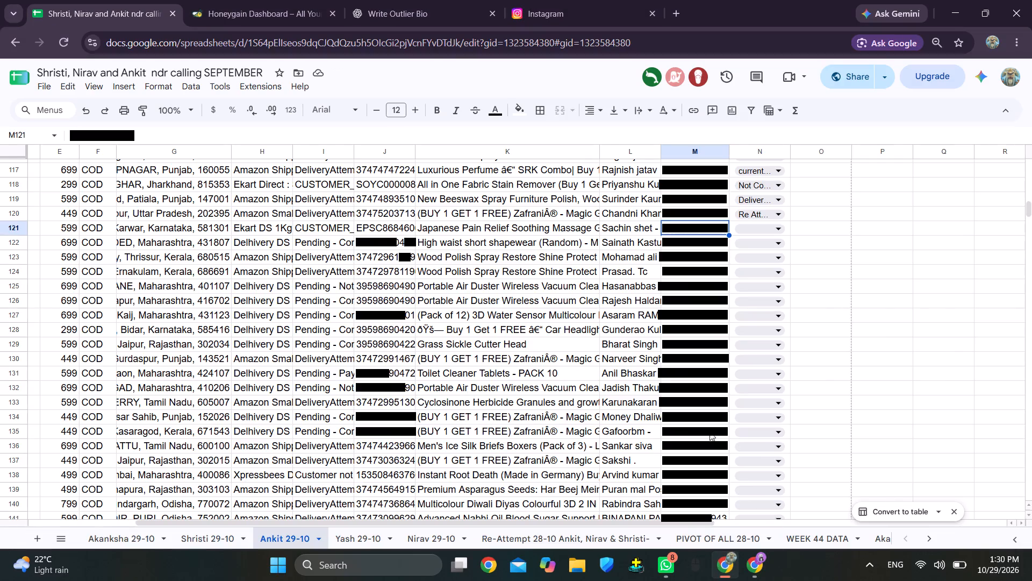
left_click(636, 223)
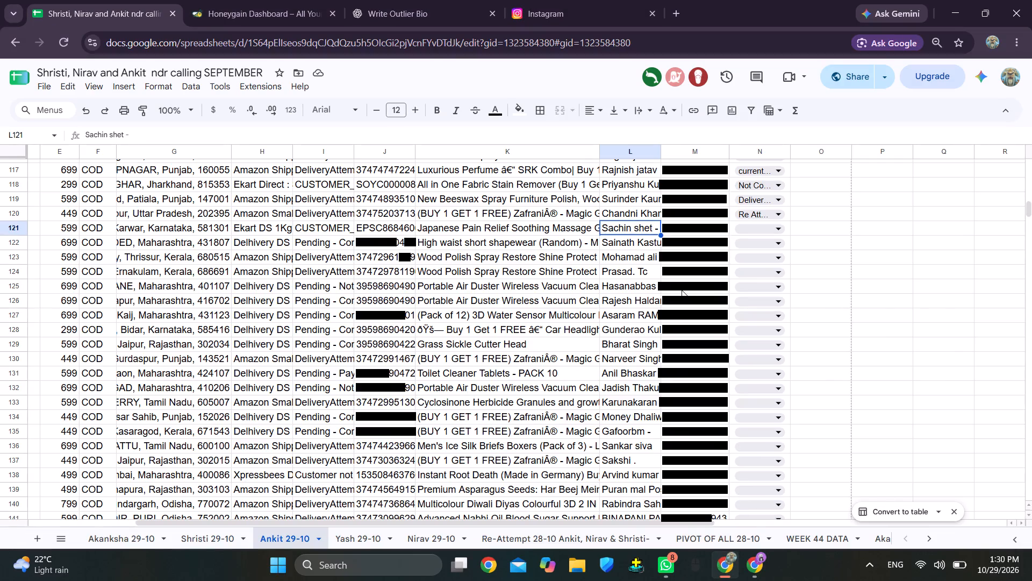
left_click(760, 564)
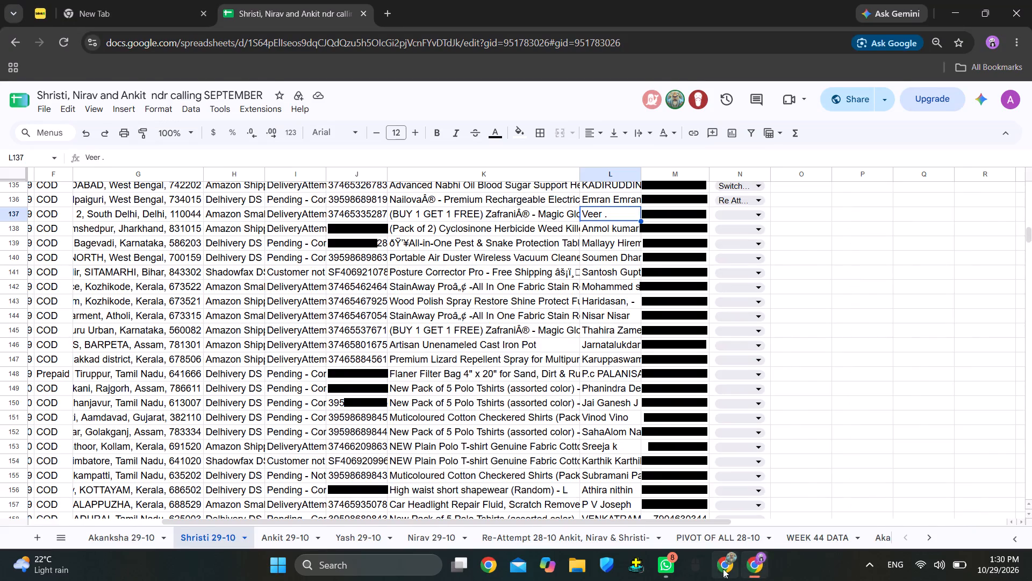
left_click(722, 570)
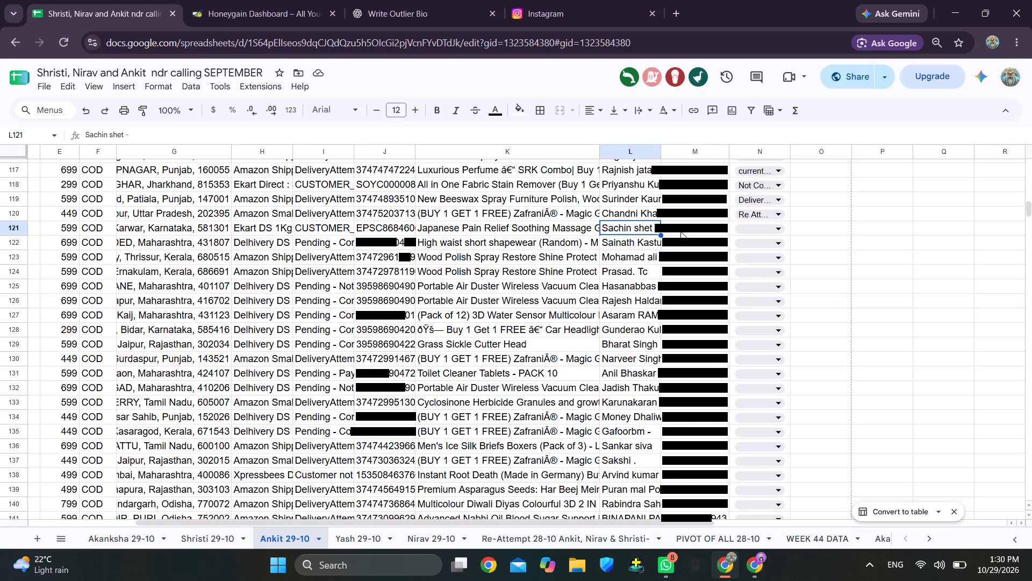
Set the row 121 remark in the Ankit 29-10 sheet to Re Attempt and select the row 122 customer phone.
left_click(763, 228)
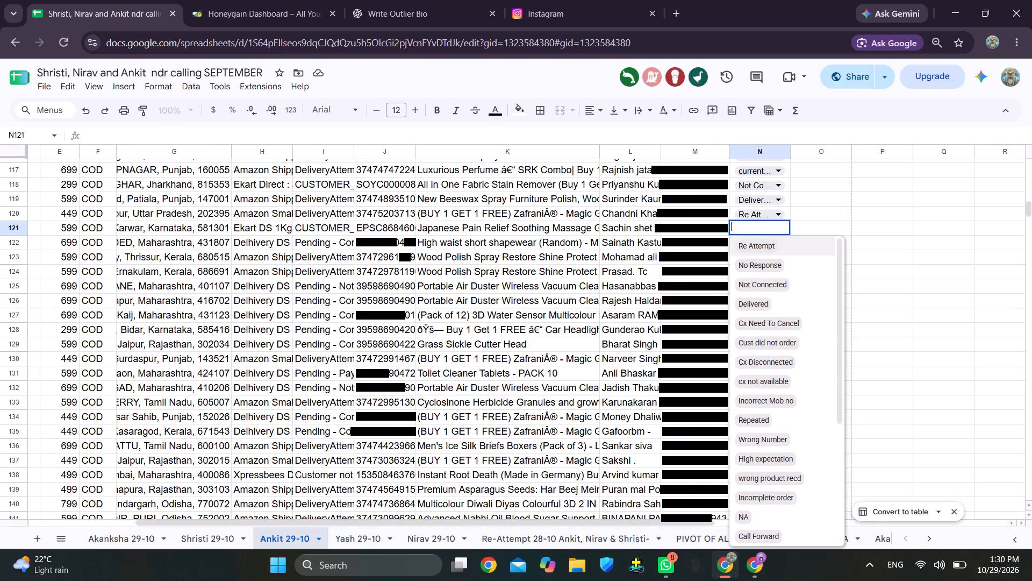
left_click(759, 245)
left_click(707, 242)
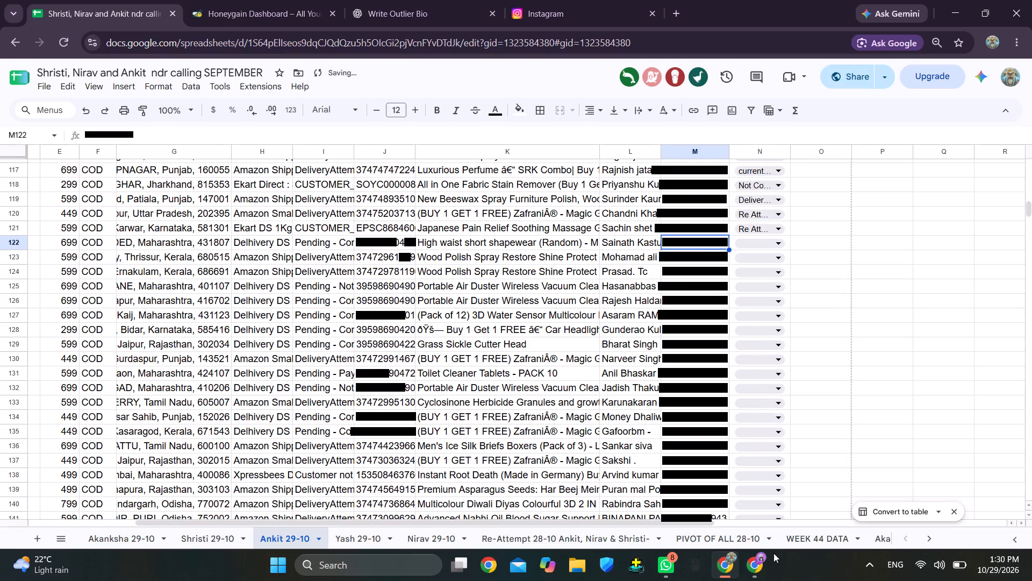
In the other spreadsheet window, look over the Akanksha, Yash and Nirav 29-10 sheets and return to Shristi 29-10.
left_click(753, 567)
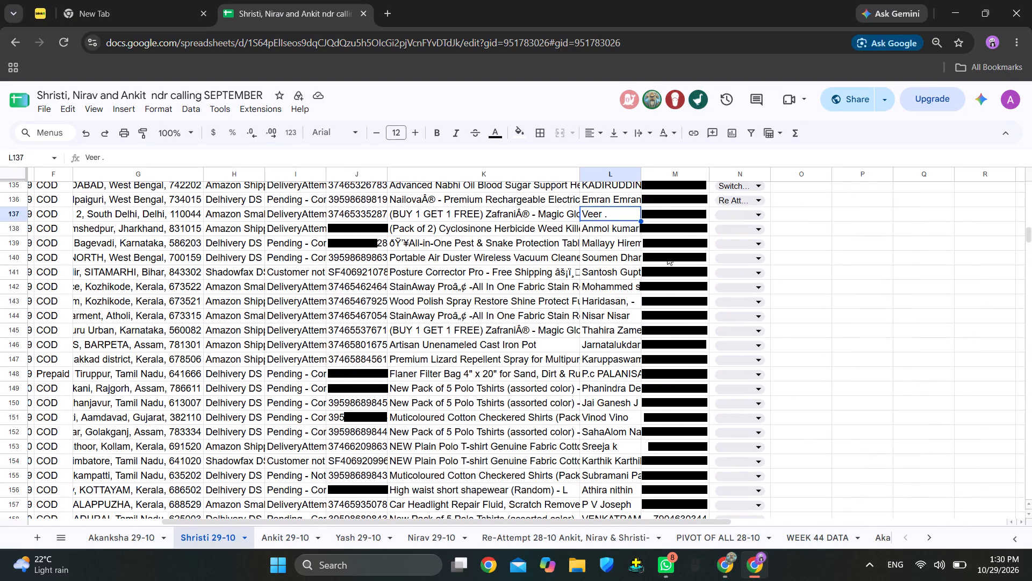
left_click(131, 539)
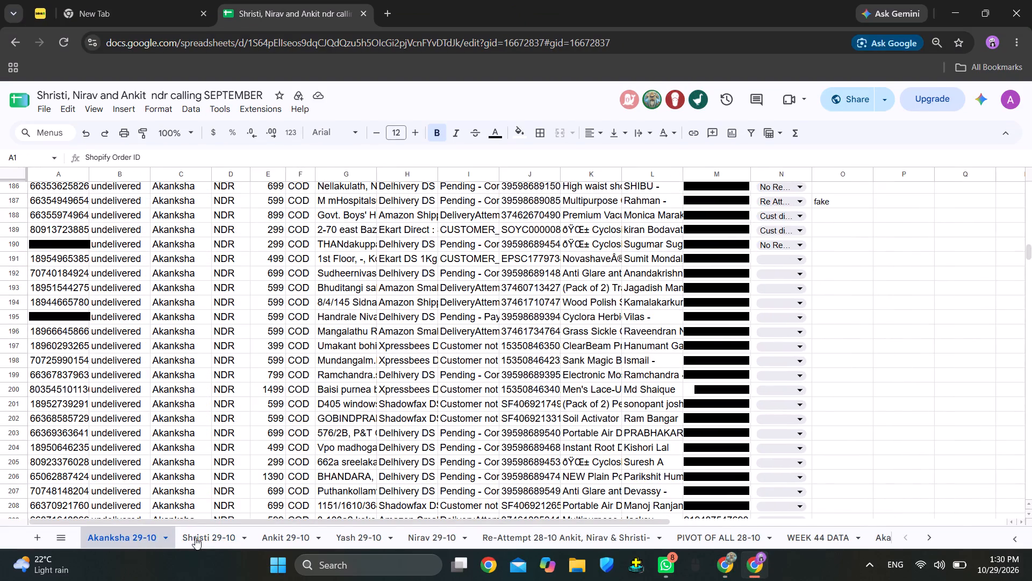
left_click(196, 537)
left_click(343, 529)
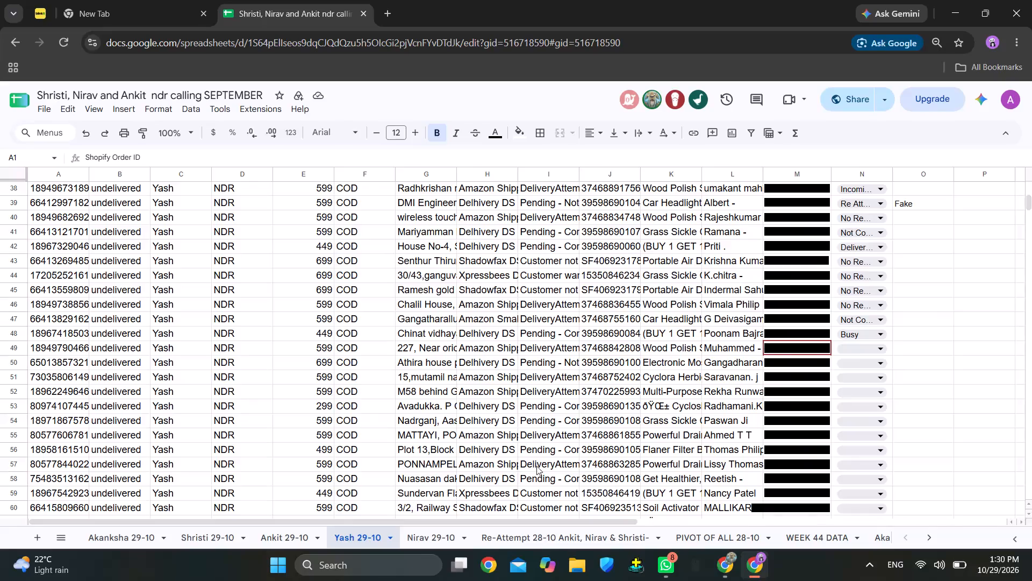
left_click(436, 538)
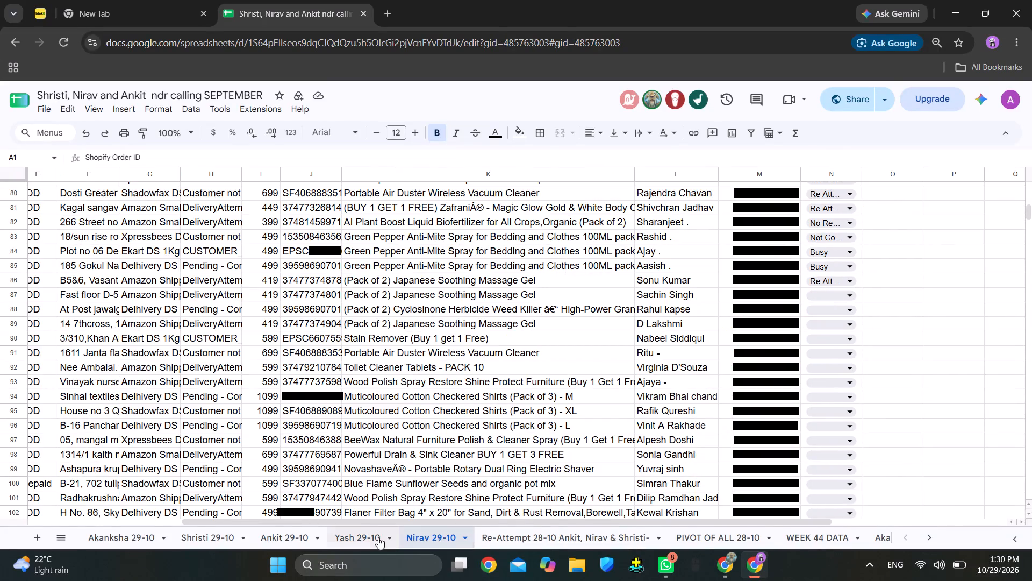
left_click(224, 540)
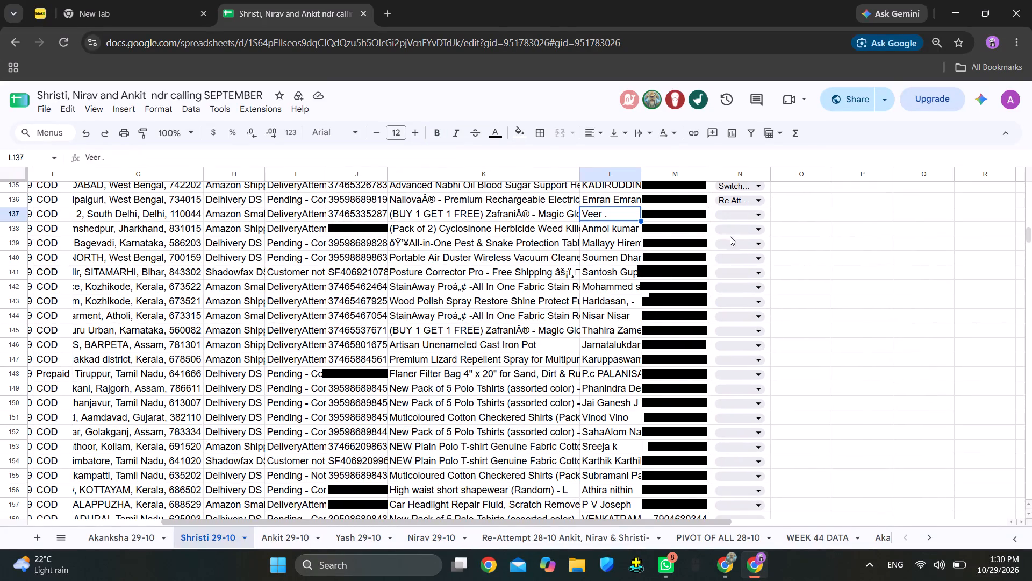
In the Ankit 29-10 window, set the row 122 remark to No Response and select the row 123 customer phone.
left_click(727, 561)
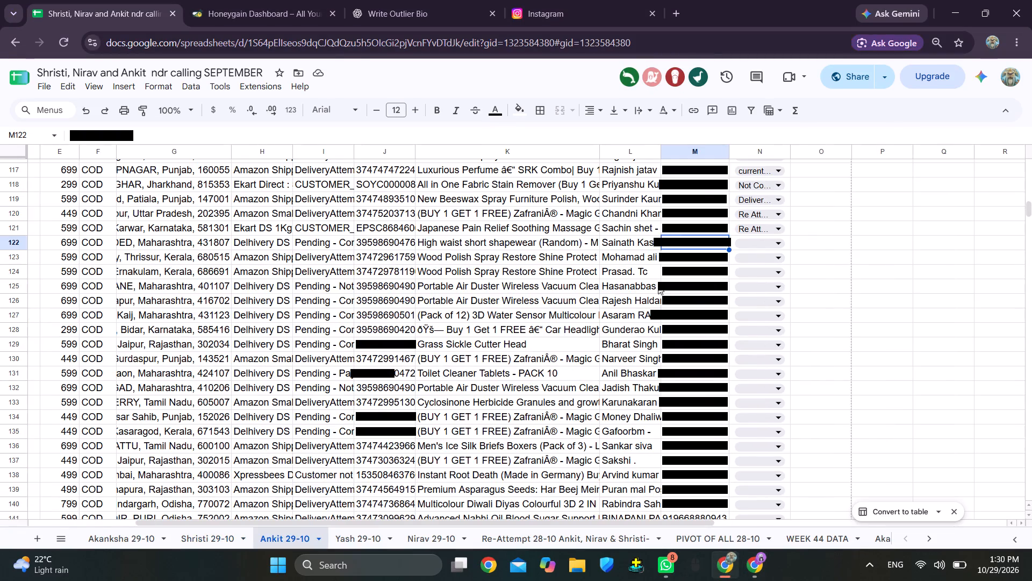
left_click(646, 243)
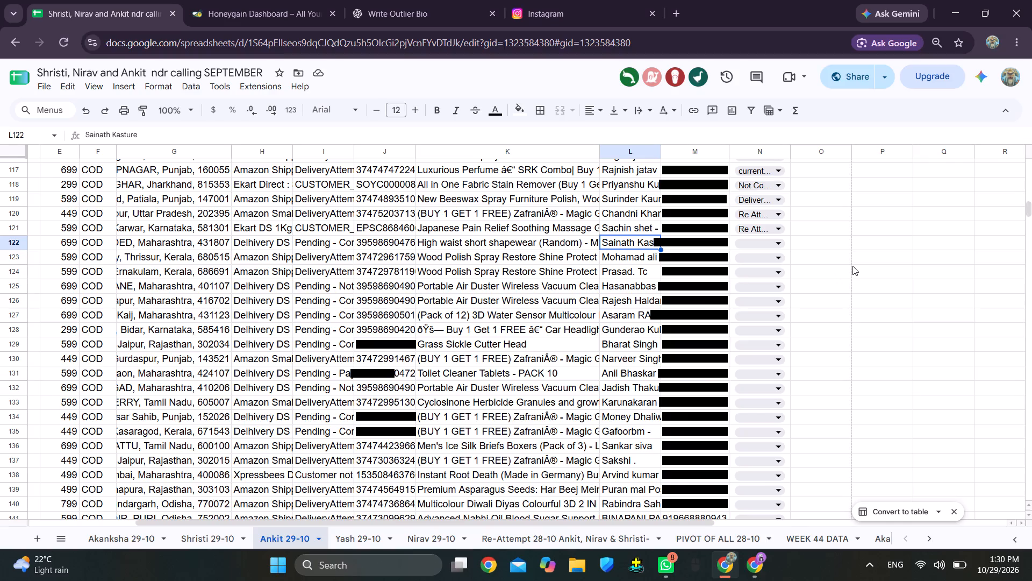
scroll(845, 293, "up", 1)
scroll(846, 292, "down", 1)
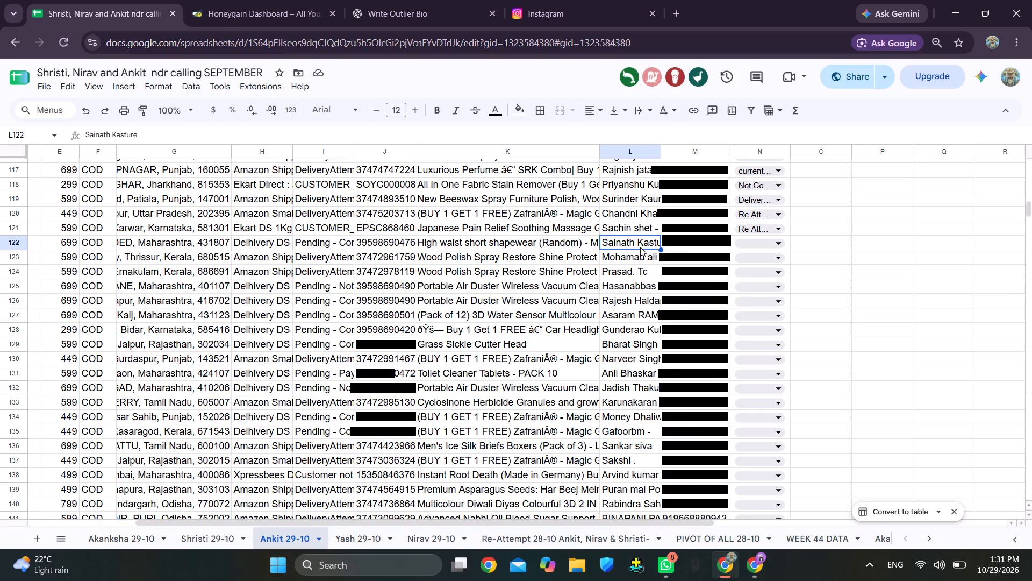
left_click(764, 245)
left_click(765, 276)
left_click(703, 250)
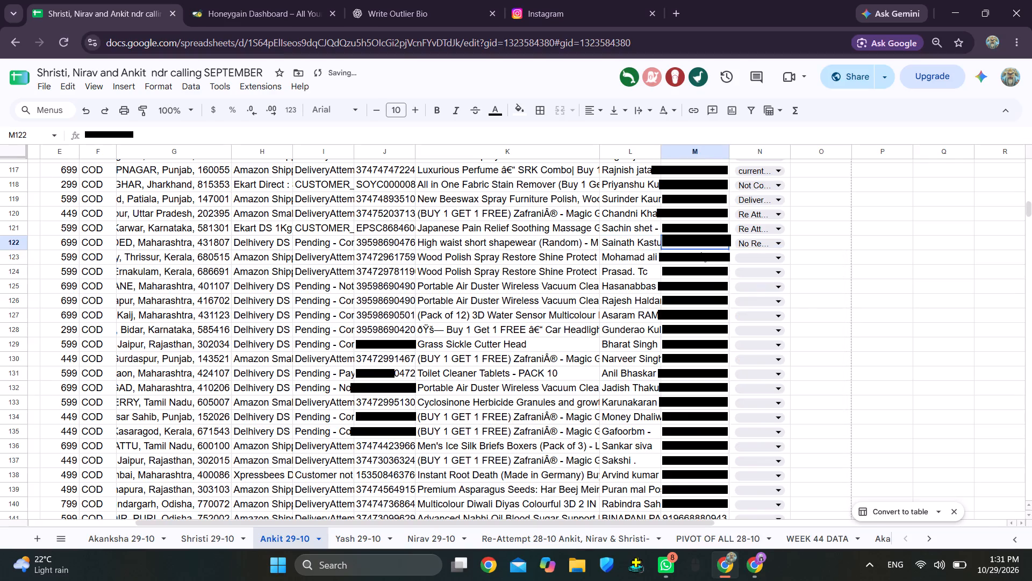
left_click(701, 260)
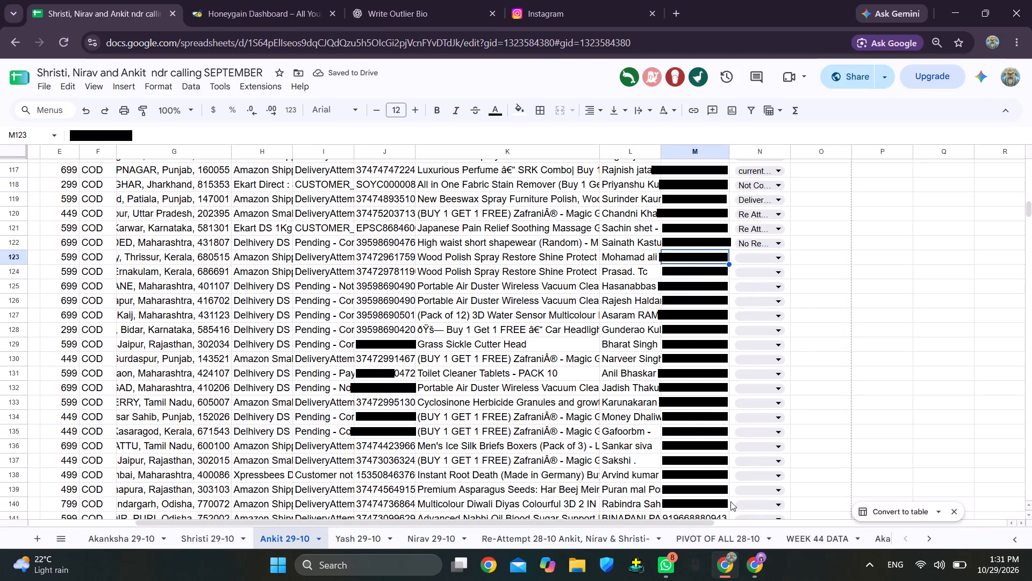
Look over the customer, phone and remark columns around row 137 in the Shristi 29-10 window.
left_click(758, 564)
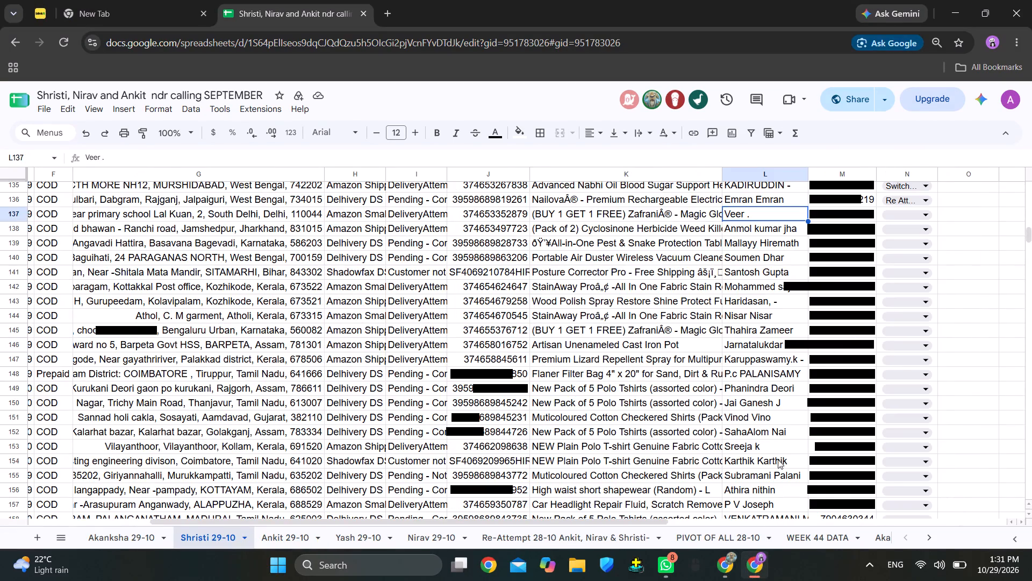
left_click_drag(655, 522, 656, 522)
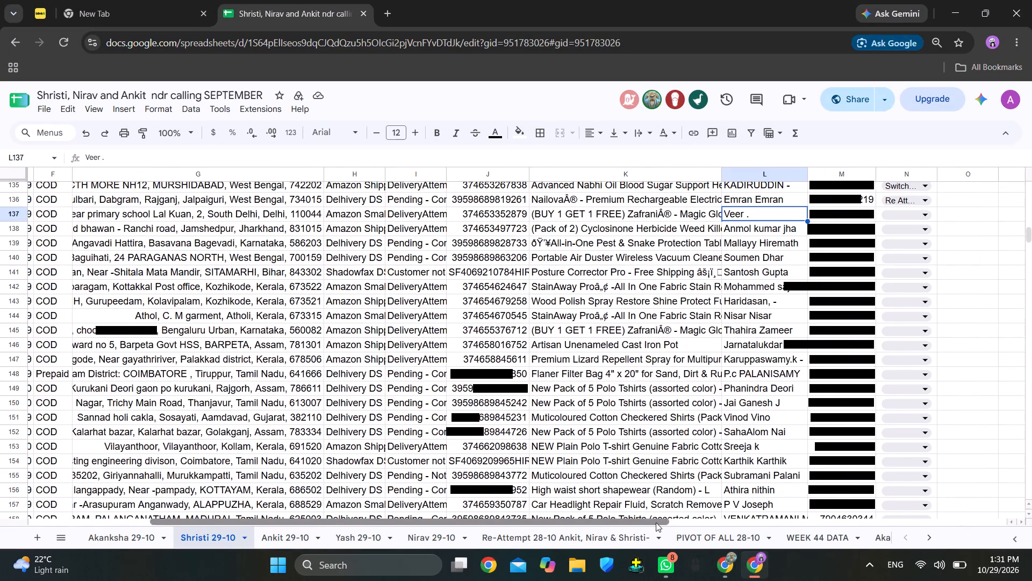
left_click_drag(656, 522, 683, 518)
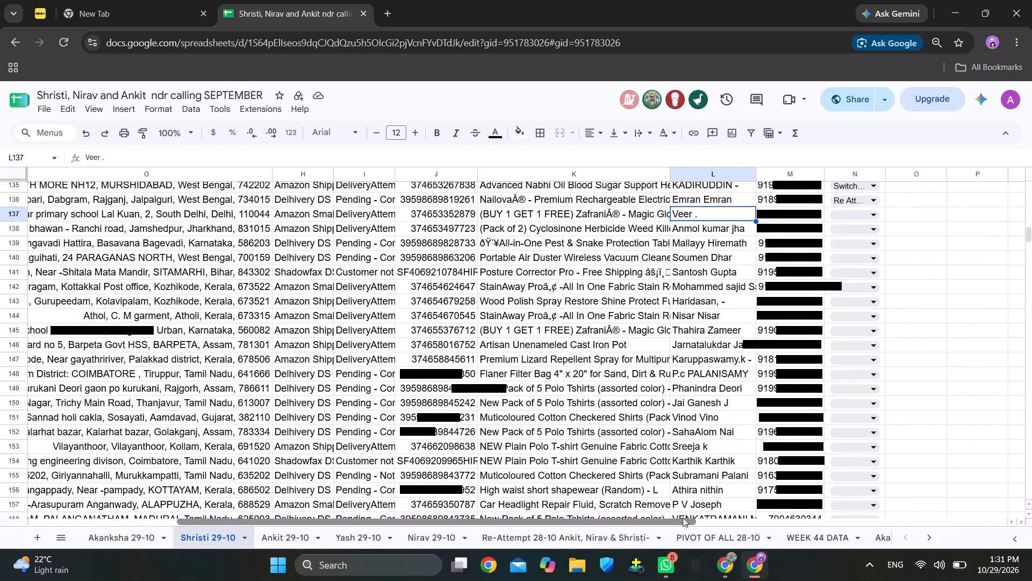
left_click_drag(683, 518, 714, 512)
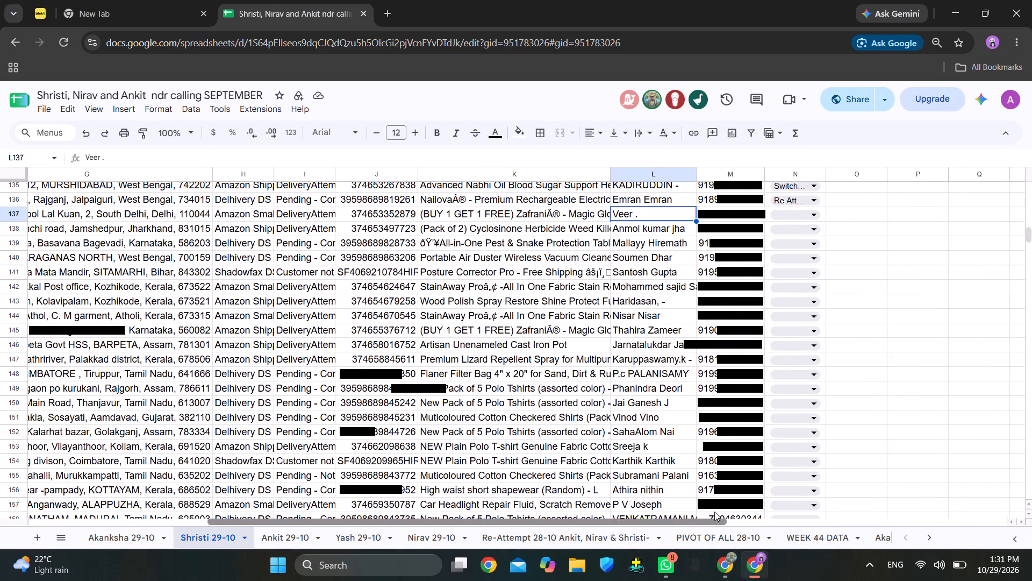
left_click_drag(714, 512, 726, 509)
In the Ankit 29-10 window, set the row 123 remark to Cx Disconnected and select the row 124 customer phone.
left_click(724, 569)
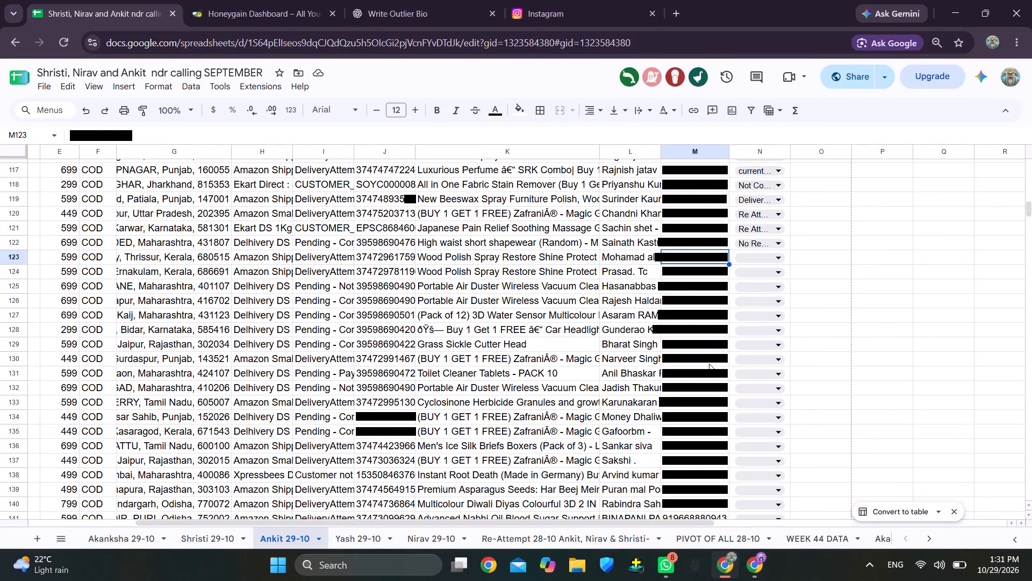
left_click(635, 257)
scroll(819, 280, "up", 1)
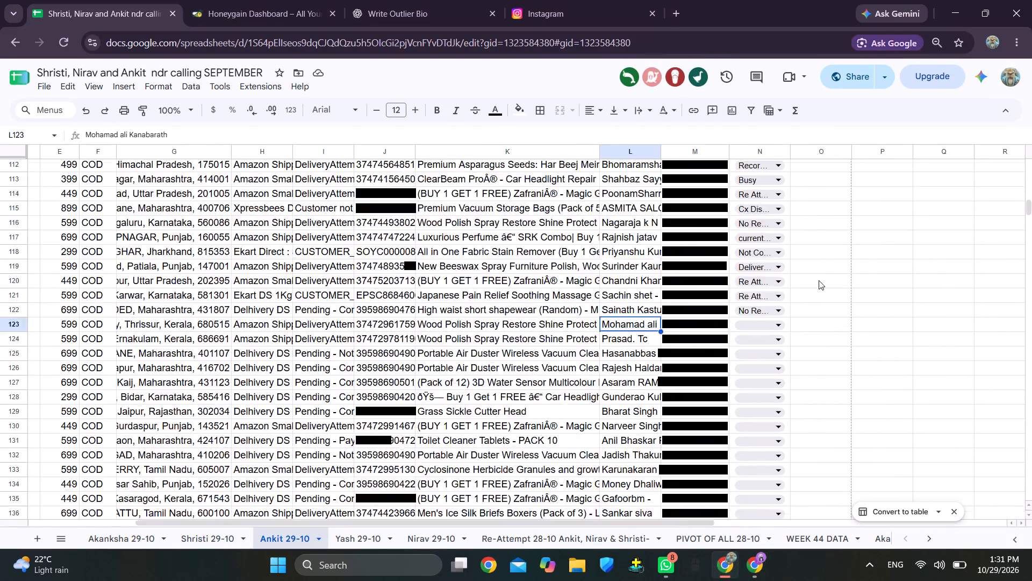
scroll(819, 280, "up", 10)
scroll(825, 279, "down", 5)
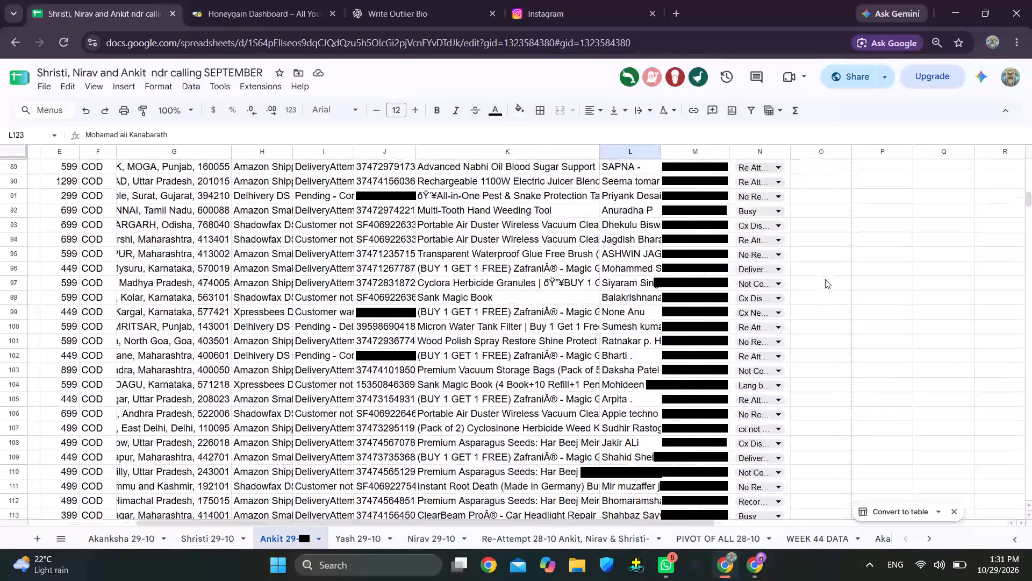
scroll(825, 279, "down", 6)
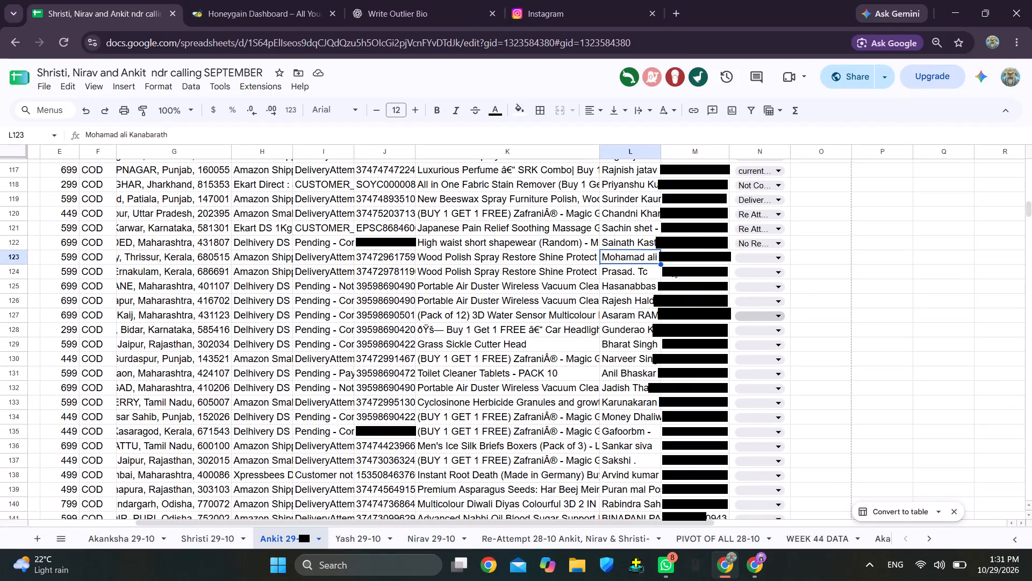
left_click(764, 259)
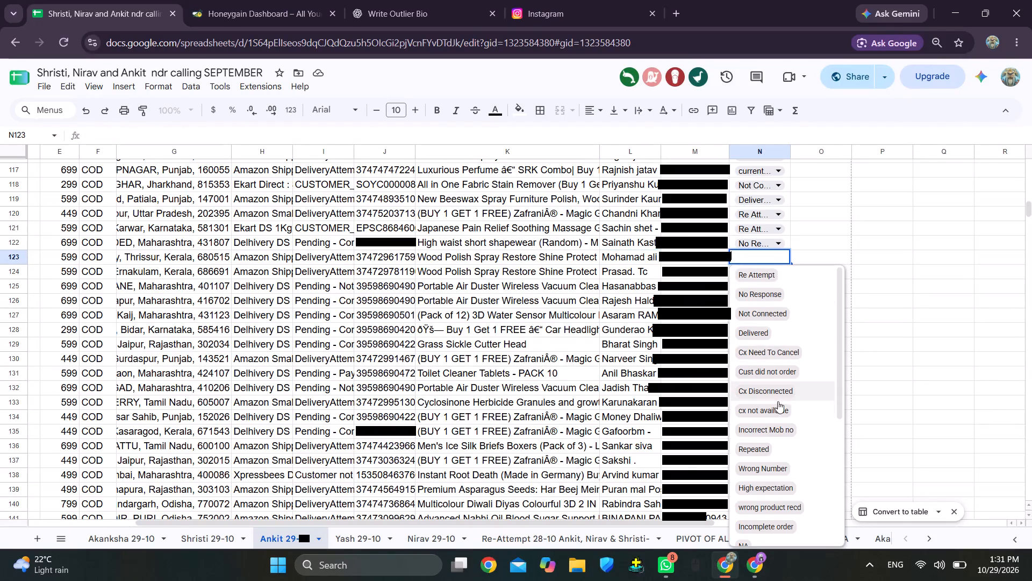
left_click(773, 395)
left_click(704, 270)
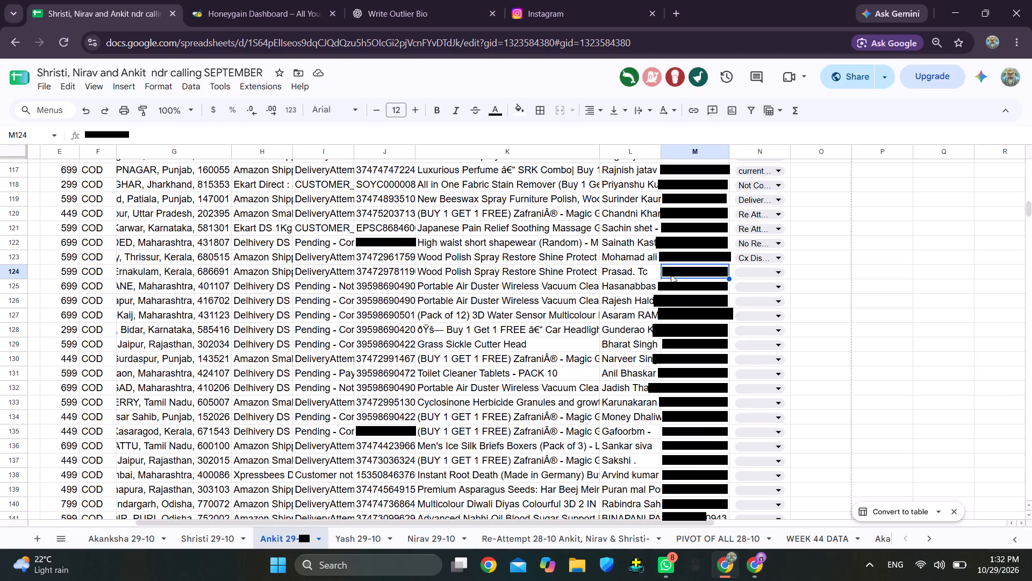
Check the row 124 customer name, look over the Akanksha, Yash and Nirav 29-10 sheets, and return to Ankit 29-10.
left_click(644, 269)
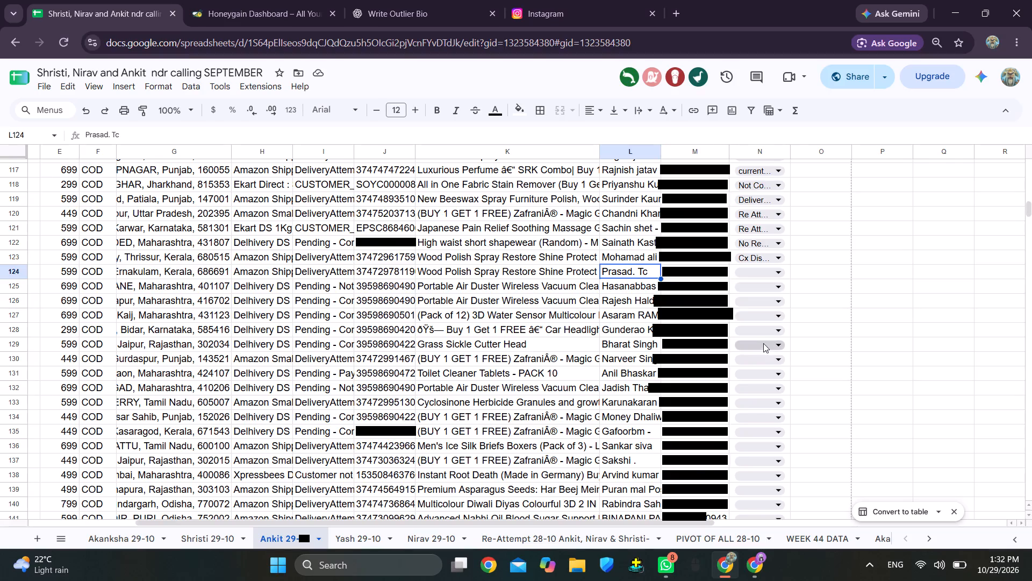
left_click(125, 542)
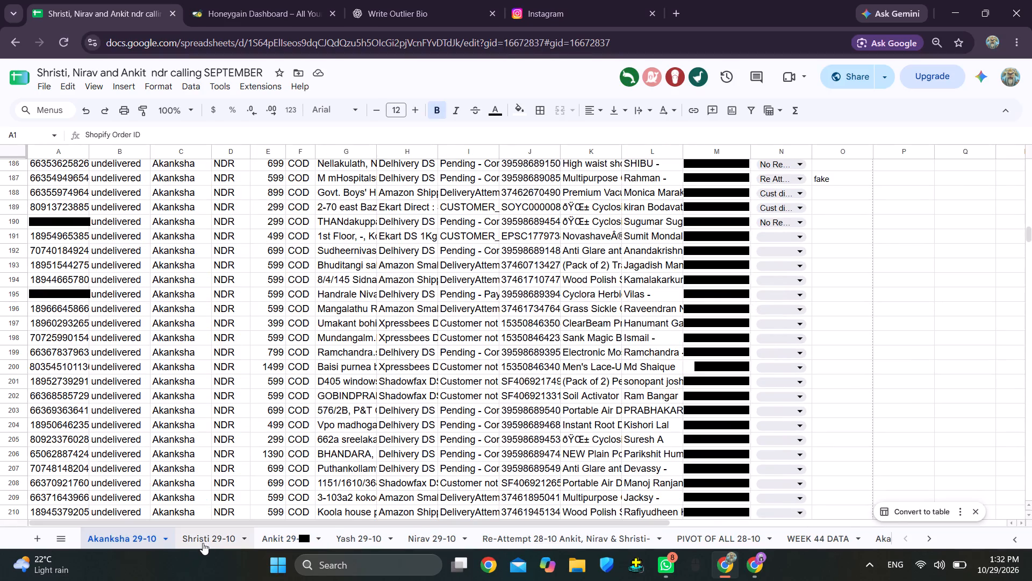
left_click(354, 539)
scroll(659, 428, "down", 2)
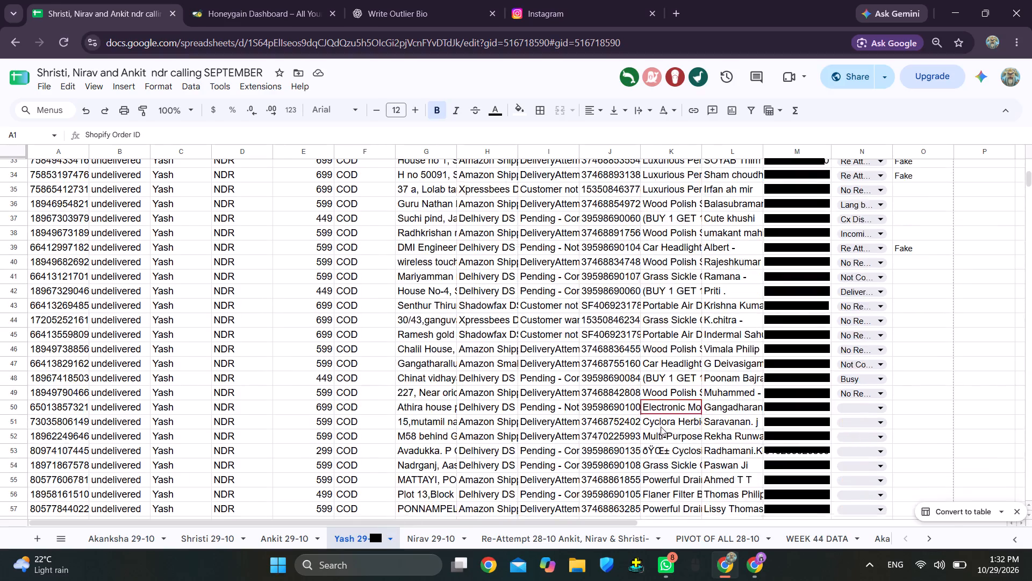
scroll(661, 427, "down", 2)
left_click(438, 541)
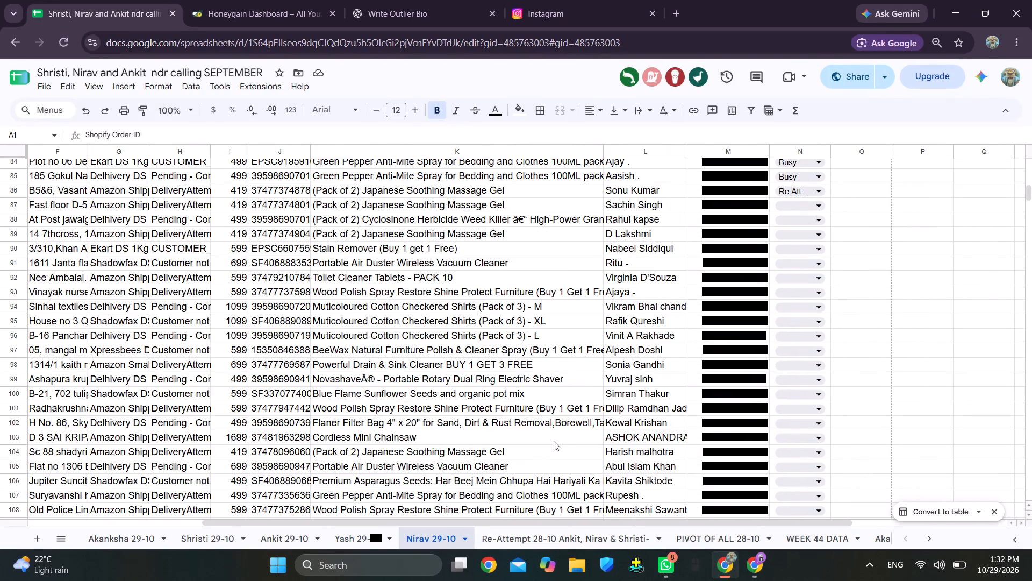
left_click(274, 534)
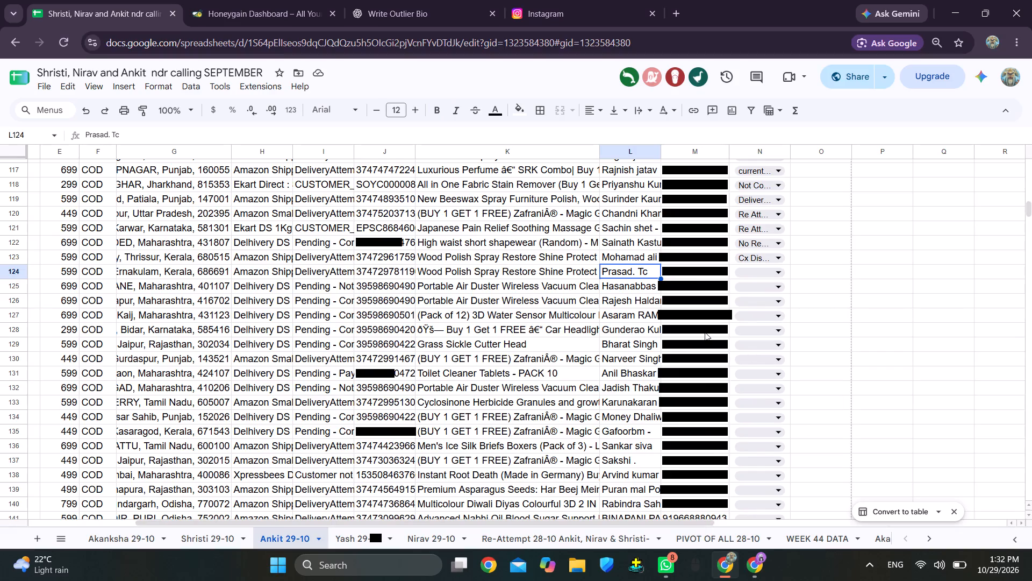
Set the row 124 remark in the Ankit 29-10 sheet to Lang barrier and select the row 125 customer phone.
left_click(761, 271)
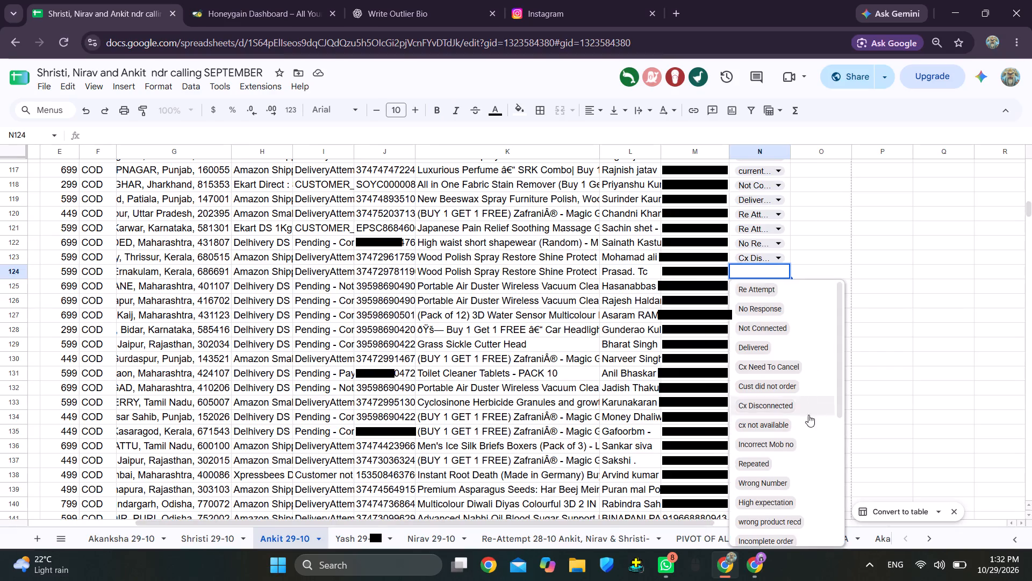
scroll(802, 426, "down", 3)
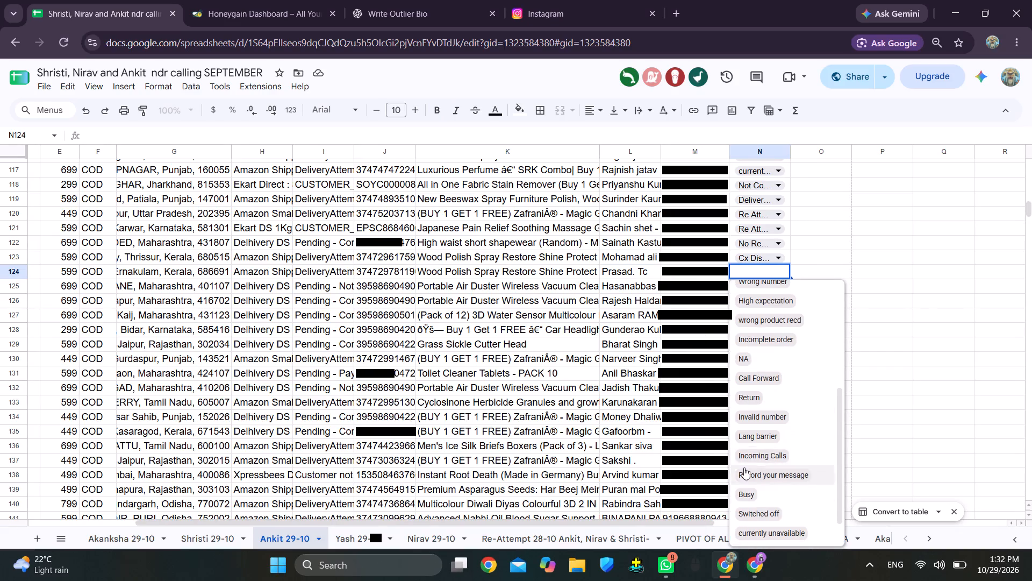
left_click(766, 437)
left_click(703, 291)
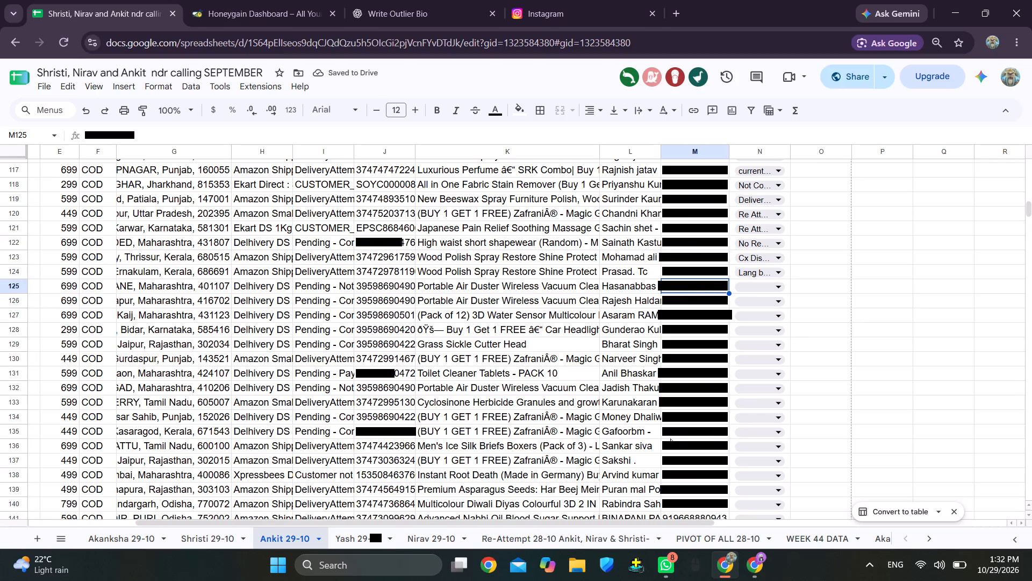
Look over the rows around row 137 in the Shristi 29-10 window.
left_click(751, 569)
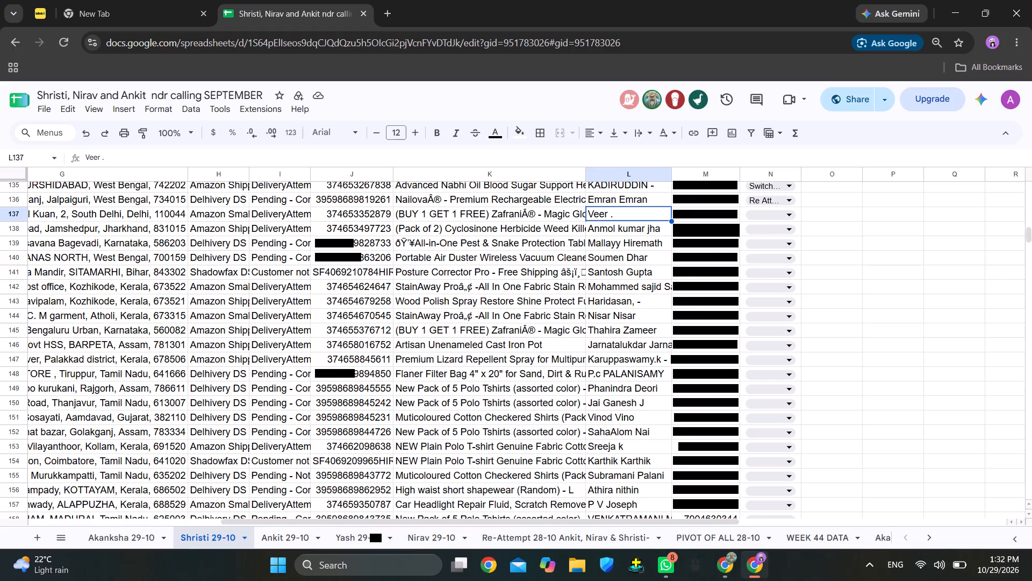
scroll(773, 225, "up", 1)
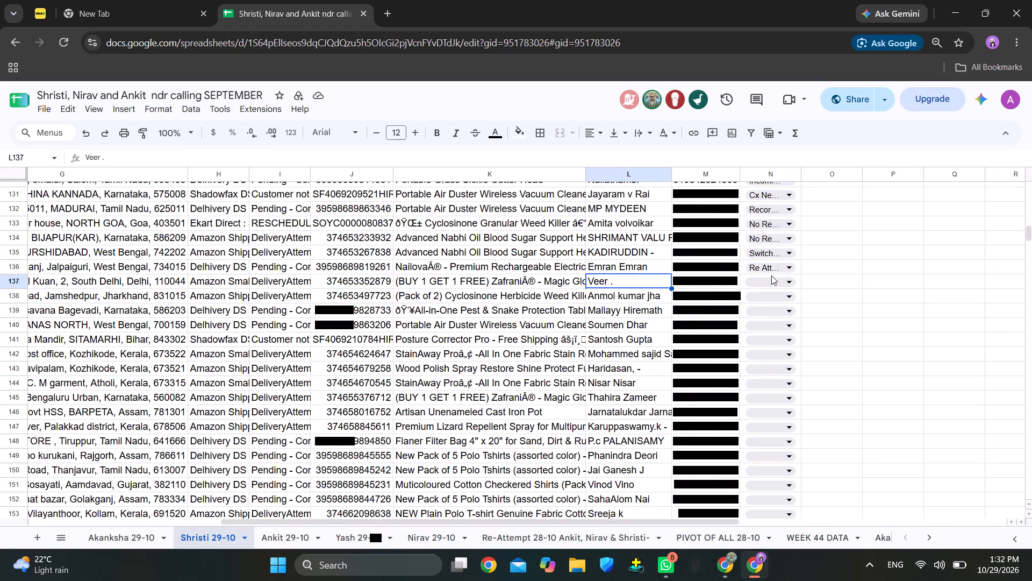
scroll(703, 288, "down", 1)
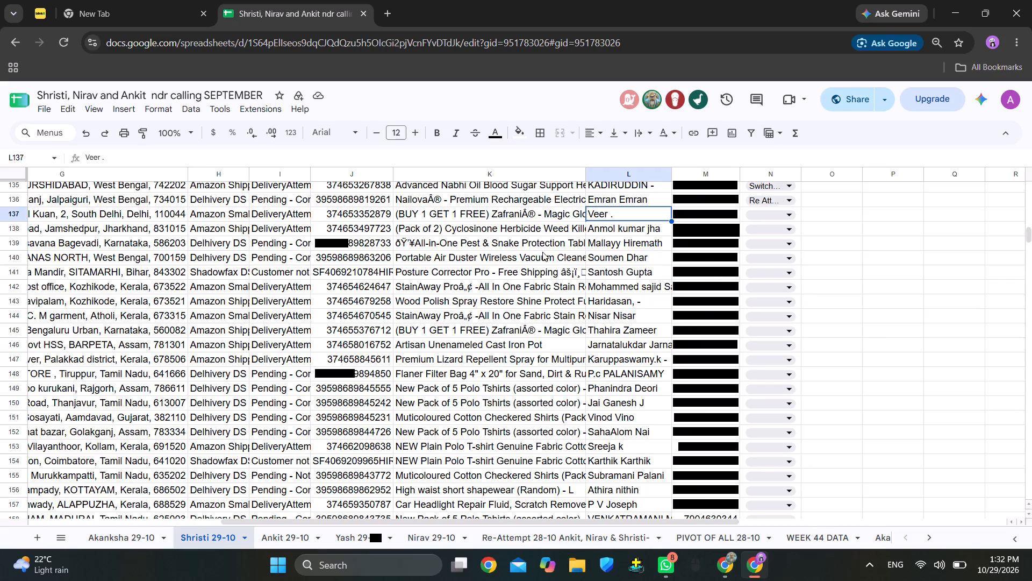
In the Ankit 29-10 window, set the row 125 remark to Re Attempt and select the row 126 customer phone.
left_click(722, 564)
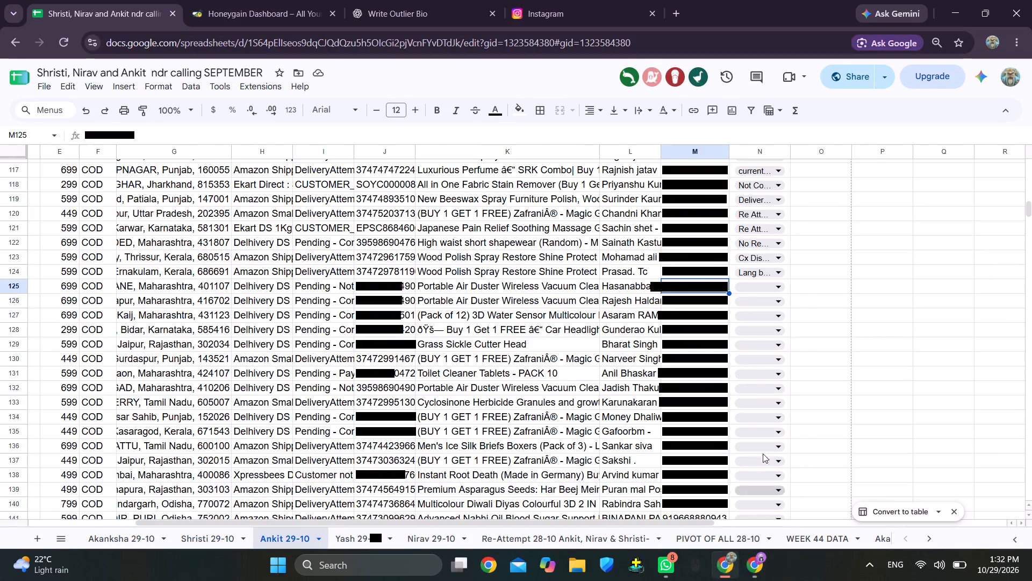
left_click(639, 287)
scroll(667, 353, "up", 1)
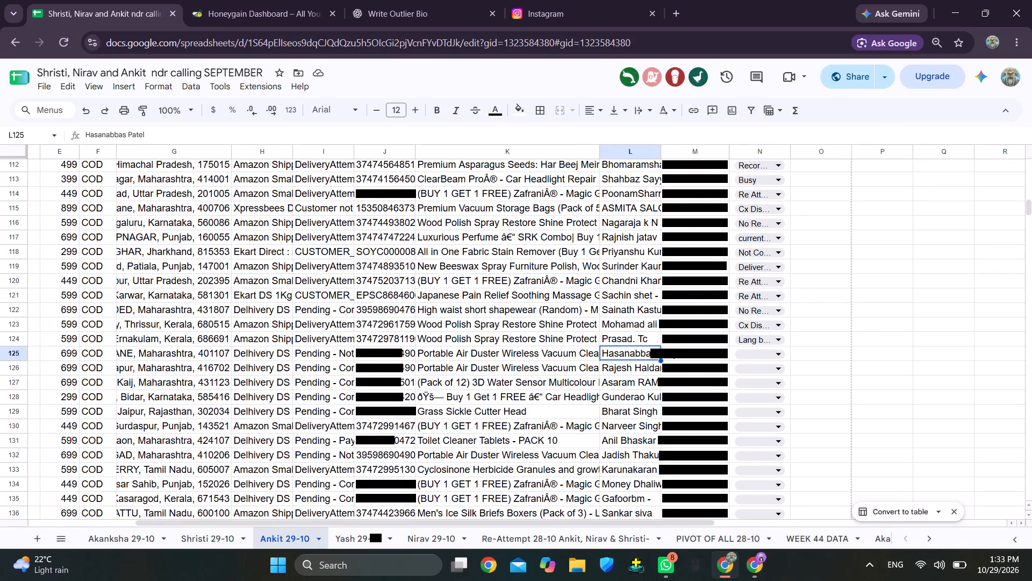
scroll(670, 349, "down", 1)
scroll(670, 348, "up", 1)
scroll(676, 331, "down", 3)
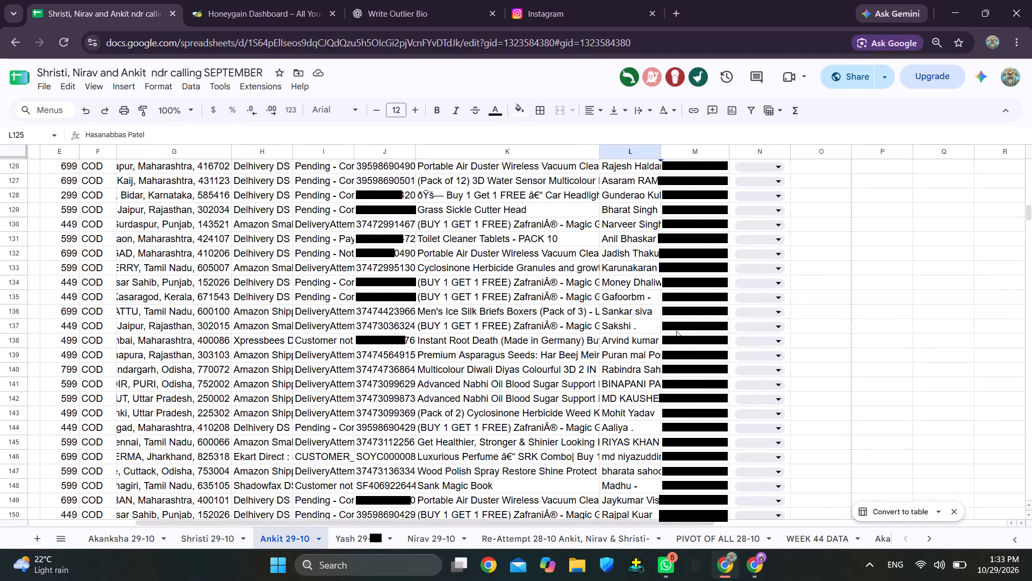
scroll(676, 331, "up", 1)
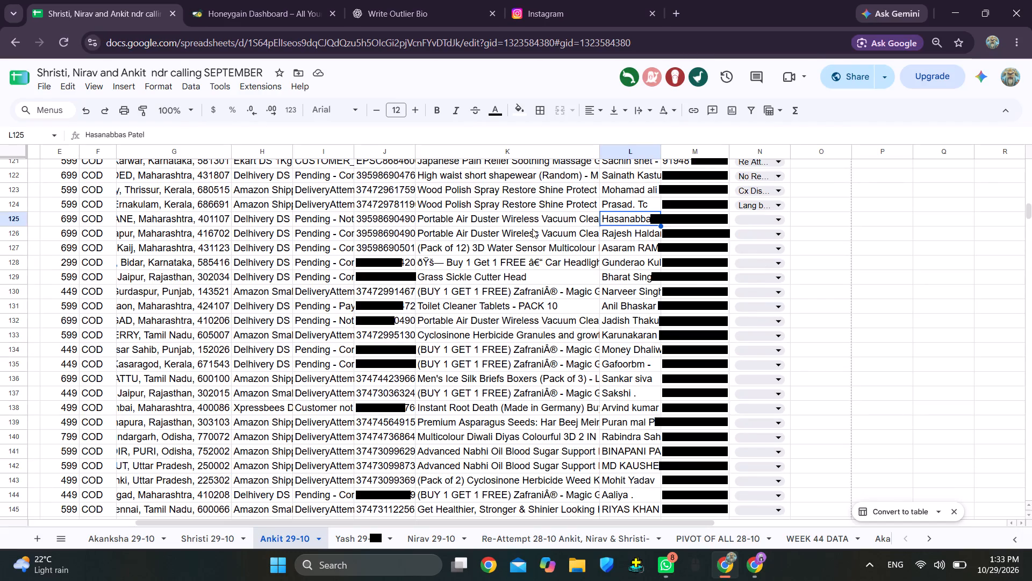
left_click(748, 224)
left_click(756, 223)
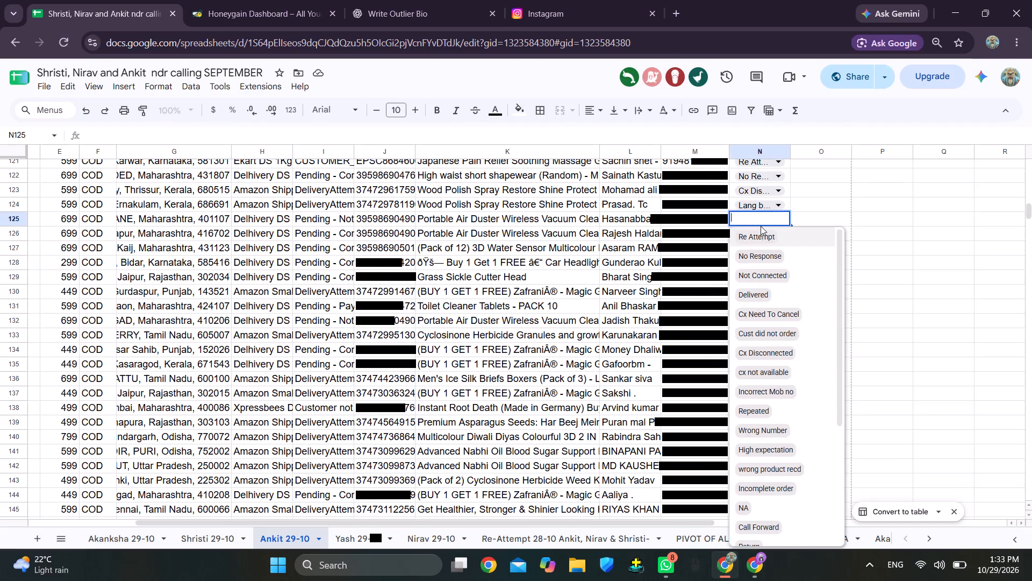
left_click(761, 237)
left_click(699, 237)
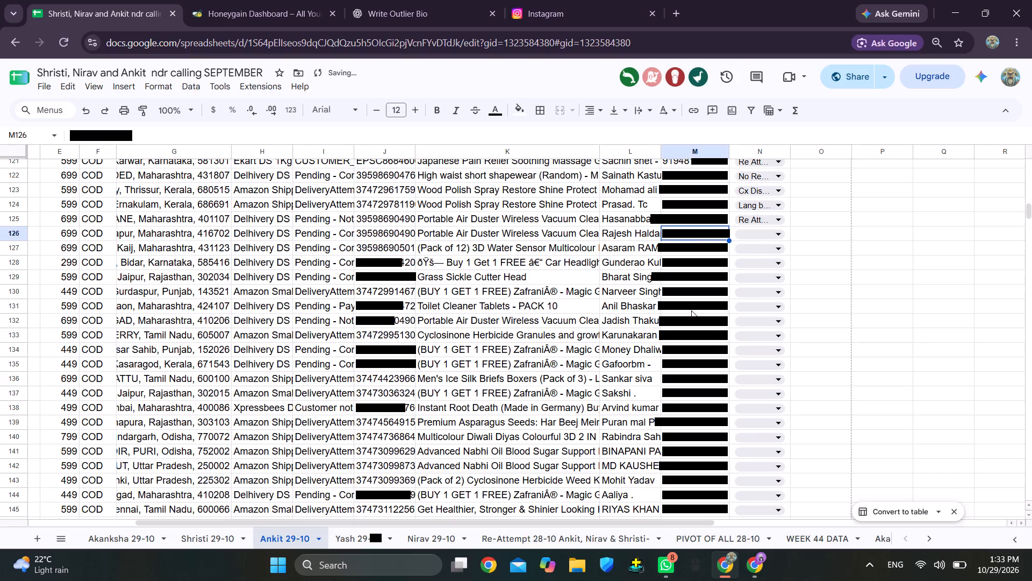
In the Shristi 29-10 window, set the row 137 remark to Delivered and select the row 138 customer phone.
left_click(749, 564)
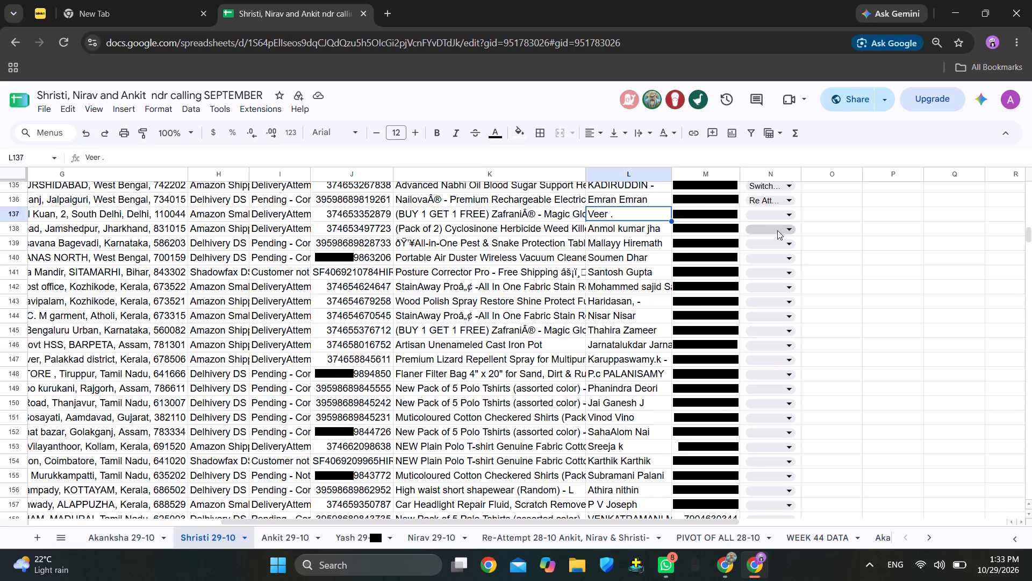
scroll(780, 228, "up", 2)
scroll(796, 299, "down", 2)
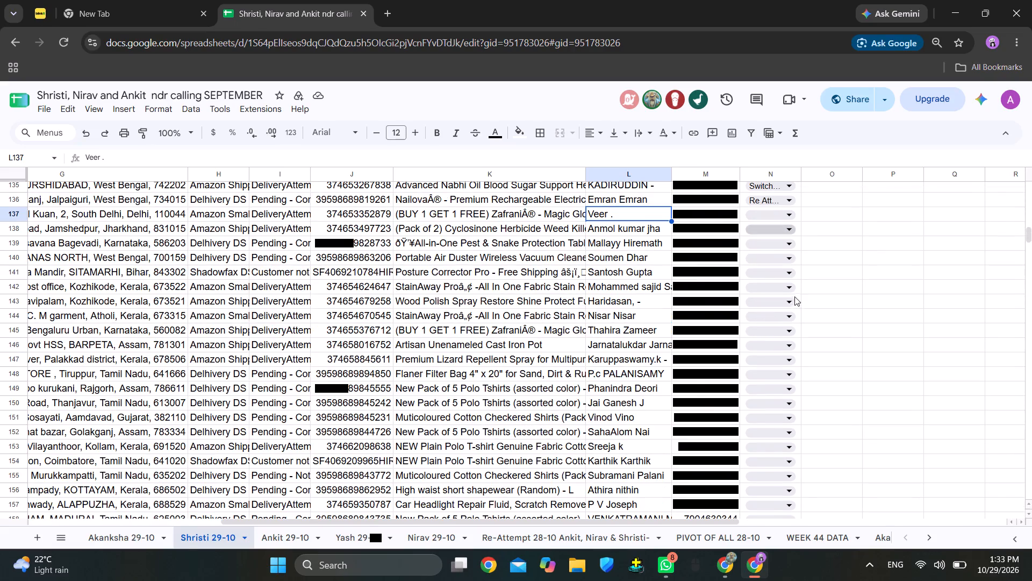
left_click(771, 218)
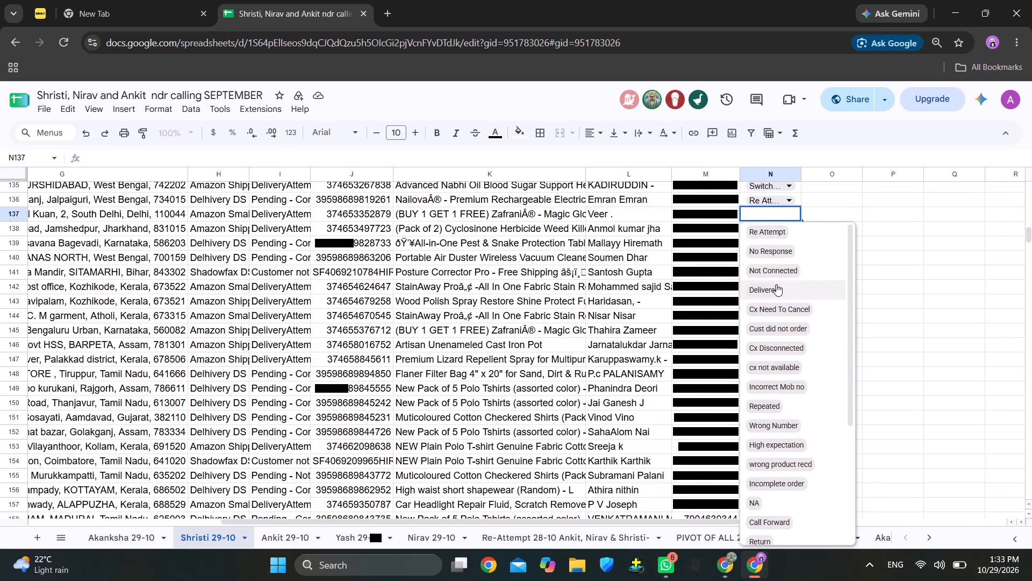
left_click(769, 297)
left_click(723, 223)
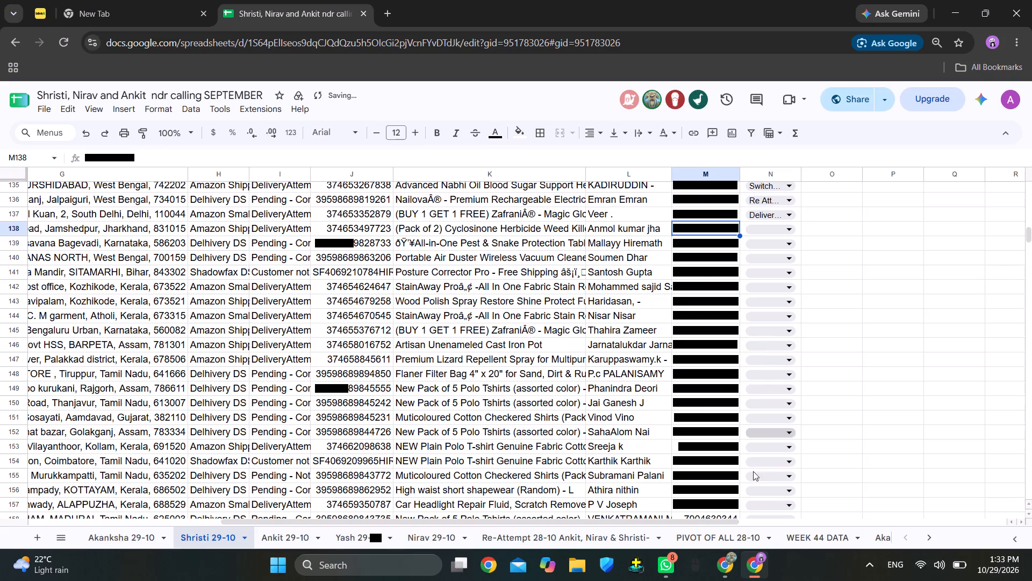
Check the Ankit row 126 and Shristi row 138 customer names, set the Ankit 29-10 row 126 remark to Re Attempt, and select the row 127 phone.
left_click(727, 565)
left_click(632, 233)
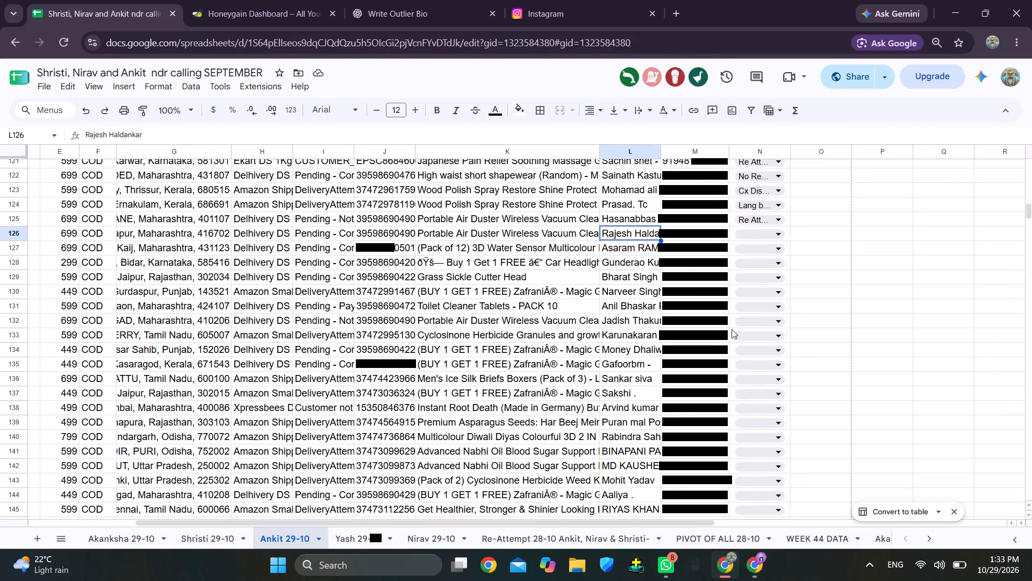
left_click(761, 563)
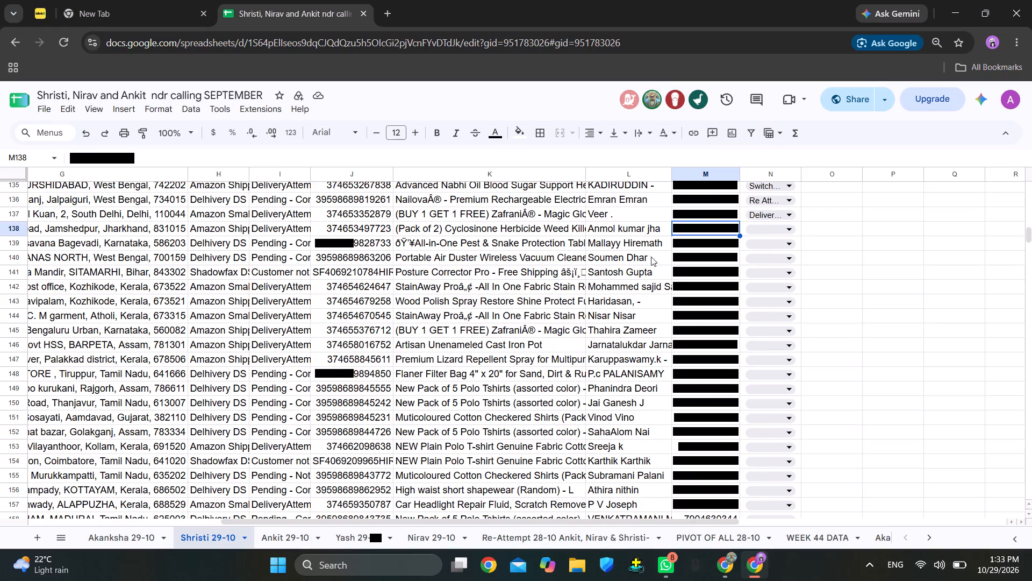
left_click(652, 228)
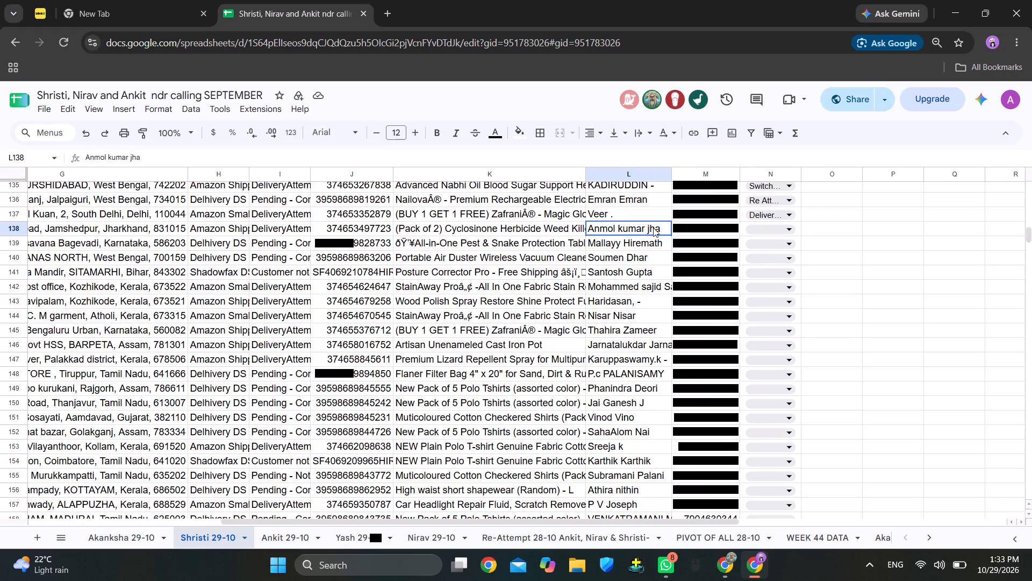
left_click(725, 568)
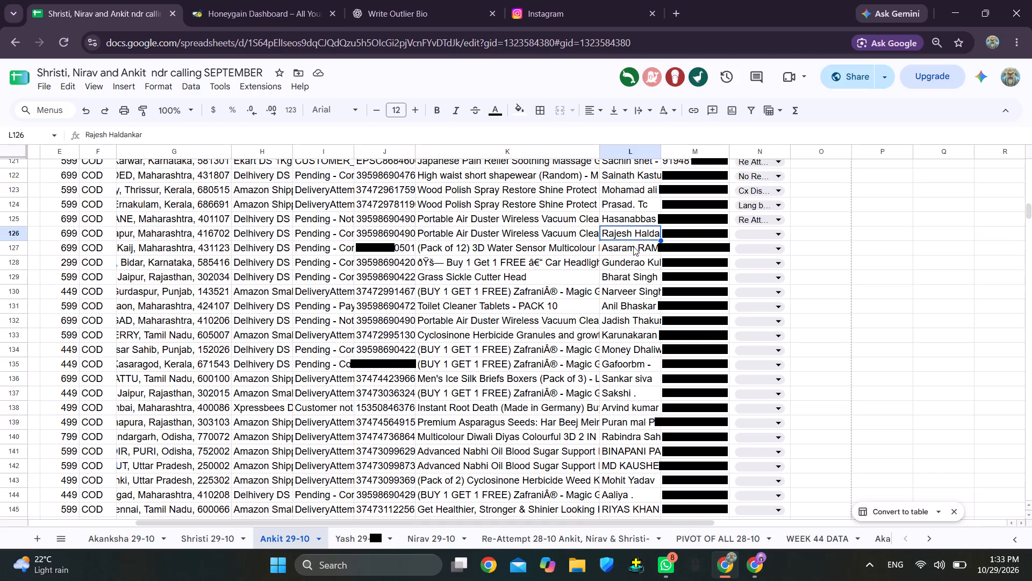
left_click(769, 236)
left_click(764, 250)
left_click(702, 249)
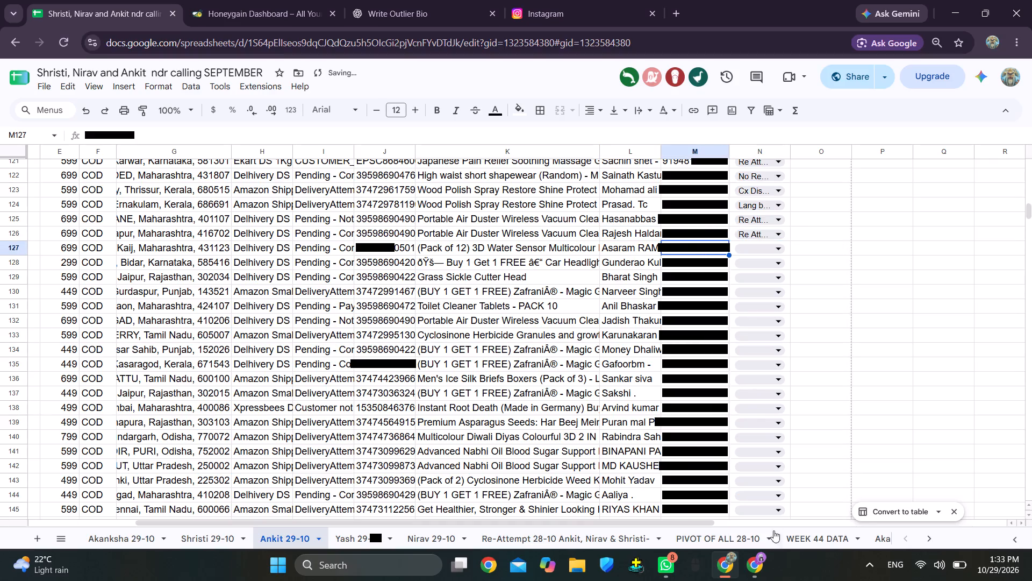
In the Shristi 29-10 window, set the row 138 remark to Re Attempt and select the row 139 customer phone.
left_click(755, 565)
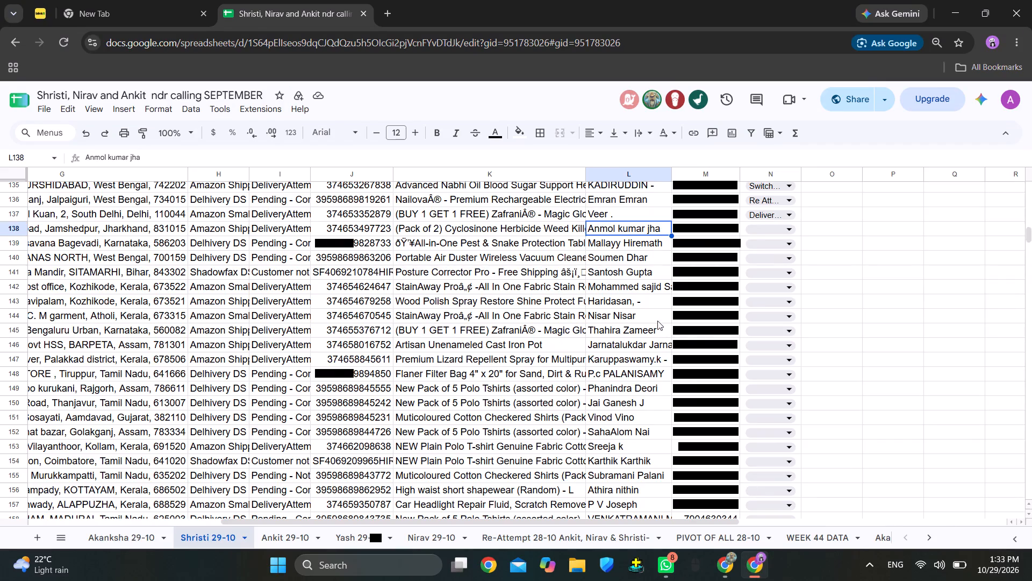
left_click(758, 231)
left_click(766, 248)
left_click(722, 243)
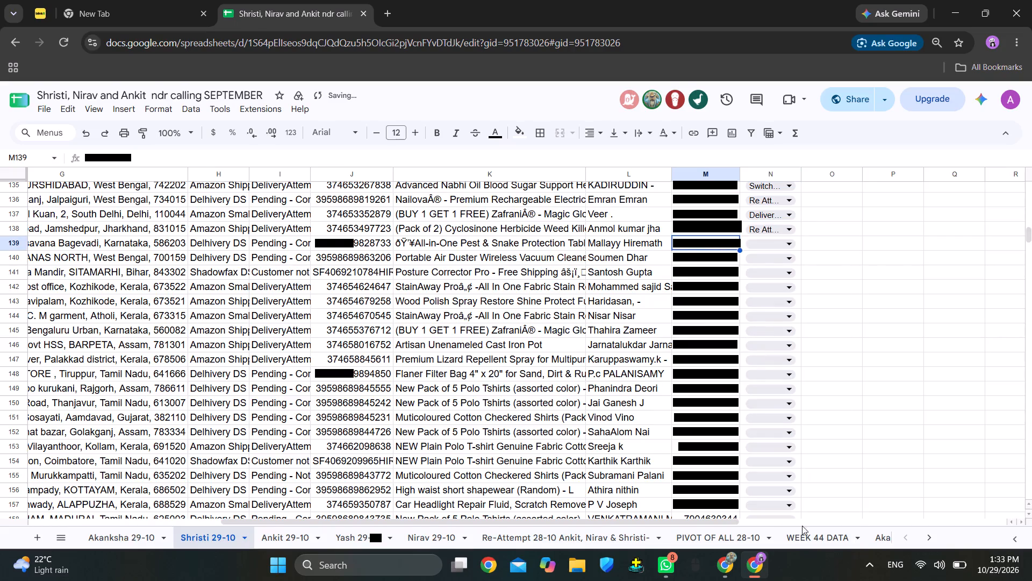
Check the Ankit row 127 and Shristi row 139 customer names, set the Ankit 29-10 row 127 remark to No Response, and select the row 128 phone.
left_click(727, 570)
left_click(621, 245)
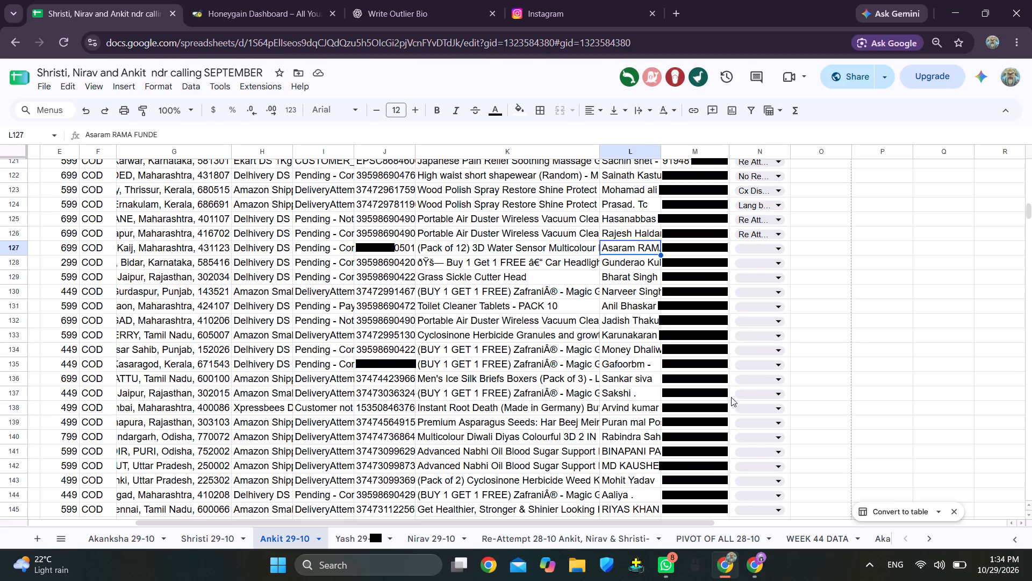
left_click(749, 568)
left_click(641, 237)
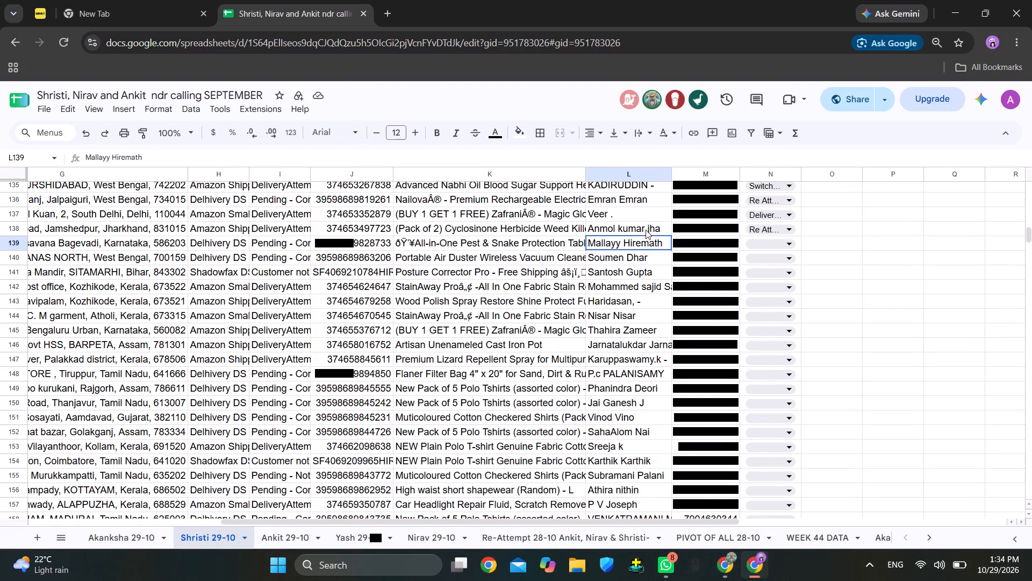
left_click(729, 568)
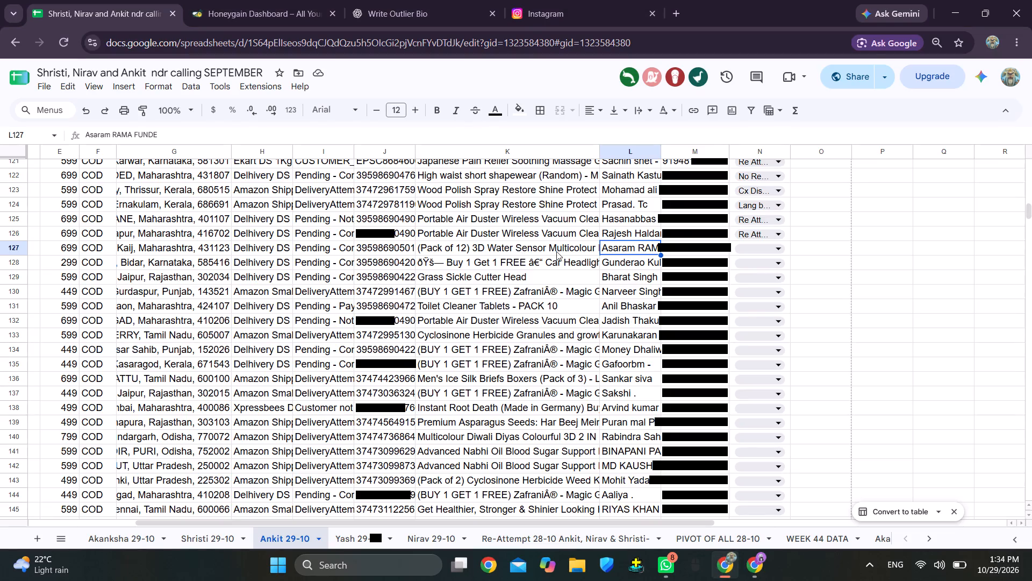
left_click(772, 249)
left_click(768, 286)
left_click(713, 264)
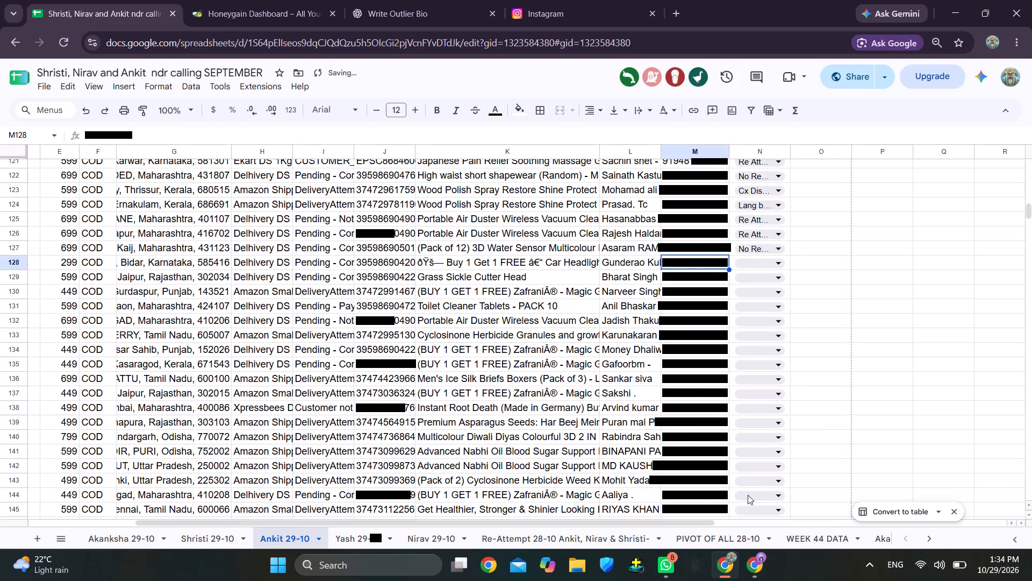
In the Shristi 29-10 window, set the row 139 remark to Record your message and select the row 140 customer phone.
left_click(759, 572)
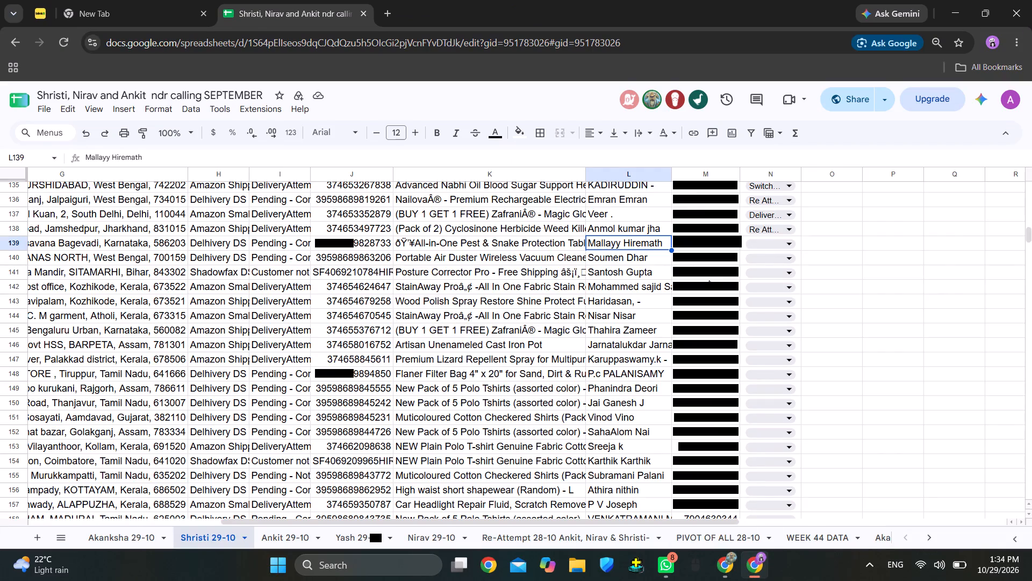
left_click(762, 246)
scroll(771, 284, "down", 6)
scroll(821, 422, "down", 3)
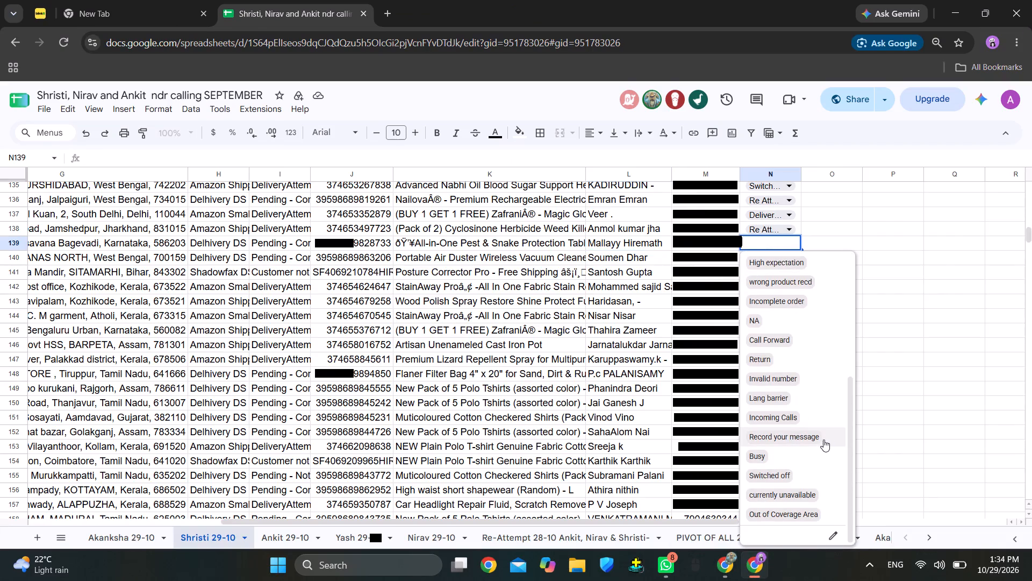
left_click(823, 441)
left_click(703, 256)
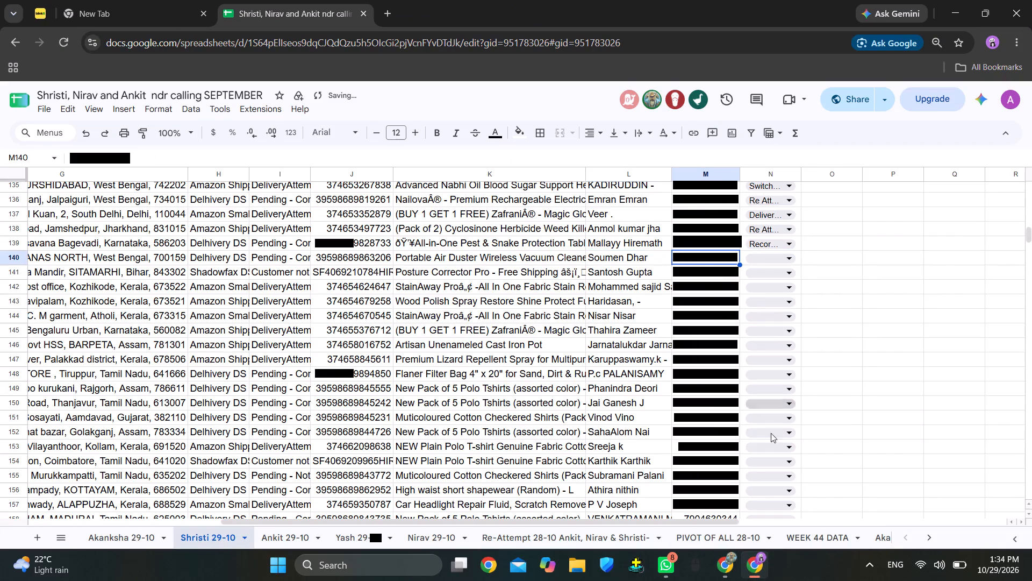
In the Ankit 29-10 window, check the row 128 customer name, set its remark to Not Connected, and select the row 129 customer phone.
left_click(732, 567)
left_click(634, 264)
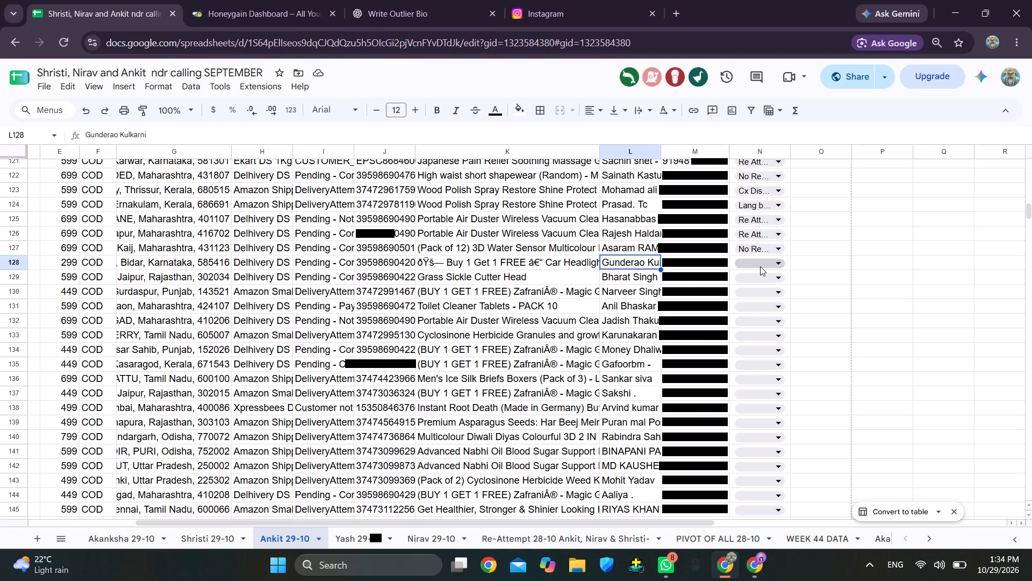
left_click(762, 267)
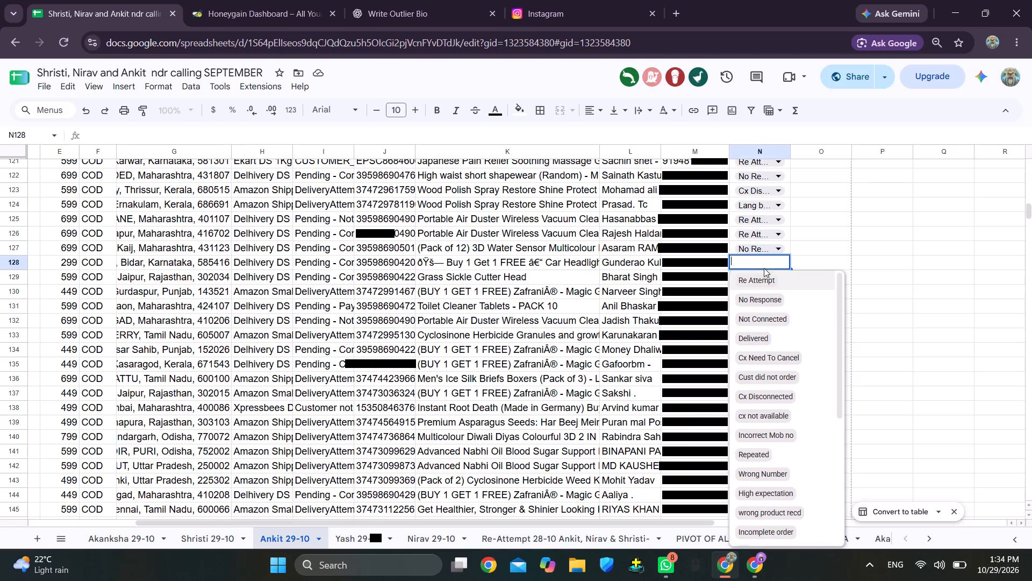
left_click(768, 319)
left_click(707, 283)
In the Shristi 29-10 window, check the row 140 customer name, set its remark to Re Attempt, and select the row 141 customer phone.
left_click(752, 565)
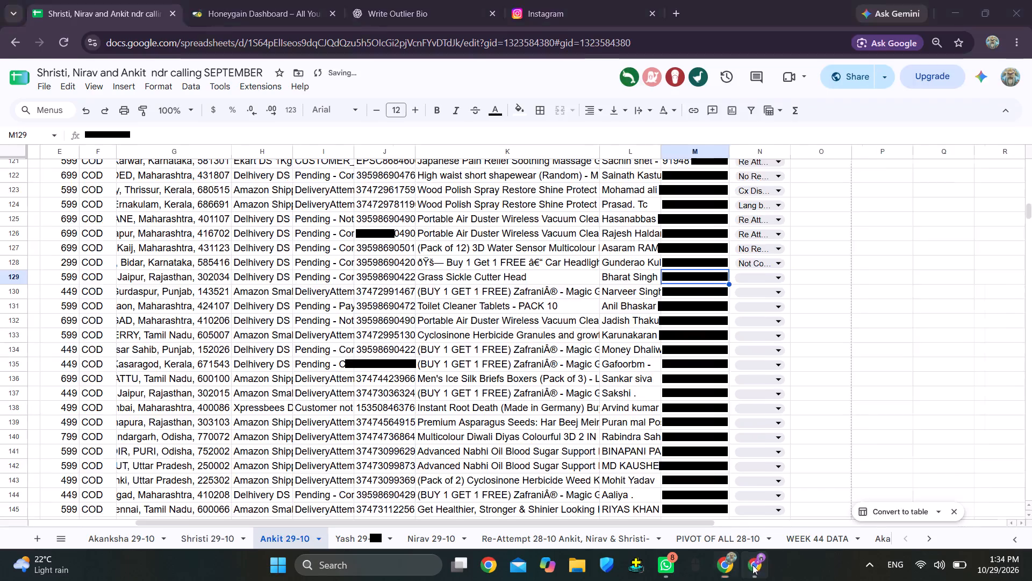
left_click(642, 255)
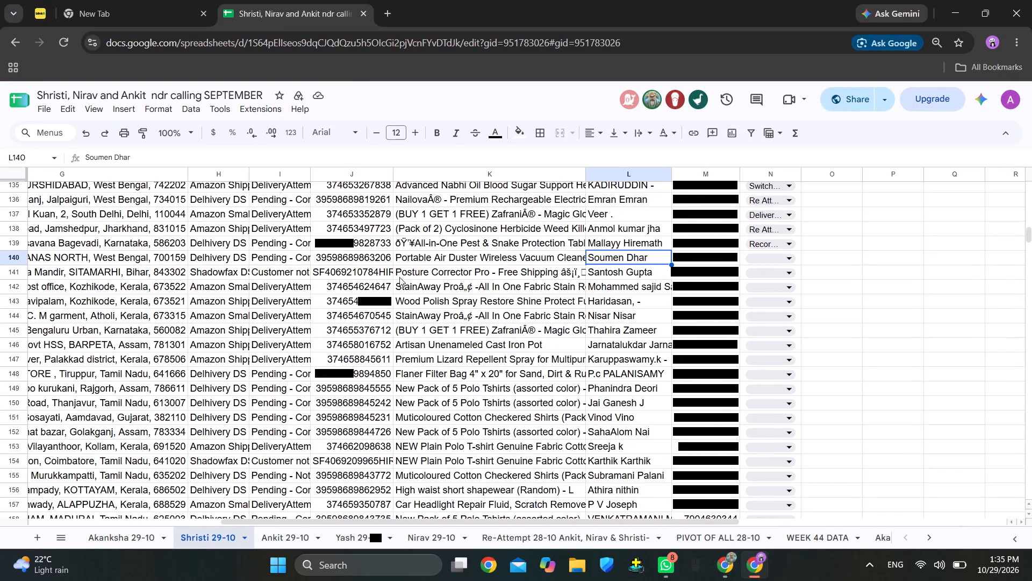
left_click(759, 257)
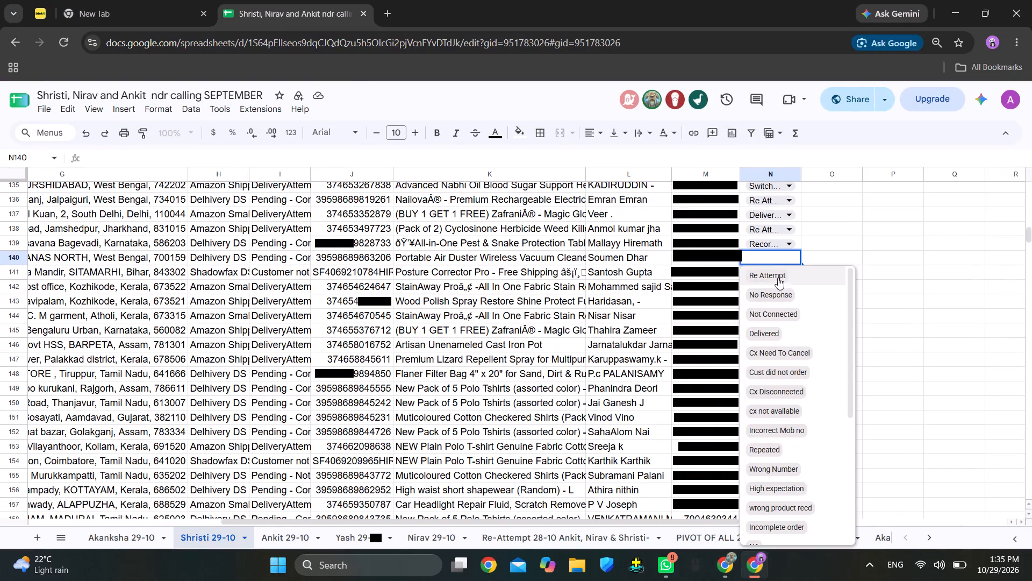
left_click(778, 278)
left_click(722, 265)
left_click(721, 275)
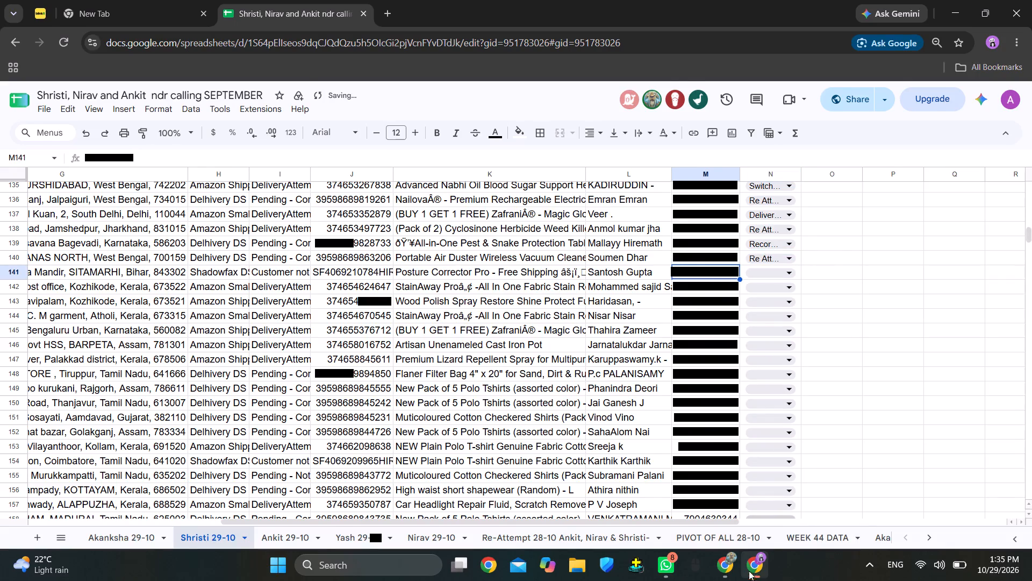
In the Ankit 29-10 window, check the row 129 customer name, set its remark to Switched off, and select the row 130 customer phone.
left_click(728, 574)
left_click(630, 277)
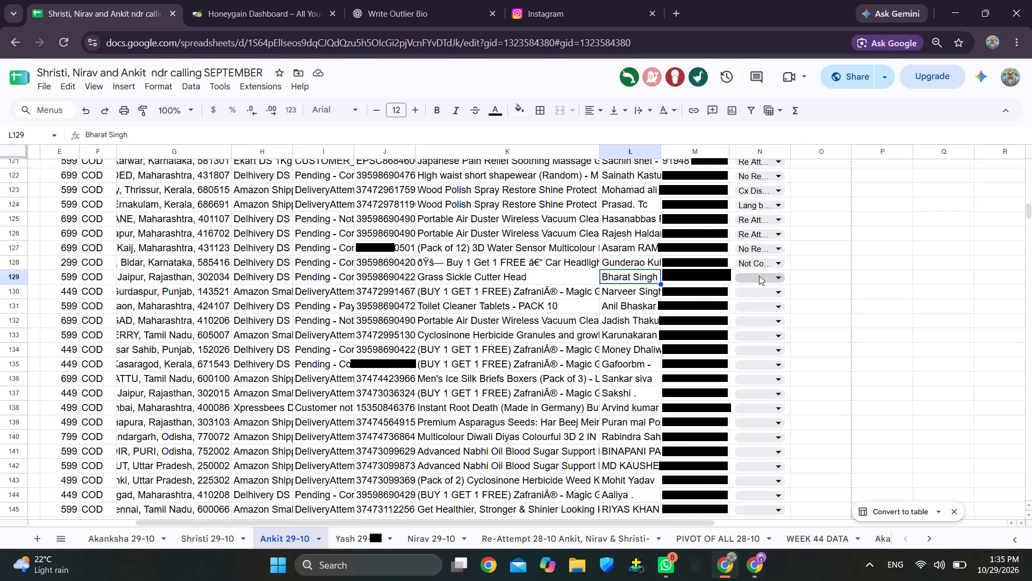
left_click(759, 275)
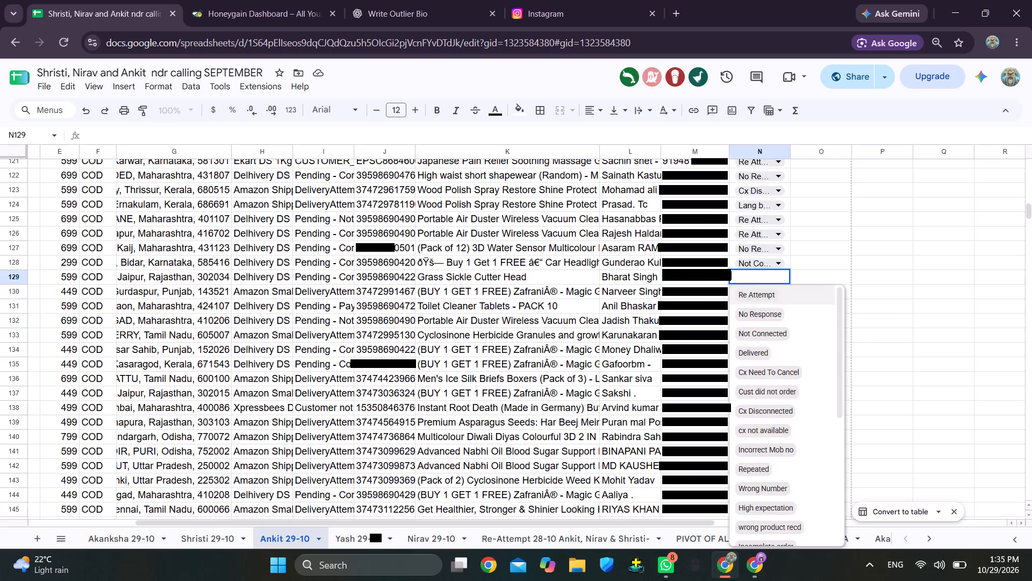
scroll(777, 399, "down", 7)
scroll(735, 468, "down", 2)
left_click(754, 475)
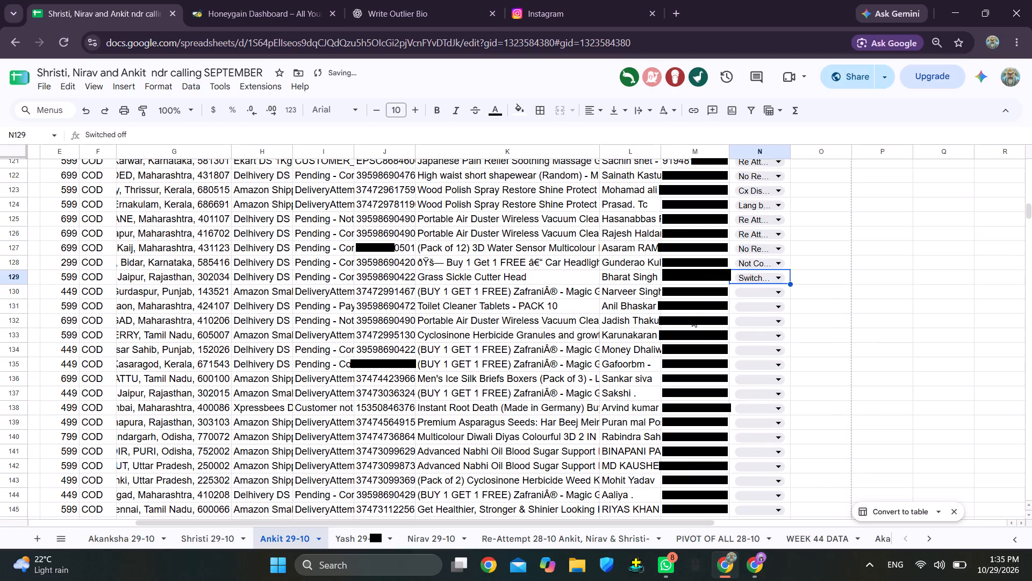
left_click(701, 294)
In the Shristi 29-10 window, check the row 141 customer name, set its remark to Re Attempt, and select the row 142 customer phone.
left_click(754, 559)
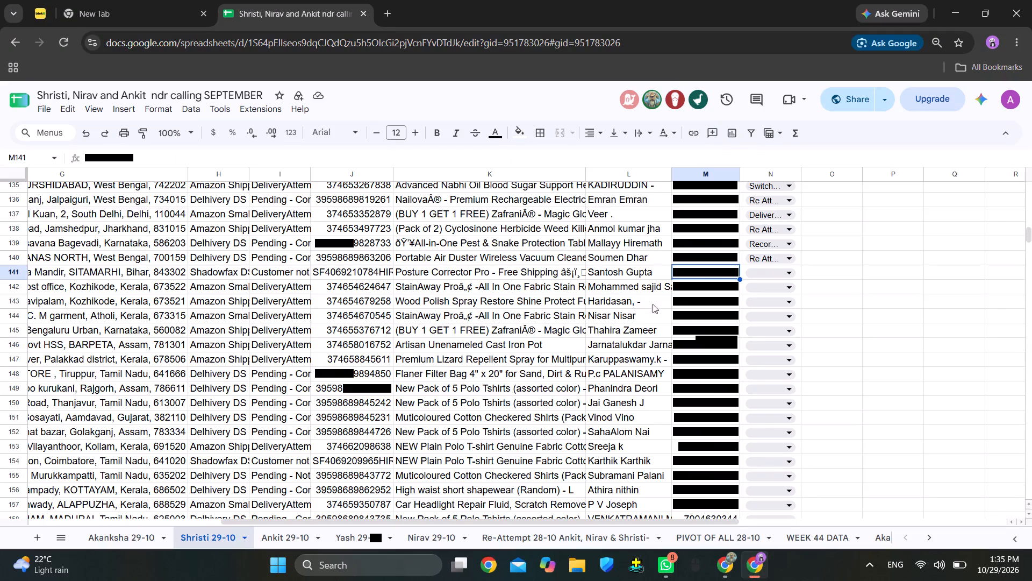
left_click(646, 274)
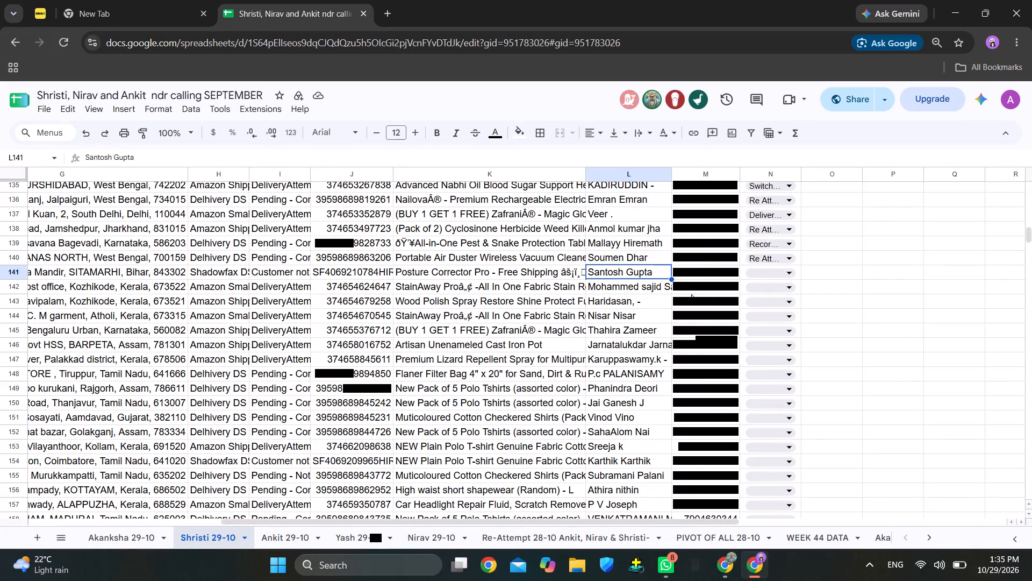
left_click(770, 275)
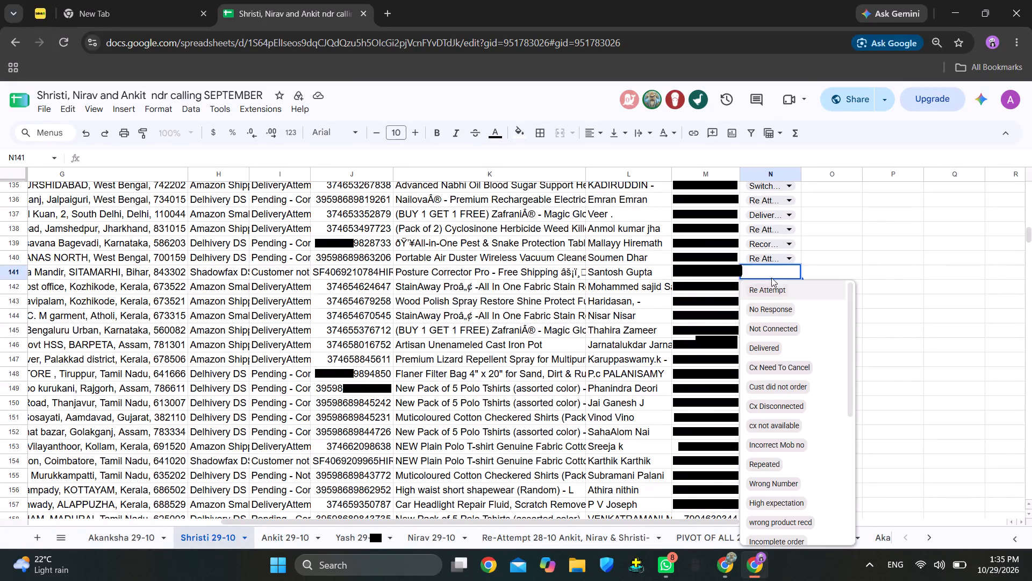
left_click(779, 294)
left_click(722, 289)
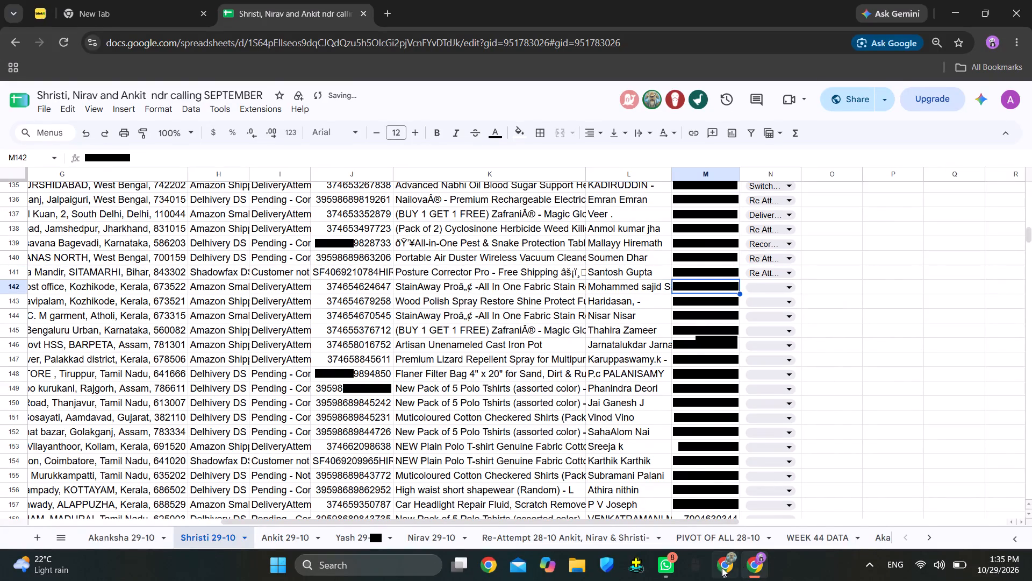
Check the row 130 customer name in the Ankit 29-10 window and the row 142 customer name in the Shristi 29-10 window.
left_click(723, 568)
left_click(636, 292)
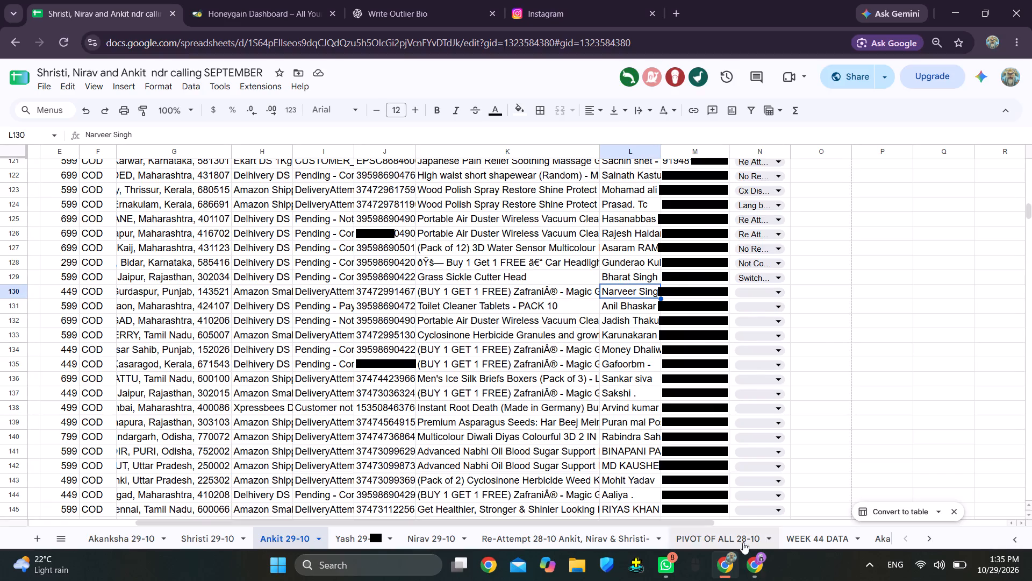
left_click(755, 558)
left_click(650, 288)
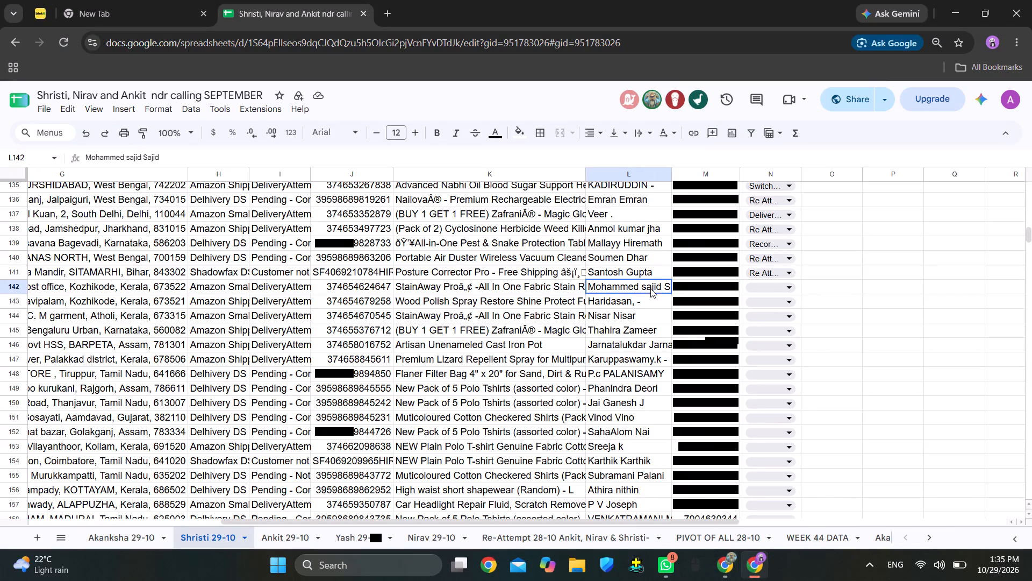
In the Ankit 29-10 window, set the row 130 remark to Cx Disconnected and select the row 131 customer phone.
left_click(725, 570)
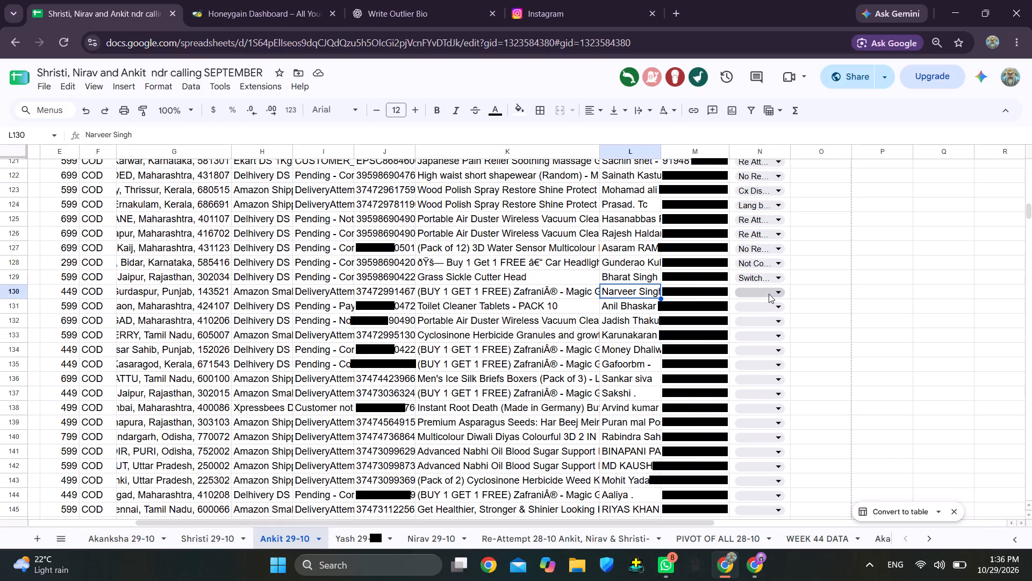
left_click(770, 294)
left_click(777, 424)
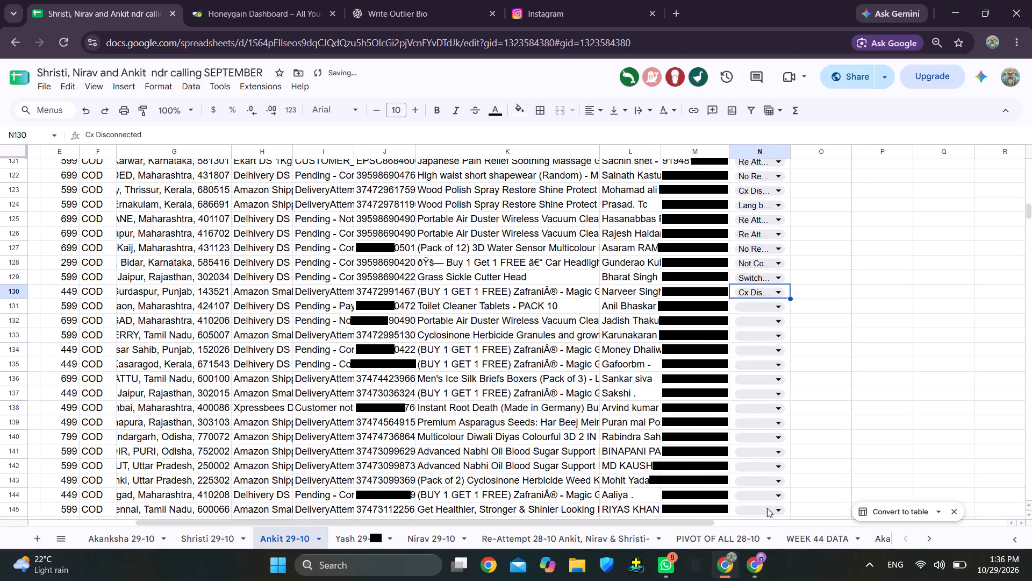
left_click(707, 301)
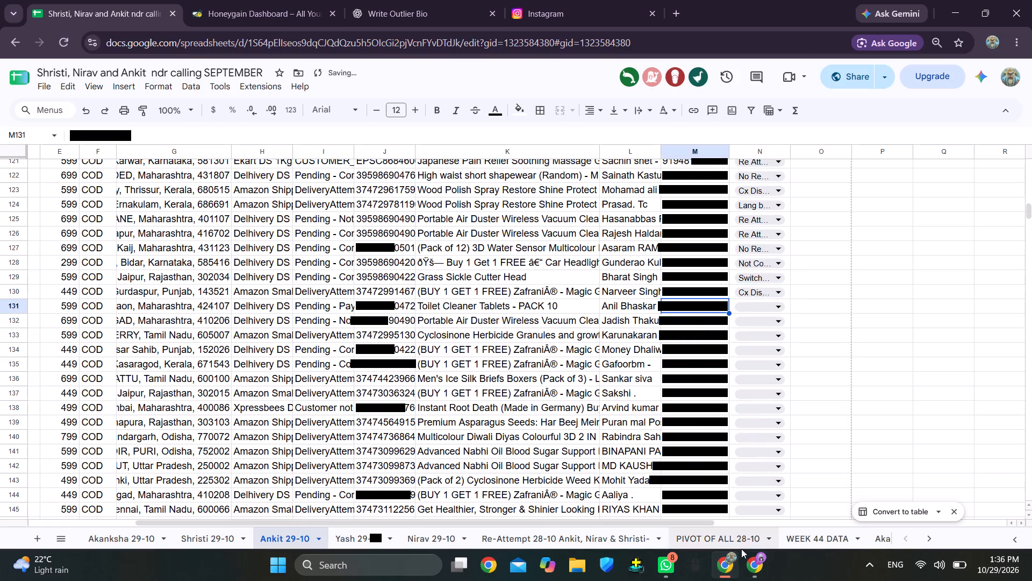
In the Shristi 29-10 window, set the row 142 remark to No Response and select the row 143 customer phone.
left_click(753, 564)
left_click(756, 568)
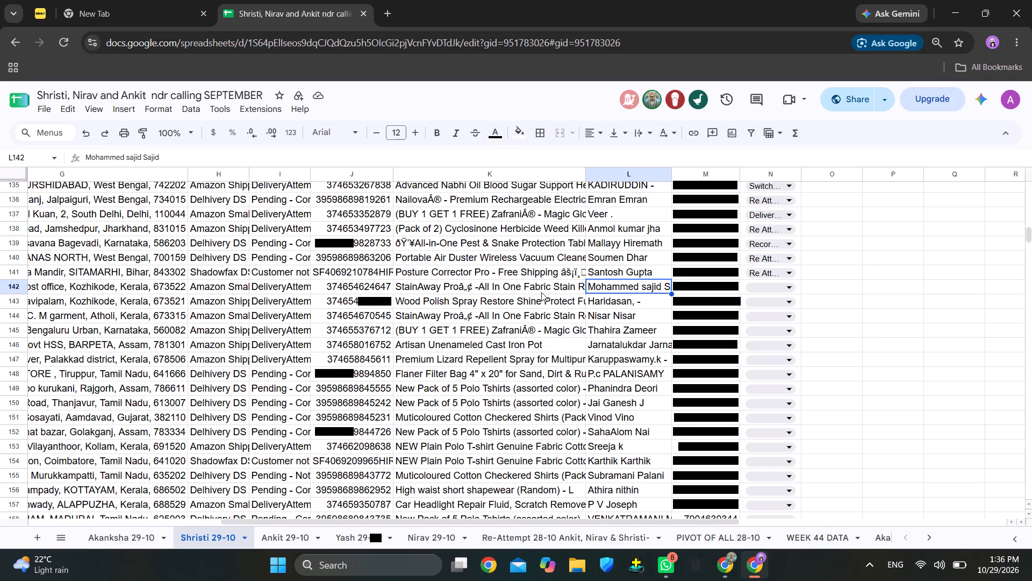
left_click(763, 290)
left_click(782, 328)
left_click(733, 307)
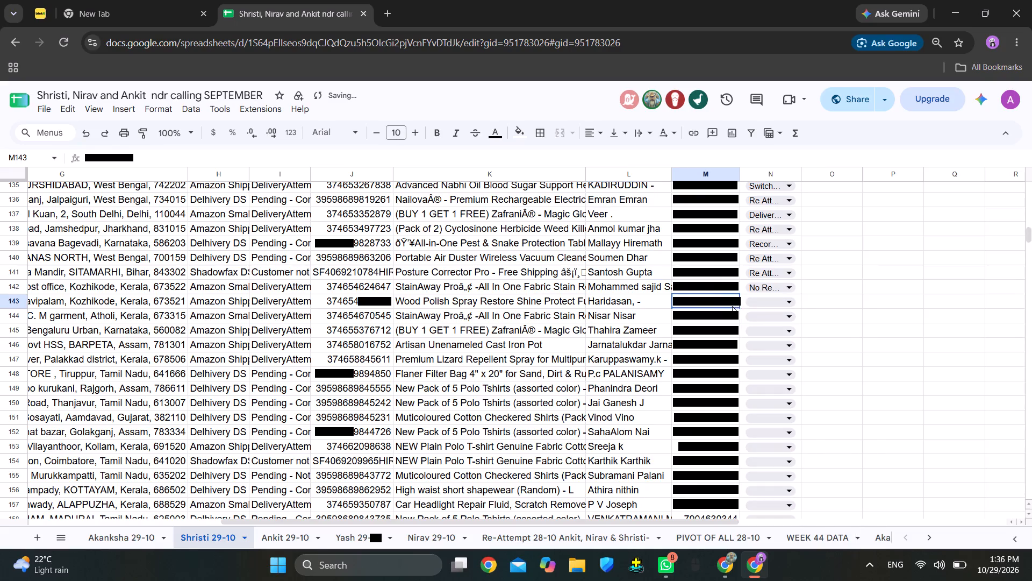
In the Ankit 29-10 window, check the row 131 customer name, set its remark to Cx Need To Cancel, and select the row 132 customer phone.
left_click(731, 559)
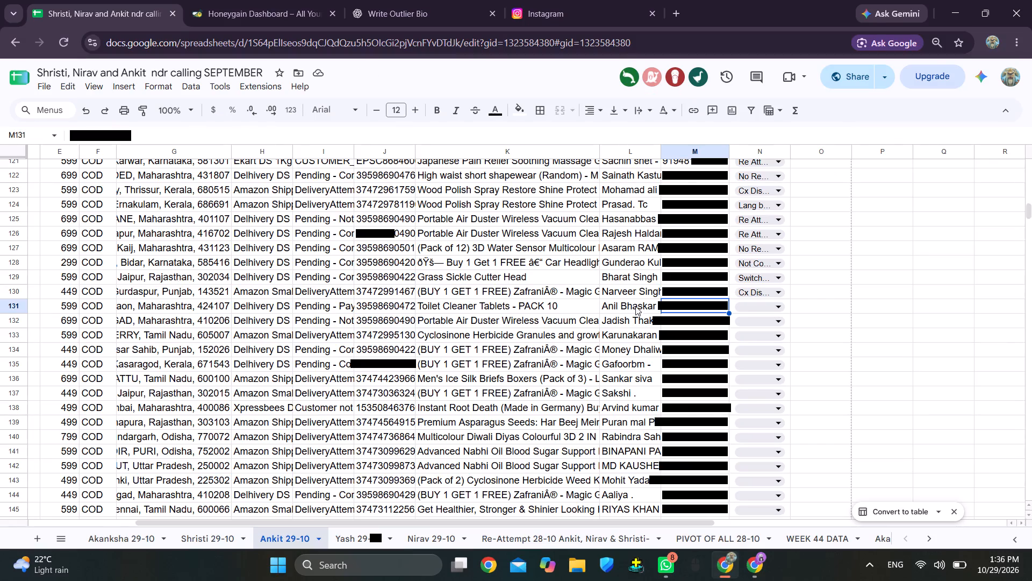
left_click(641, 303)
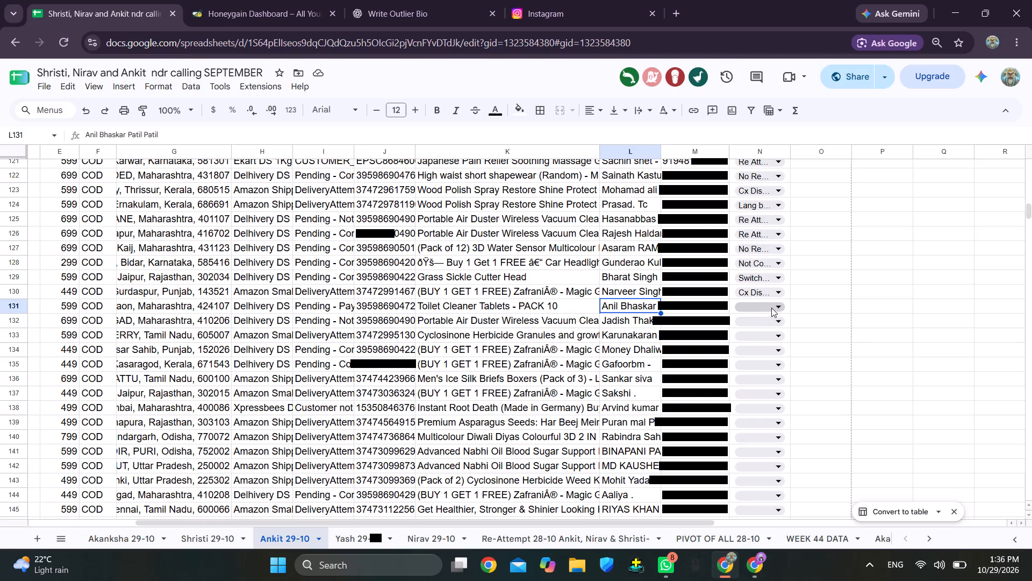
left_click(772, 304)
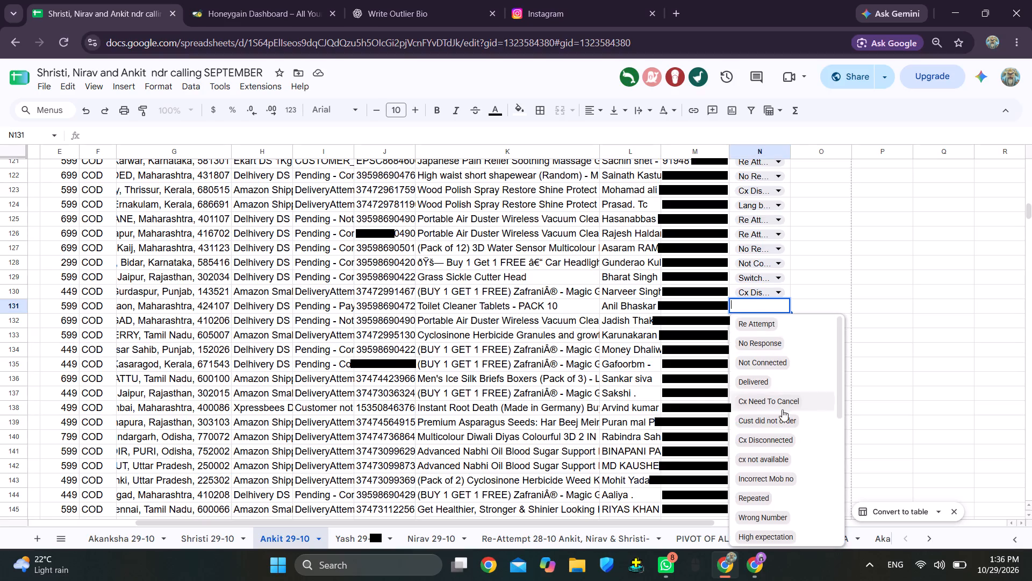
left_click(770, 400)
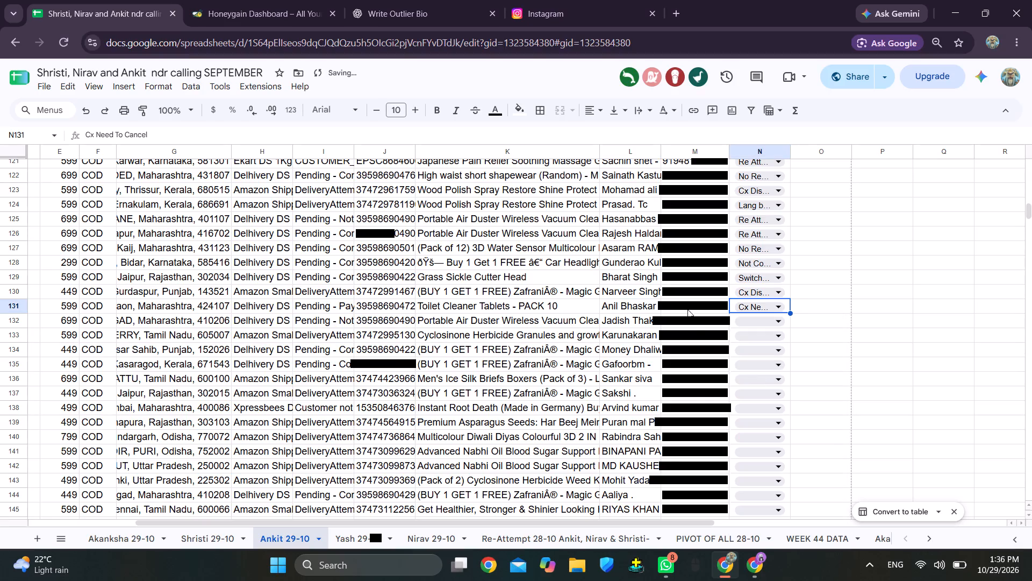
left_click(695, 320)
In the Shristi 29-10 window, check the row 143 customer name, set its remark to Out of Coverage Area, and select the row 144 customer phone.
left_click(752, 562)
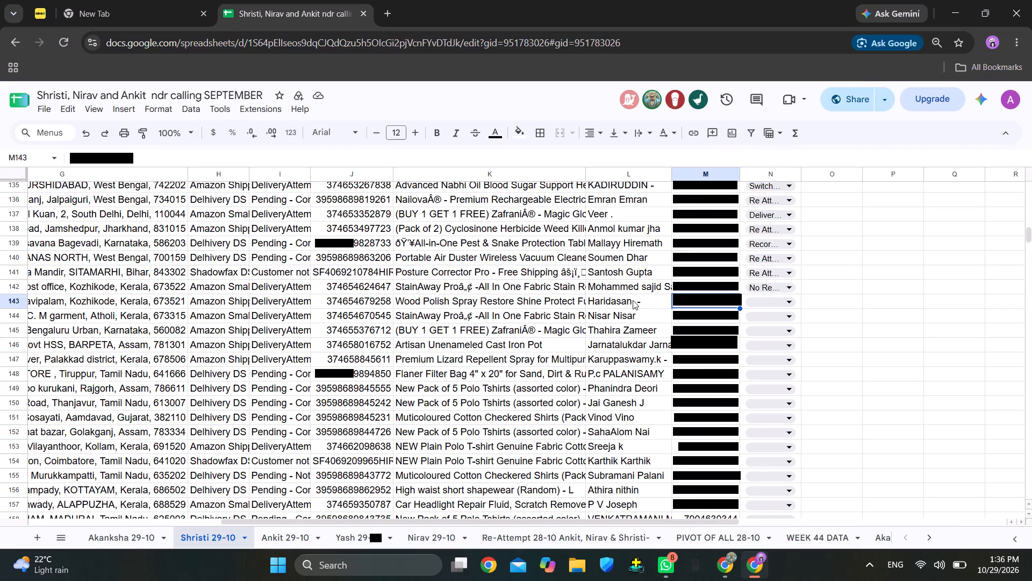
left_click(633, 301)
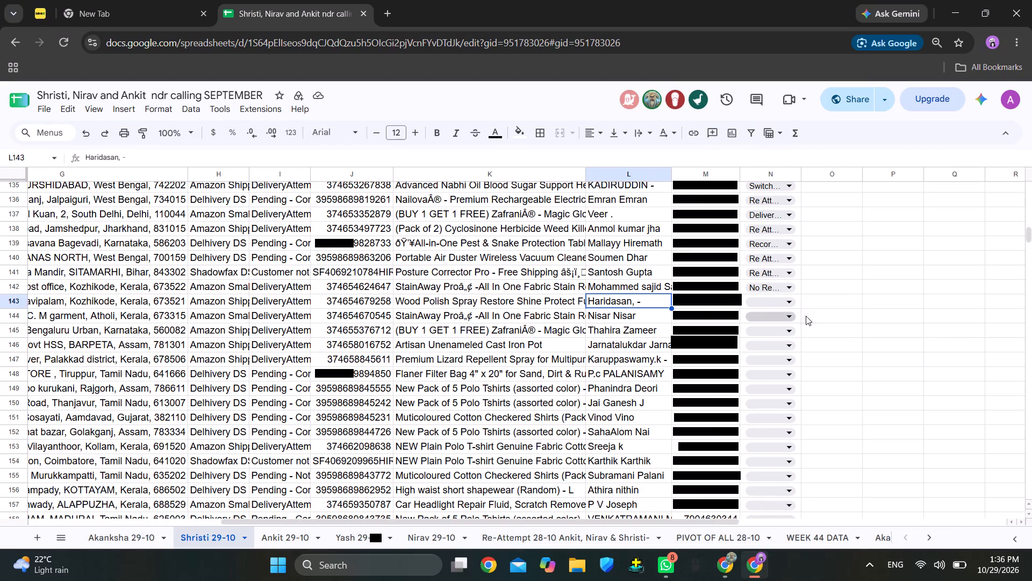
left_click(779, 302)
scroll(793, 399, "down", 15)
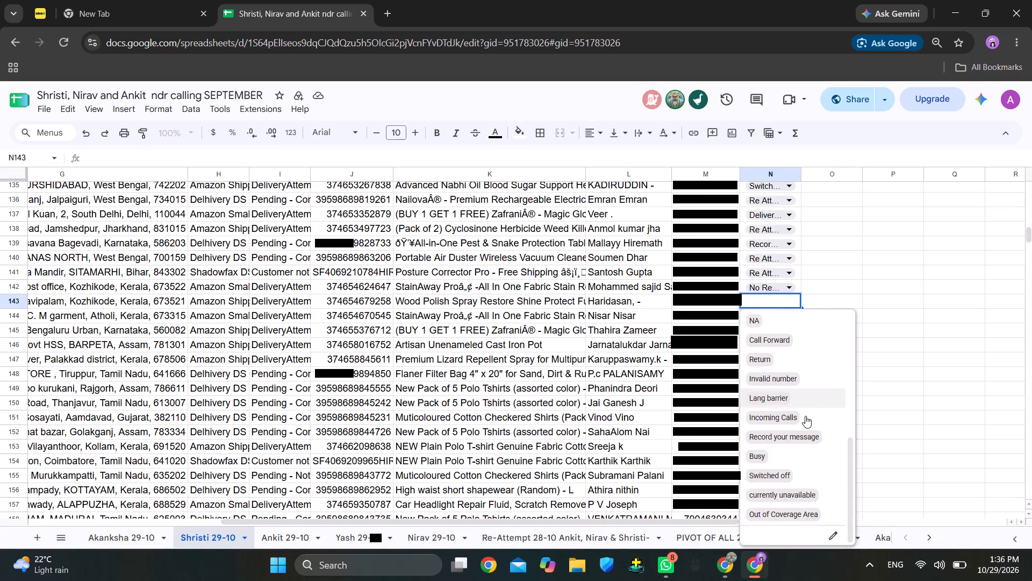
left_click(774, 516)
left_click(713, 312)
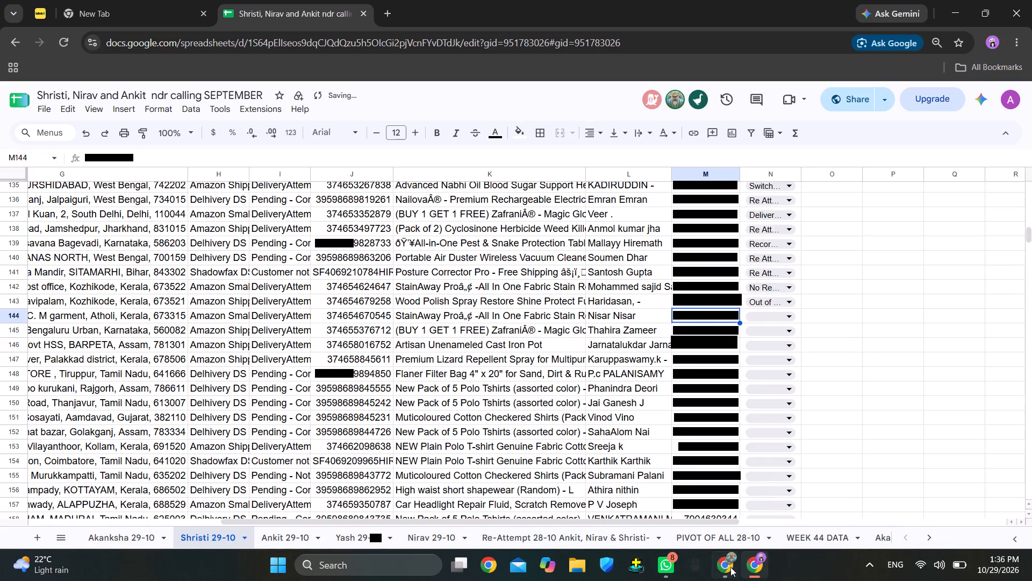
In the Ankit 29-10 window, check the row 132 customer name, then look at the Nirav 29-10 and Yash sheets and return.
left_click(729, 568)
left_click(649, 323)
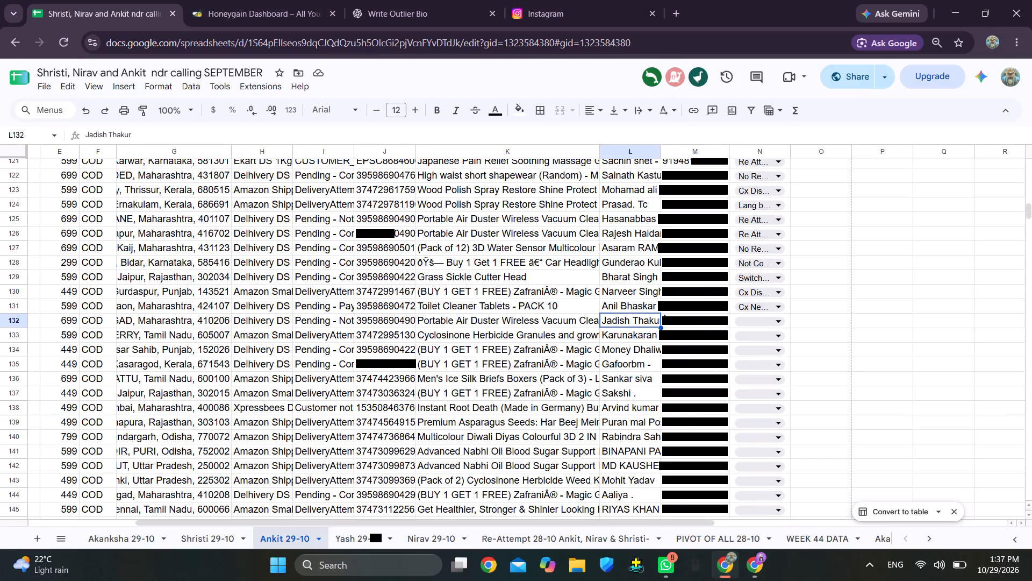
left_click(442, 536)
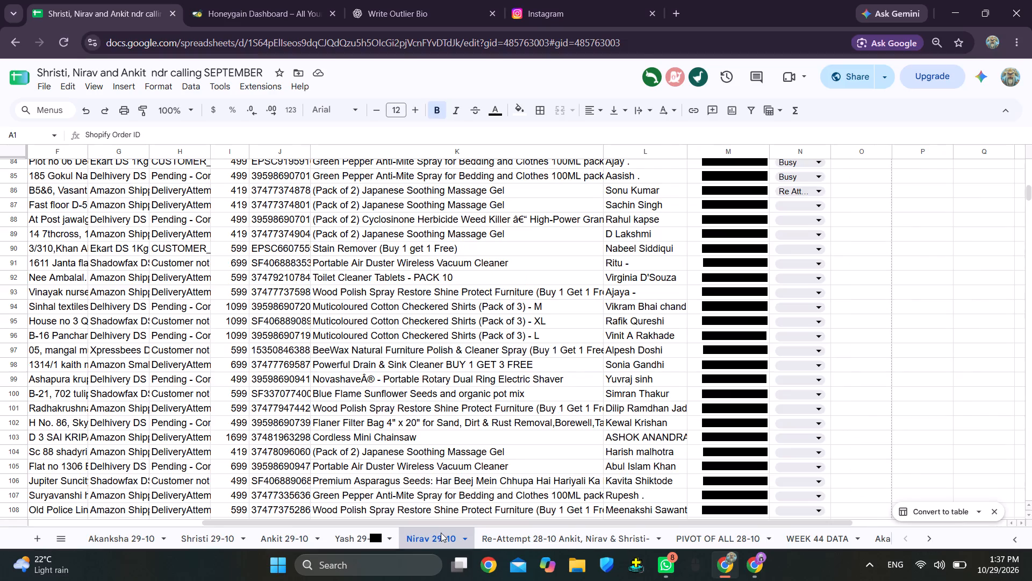
left_click(375, 547)
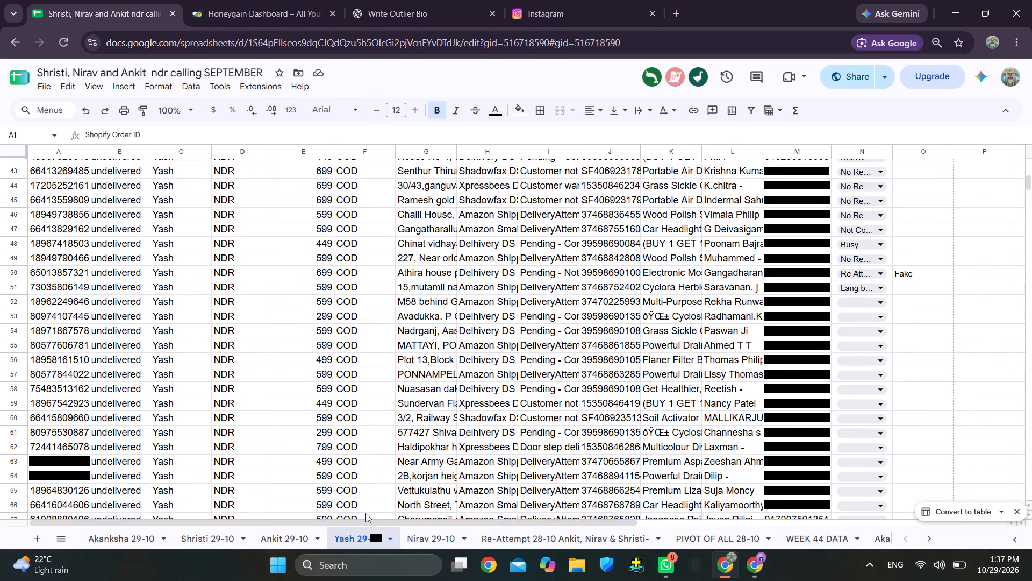
left_click(279, 539)
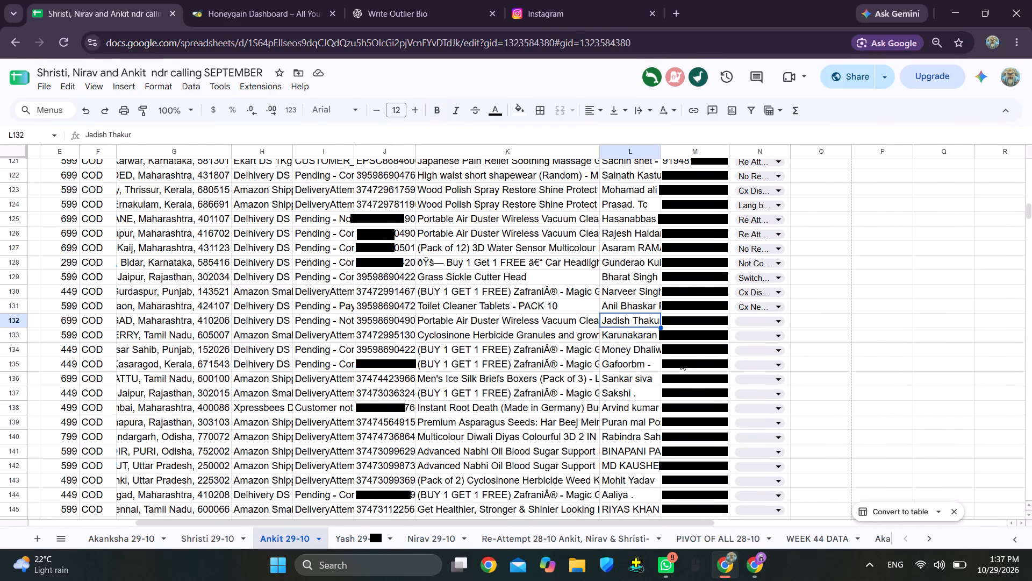
In the Shristi 29-10 window, check the row 144 customer name.
left_click(752, 565)
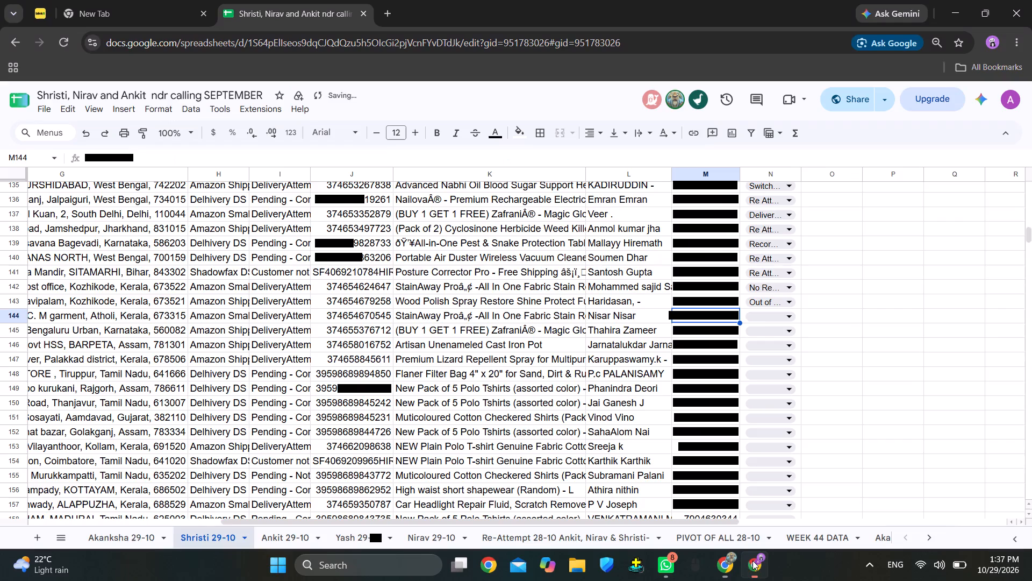
left_click(650, 311)
In the Ankit 29-10 window, set the row 132 remark to Re Attempt and select the row 133 customer phone.
left_click(729, 559)
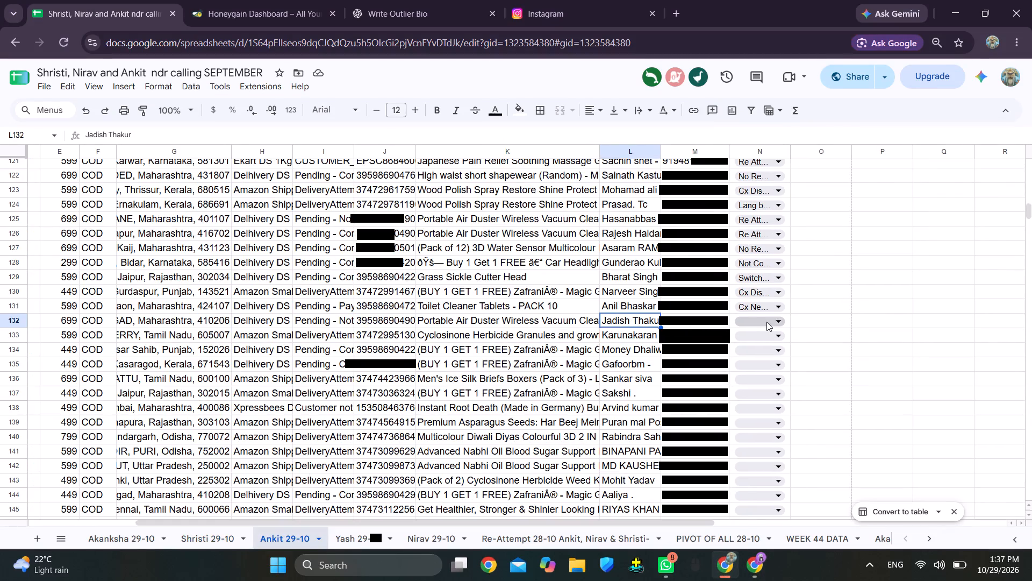
left_click(768, 321)
left_click(764, 339)
left_click(710, 338)
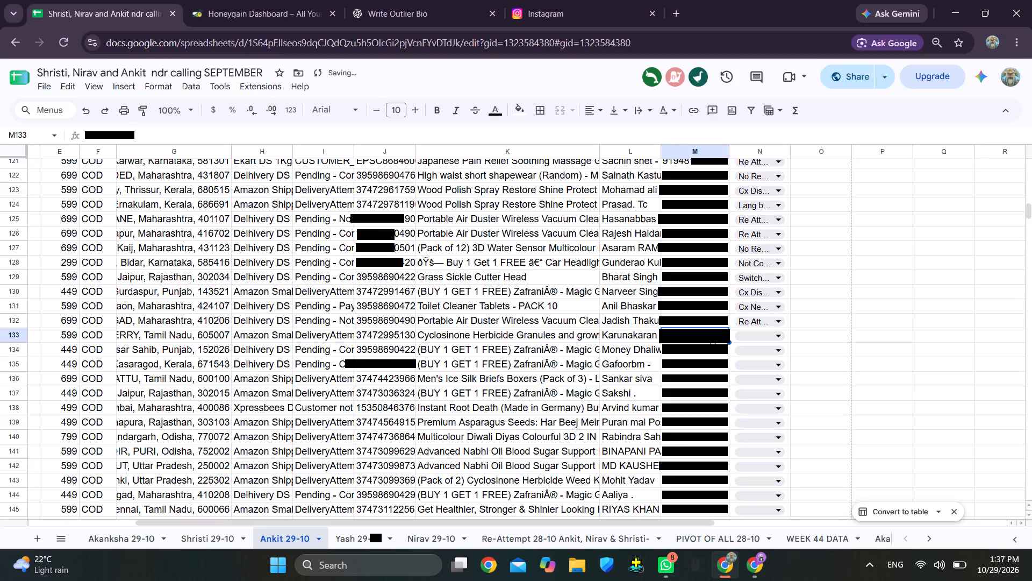
In the Shristi 29-10 window, set the row 144 remark to Busy and select the row 145 customer phone.
left_click(762, 572)
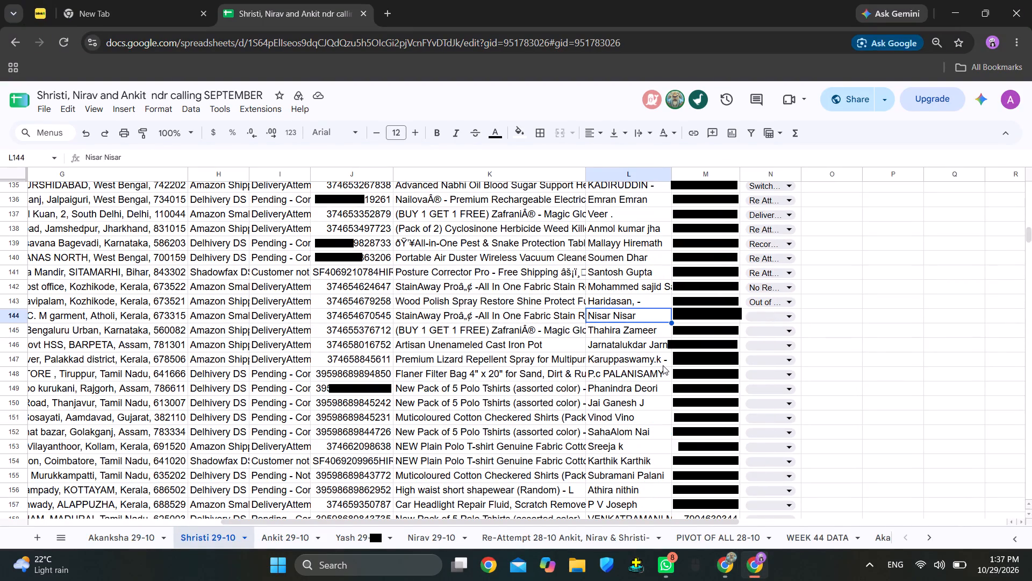
left_click(784, 317)
scroll(797, 425, "down", 4)
scroll(798, 429, "up", 1)
scroll(798, 429, "down", 1)
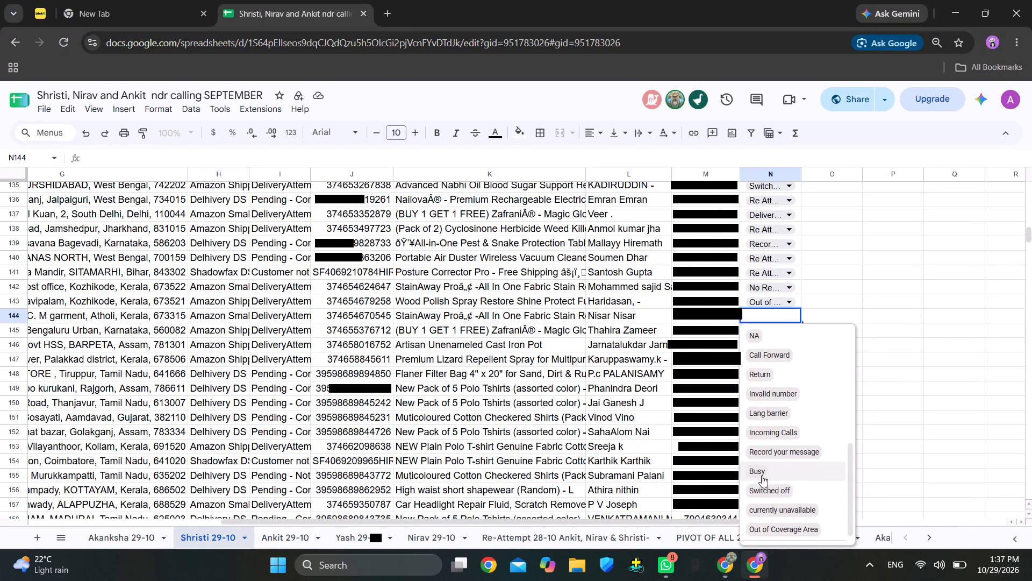
left_click(760, 474)
left_click(723, 329)
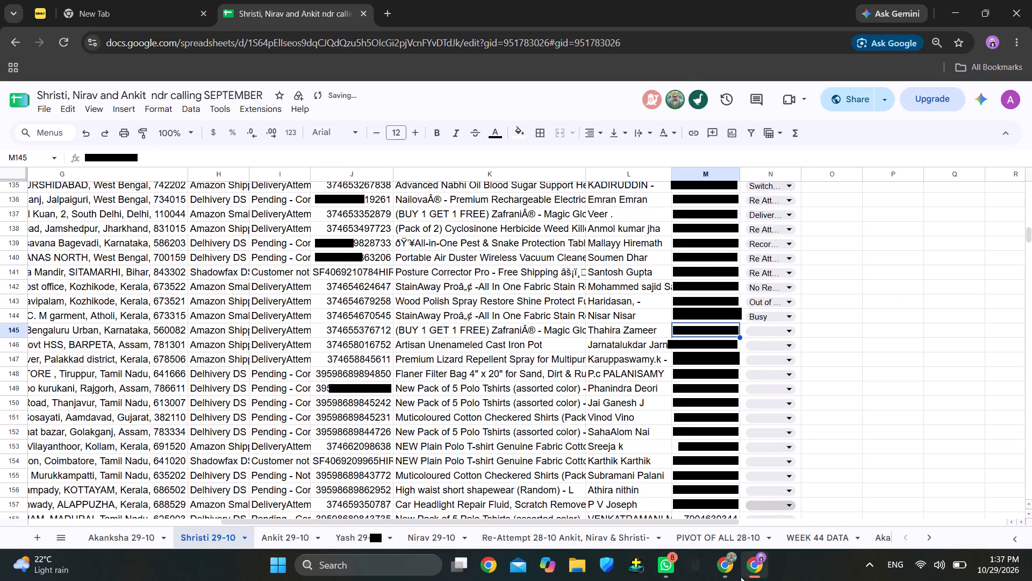
Check the row 133 customer name in the Ankit 29-10 window and the row 145 customer name in the Shristi 29-10 window.
left_click(728, 565)
left_click(642, 335)
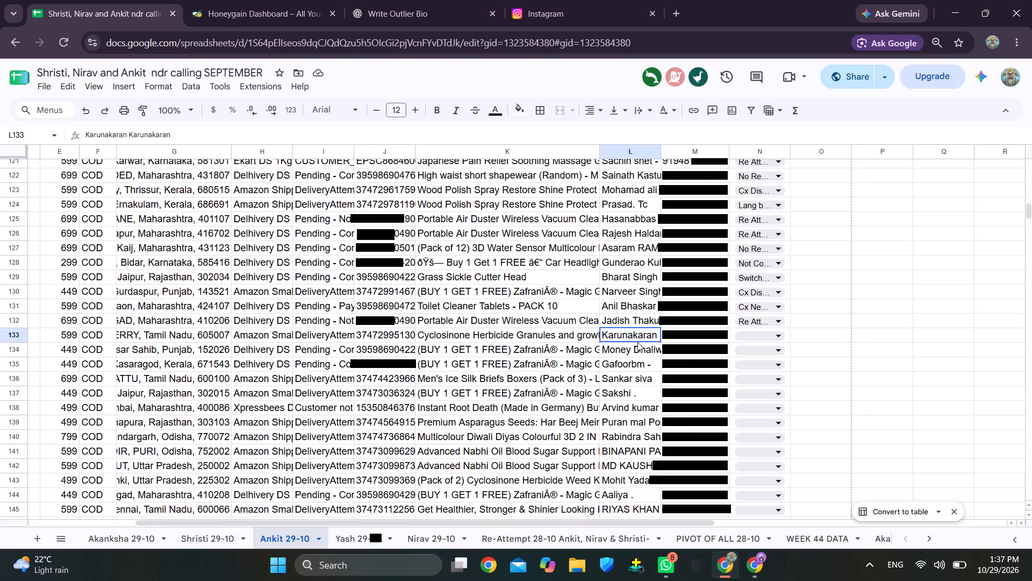
left_click(754, 572)
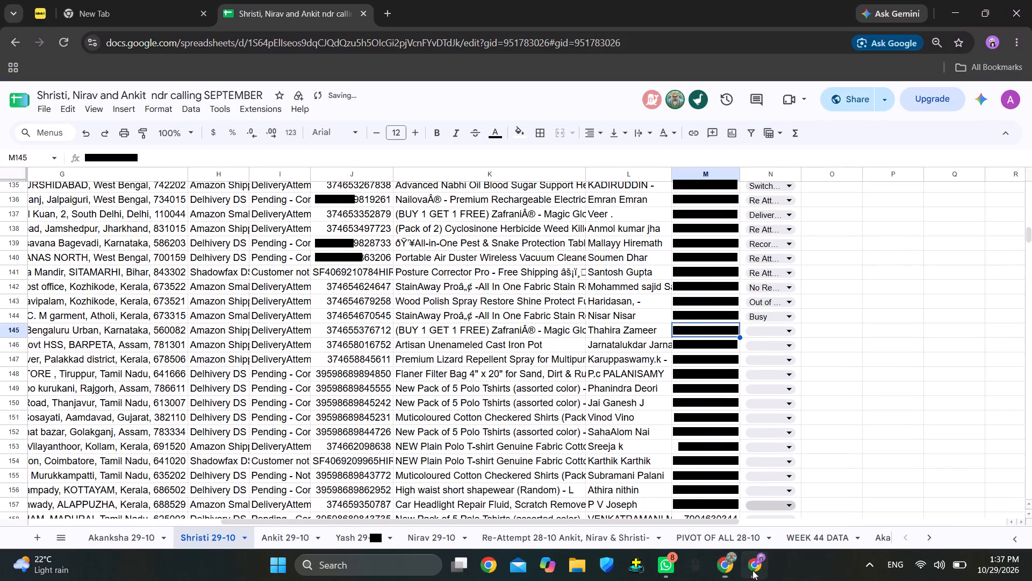
left_click(646, 330)
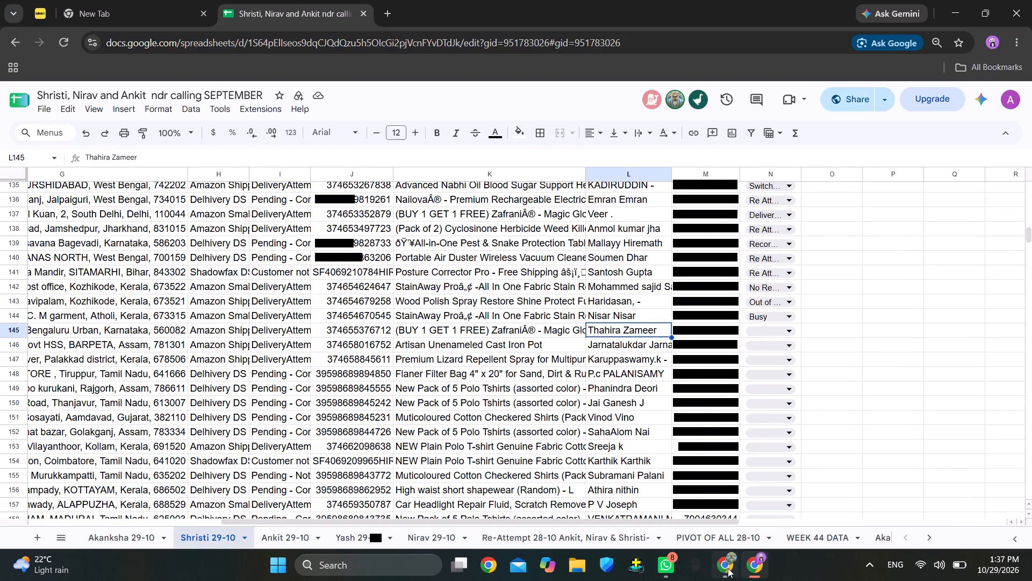
In the Ankit 29-10 window, set the row 133 remark to Lang barrier and select the row 134 customer phone.
left_click(730, 570)
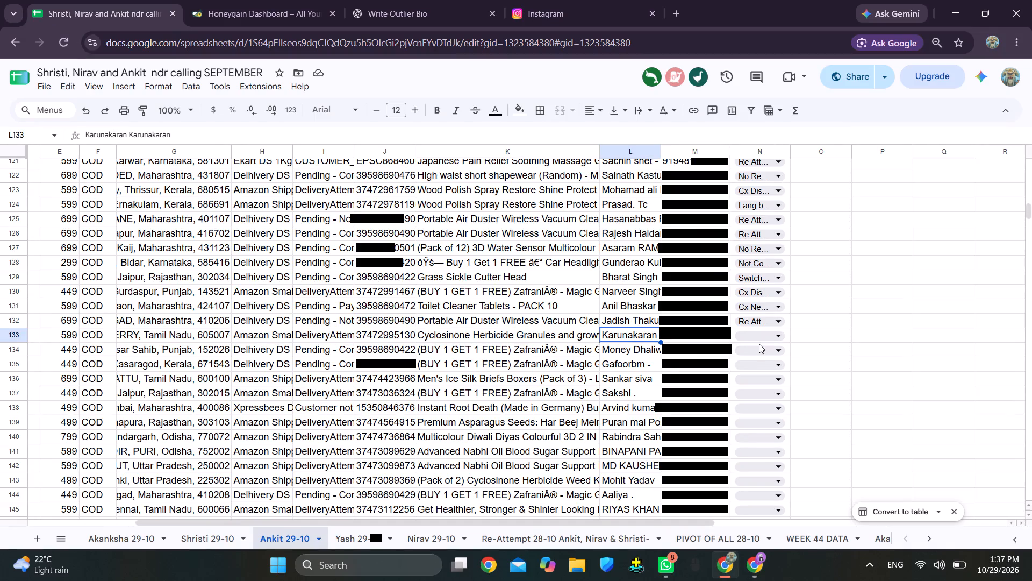
left_click(757, 339)
scroll(784, 453, "down", 7)
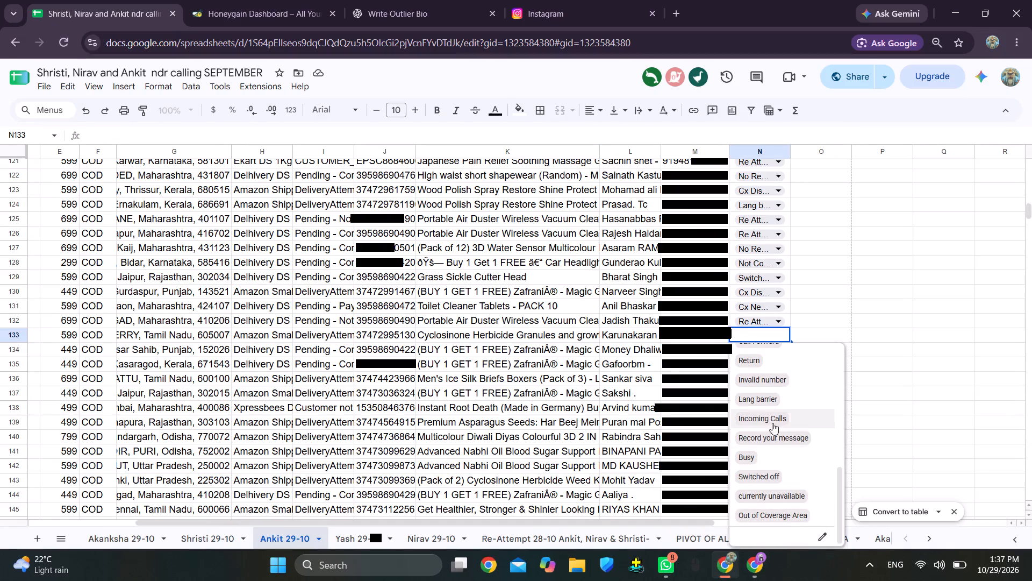
left_click(768, 403)
left_click(716, 352)
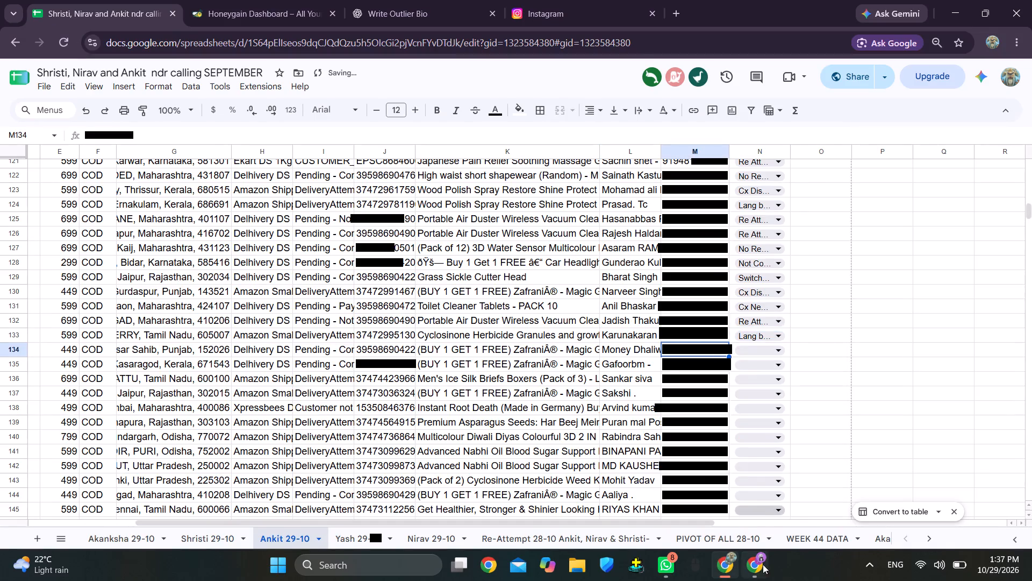
In the Shristi 29-10 window, set the row 145 remark to Lang barrier and select the row 146 customer phone.
left_click(759, 569)
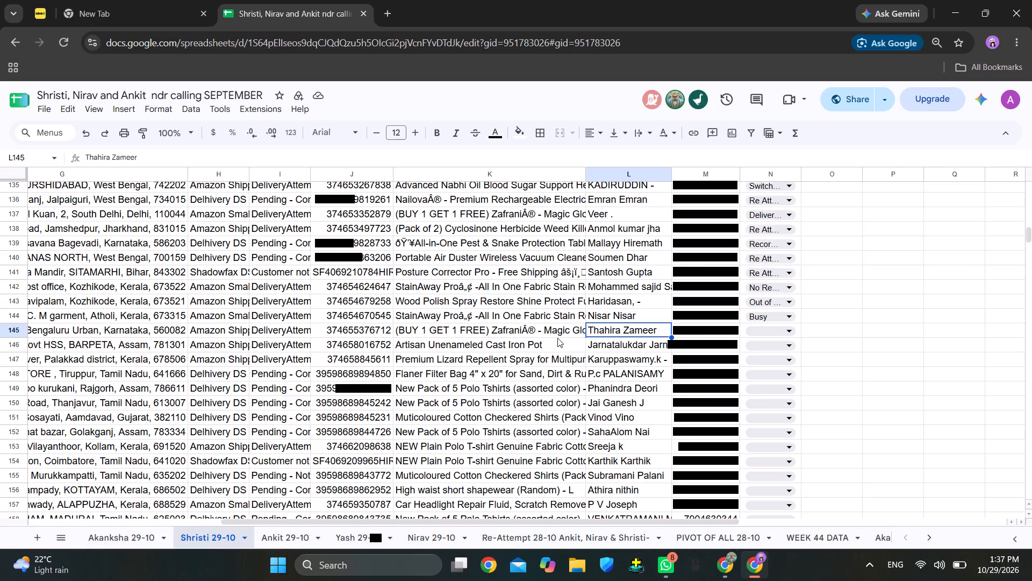
left_click(753, 334)
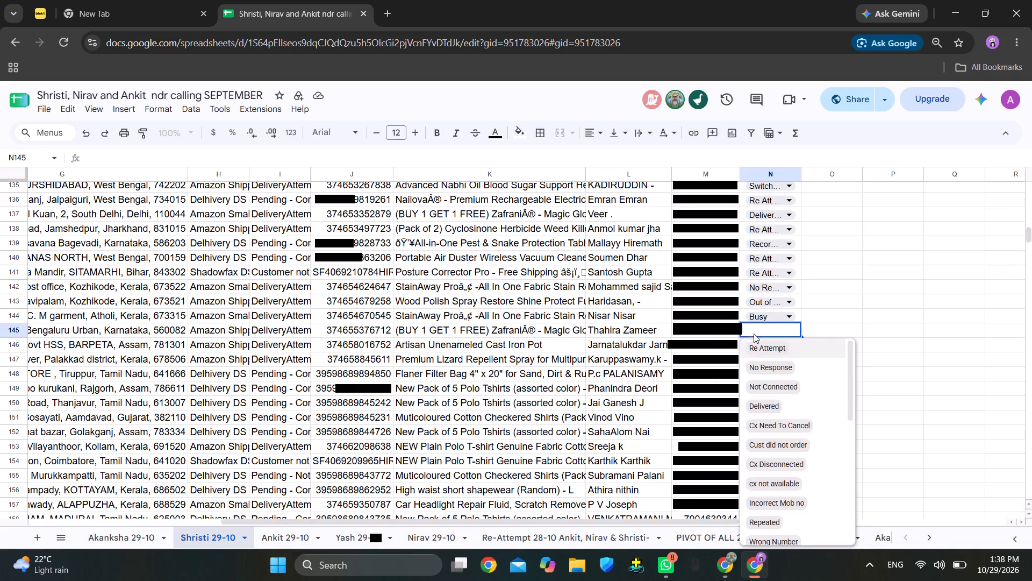
scroll(808, 432, "down", 7)
left_click(773, 395)
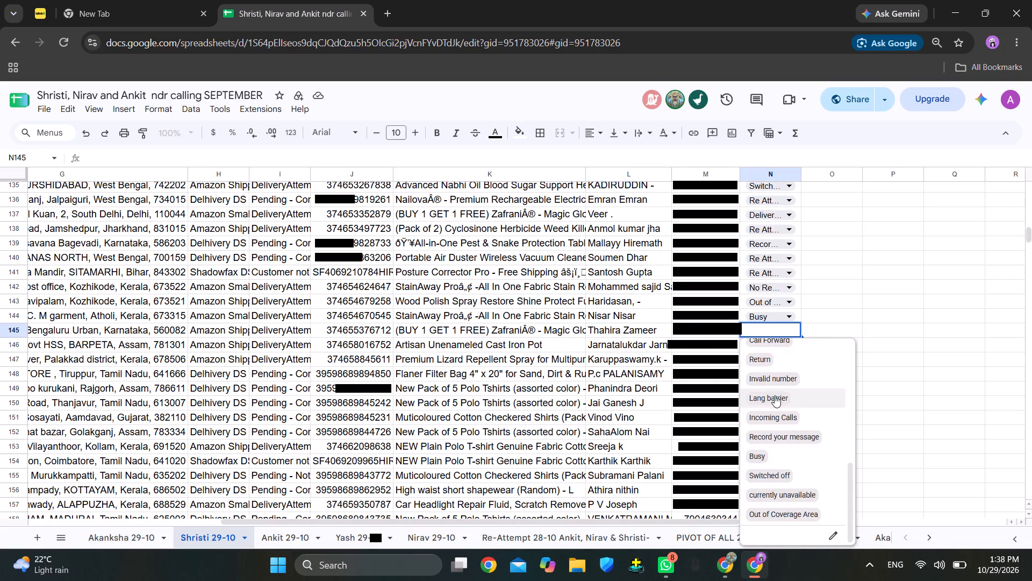
left_click(722, 344)
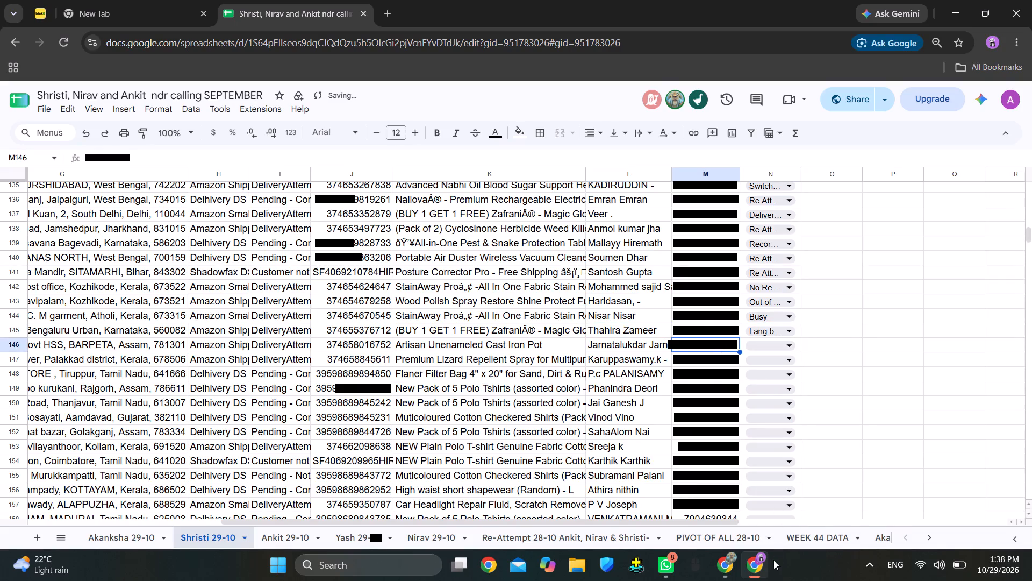
In the Ankit 29-10 window, check the row 134 customer name, set its remark to No Response and select the row 135 customer phone.
left_click(732, 566)
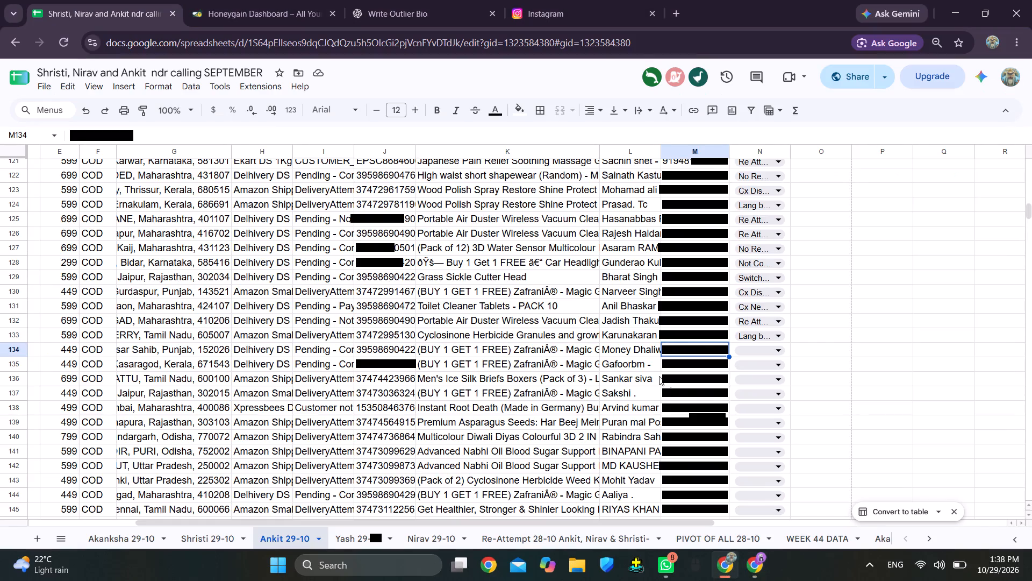
left_click(640, 346)
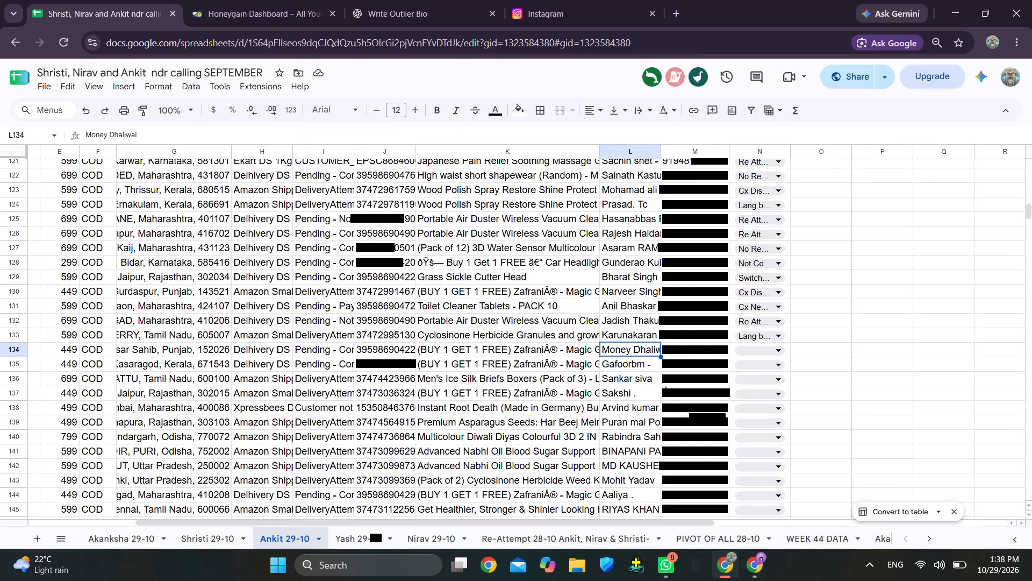
left_click(772, 350)
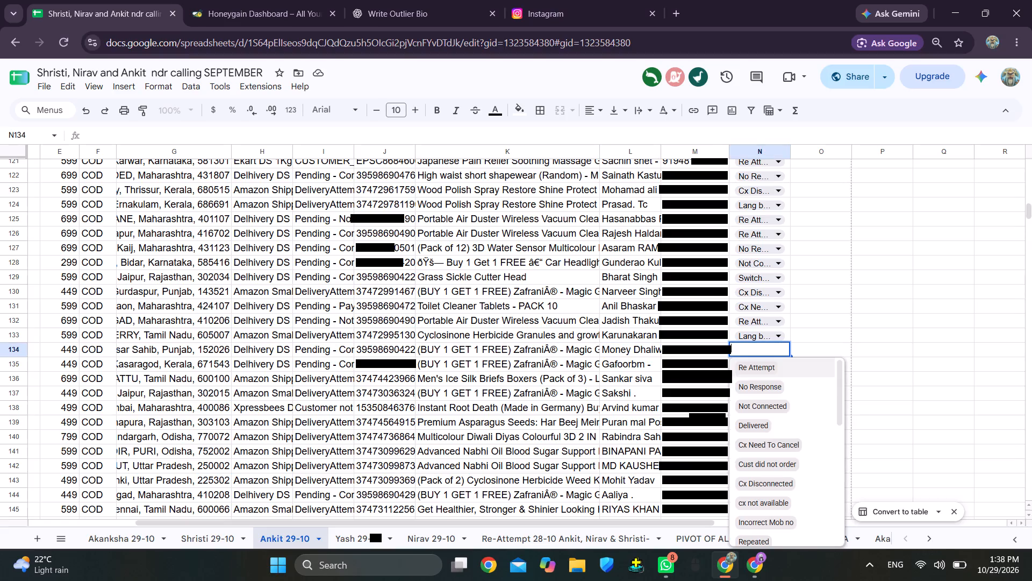
left_click(762, 387)
left_click(720, 370)
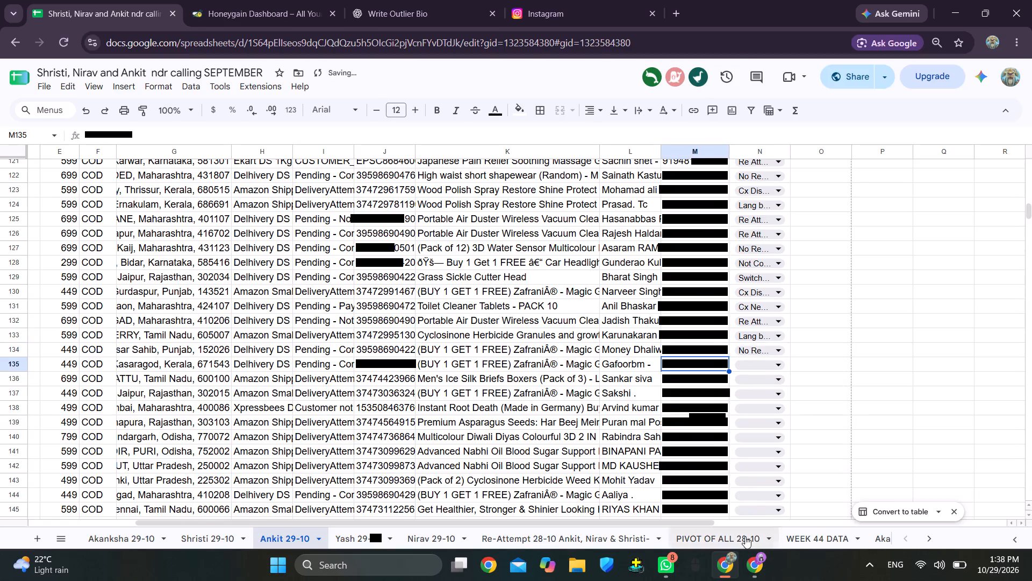
Check the row 146 customer name in the Shristi 29-10 window and the row 135 customer name in the Ankit 29-10 window.
left_click(753, 564)
left_click(642, 343)
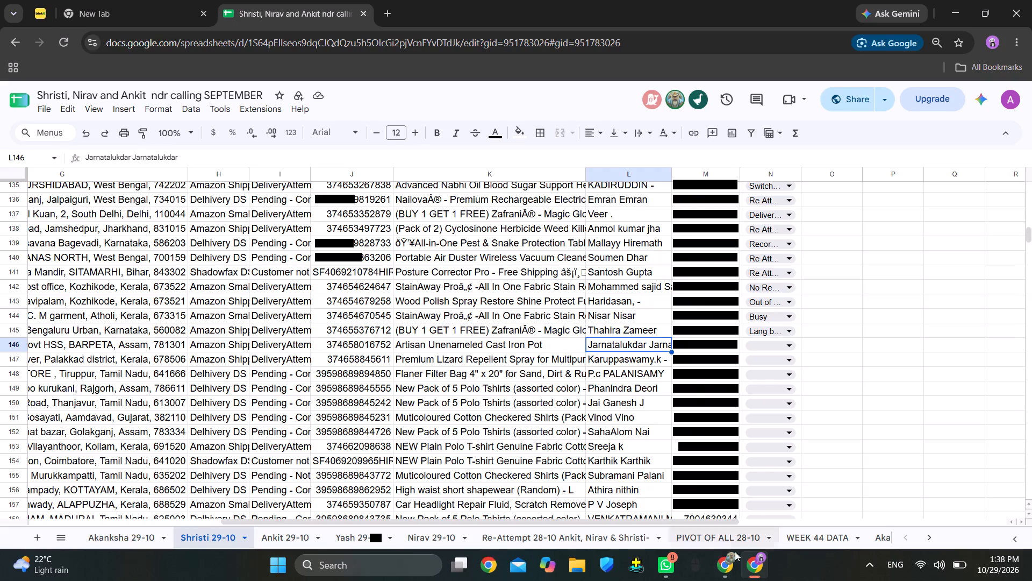
left_click(723, 562)
left_click(629, 366)
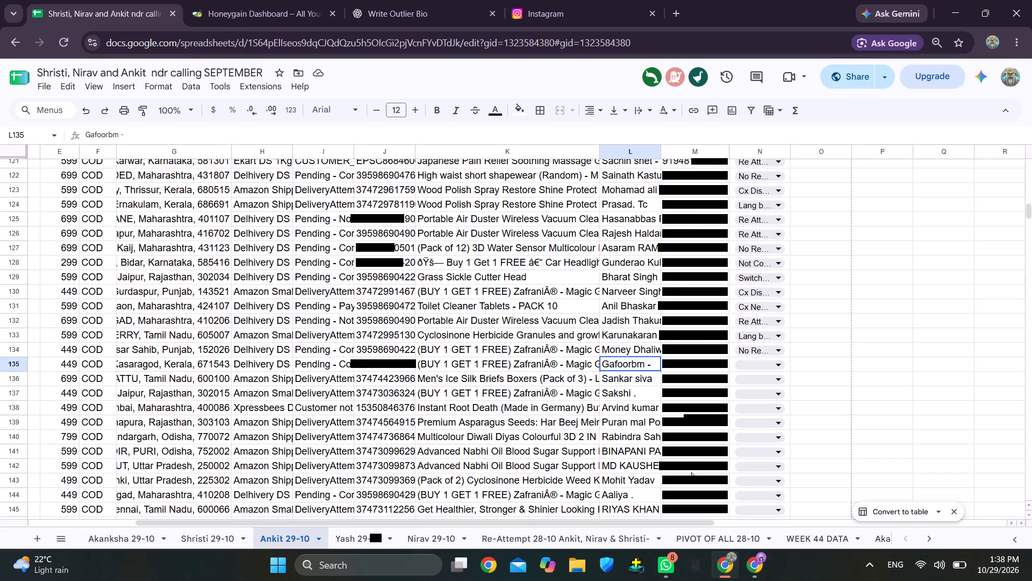
left_click(761, 564)
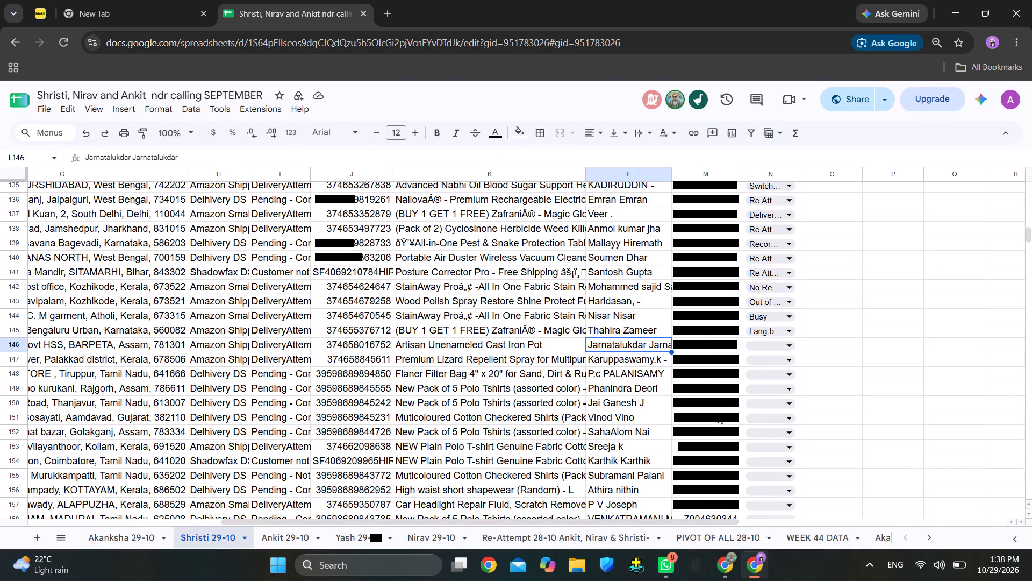
In the Ankit 29-10 window, set the row 135 remark to Incoming Calls and select the row 136 customer phone.
left_click(730, 568)
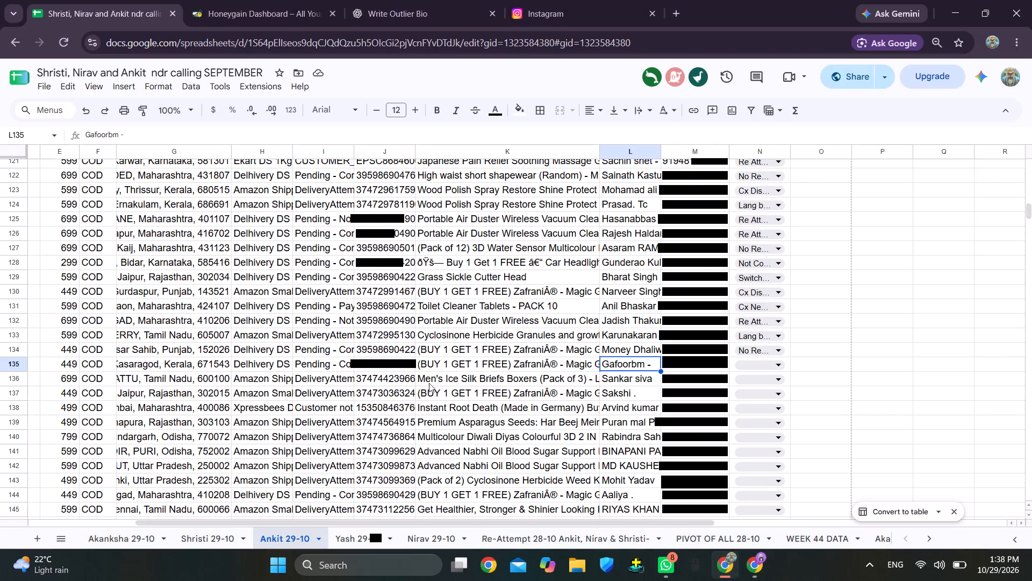
left_click(762, 365)
scroll(769, 409, "down", 2)
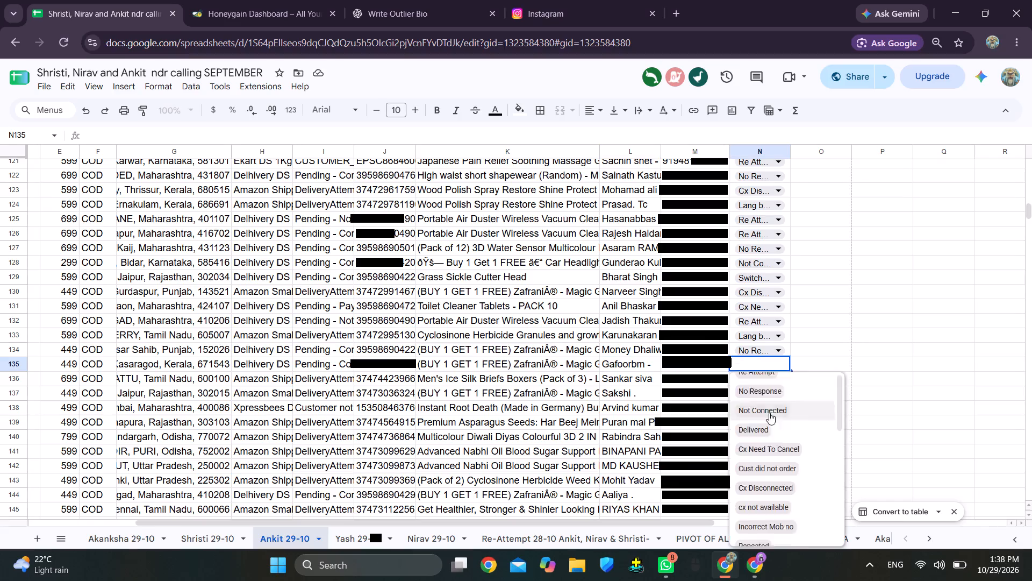
scroll(772, 423, "down", 3)
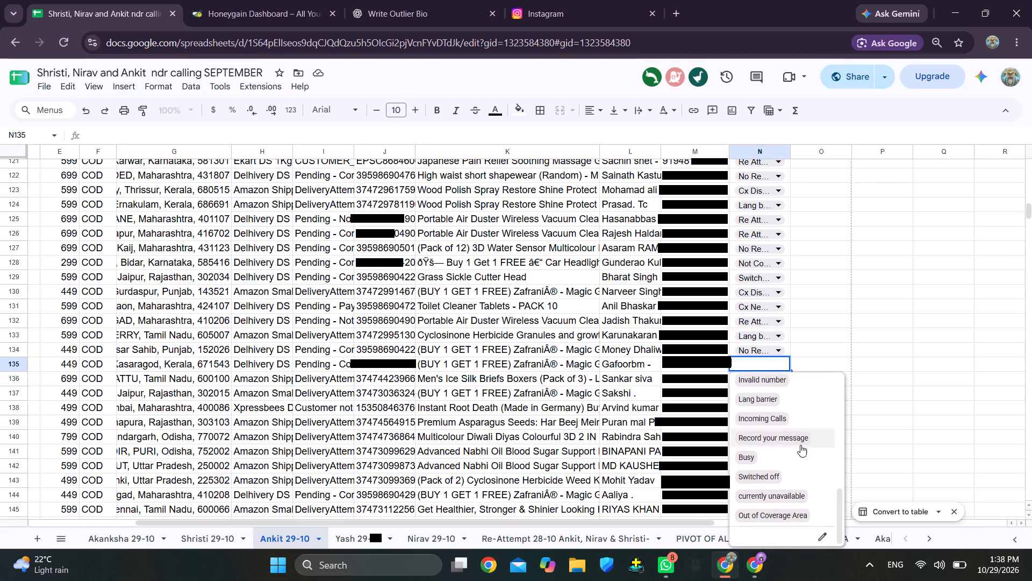
left_click(778, 422)
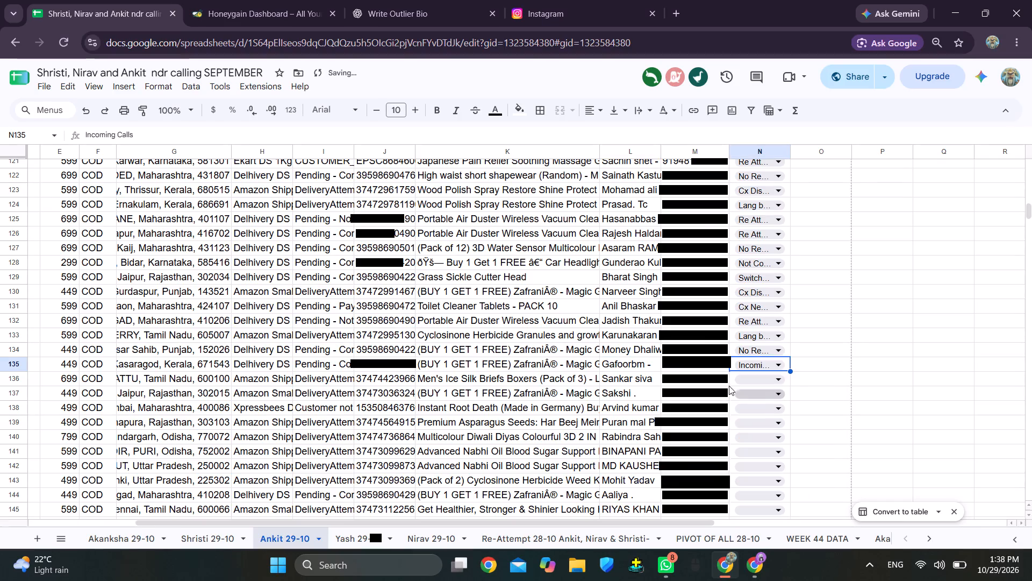
left_click(713, 378)
In the Shristi 29-10 window, select the customer phone in row 103, the lowest row without a remark above row 104.
left_click(758, 568)
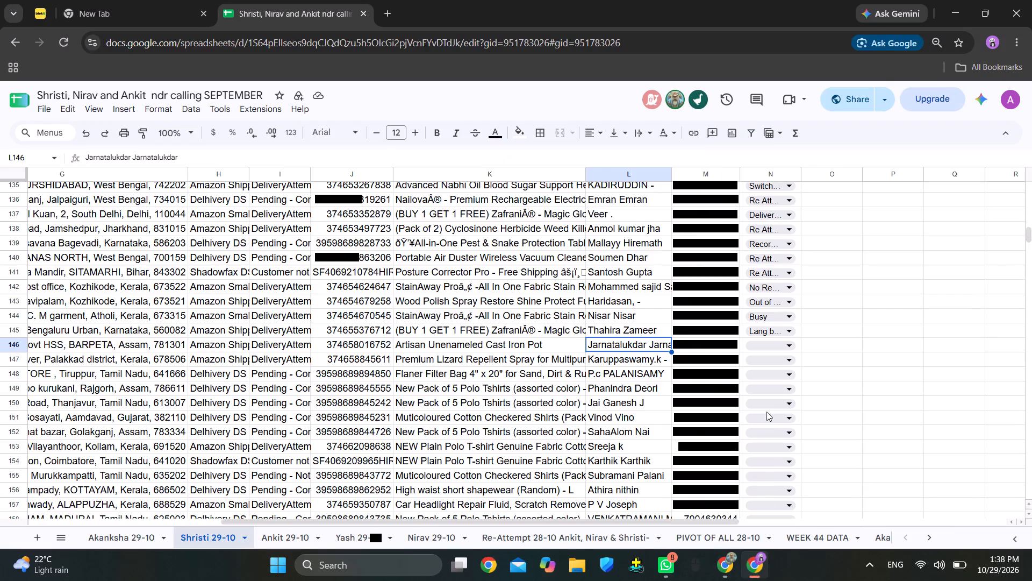
scroll(727, 356, "up", 1)
scroll(728, 356, "down", 1)
scroll(728, 356, "up", 9)
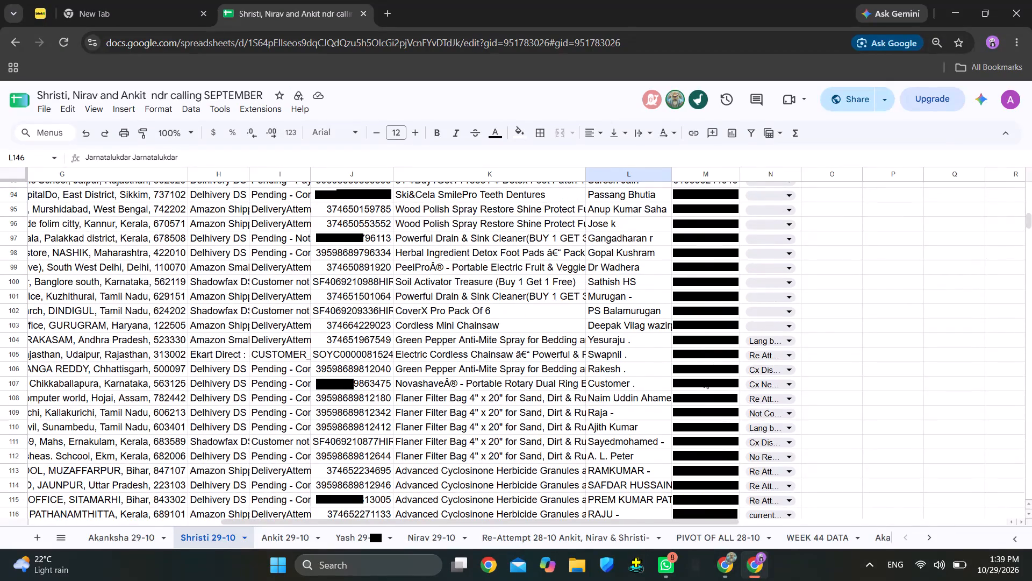
left_click(701, 321)
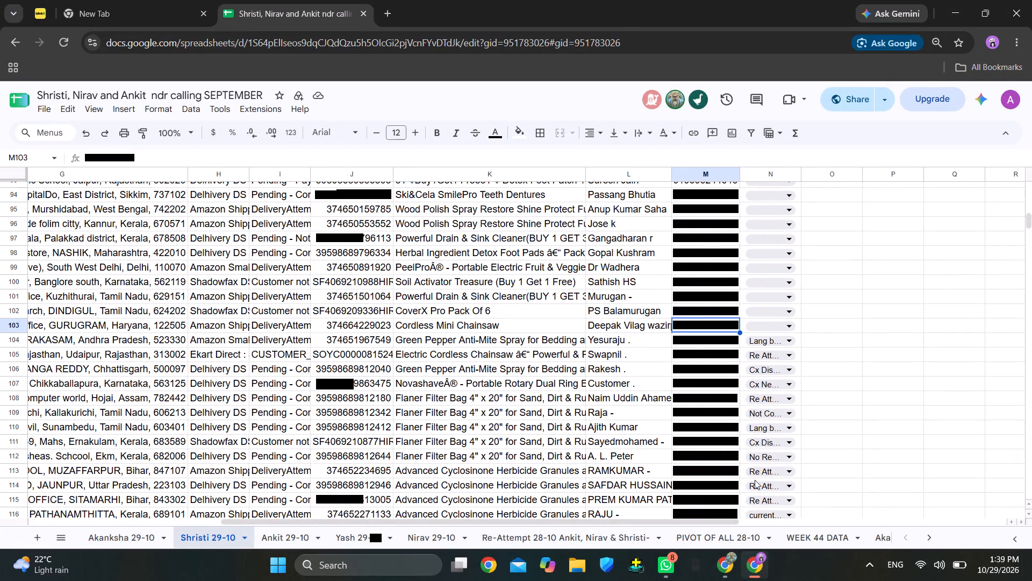
In the Ankit 29-10 window, check the row 136 customer name, set its remark to Cx Disconnected and select the row 137 customer phone.
left_click(725, 566)
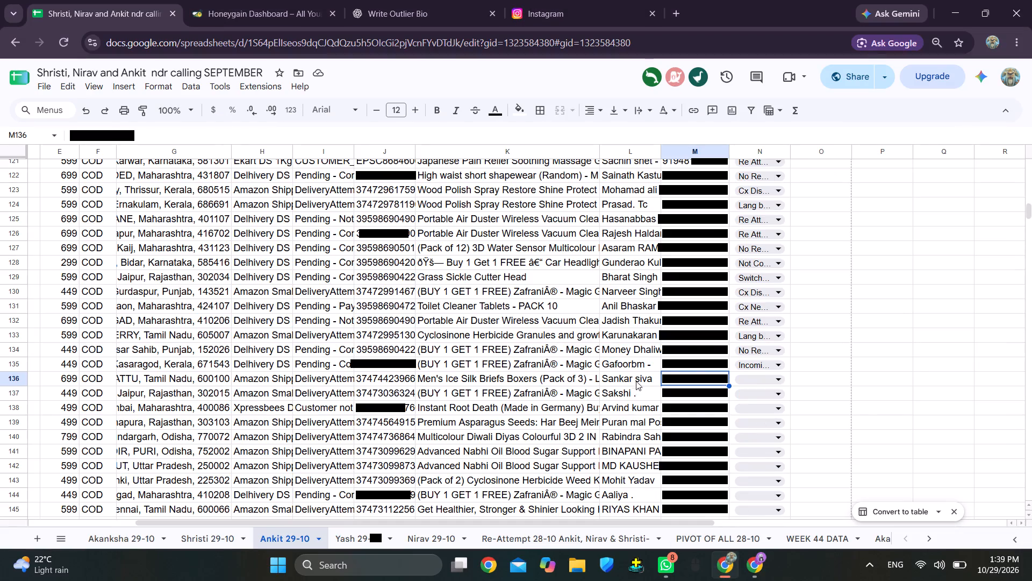
left_click(638, 378)
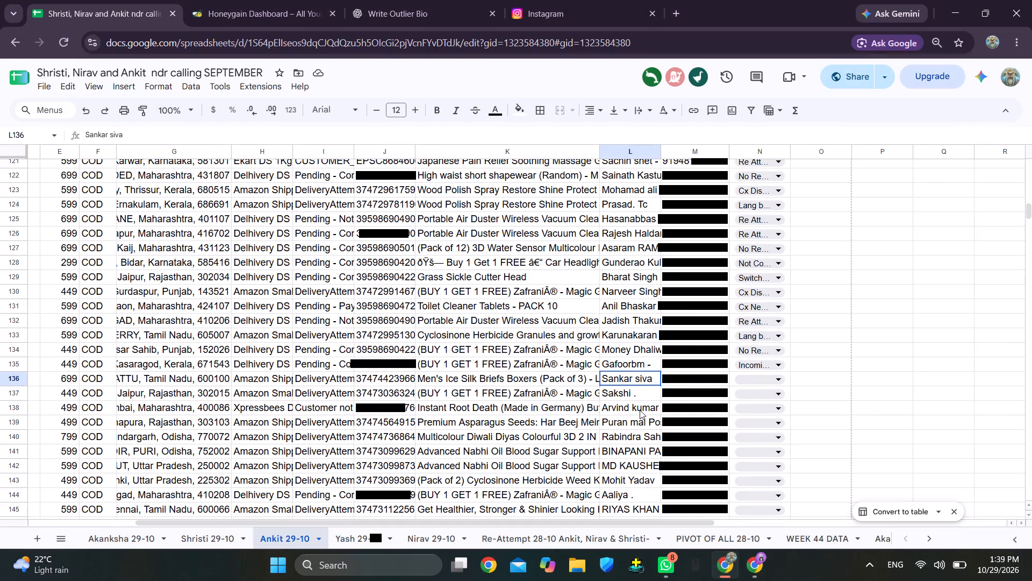
left_click(761, 379)
left_click(773, 511)
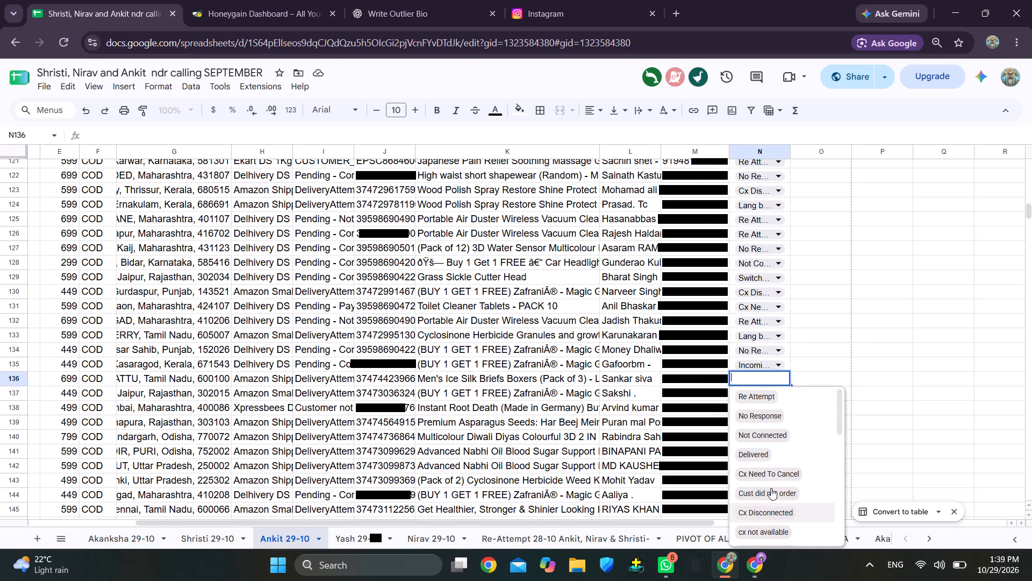
scroll(812, 370, "down", 3)
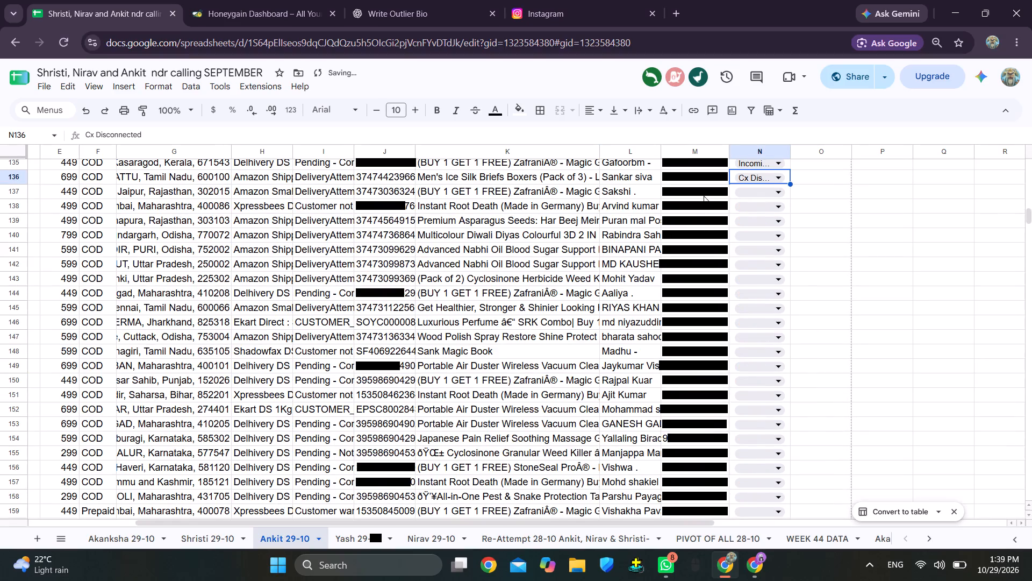
scroll(736, 278, "up", 2)
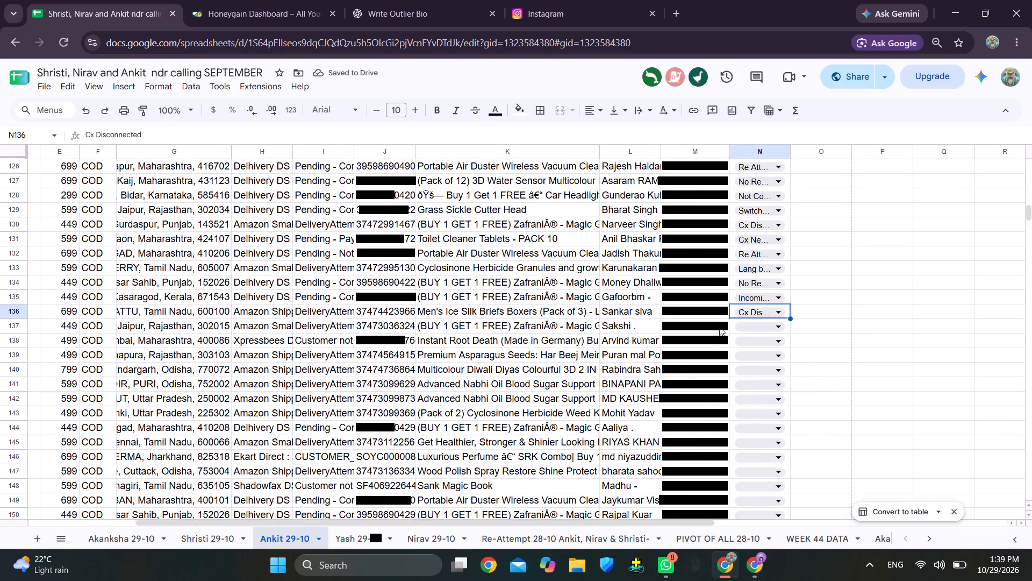
left_click(715, 327)
In the Shristi 29-10 window, check the row 103 customer name, set its remark to No Response and select the row 102 customer phone.
left_click(753, 565)
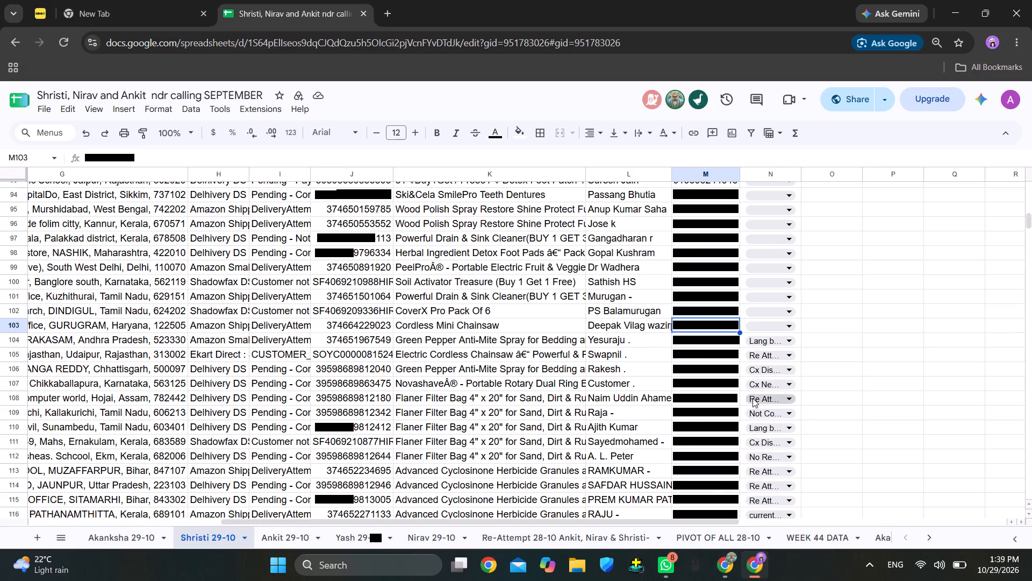
left_click(646, 324)
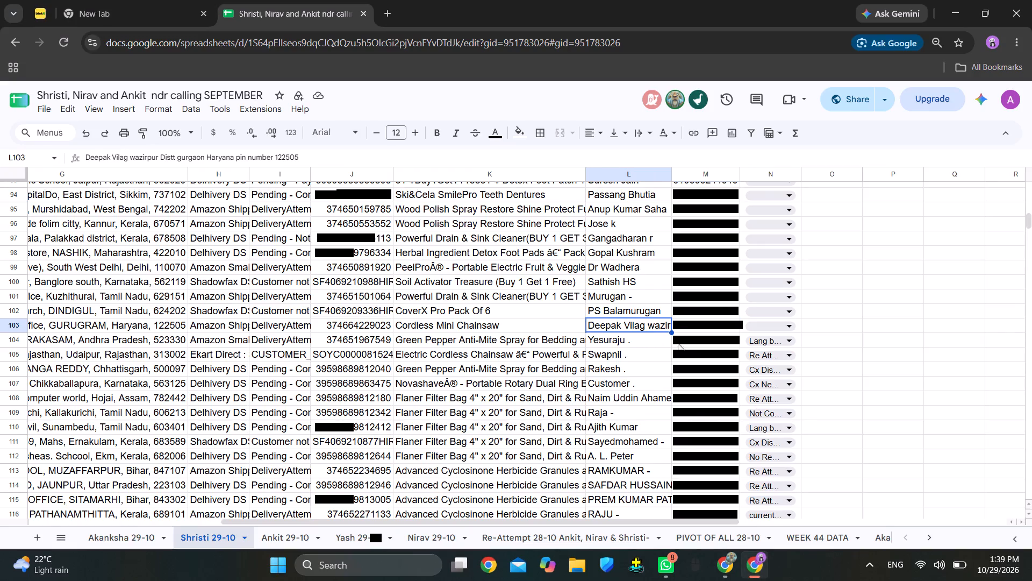
left_click(781, 331)
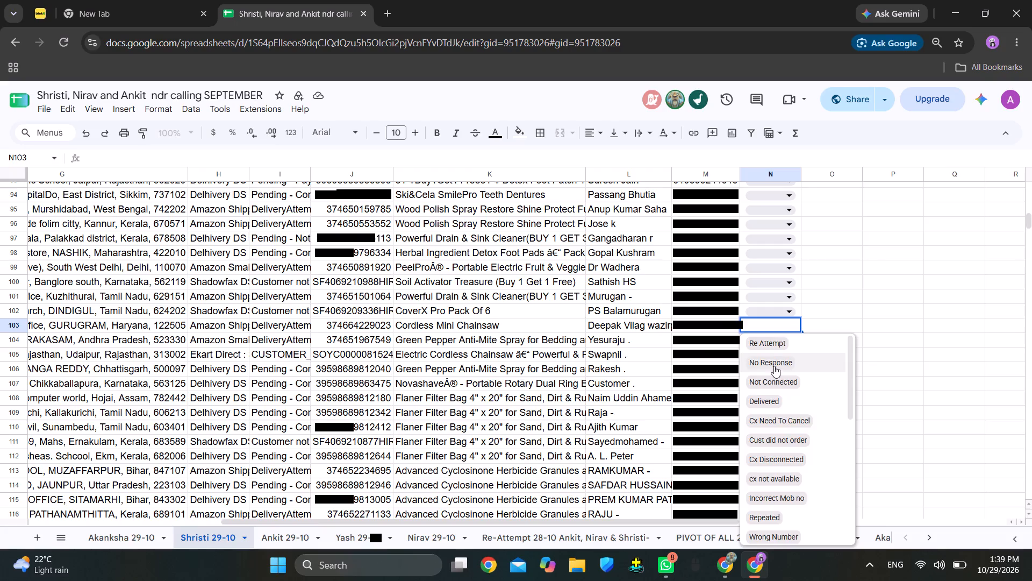
left_click(774, 366)
left_click(718, 309)
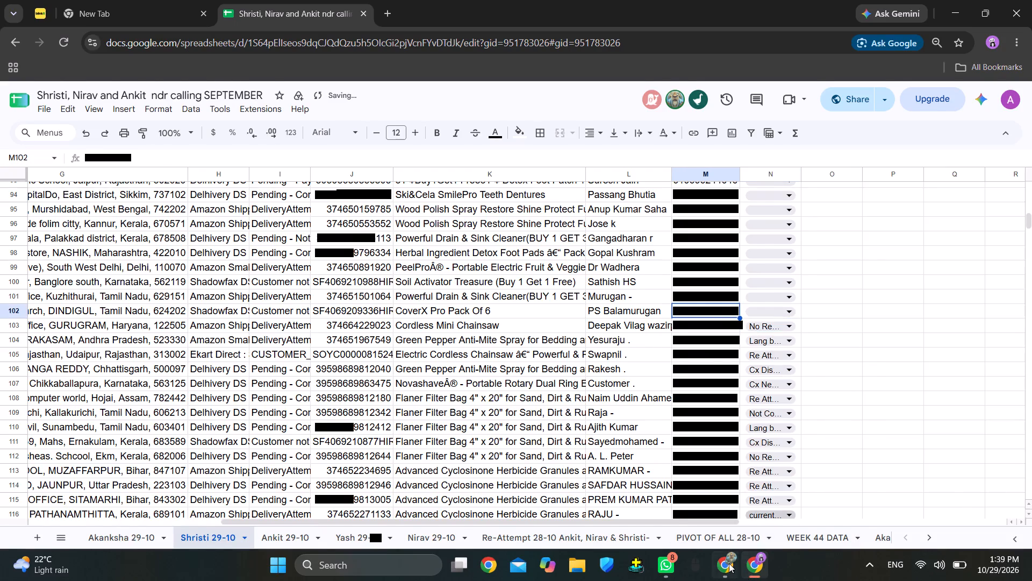
Check the row 137 customer name in the Ankit 29-10 window and the row 102 customer name in the Shristi 29-10 window.
left_click(729, 563)
left_click(632, 325)
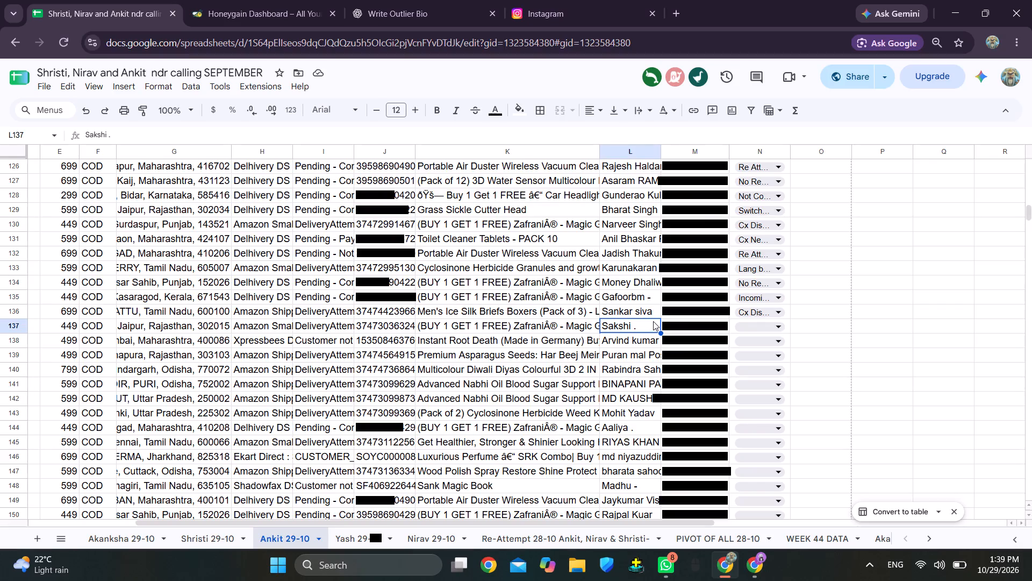
left_click(754, 566)
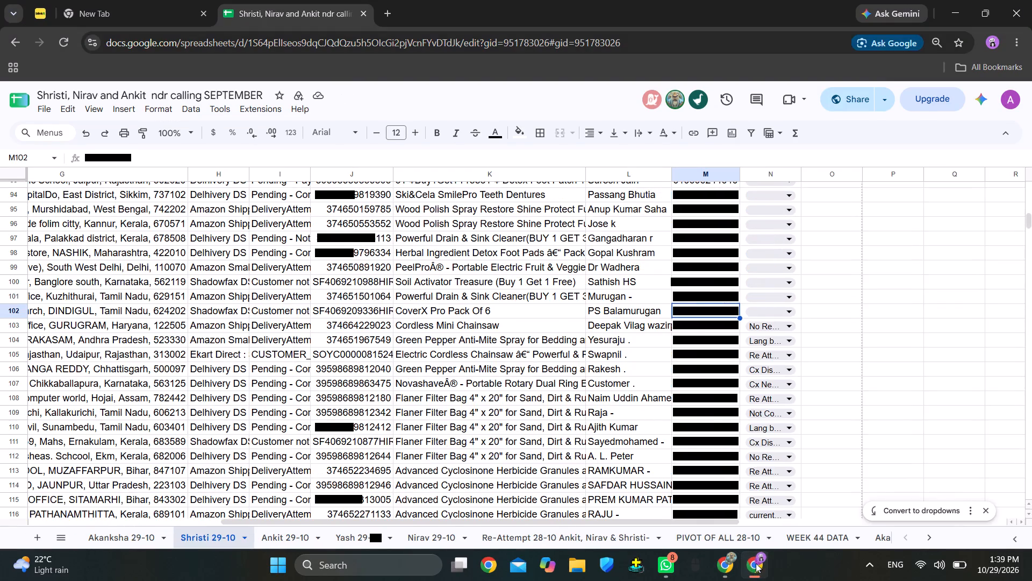
left_click(634, 312)
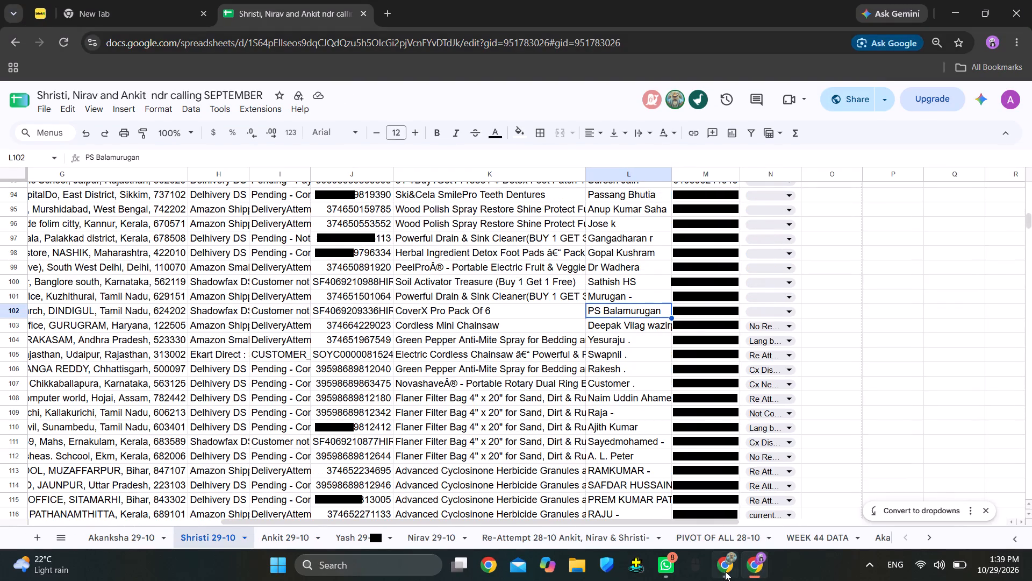
left_click(727, 571)
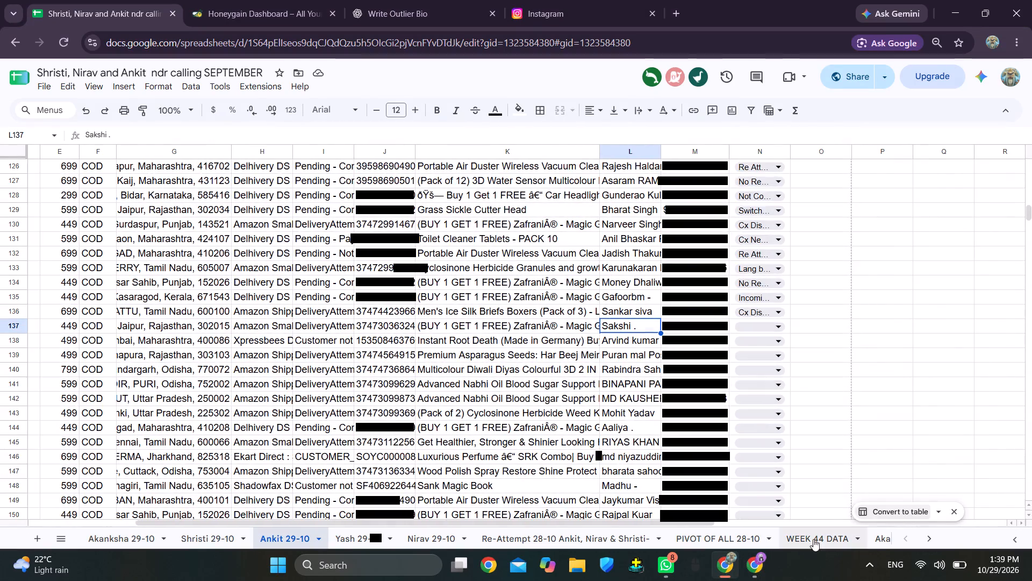
left_click(747, 570)
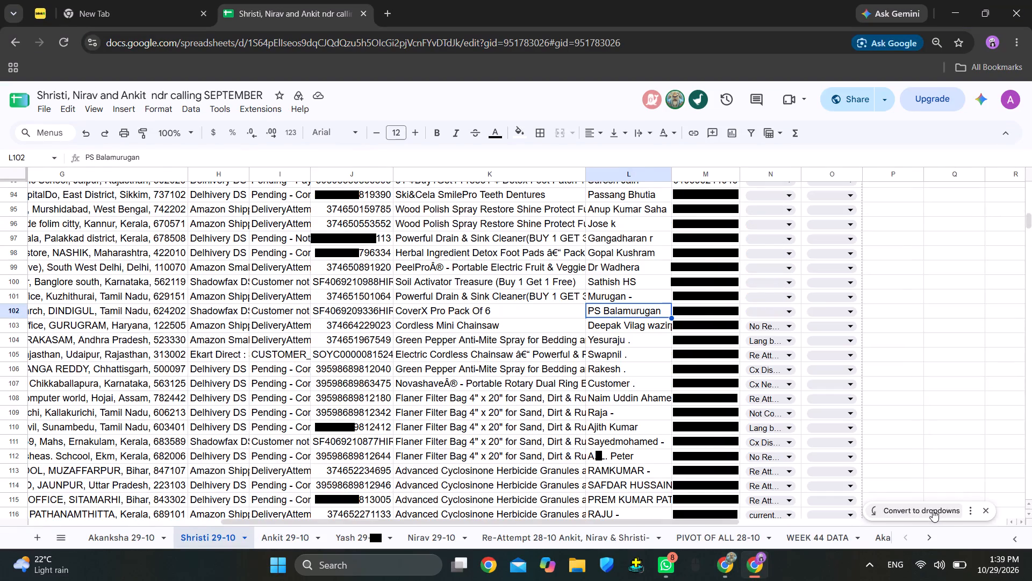
In the Ankit 29-10 window, set the row 137 remark to Not Connected and select the row 138 customer phone.
left_click(722, 572)
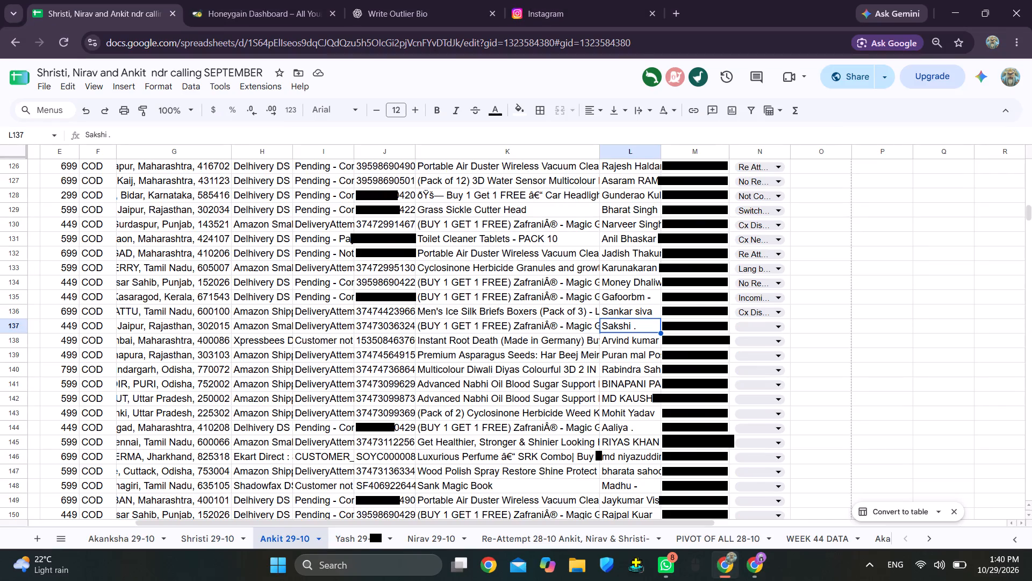
left_click(761, 329)
left_click(766, 379)
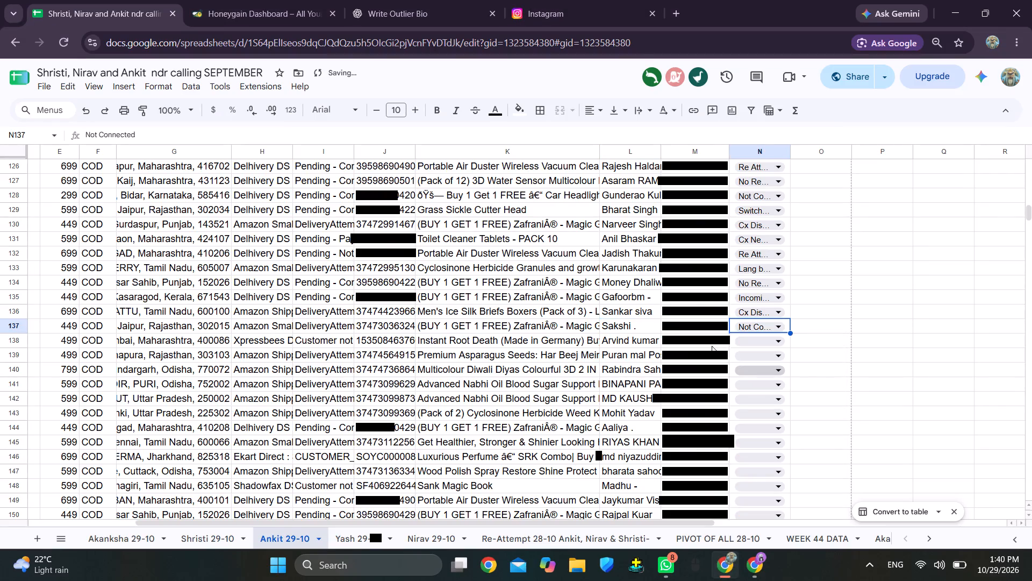
left_click(710, 344)
In the Shristi 29-10 window, set the row 102 remark to Switched off and select the row 101 customer phone.
left_click(756, 566)
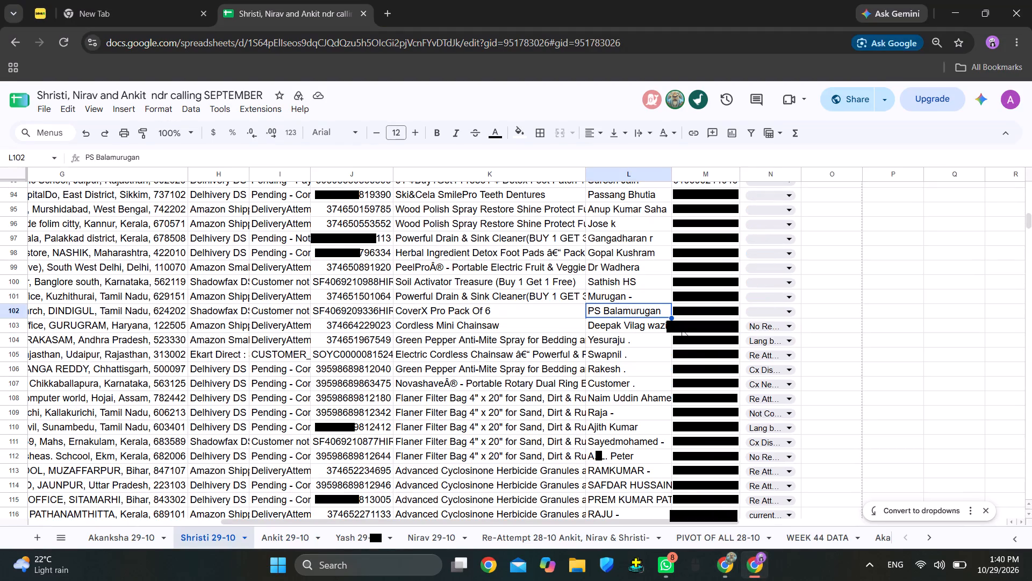
left_click(788, 310)
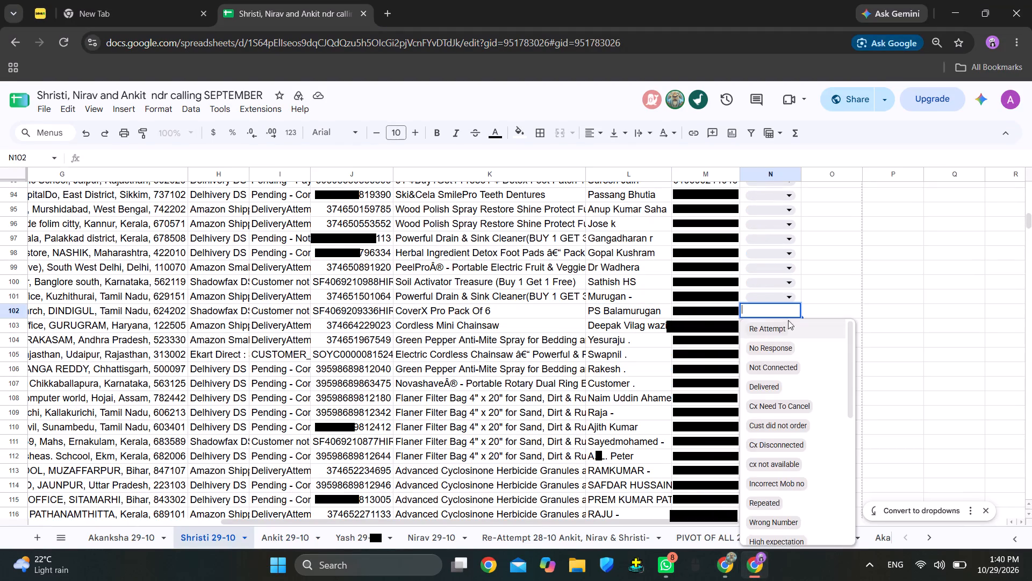
scroll(791, 345, "down", 6)
scroll(814, 435, "down", 5)
left_click(787, 476)
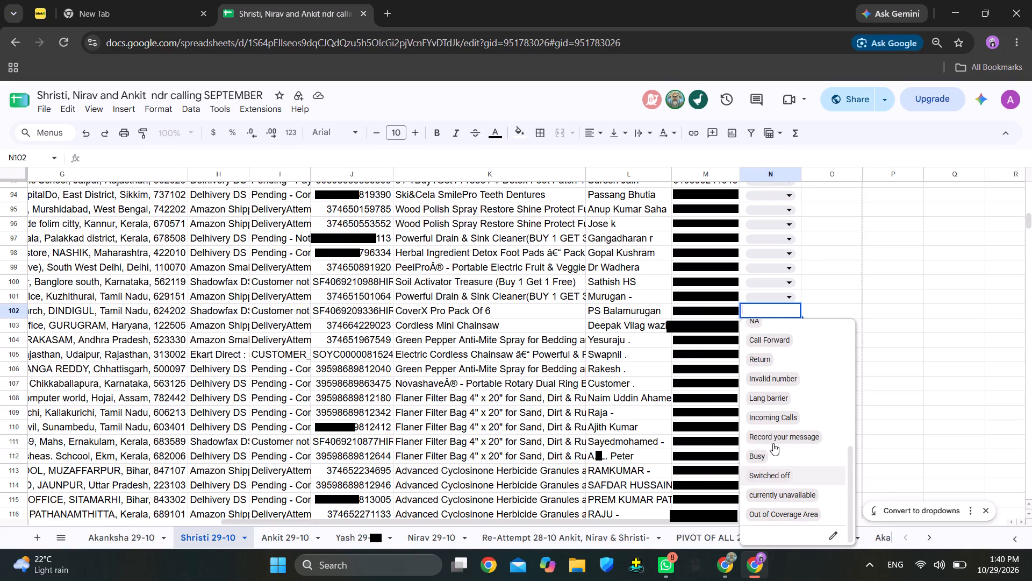
left_click(709, 294)
In the Ankit 29-10 window, check the row 138 customer name, set its remark to Re Attempt and select the row 139 customer phone.
left_click(729, 565)
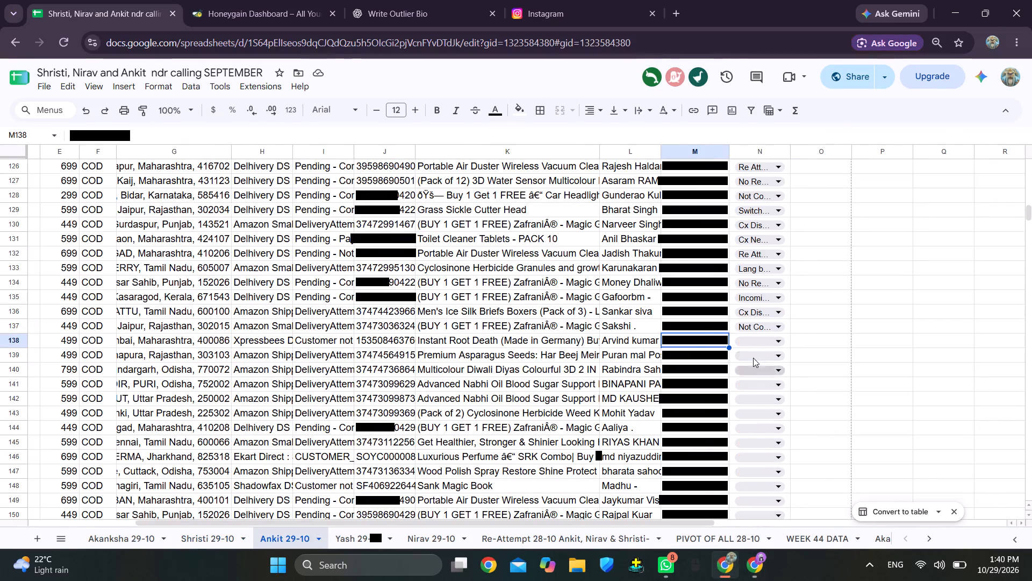
left_click(640, 341)
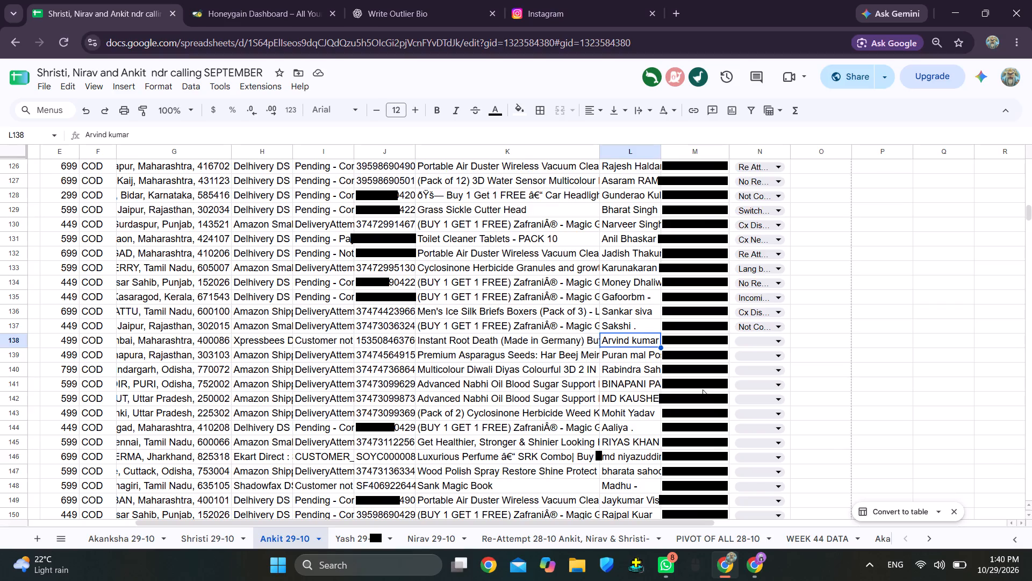
left_click(768, 342)
left_click(761, 357)
left_click(709, 351)
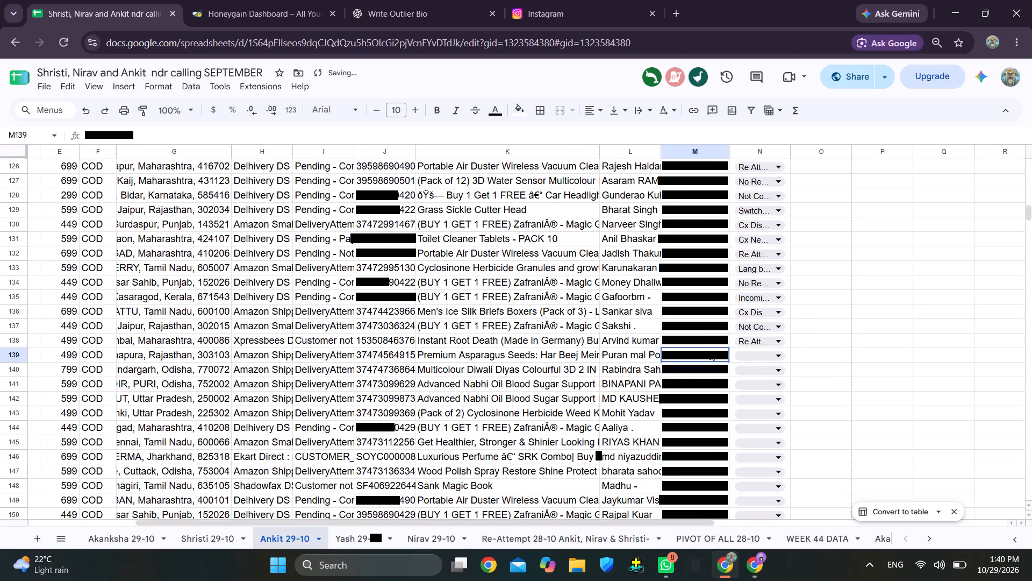
In the Shristi 29-10 window, check the row 101 customer name, set its remark to Delivered and select the row 100 customer phone.
left_click(759, 569)
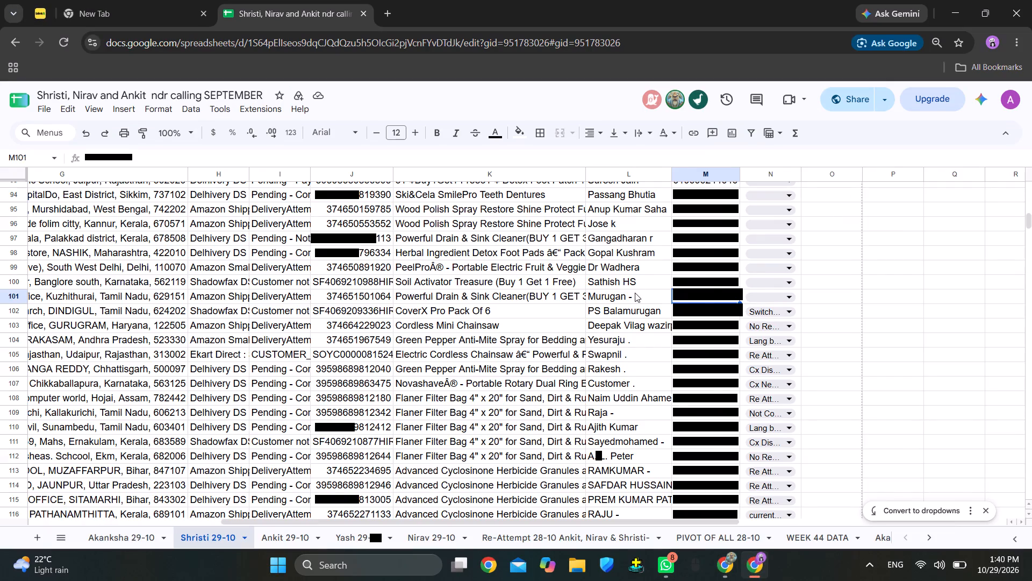
left_click(636, 297)
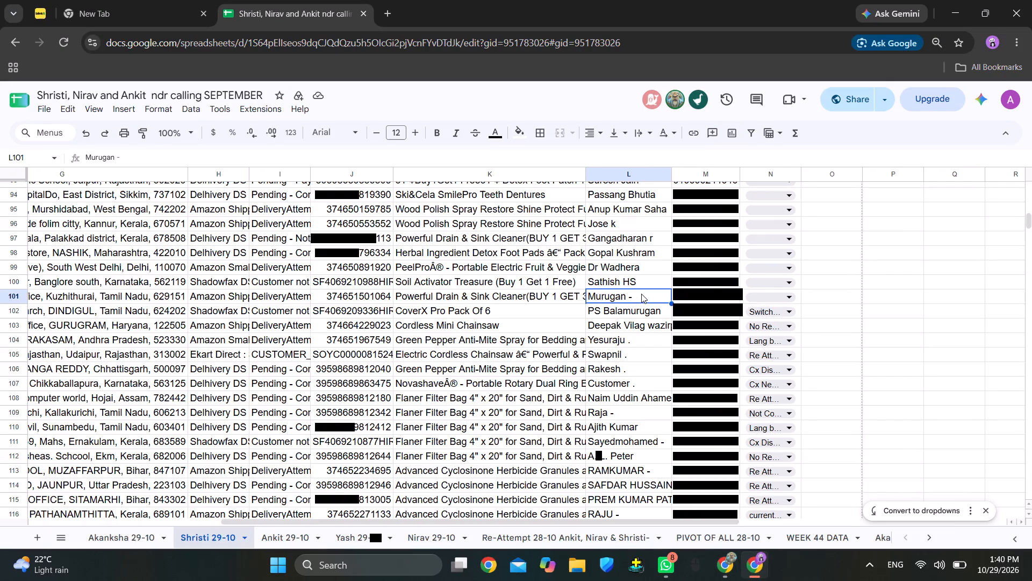
left_click(770, 298)
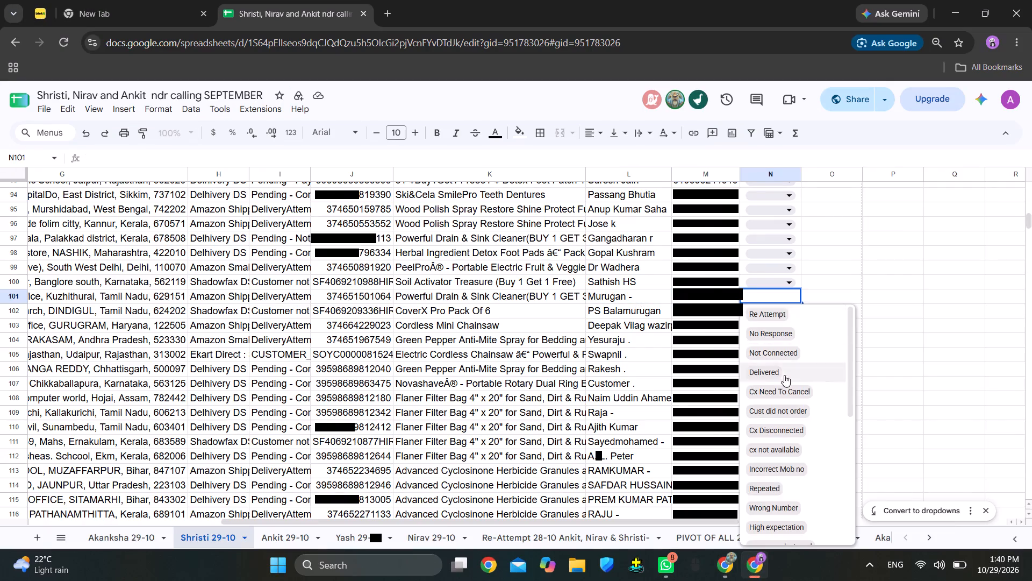
left_click(772, 374)
left_click(726, 280)
In the Ankit 29-10 window, check the row 139 customer name, set its remark to Busy and select the row 140 customer phone.
left_click(736, 566)
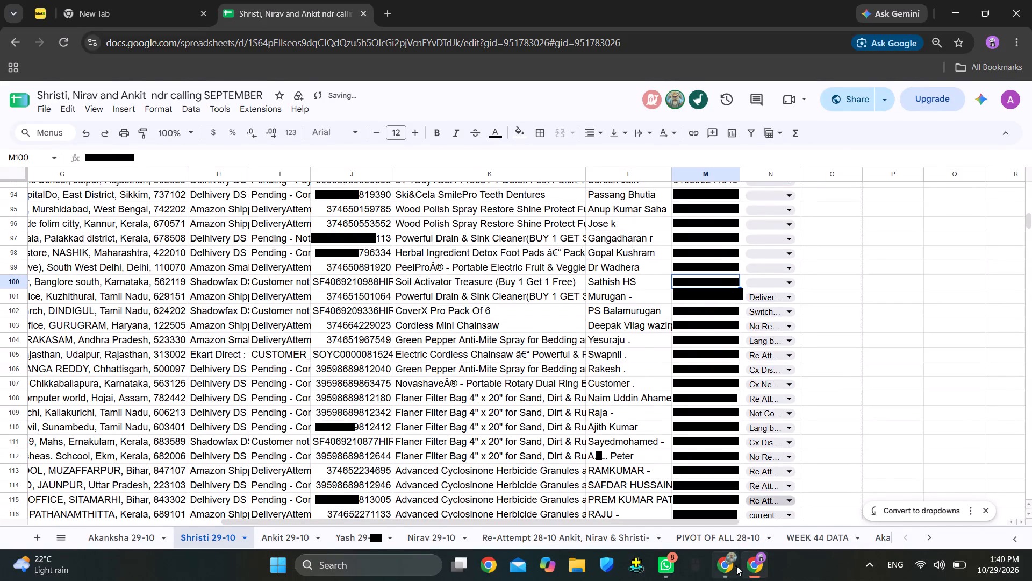
left_click(636, 355)
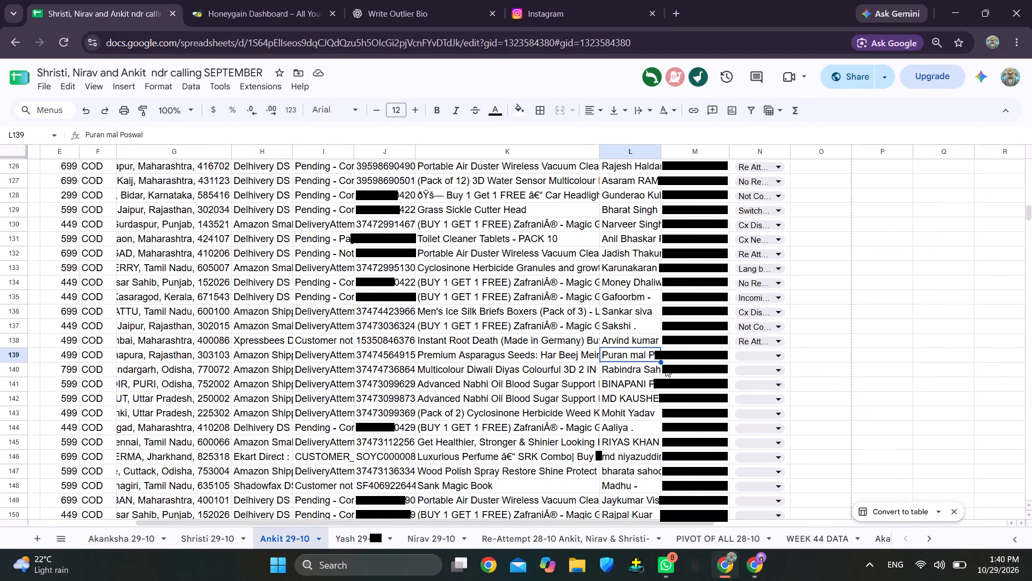
left_click(760, 357)
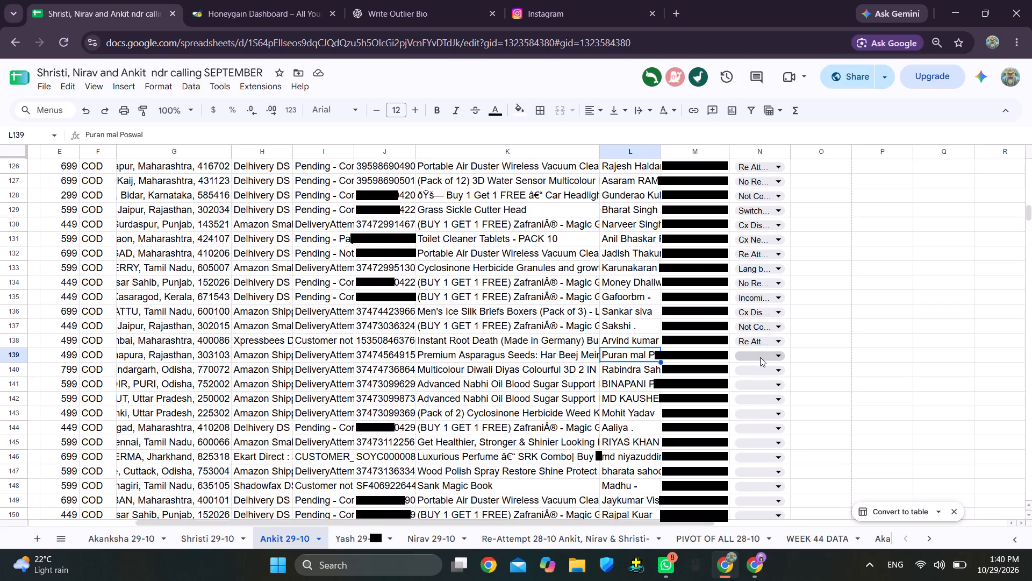
scroll(775, 445, "down", 7)
left_click(743, 454)
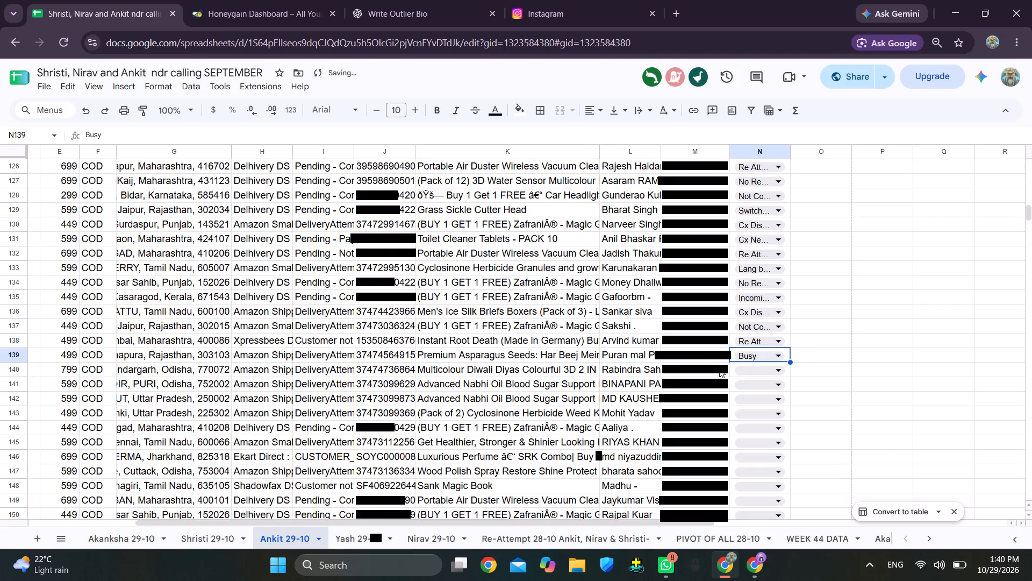
left_click(718, 368)
Check the row 100 customer name in the Shristi 29-10 window and the row 140 customer name in the Ankit 29-10 window.
left_click(757, 558)
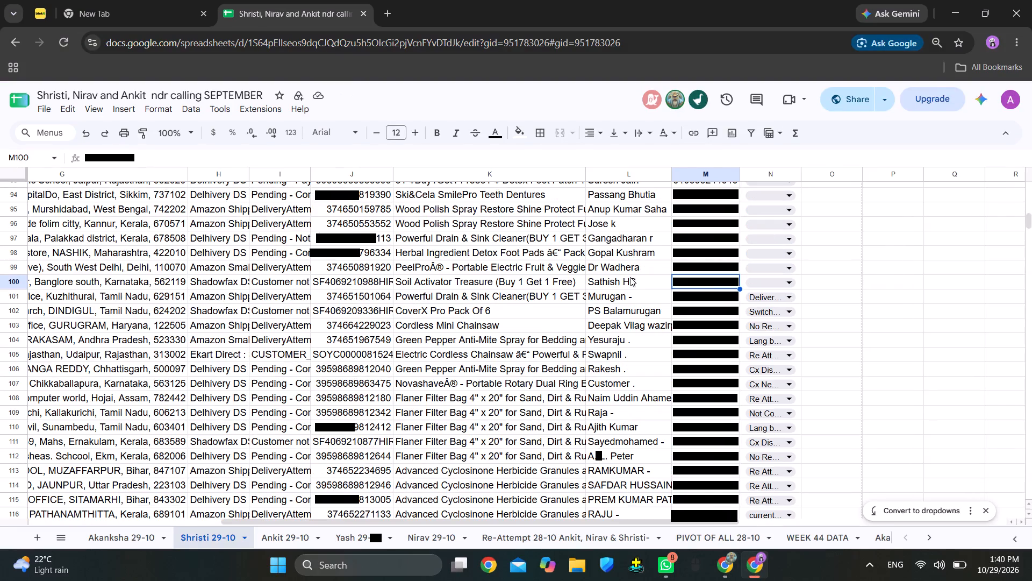
left_click(637, 282)
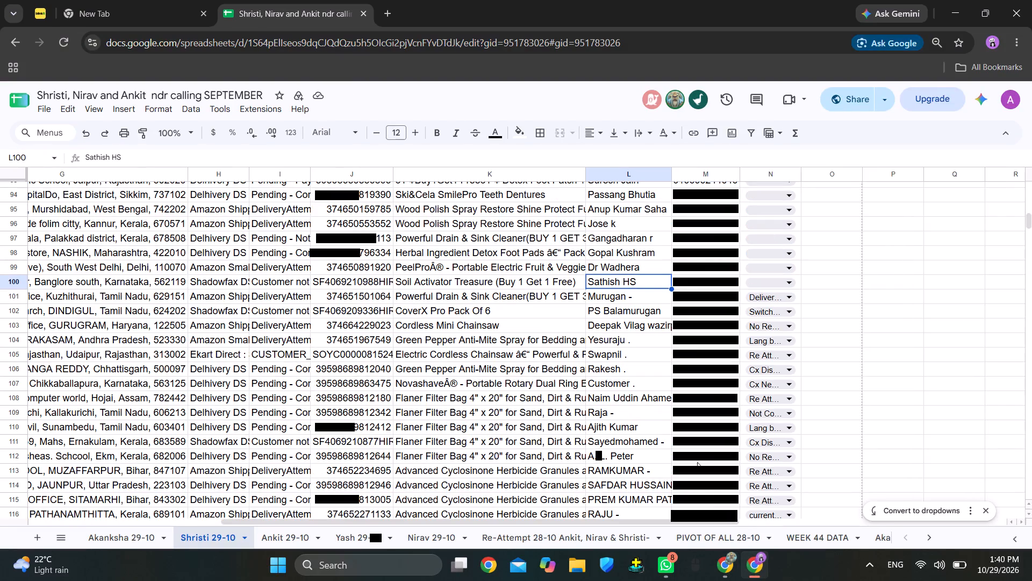
left_click(726, 568)
left_click(628, 367)
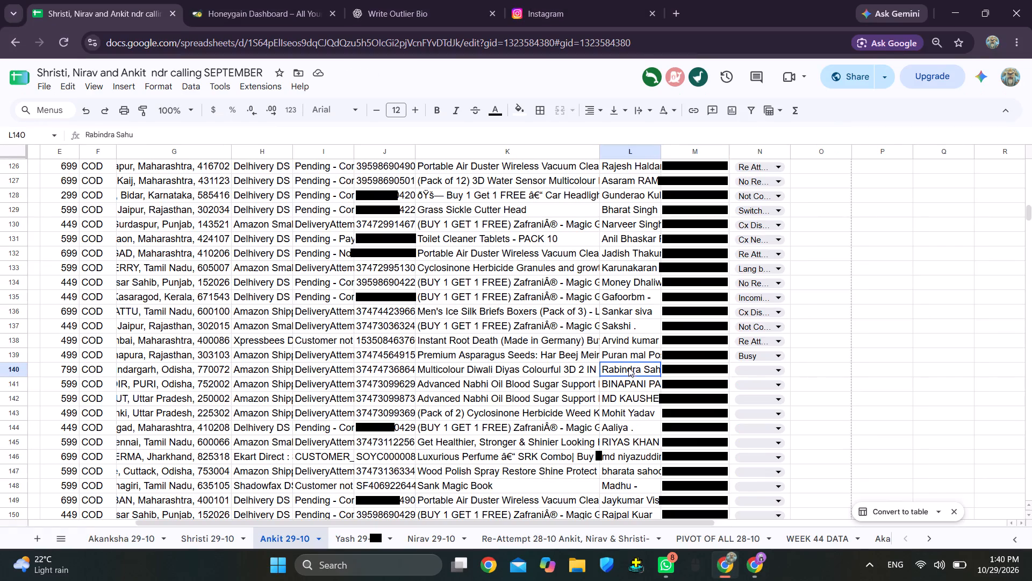
In the Shristi 29-10 window, set the row 100 remark to Lang barrier and select the row 99 customer phone.
left_click(755, 566)
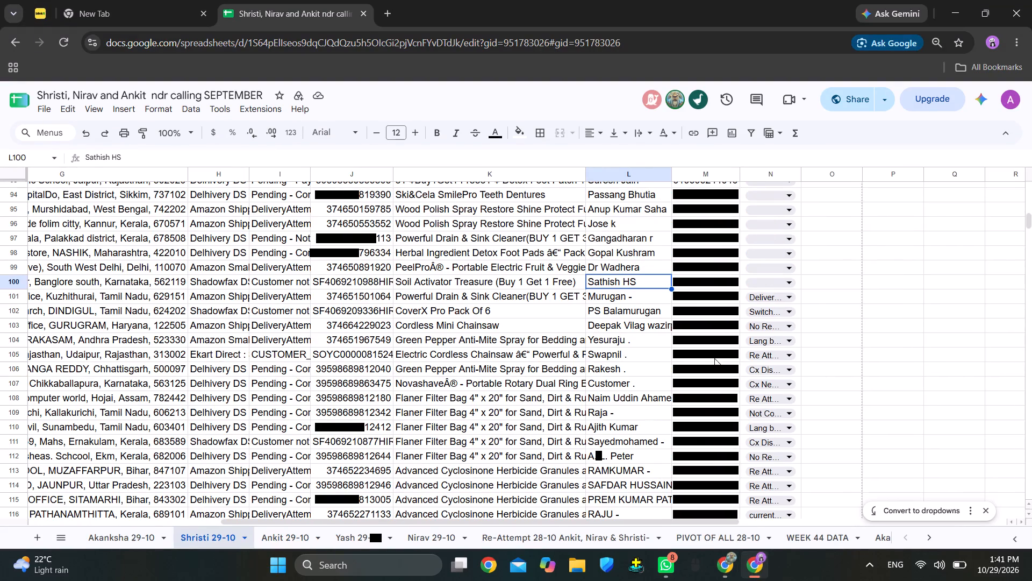
left_click(762, 284)
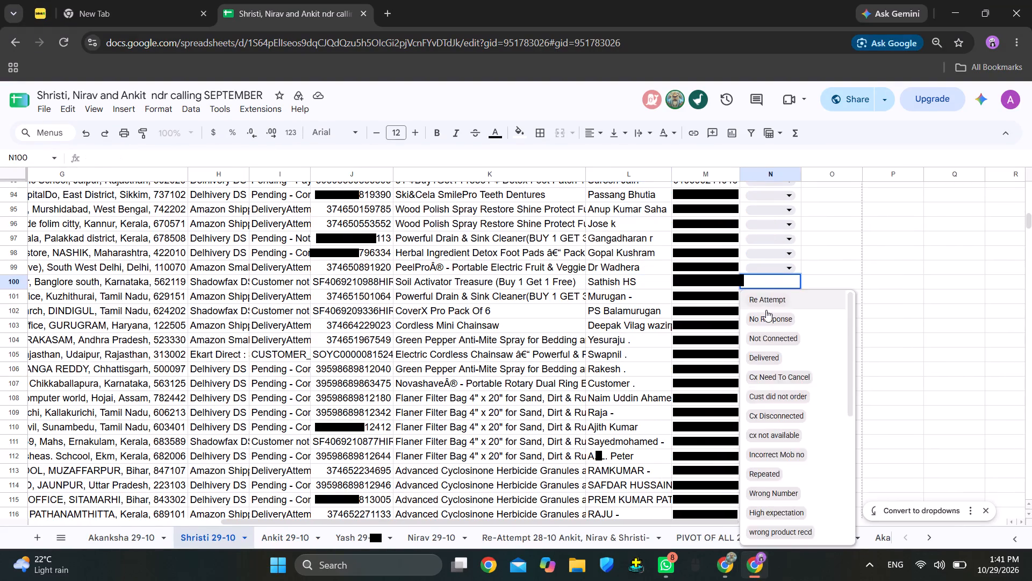
scroll(774, 347, "down", 4)
left_click(773, 399)
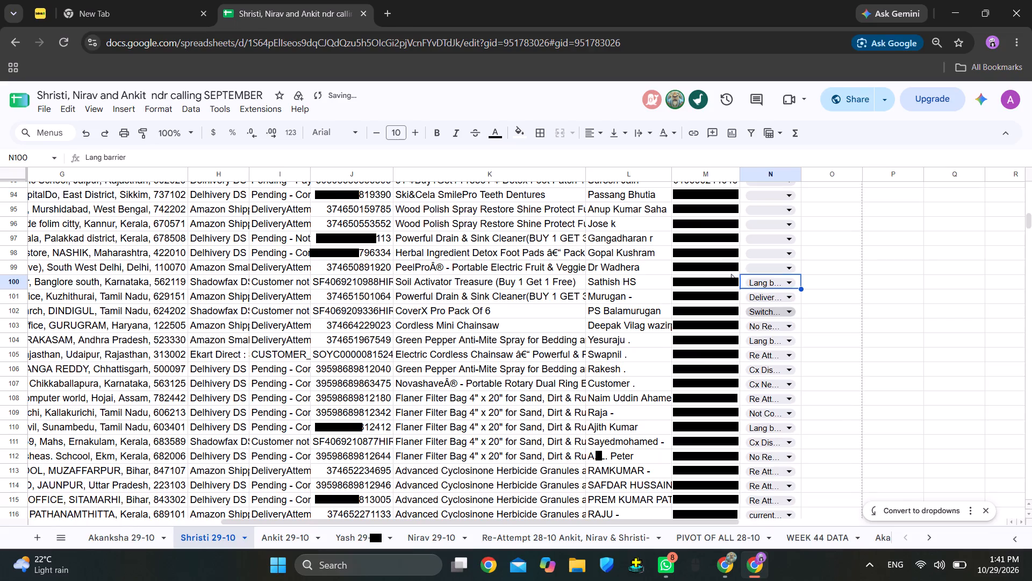
left_click_drag(711, 265, 714, 271)
In the Ankit 29-10 window, set the row 140 remark to No Response and select the row 141 customer phone.
left_click(736, 565)
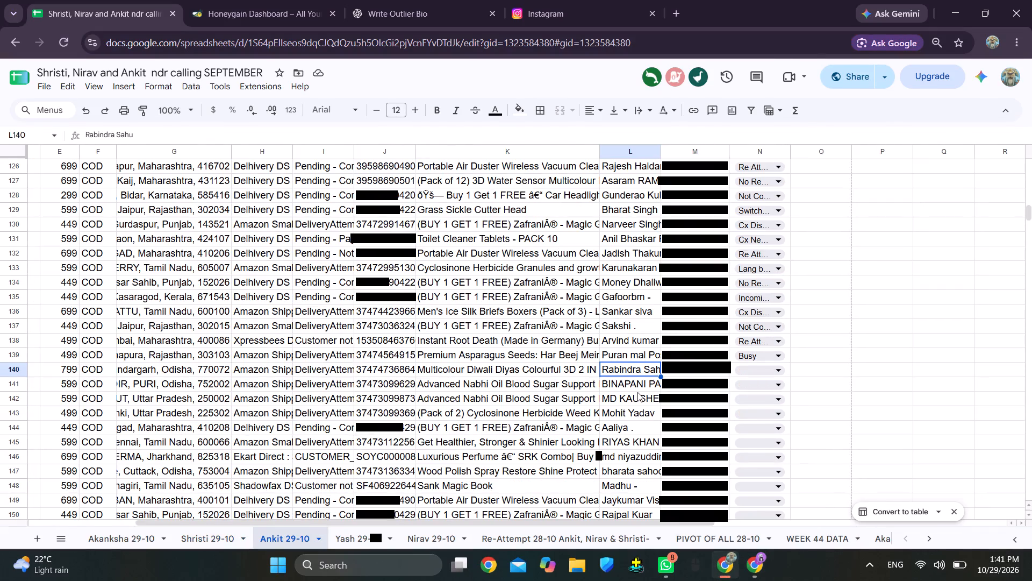
left_click(755, 374)
left_click(761, 405)
left_click(715, 387)
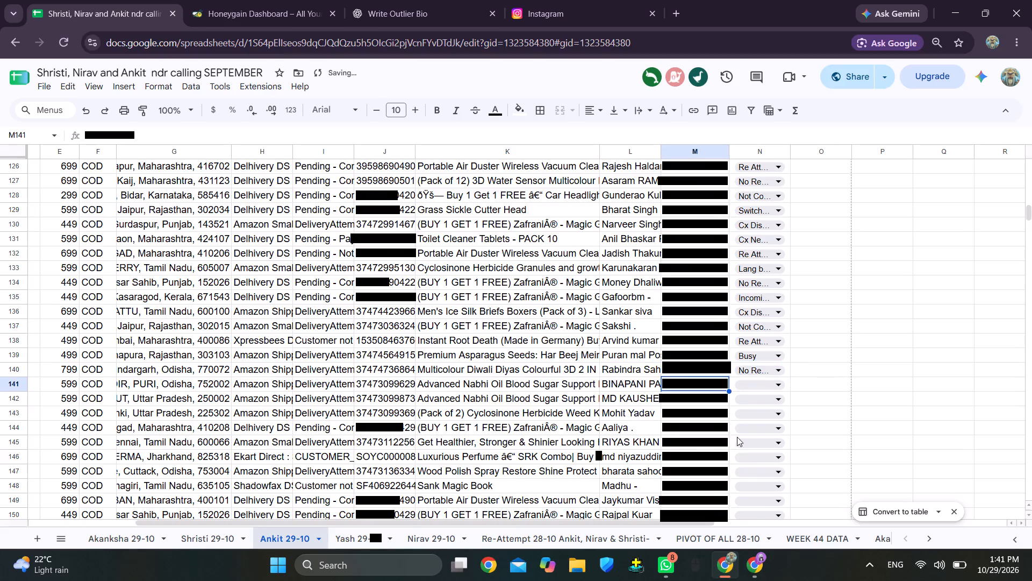
Check the row 99 customer name in the Shristi 29-10 window and the row 141 customer name in the Ankit 29-10 window.
left_click(758, 564)
left_click(649, 268)
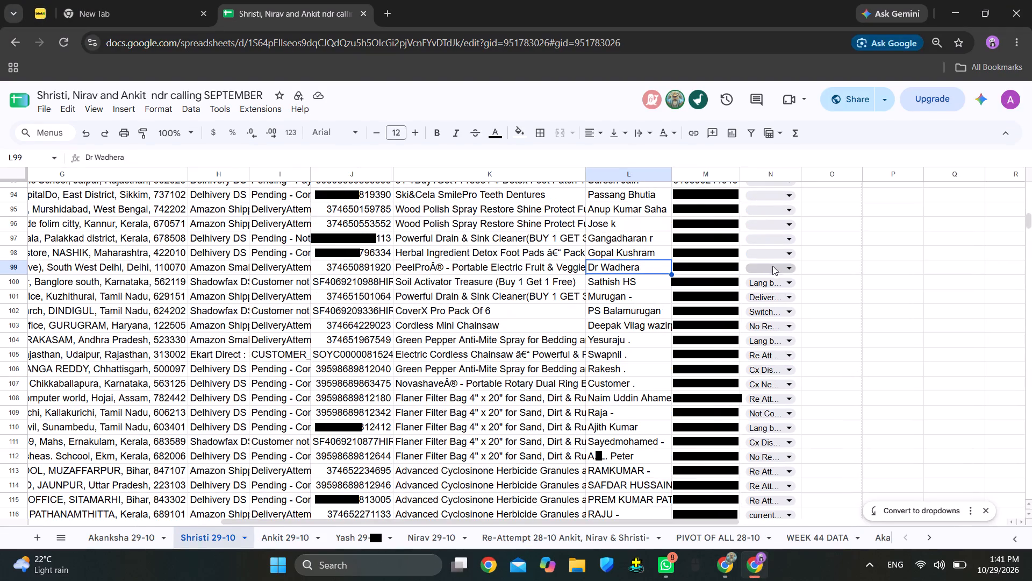
left_click(735, 564)
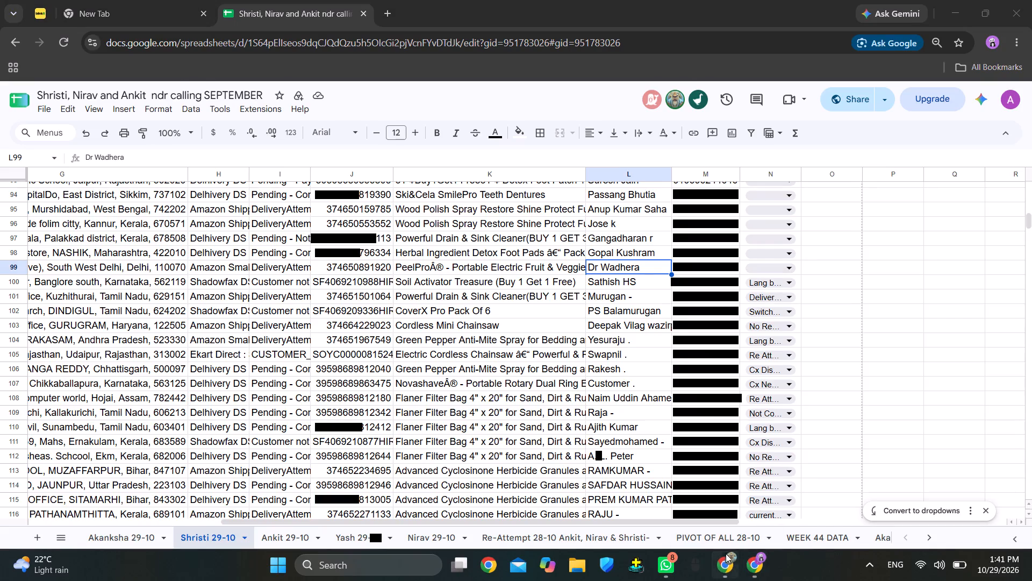
left_click(726, 562)
left_click(647, 388)
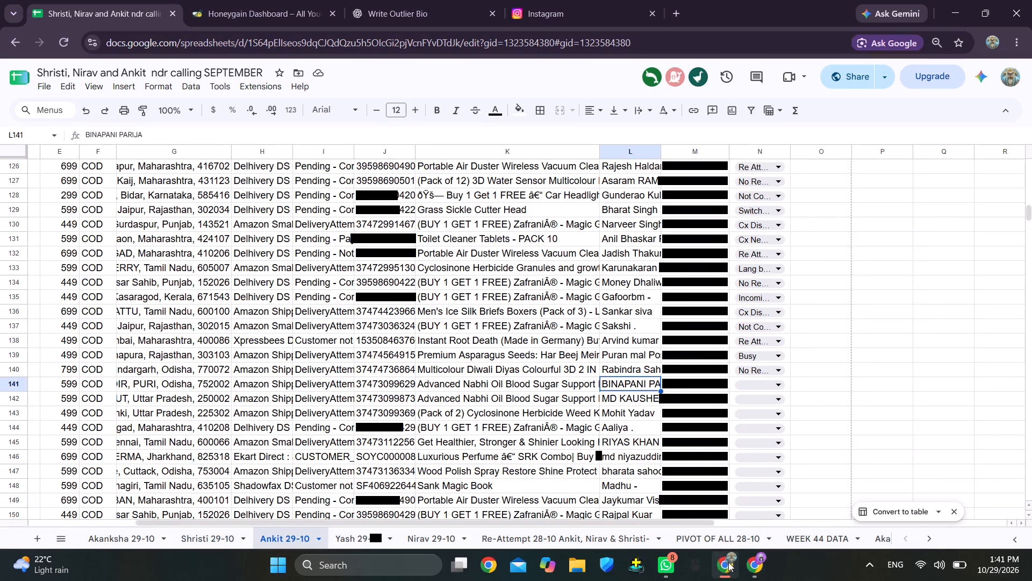
In the Shristi 29-10 window, set the row 99 remark to Cx Disconnected and select the row 98 customer phone.
left_click(760, 569)
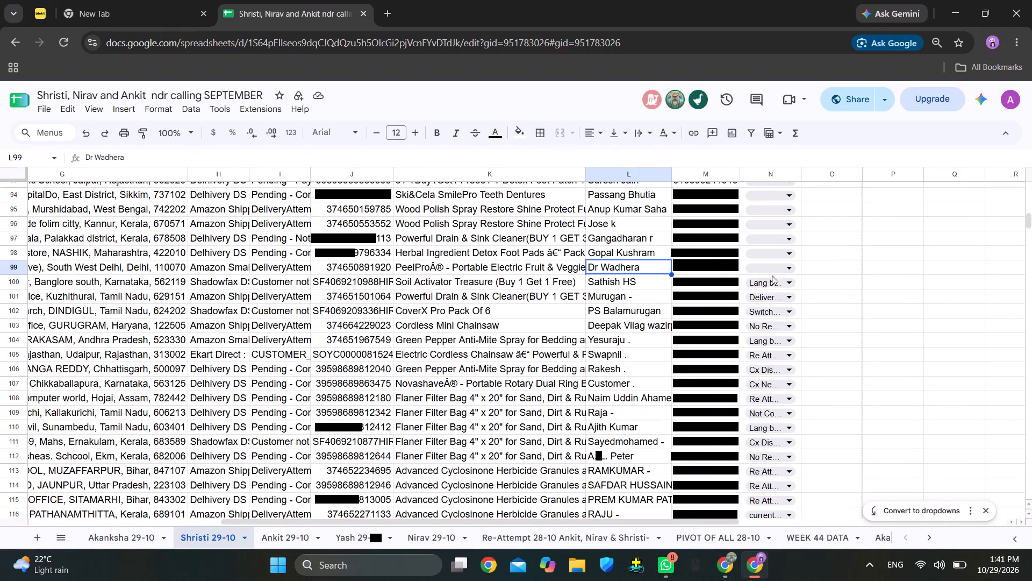
left_click(779, 272)
left_click(789, 405)
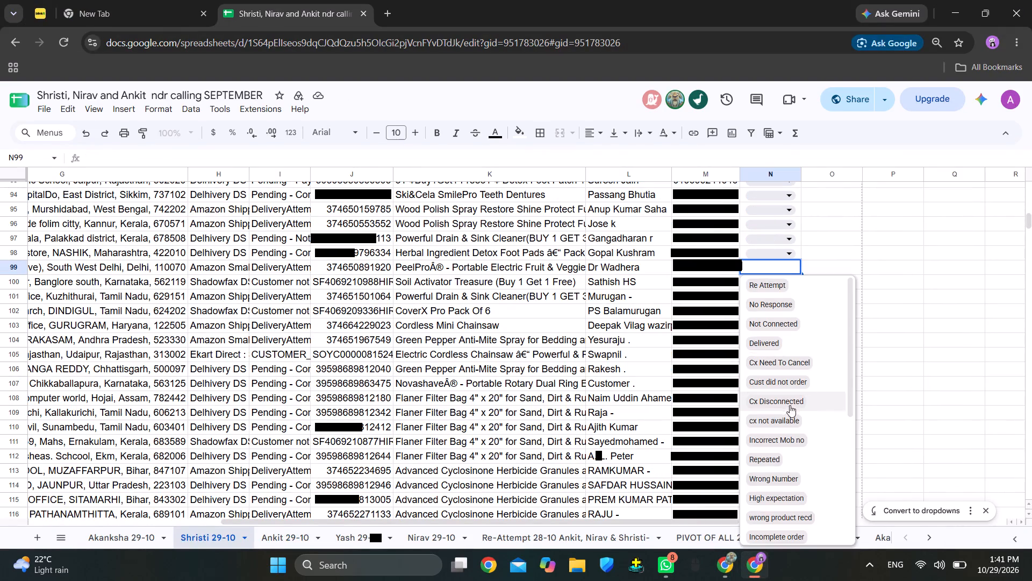
left_click(715, 253)
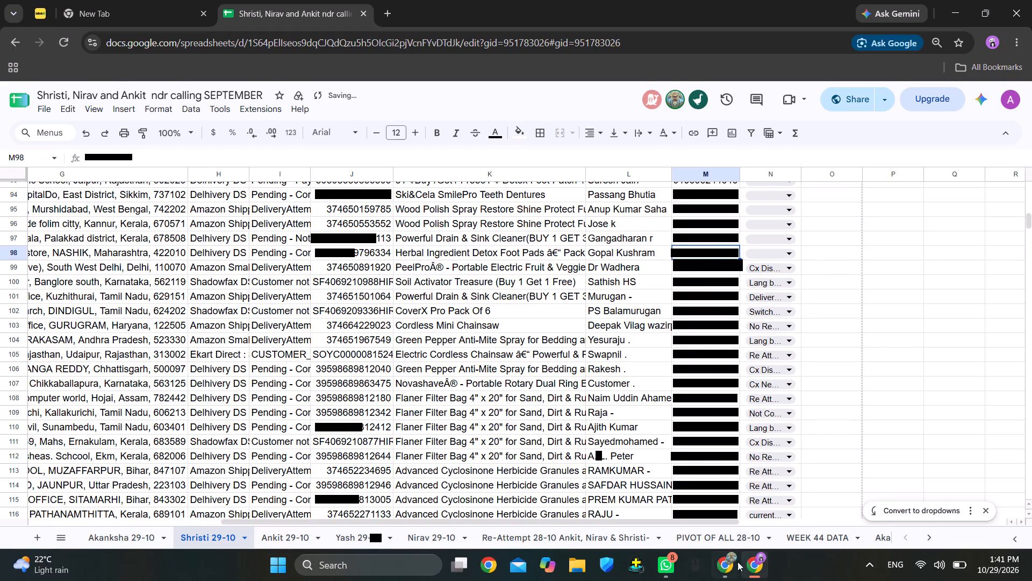
In the Ankit 29-10 window, set the row 141 remark to No Response and select the row 142 customer phone.
left_click(737, 563)
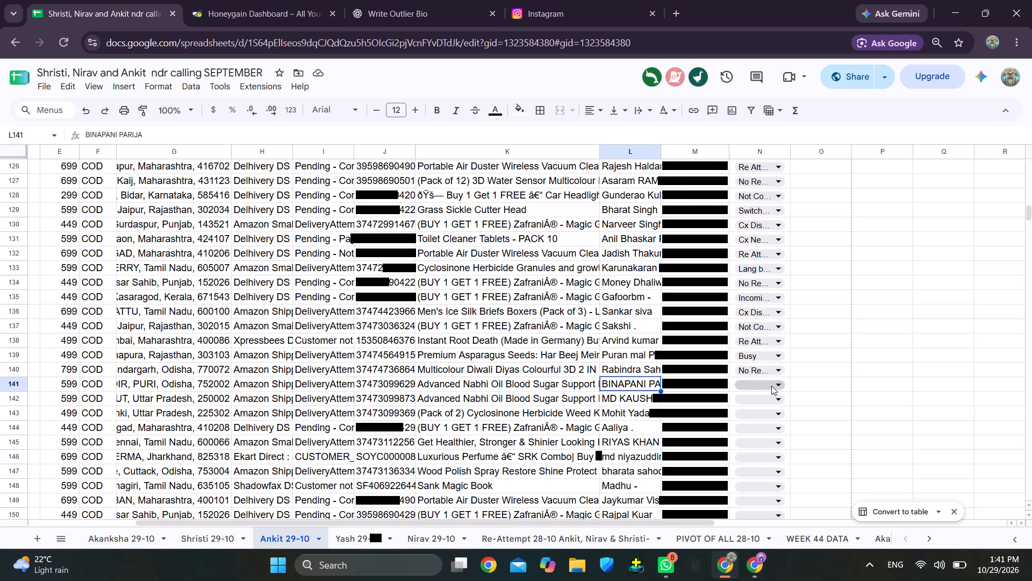
left_click(773, 386)
left_click(768, 419)
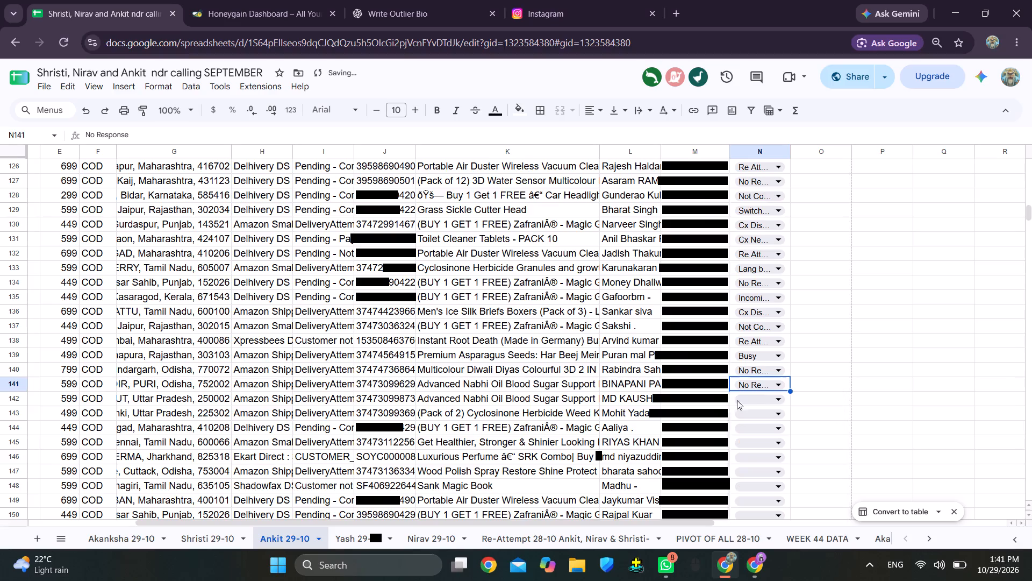
left_click(706, 399)
Check the row 98 customer name in the Shristi 29-10 window.
left_click(756, 575)
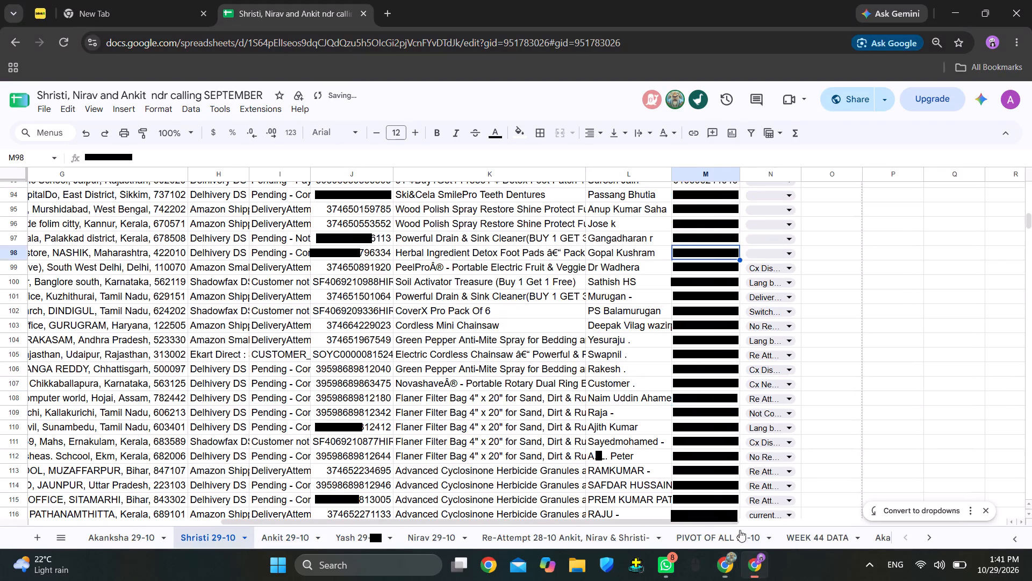
left_click(634, 252)
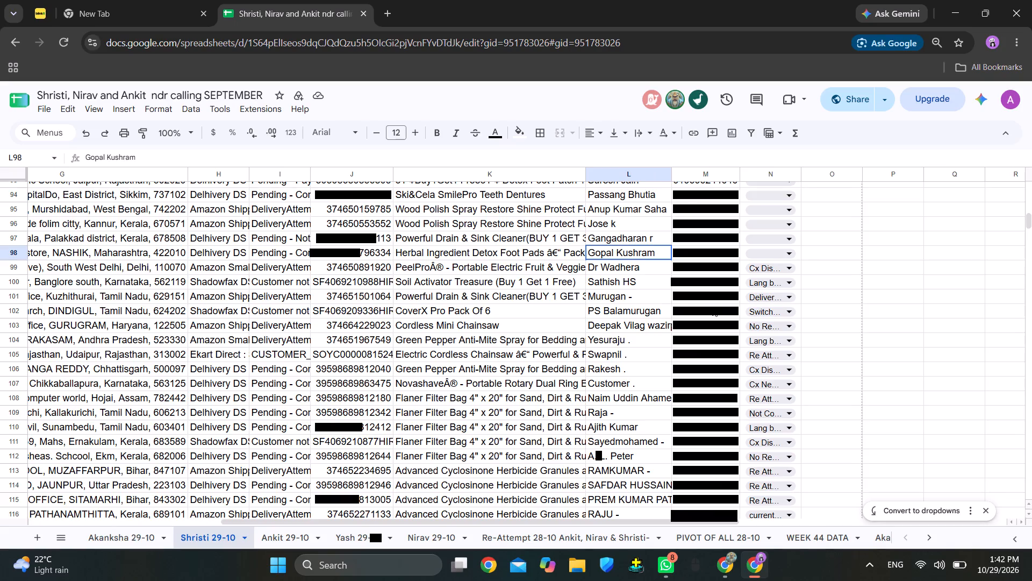
In the Ankit 29-10 window, check the row 142 customer name, set its remark to currently unavailable, and select the row 143 customer phone.
left_click(724, 557)
left_click(642, 400)
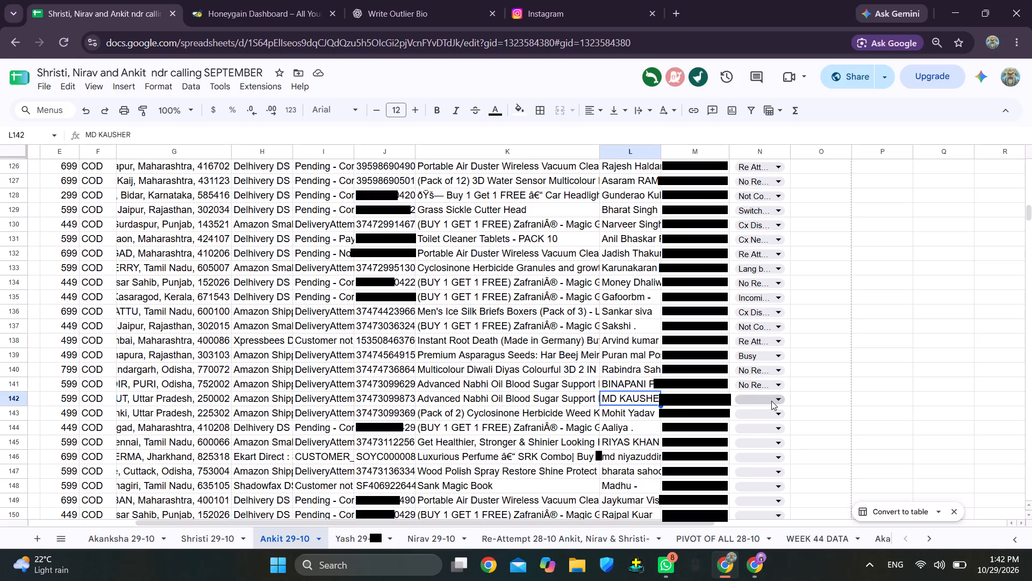
left_click(771, 401)
scroll(777, 434, "down", 5)
scroll(782, 453, "up", 1)
scroll(782, 454, "down", 6)
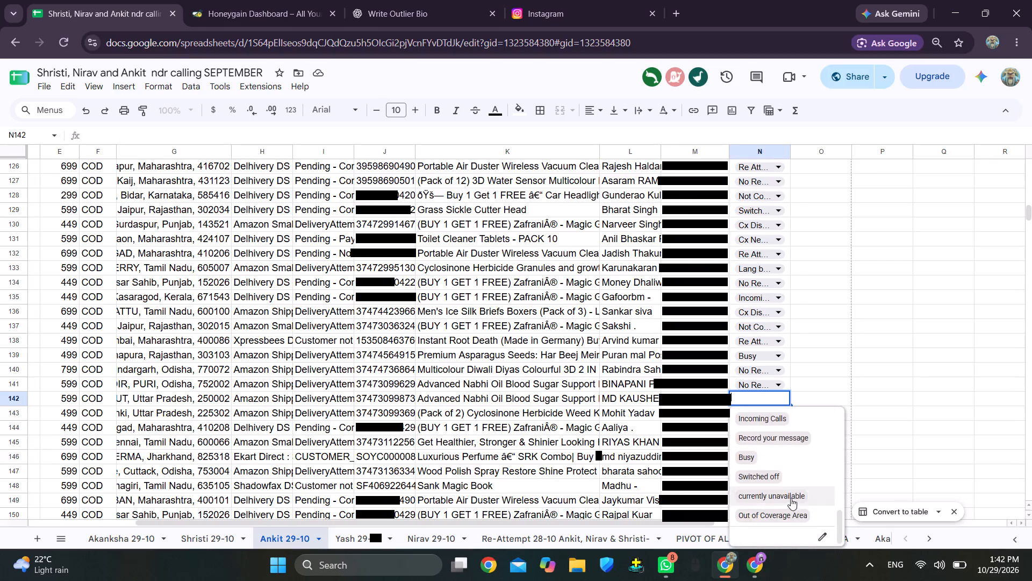
left_click(792, 499)
left_click(706, 409)
In the Shristi 29-10 window, set the row 98 remark to Re Attempt and select the row 97 customer phone.
left_click(756, 570)
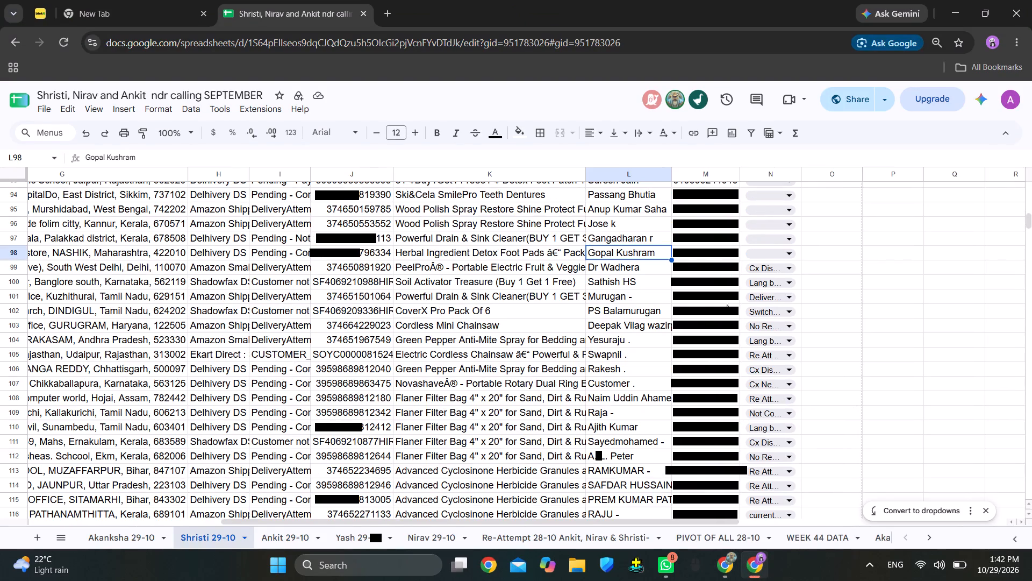
left_click(772, 255)
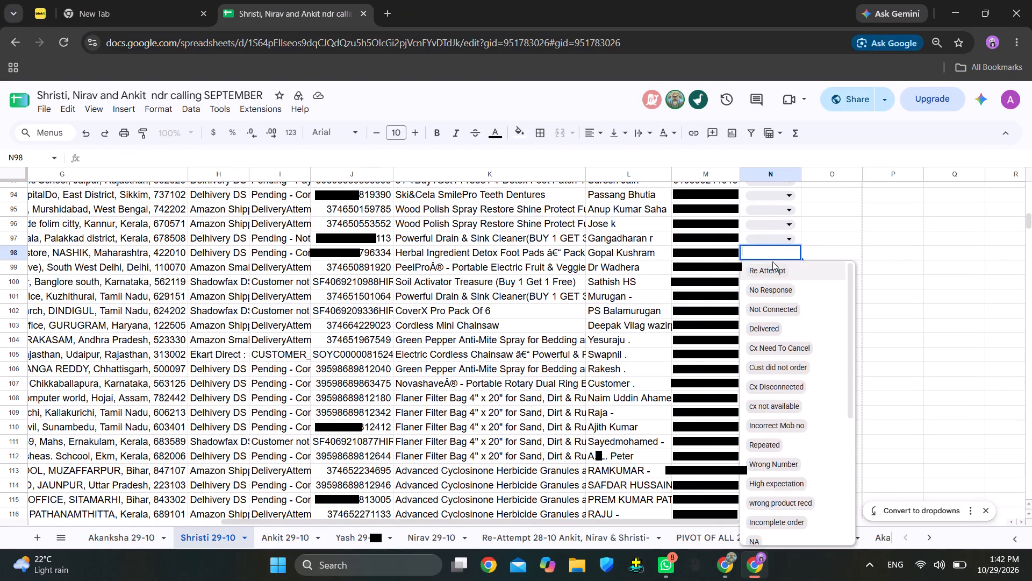
left_click(770, 271)
left_click(717, 234)
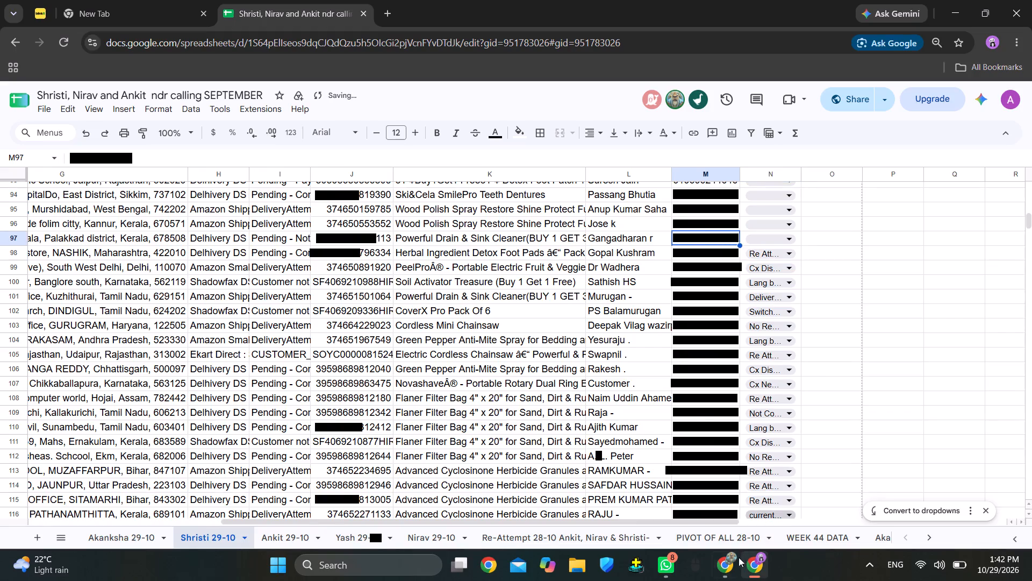
Check the row 143 customer name in the Ankit 29-10 window and the row 97 customer name in the Shristi 29-10 window.
left_click(730, 562)
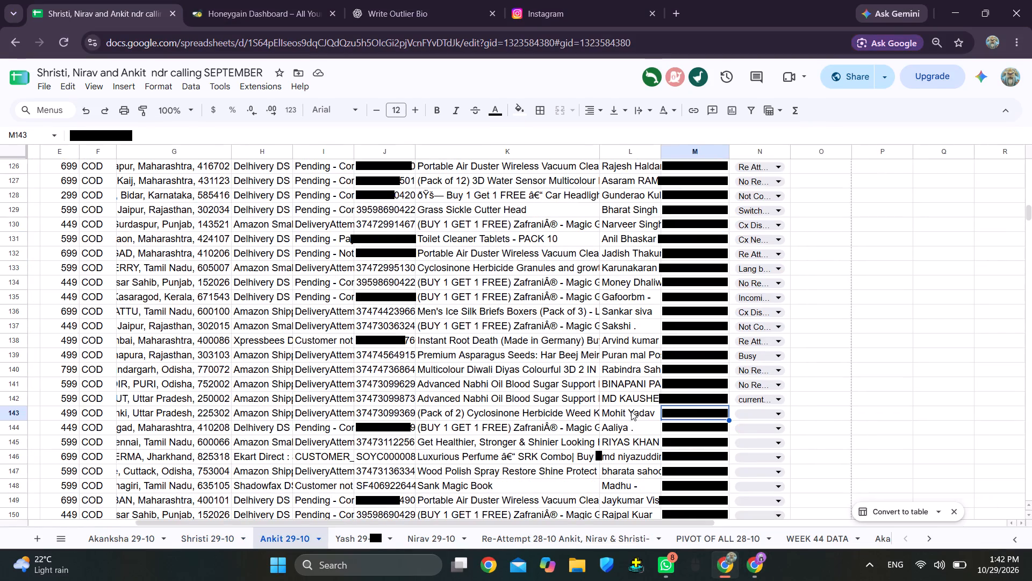
left_click(632, 412)
scroll(805, 367, "down", 2)
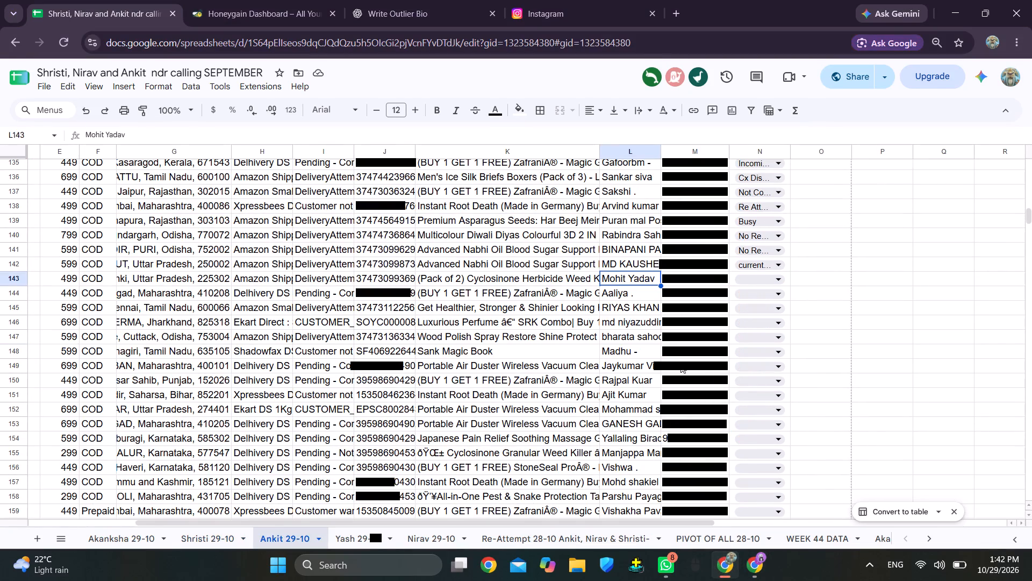
left_click(755, 565)
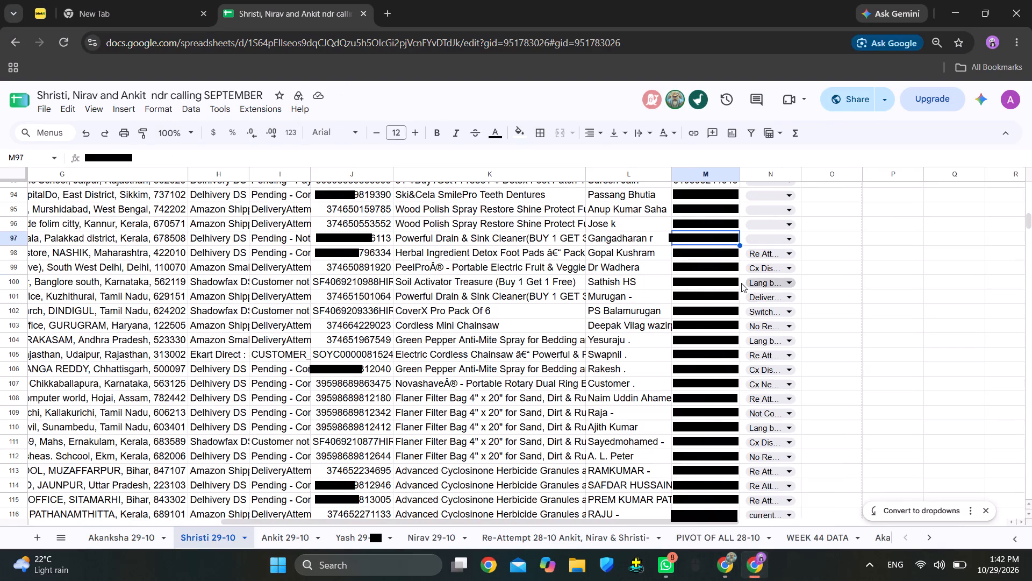
left_click(641, 234)
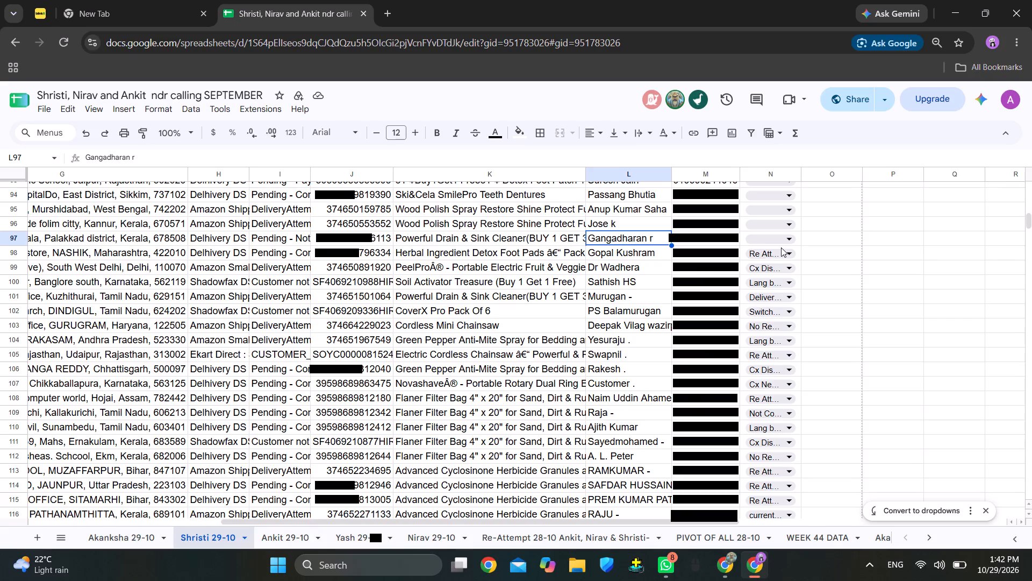
In the Ankit 29-10 window, set the row 143 remark to Delivered and select the row 144 customer phone.
left_click(732, 561)
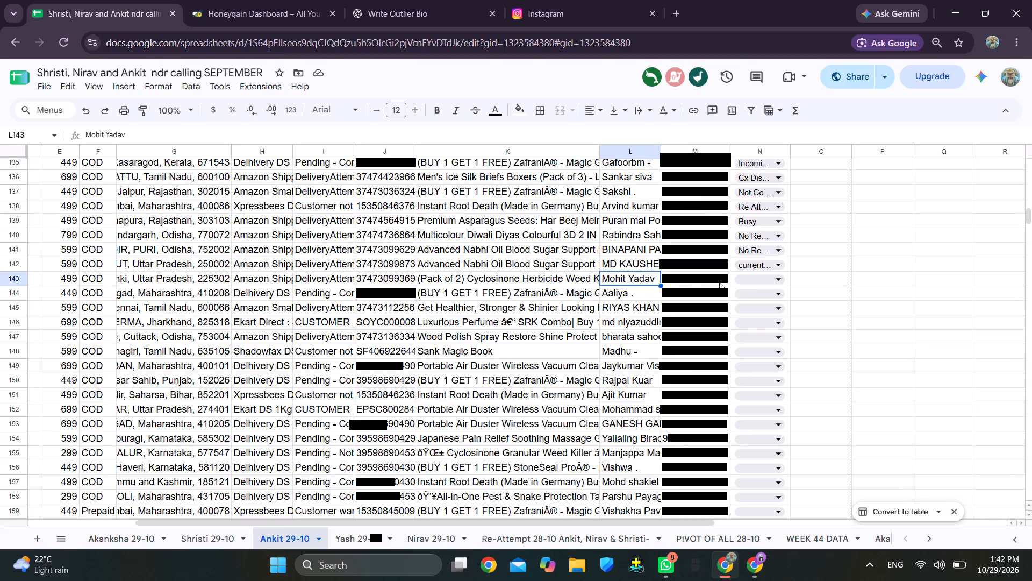
left_click(772, 283)
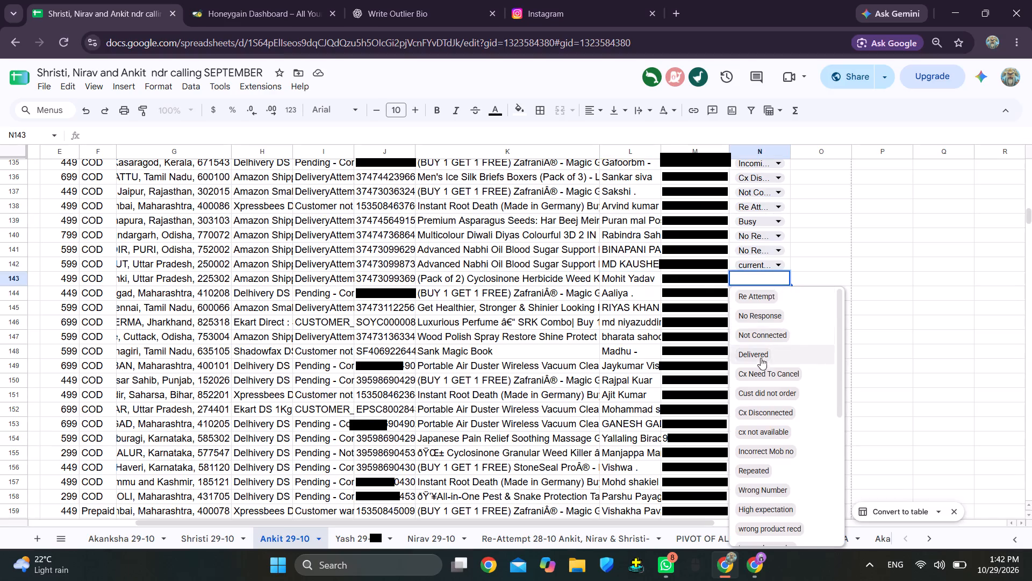
left_click(761, 359)
left_click(697, 287)
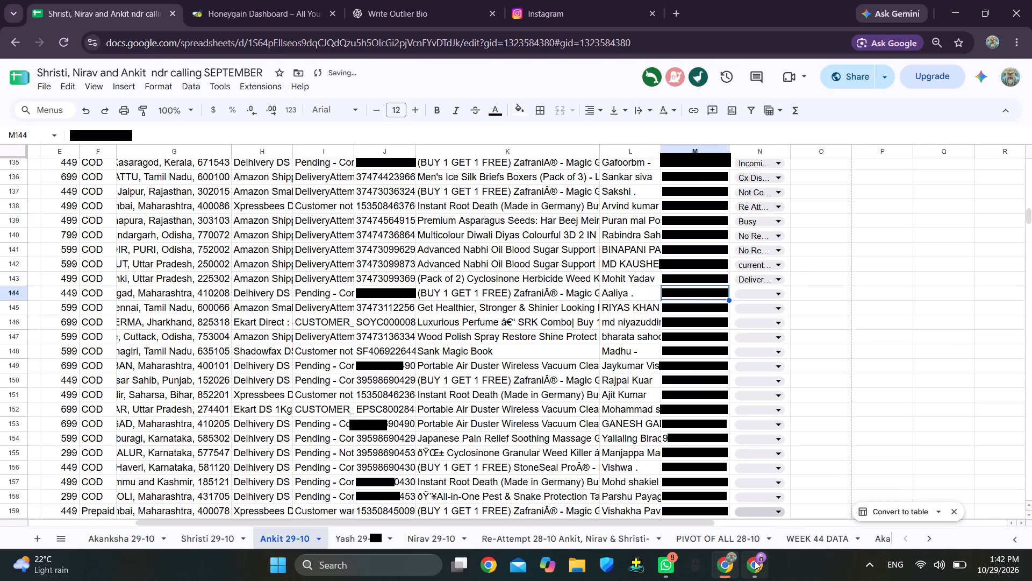
In the Shristi 29-10 window, set the row 97 remark to No Response and select the row 96 customer phone.
left_click(756, 563)
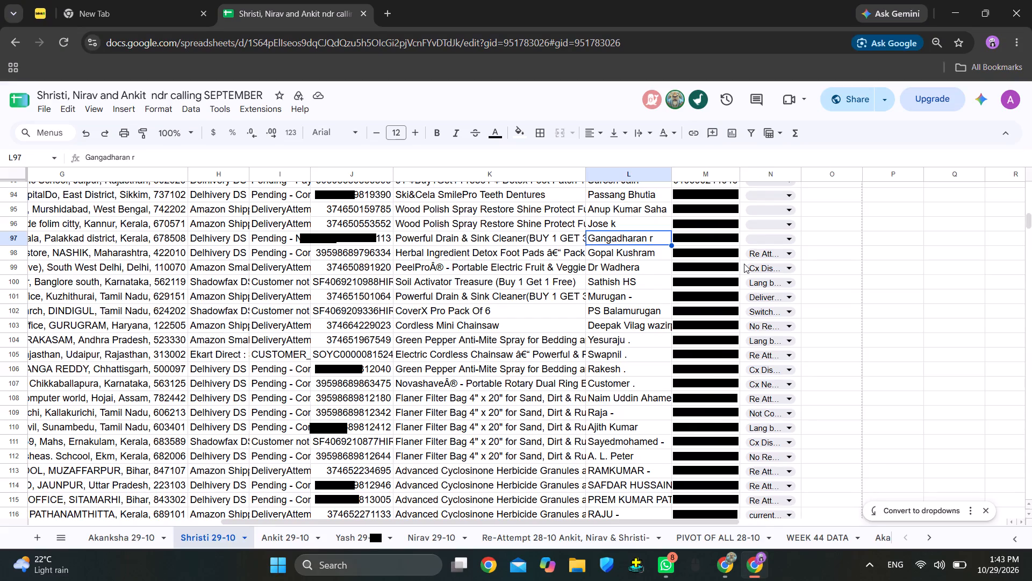
left_click(770, 243)
left_click(784, 277)
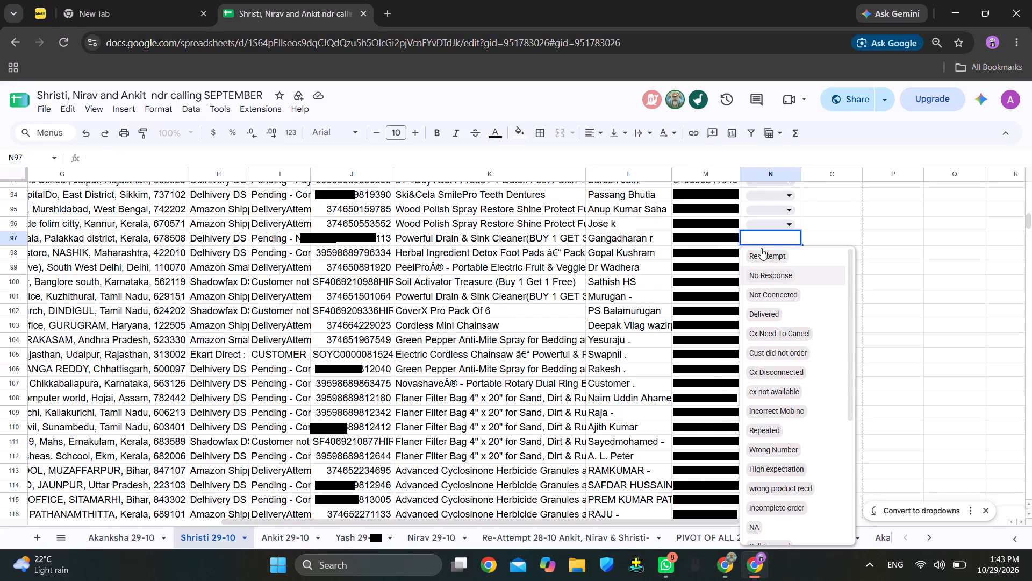
left_click(720, 225)
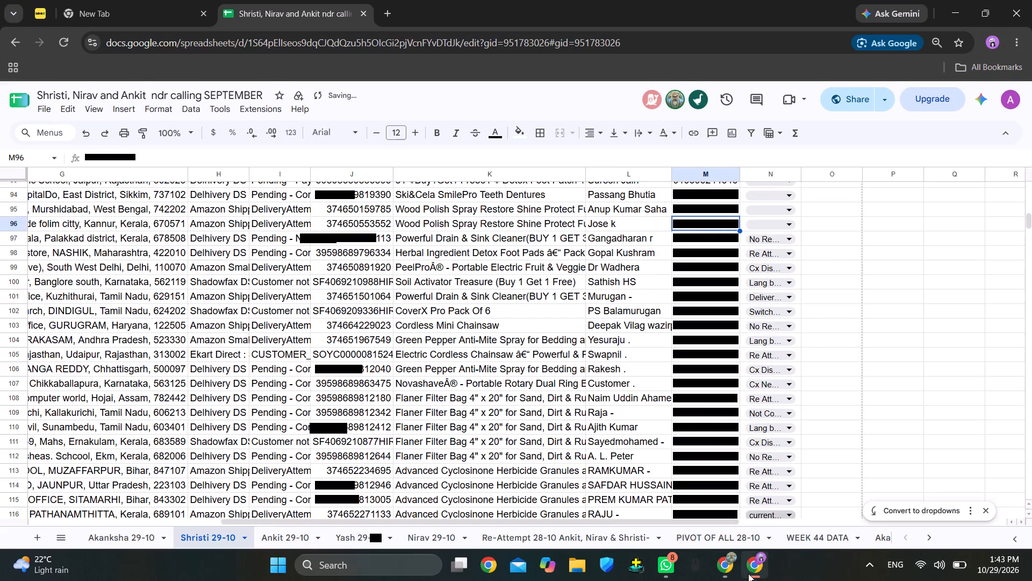
Check the row 144 customer name in the Ankit 29-10 window and the row 96 customer name in the Shristi 29-10 window.
left_click(725, 568)
left_click(621, 289)
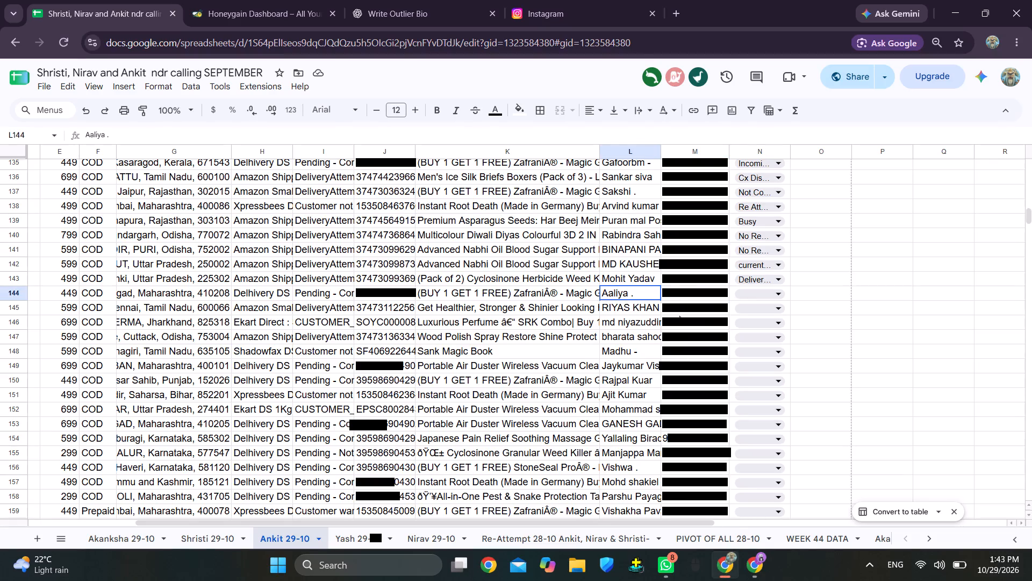
left_click(758, 567)
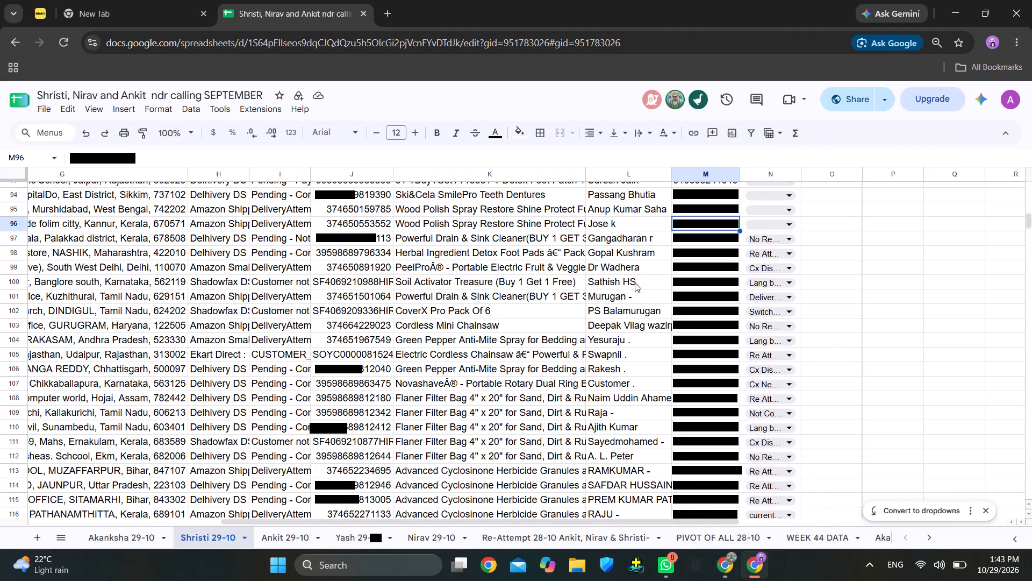
left_click(639, 225)
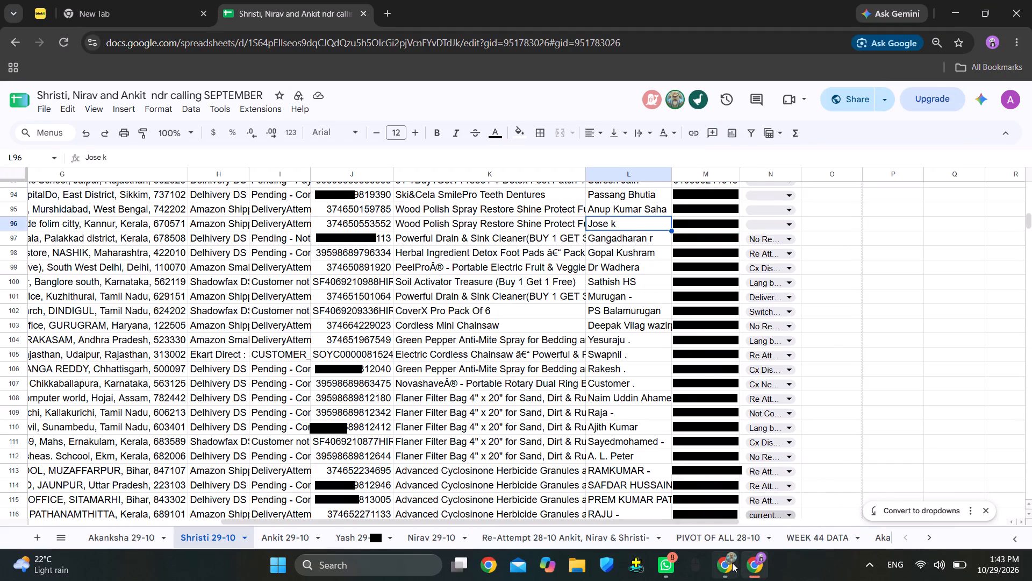
In the Ankit 29-10 window, set the row 144 remark to Re Attempt and select the row 145 customer phone.
left_click(733, 563)
scroll(712, 384, "up", 1)
scroll(712, 386, "down", 1)
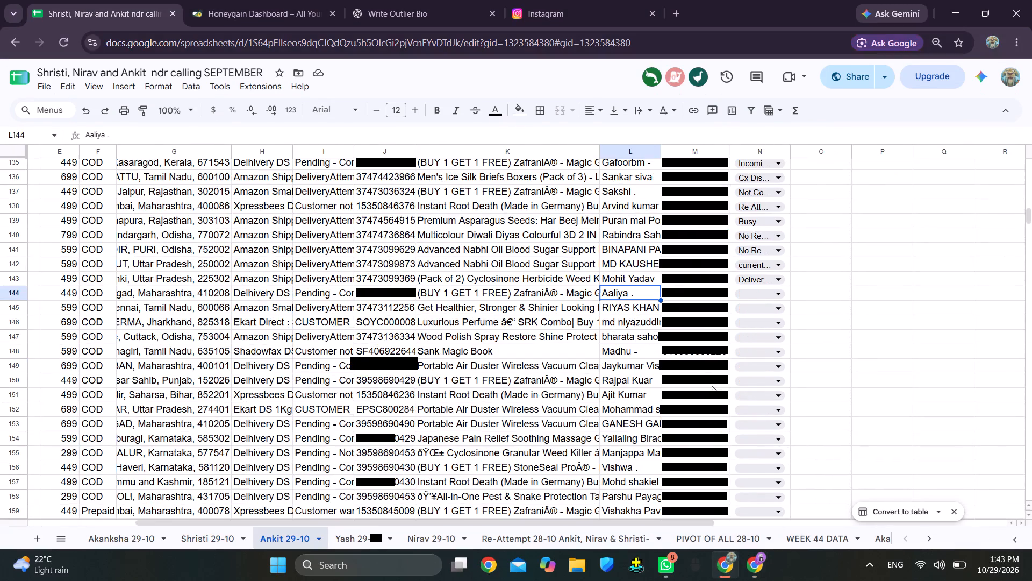
scroll(712, 385, "down", 1)
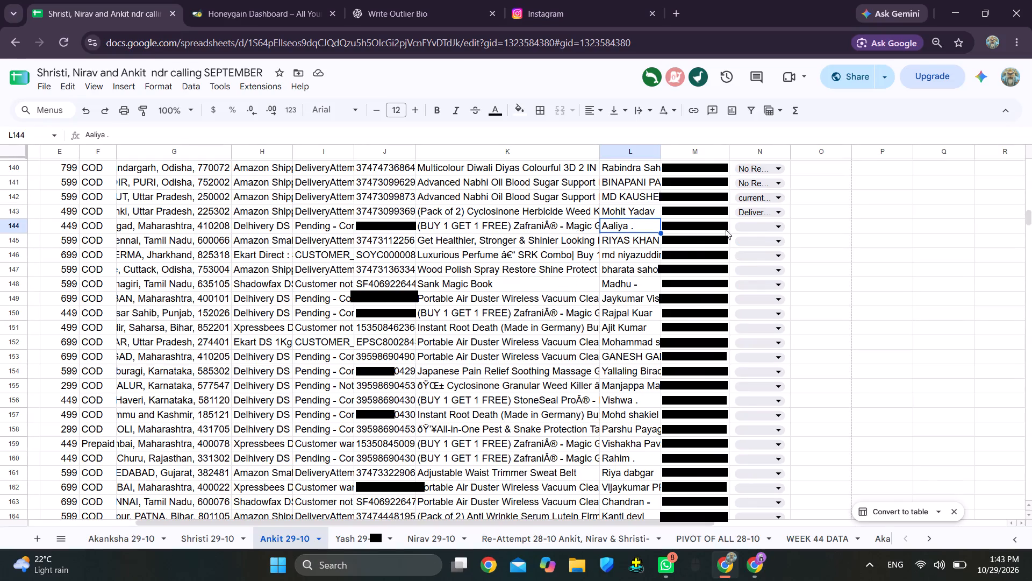
left_click(751, 226)
left_click(756, 240)
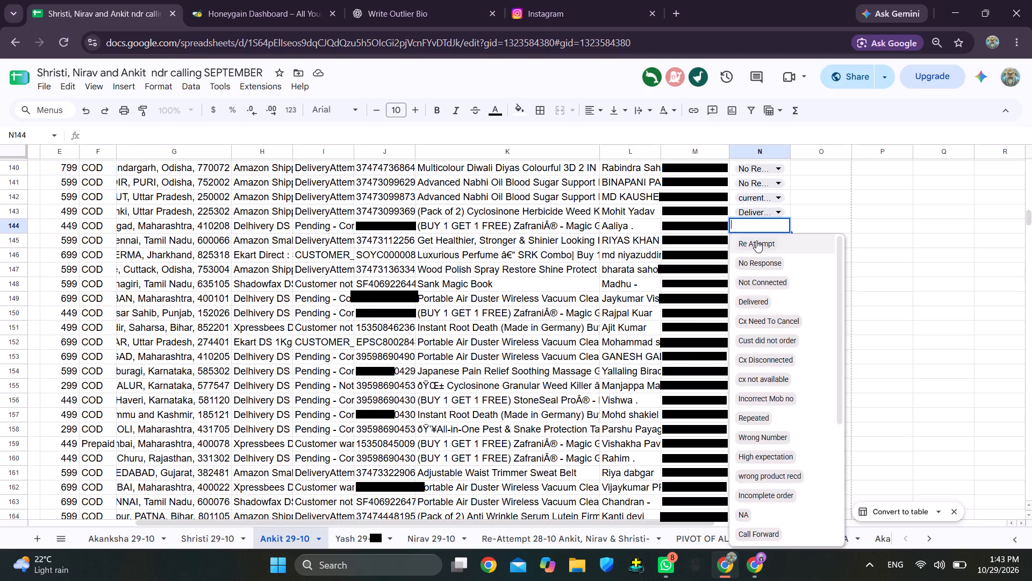
left_click(692, 239)
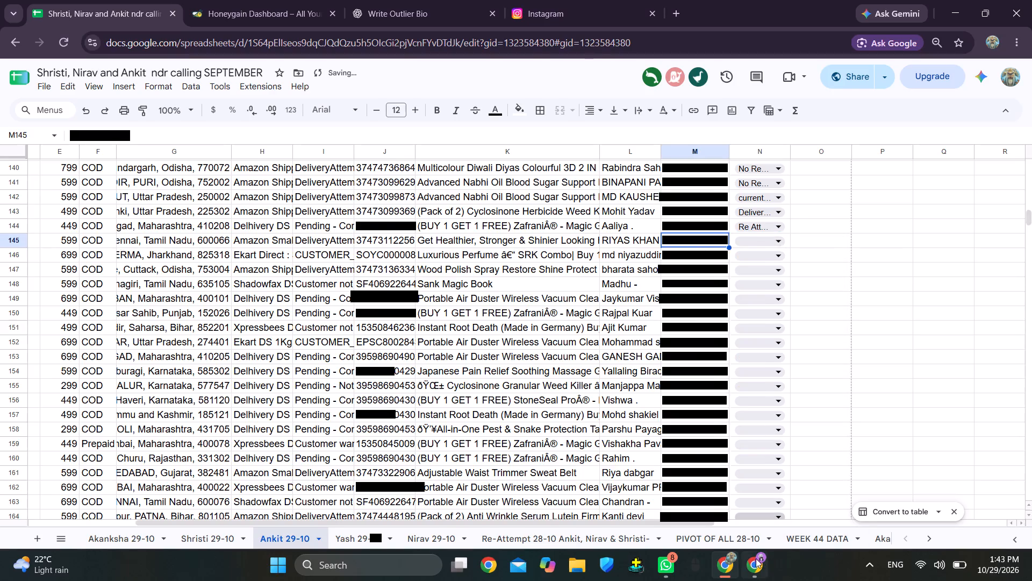
In the Shristi 29-10 window, set the row 96 remark to Cx Need To Cancel and select the row 95 customer phone.
left_click(755, 559)
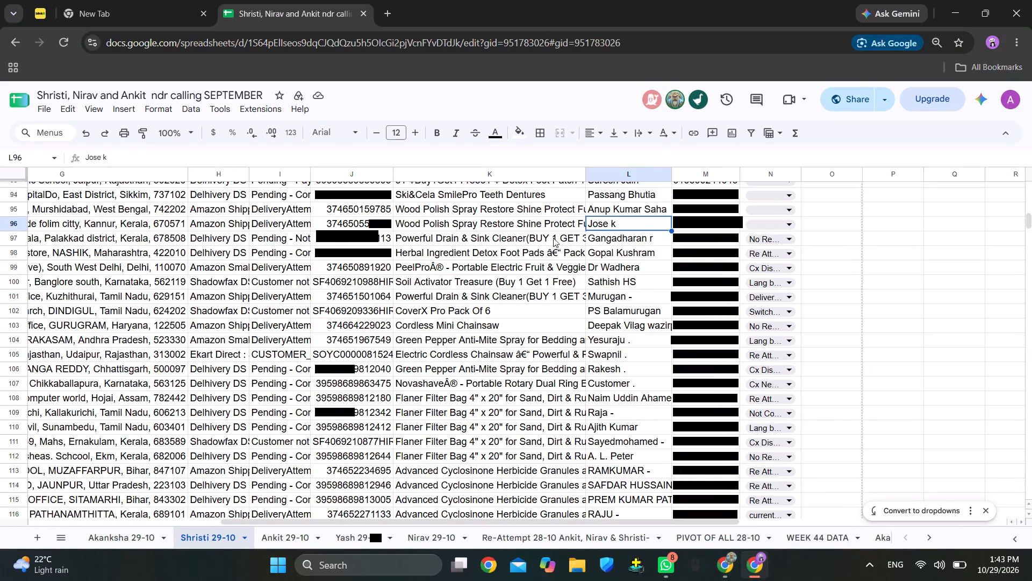
left_click(752, 222)
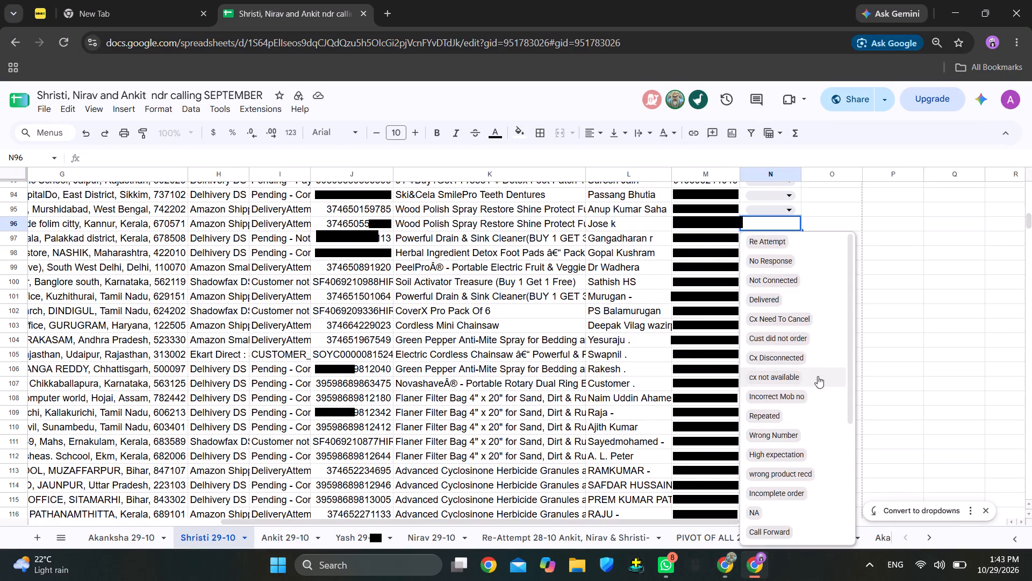
left_click(778, 321)
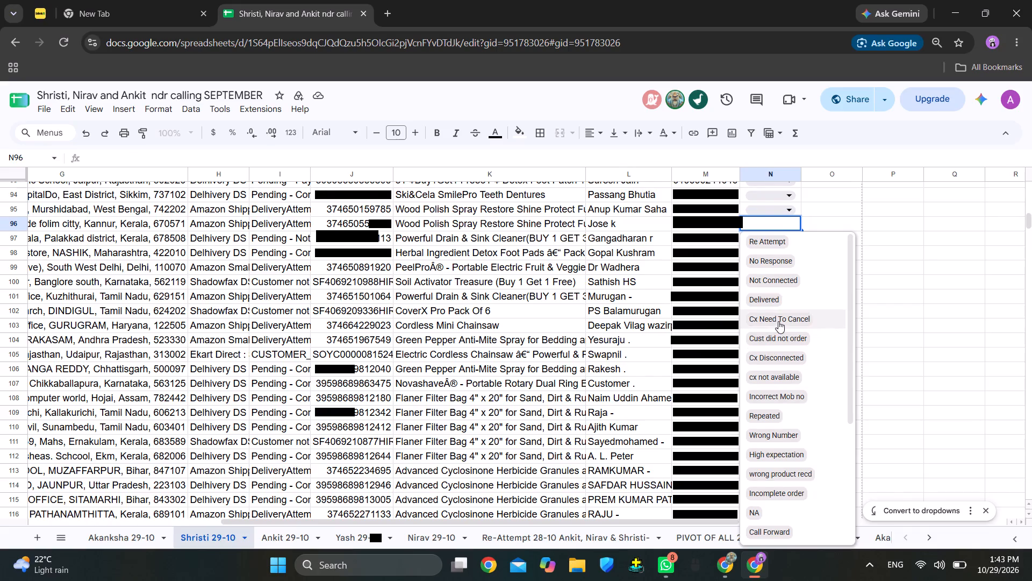
left_click(718, 206)
scroll(802, 325, "up", 1)
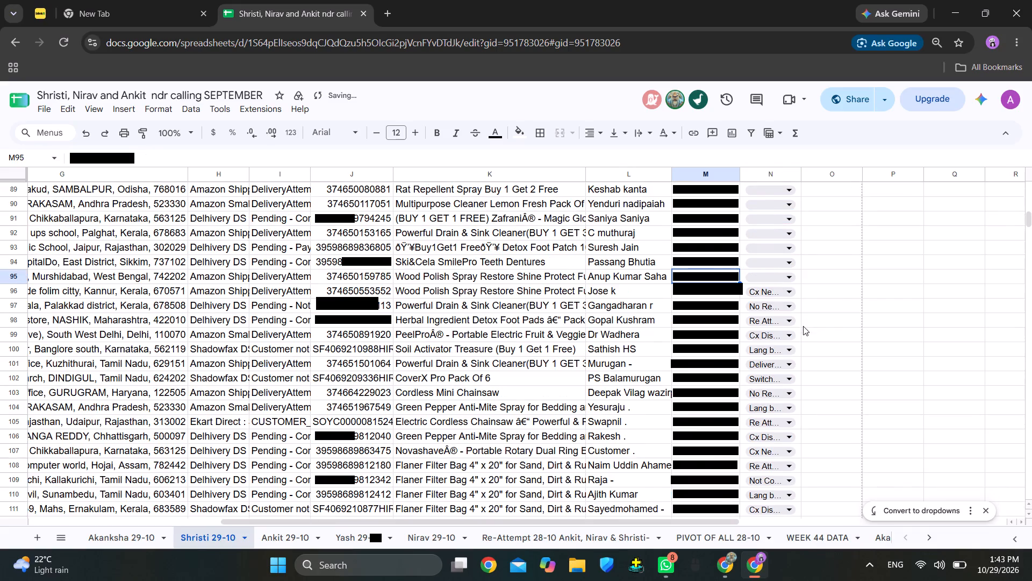
Check the row 145 customer name in the Ankit 29-10 window and the row 95 customer name in the Shristi 29-10 window.
left_click(728, 562)
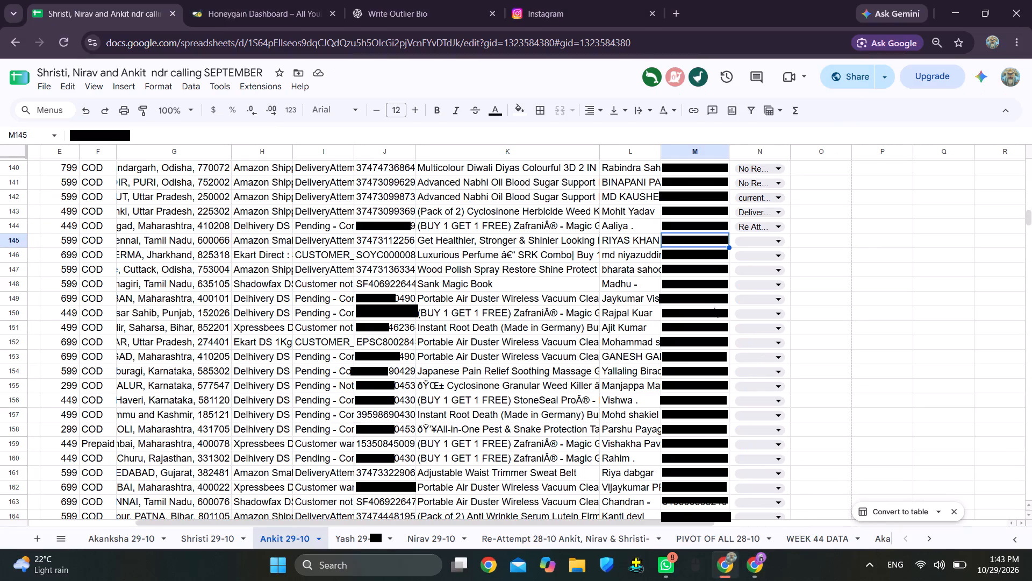
left_click(628, 239)
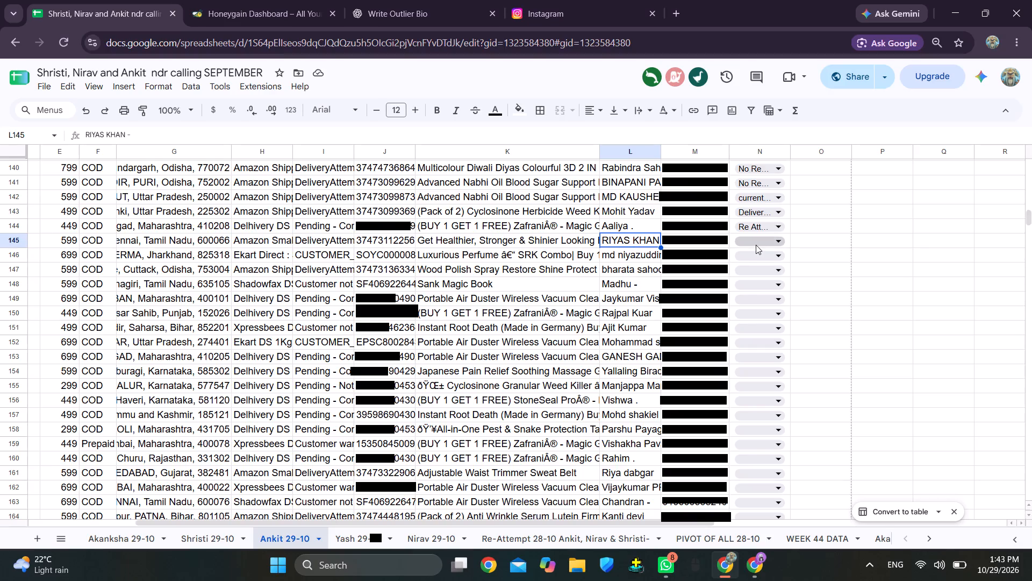
left_click(751, 566)
left_click(640, 279)
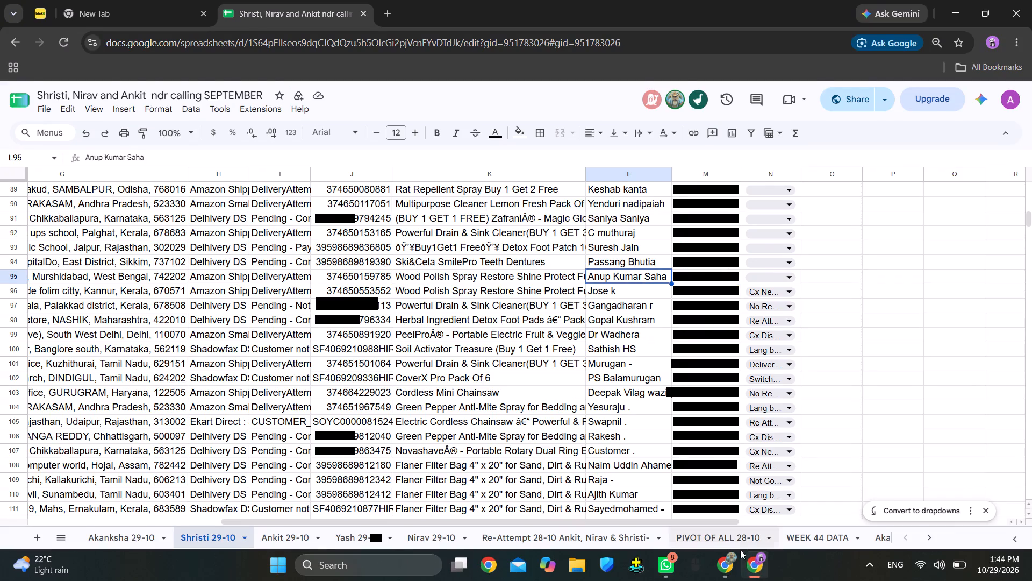
In the Ankit 29-10 window, set the row 145 remark to Cx Need To Cancel and select the row 146 customer phone.
left_click(722, 564)
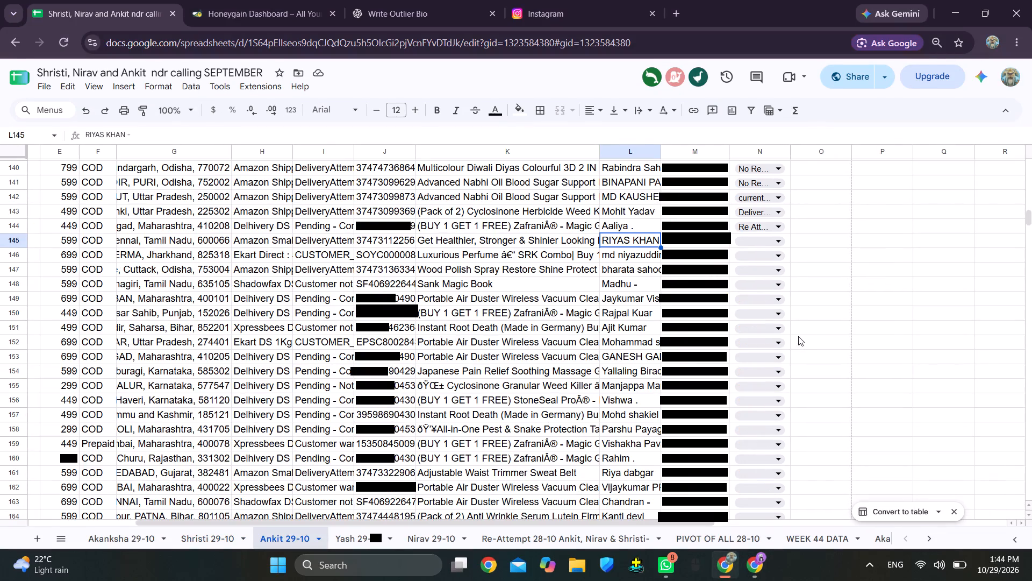
left_click(760, 240)
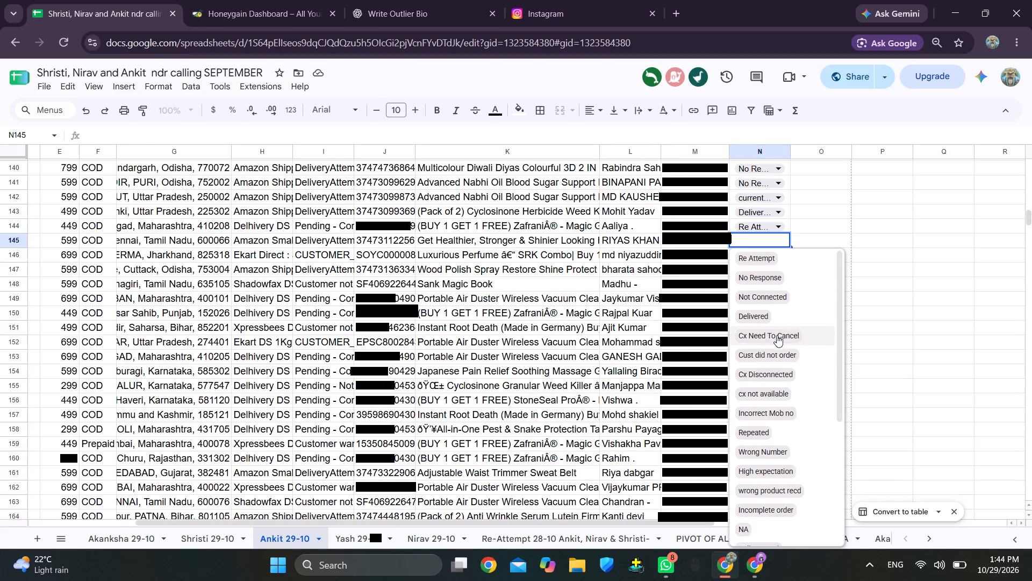
left_click(777, 334)
left_click(691, 253)
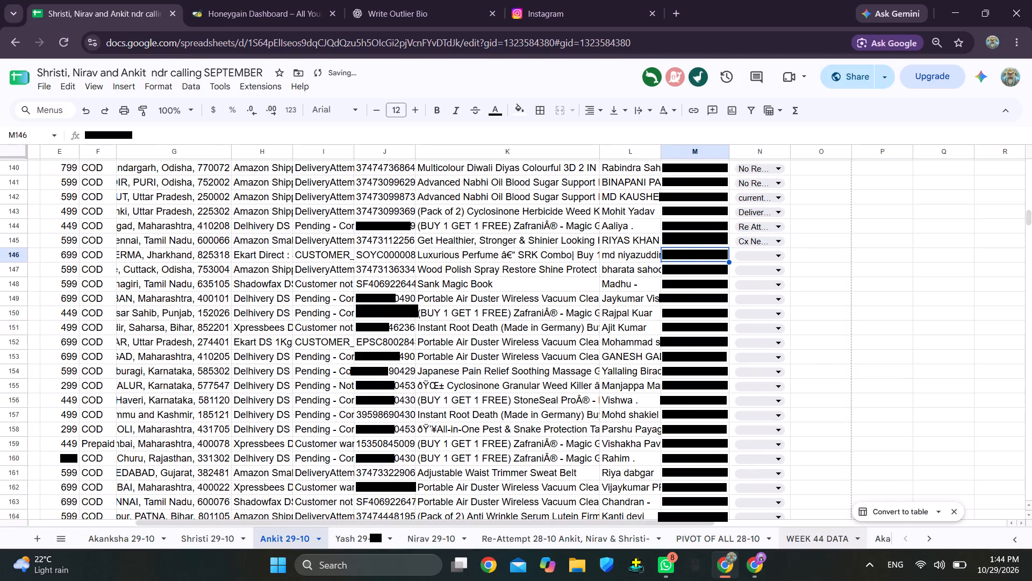
In the Shristi 29-10 window, set the row 95 remark to Busy and select the row 94 customer phone.
left_click(755, 562)
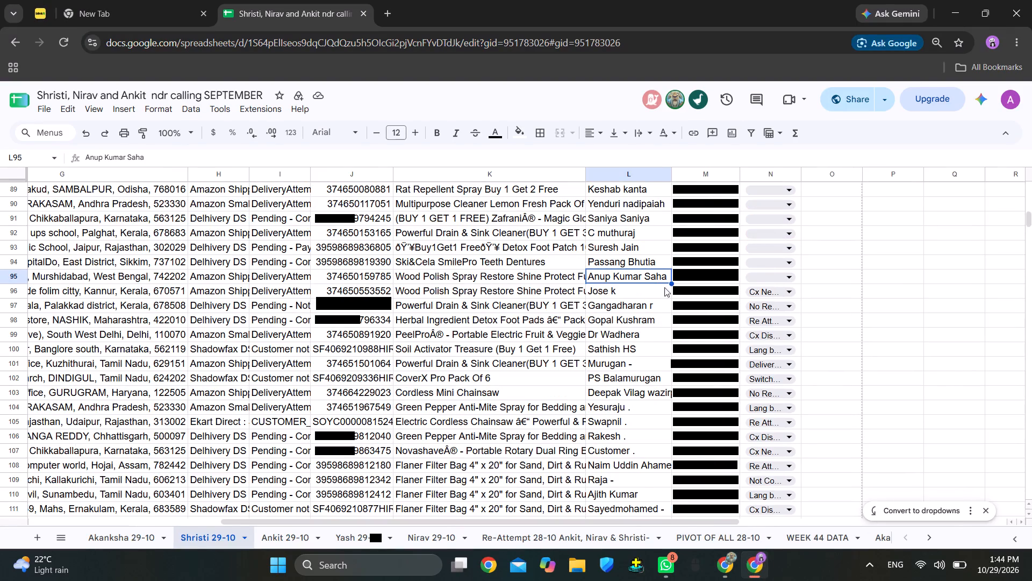
left_click(786, 277)
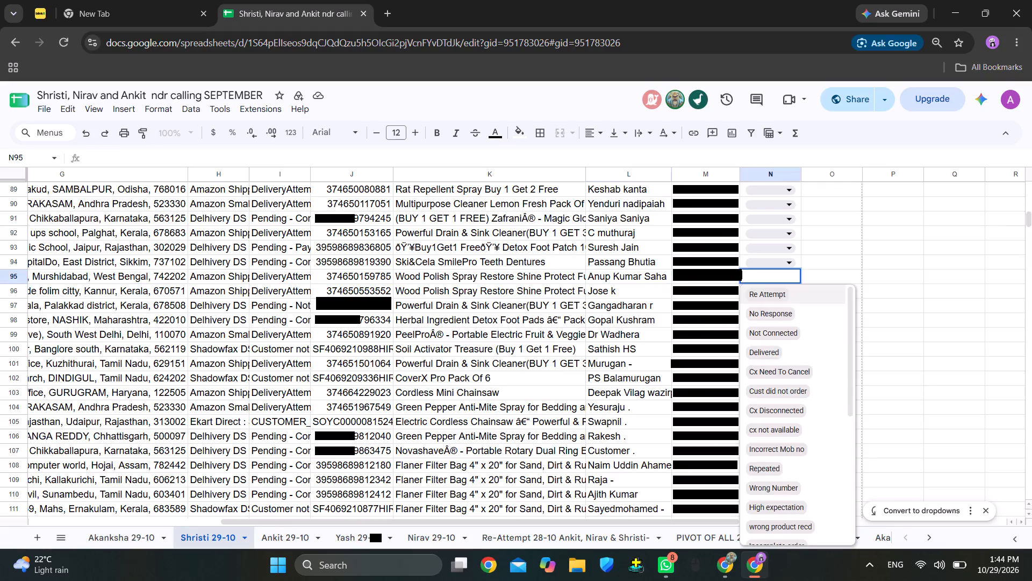
scroll(797, 394, "down", 4)
left_click_drag(755, 455, 757, 450)
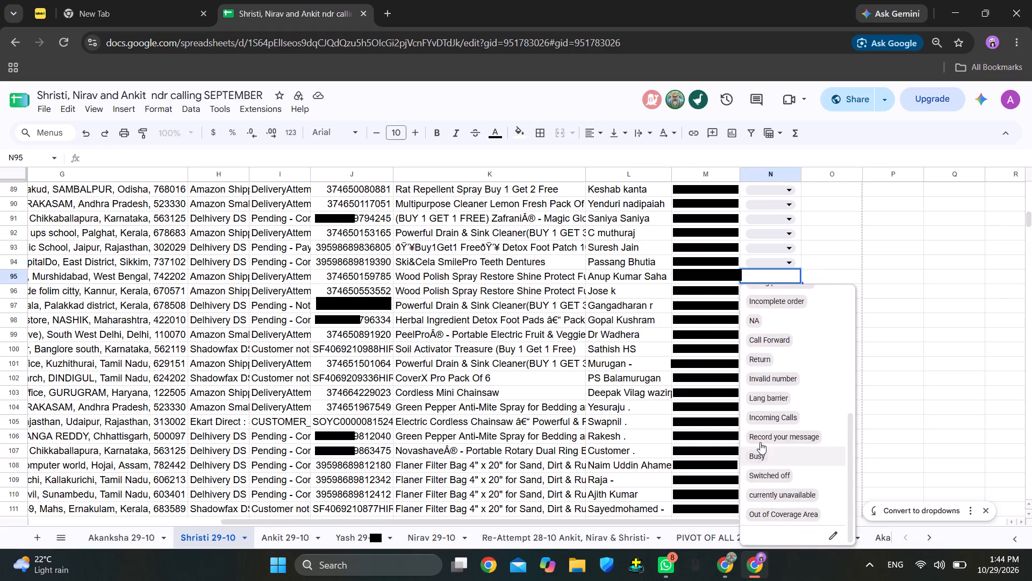
left_click(718, 259)
In the Ankit 29-10 window, check the row 146 customer name, set its remark to Re Attempt and select the row 147 customer phone.
left_click(726, 572)
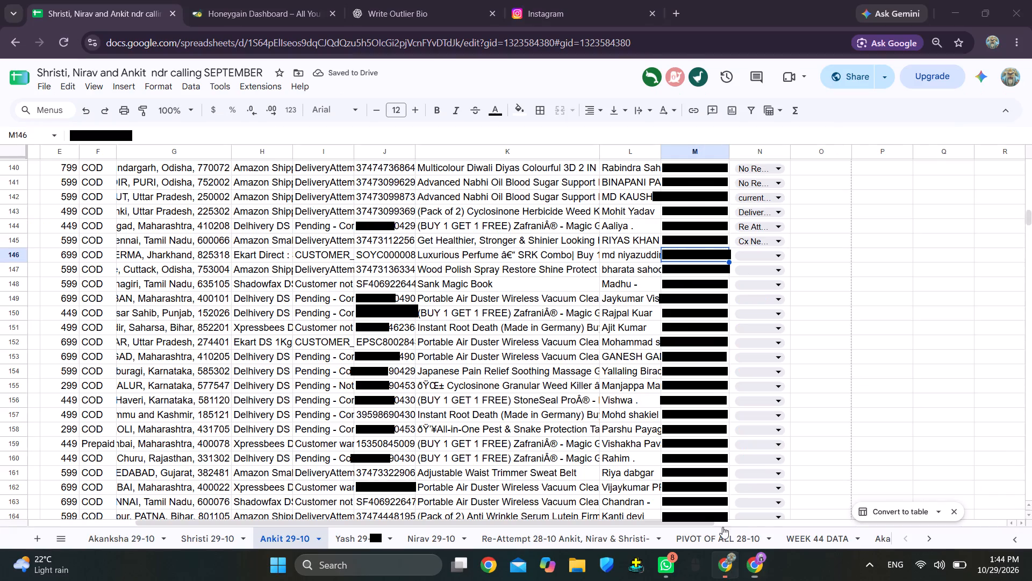
left_click(640, 256)
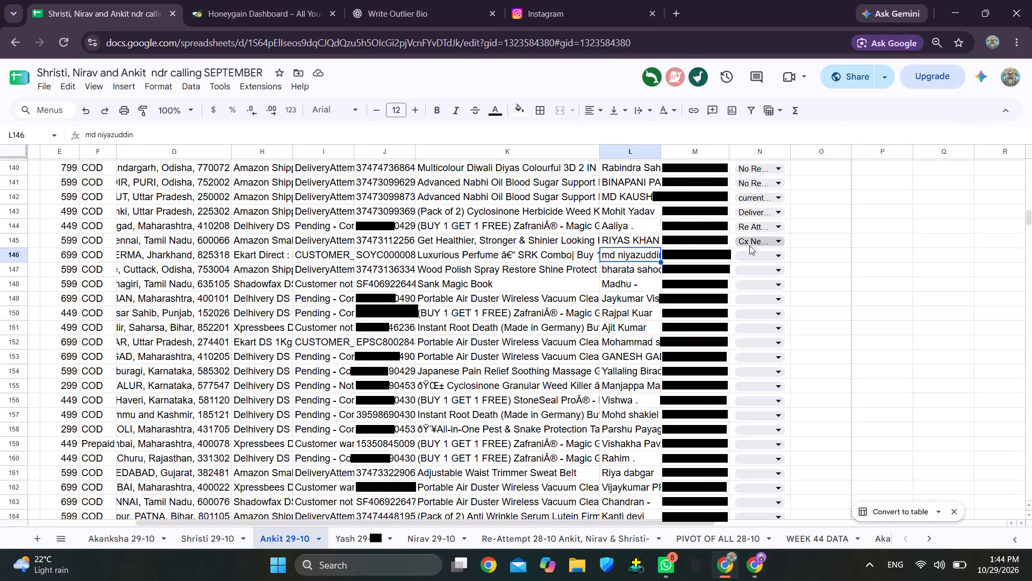
left_click(758, 258)
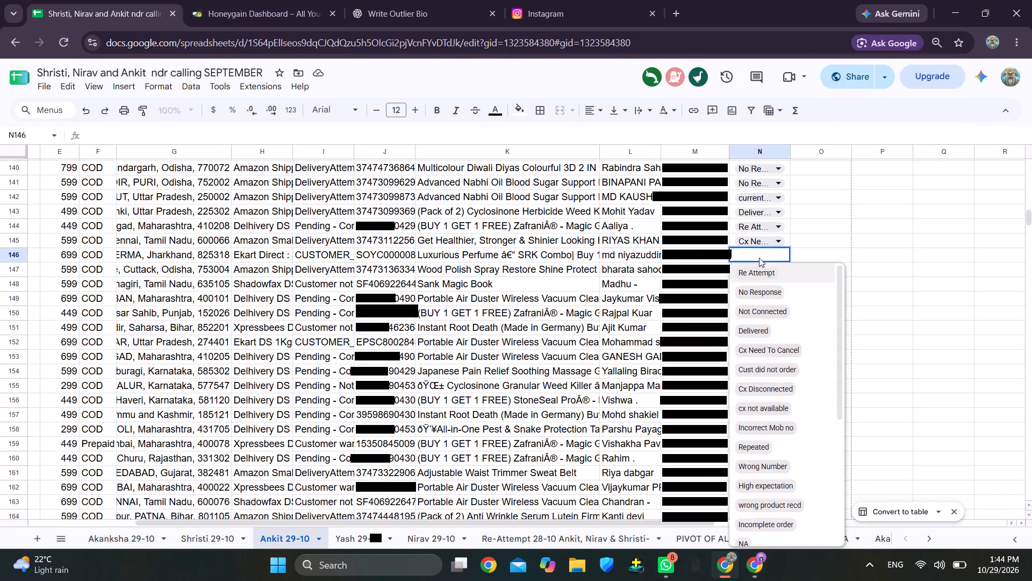
left_click(764, 278)
left_click(705, 269)
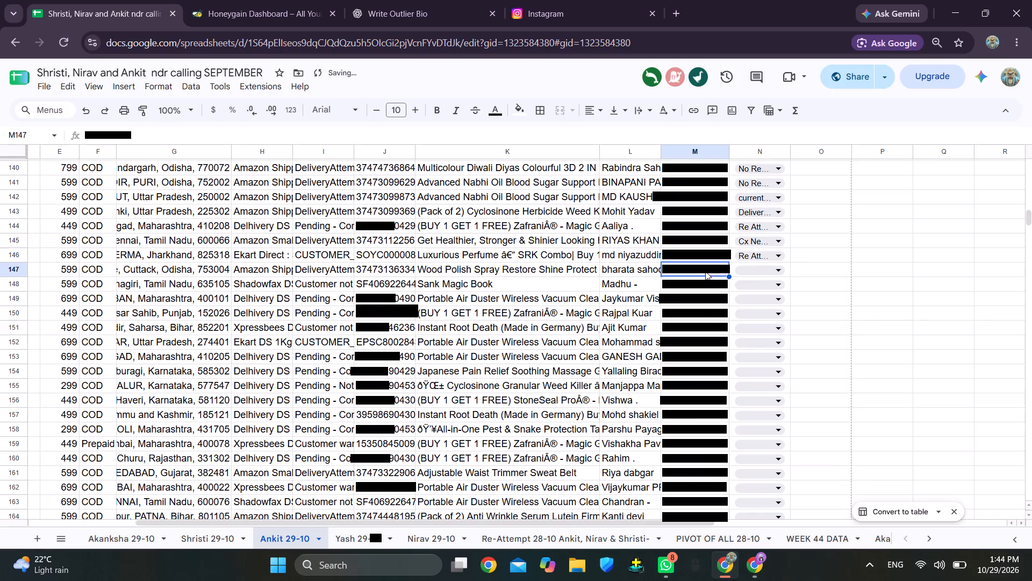
Check the row 94 customer name in the Shristi 29-10 window and the row 147 customer name in the Ankit 29-10 window.
left_click(764, 565)
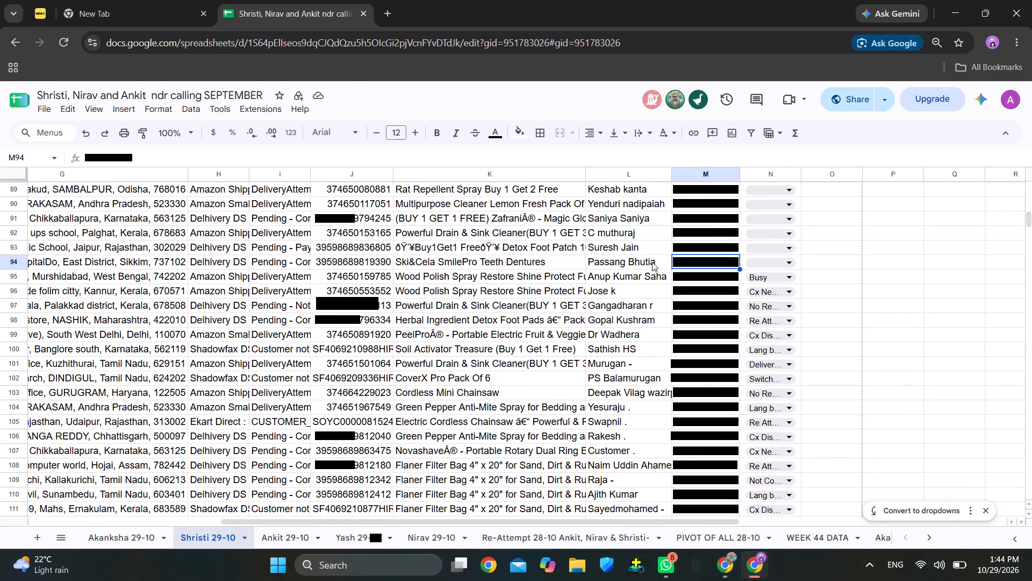
left_click(653, 260)
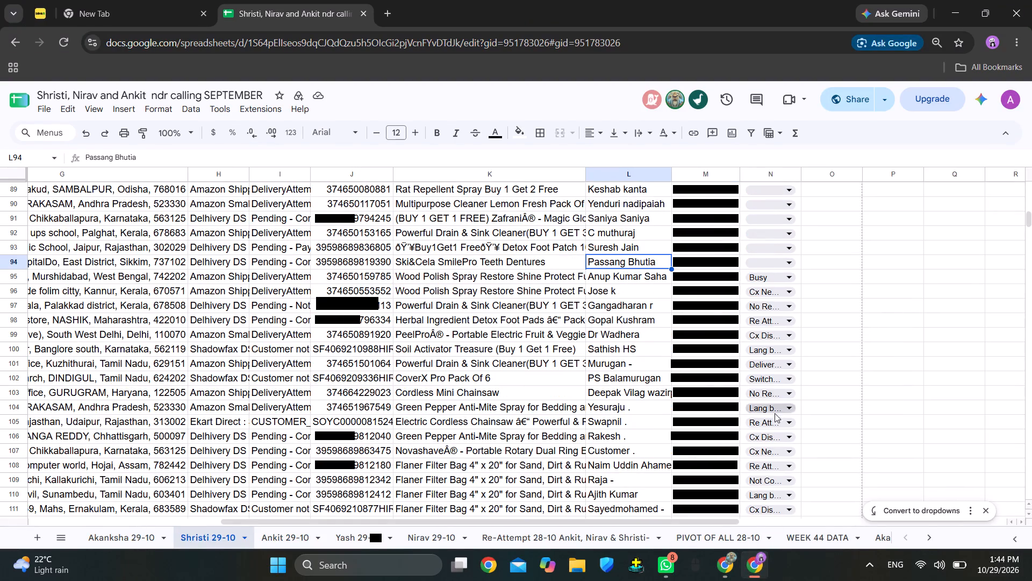
left_click(727, 561)
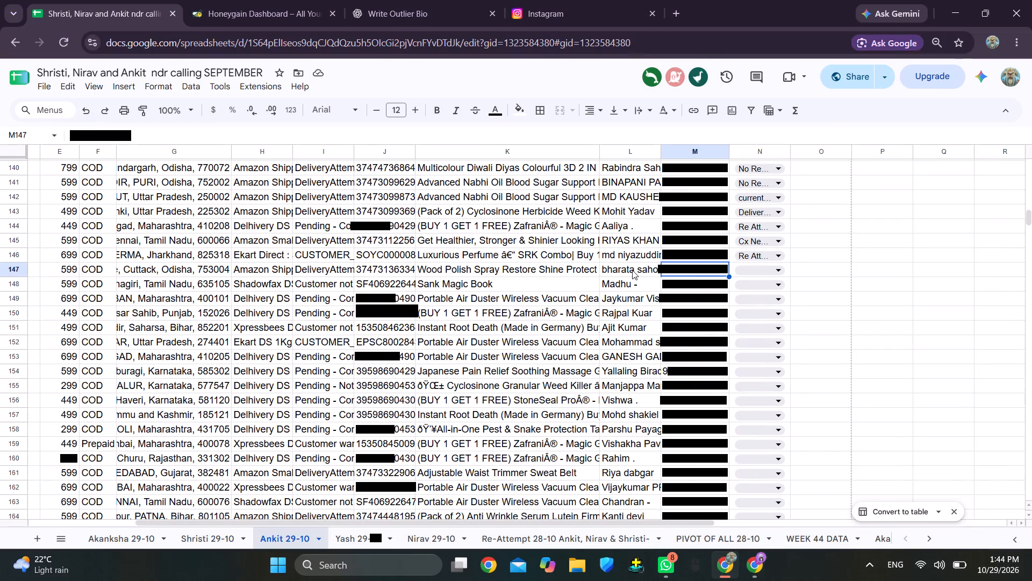
left_click(634, 270)
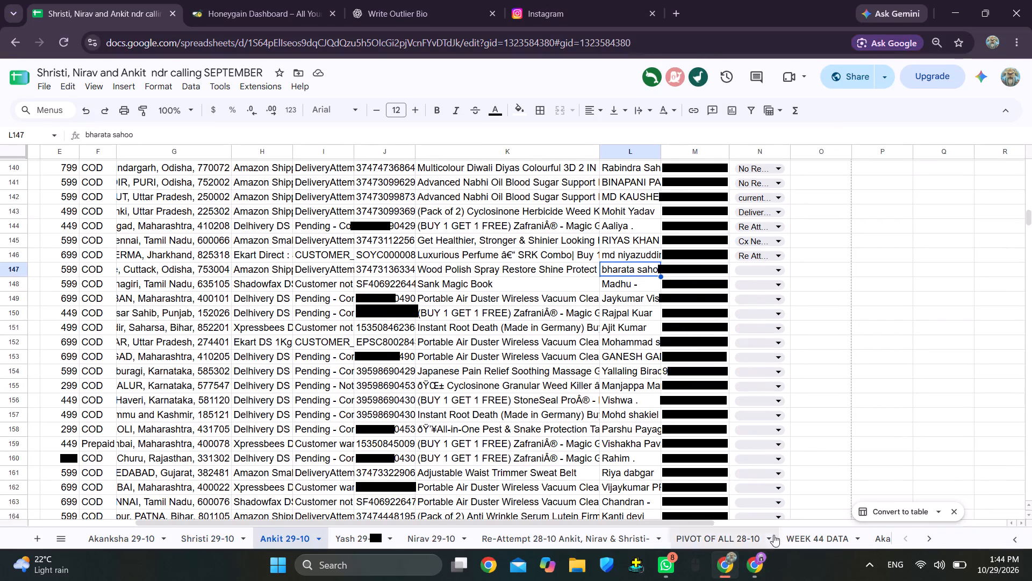
In the Shristi 29-10 window, set the row 94 remark to Re Attempt and select the row 93 customer phone.
left_click(754, 570)
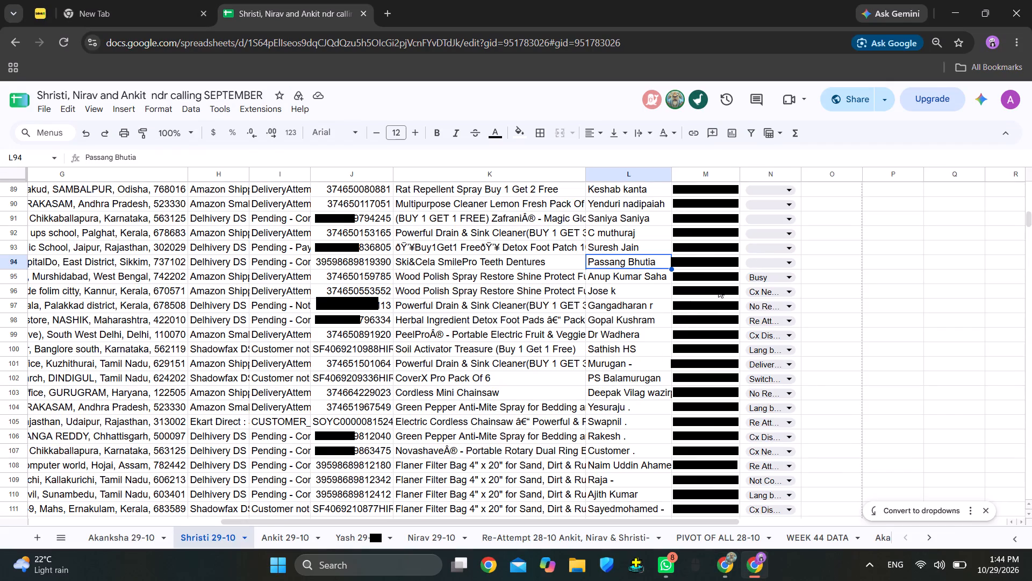
left_click(766, 266)
left_click(773, 281)
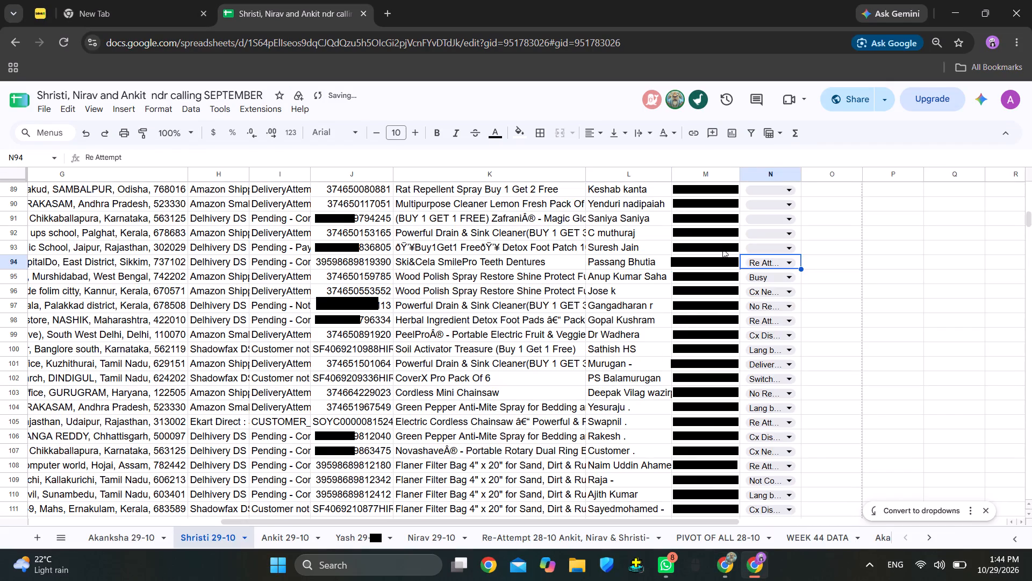
left_click(722, 249)
In the Ankit 29-10 window, set the row 147 remark to Re Attempt and select the row 148 customer phone.
left_click(732, 569)
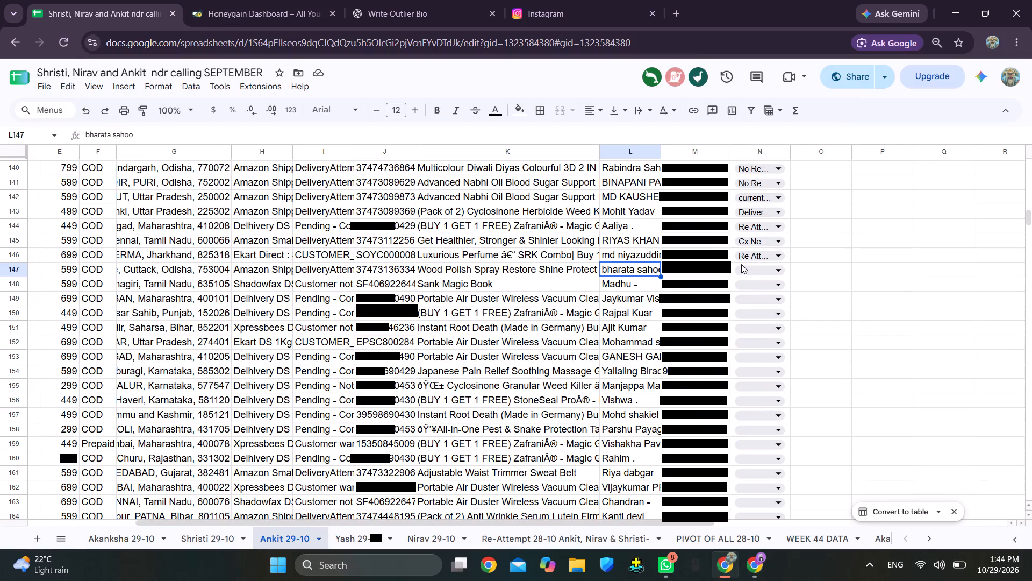
left_click(772, 271)
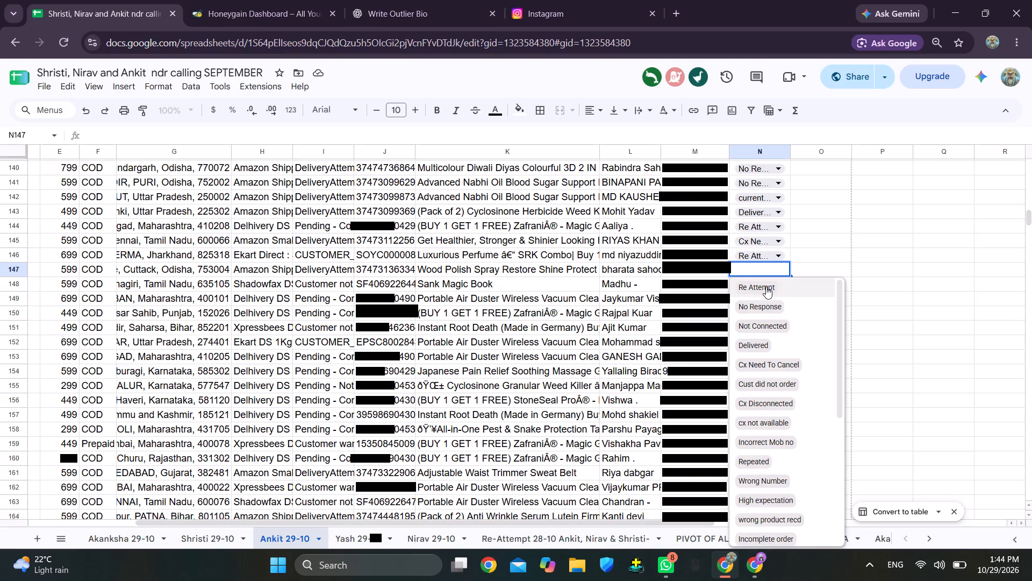
left_click(766, 288)
left_click(713, 285)
Check the row 93 customer name in the Shristi 29-10 window and the row 148 customer name in the Ankit 29-10 window.
left_click(749, 562)
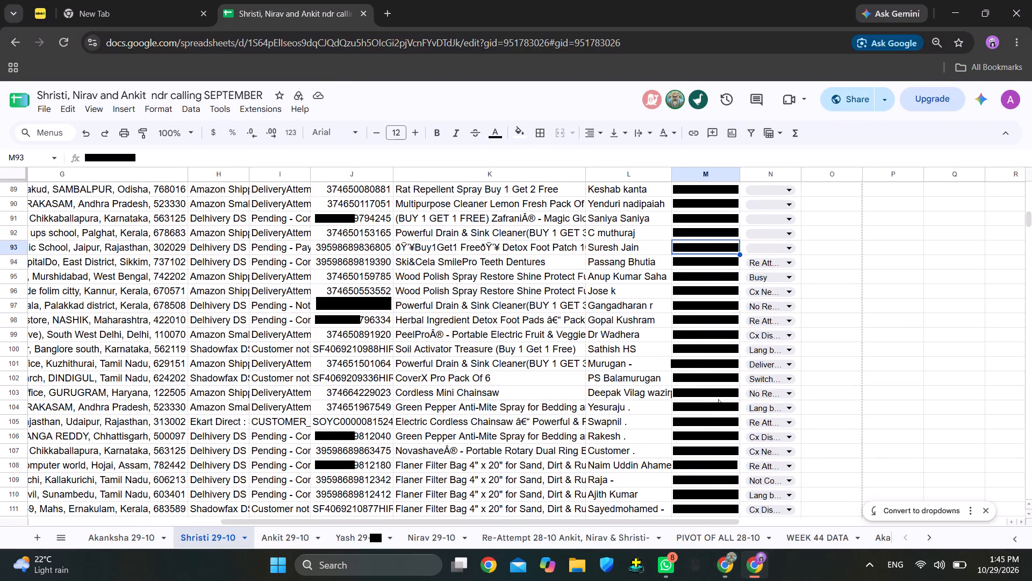
left_click(646, 246)
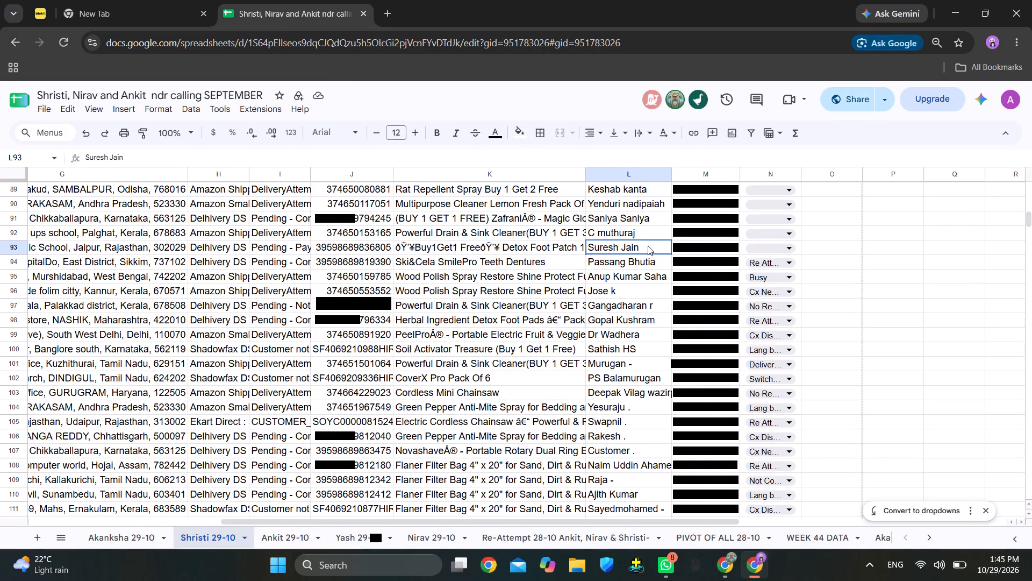
left_click(728, 559)
left_click(642, 285)
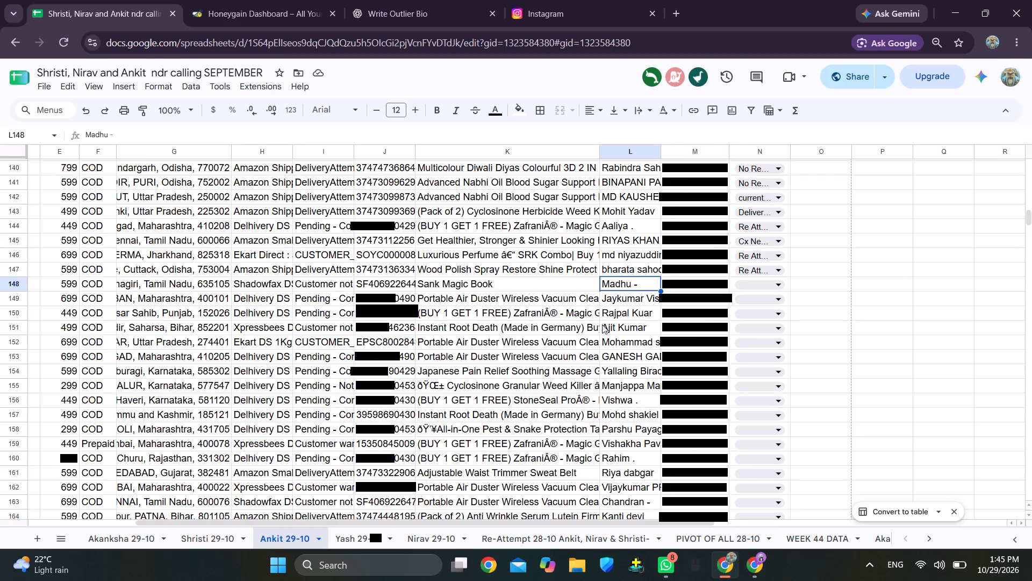
In the Ankit 29-10 window, set the row 148 remark to Out of Coverage Area and select the row 149 customer phone.
left_click(771, 282)
scroll(782, 370, "down", 3)
scroll(785, 386, "up", 1)
scroll(786, 392, "down", 7)
left_click(791, 515)
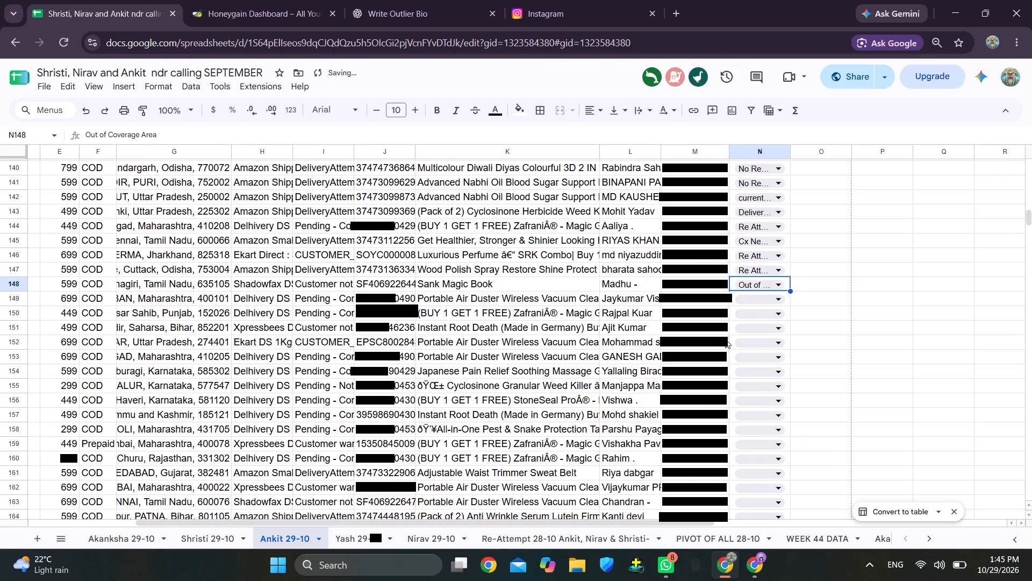
left_click(707, 299)
In the Shristi 29-10 window, set the row 93 remark to Re Attempt and select the row 92 customer phone.
left_click(755, 563)
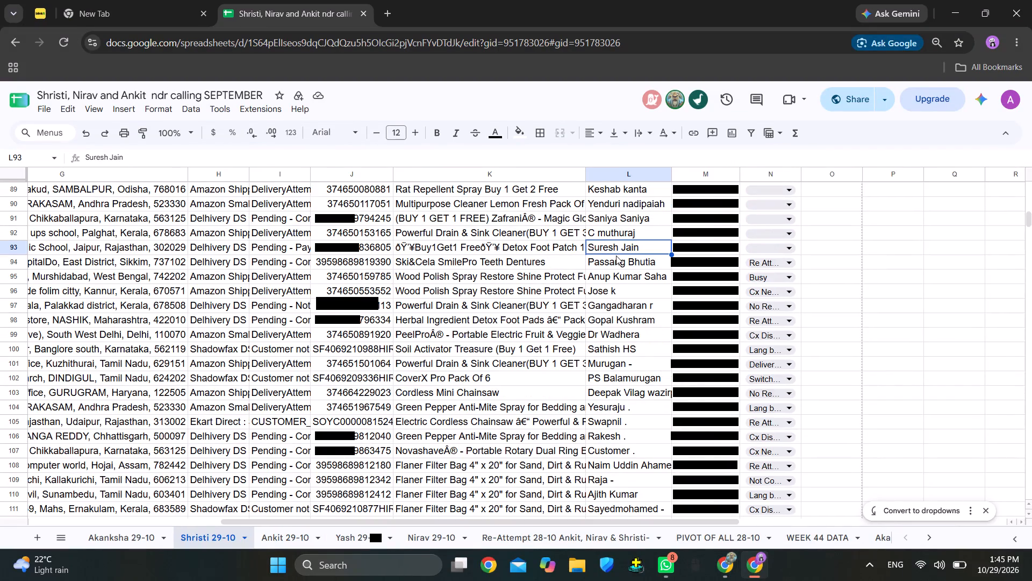
left_click(778, 247)
left_click(778, 263)
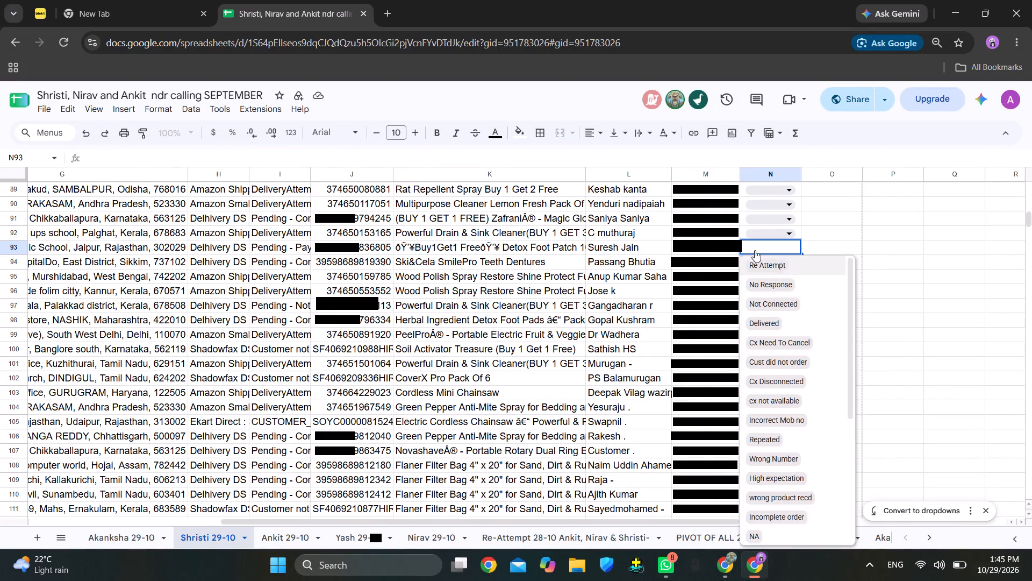
left_click(719, 233)
scroll(821, 295, "up", 1)
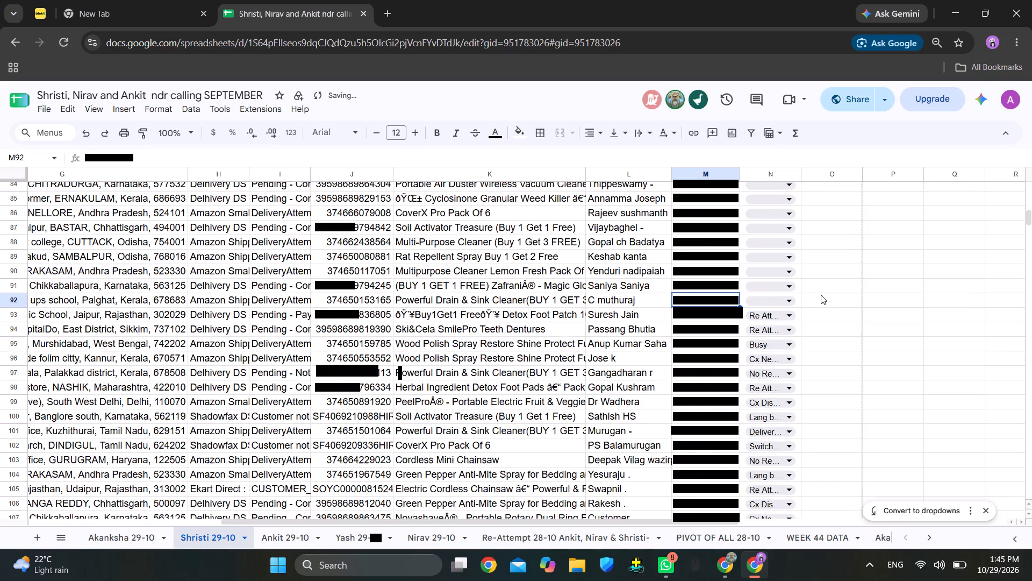
Check the row 149 customer name in the Ankit 29-10 window and the row 92 customer name in the Shristi 29-10 window.
left_click(725, 567)
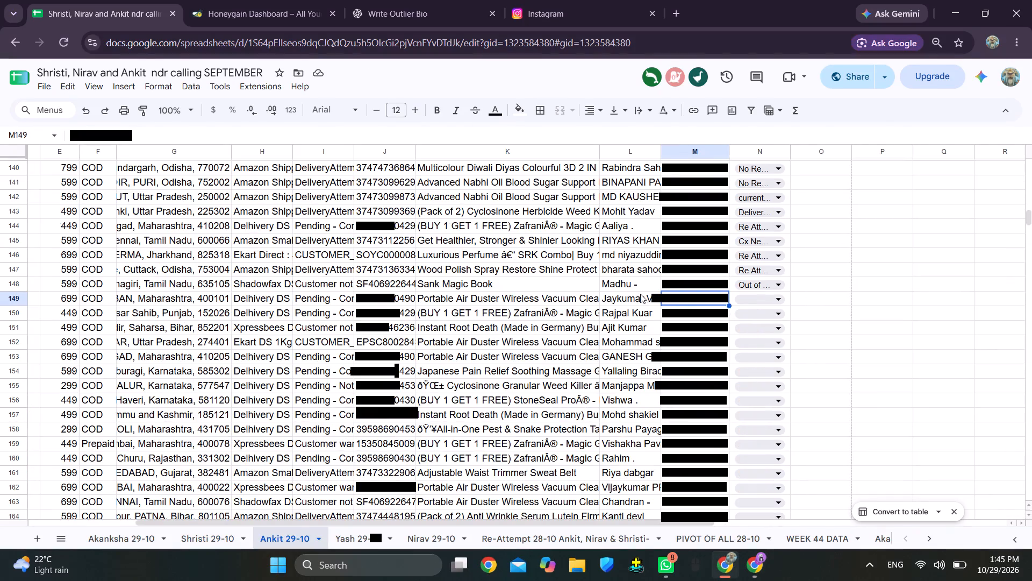
left_click(640, 294)
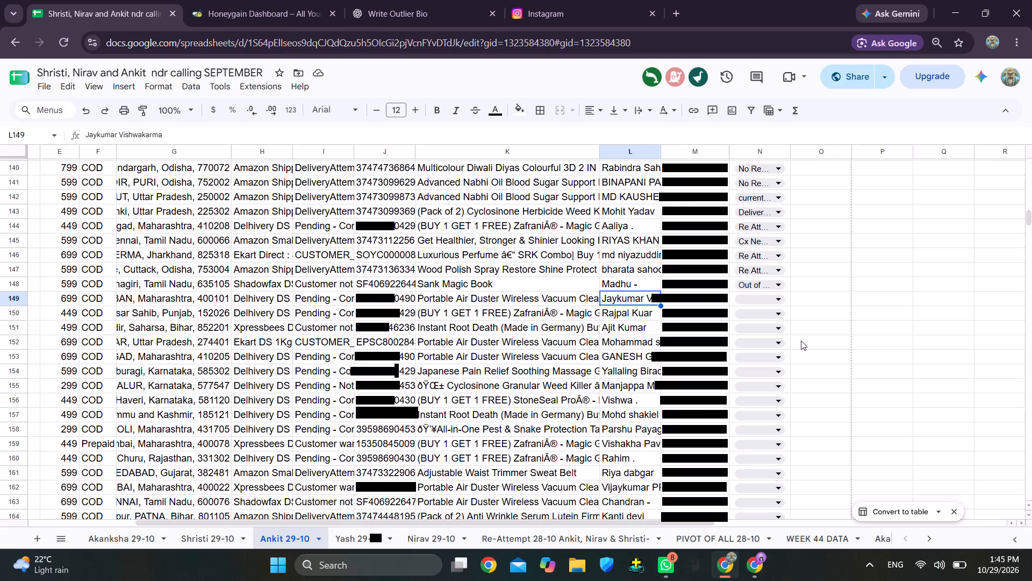
left_click(757, 558)
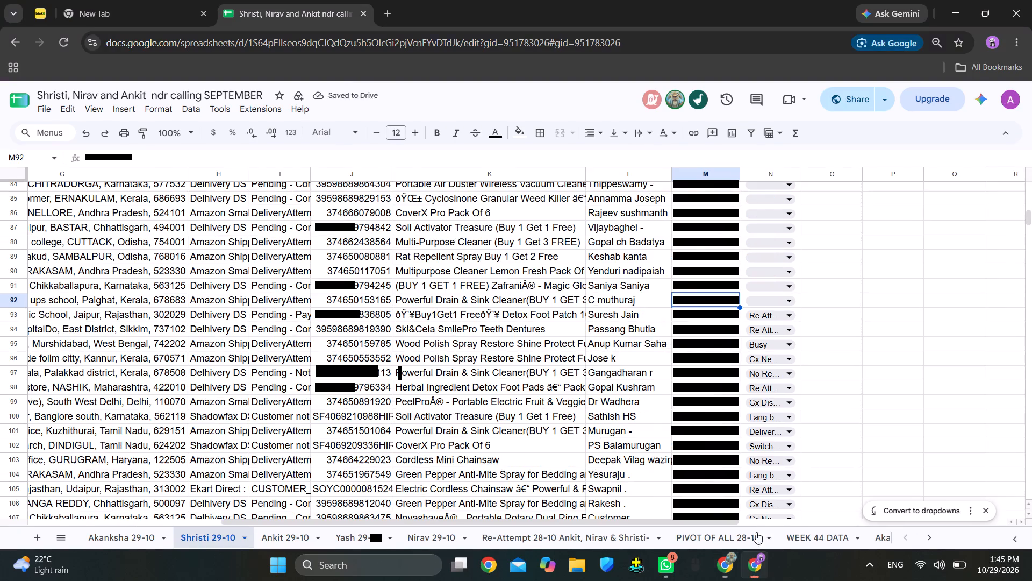
left_click(636, 298)
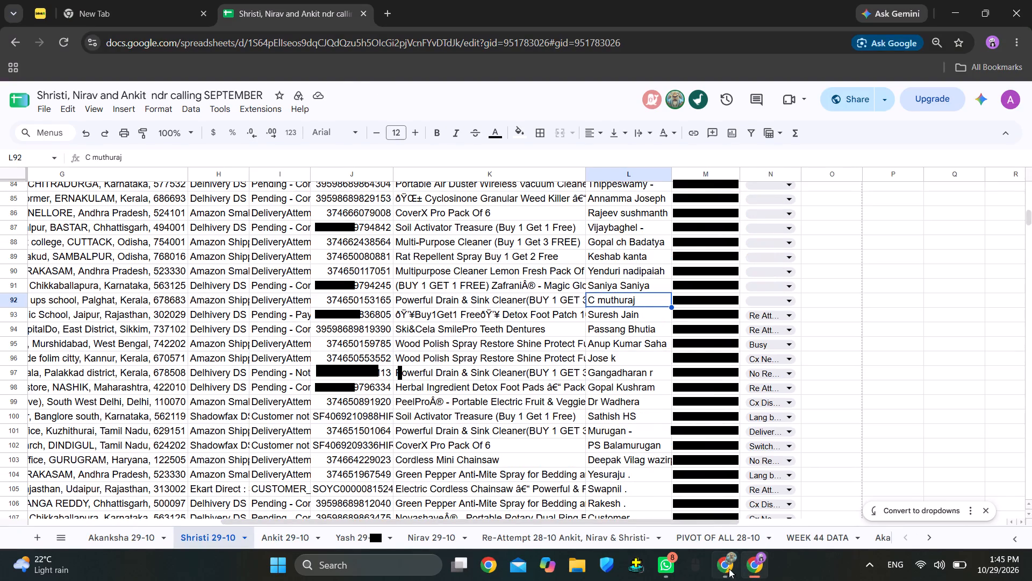
left_click(726, 566)
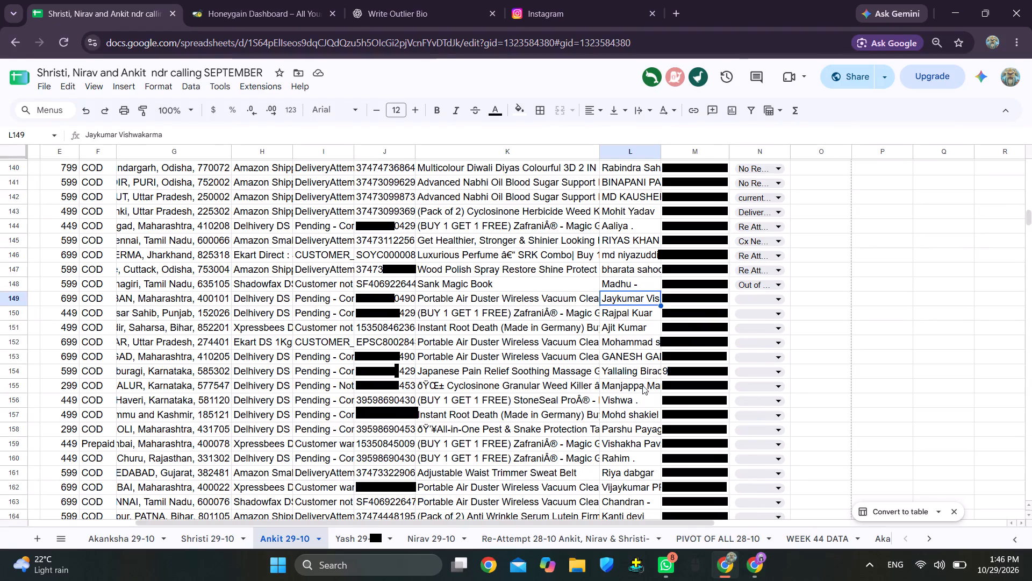
In the Shristi 29-10 window, set the row 92 remark to Lang barrier and select the row 91 customer phone.
left_click(761, 563)
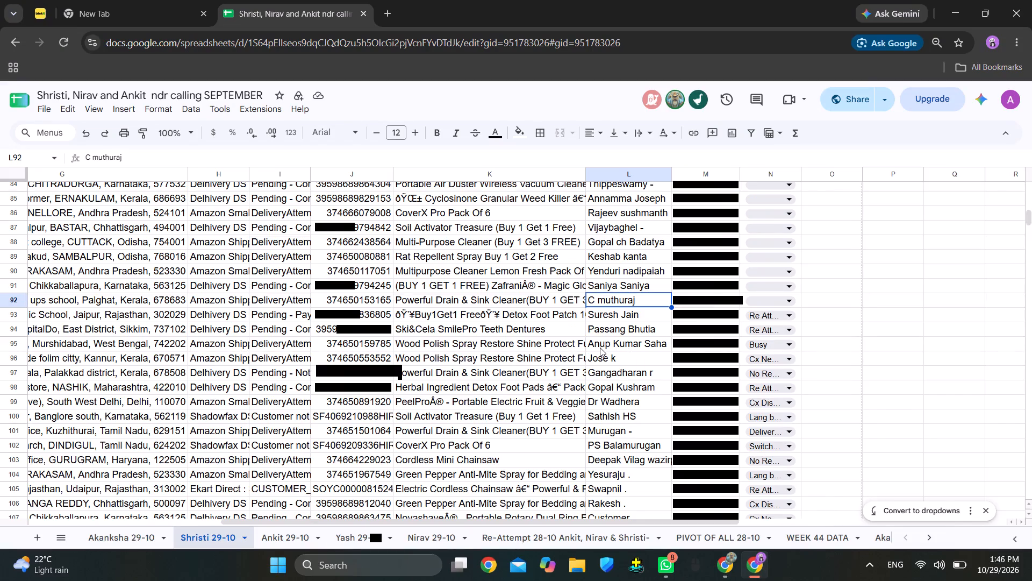
left_click(768, 303)
scroll(789, 453, "down", 4)
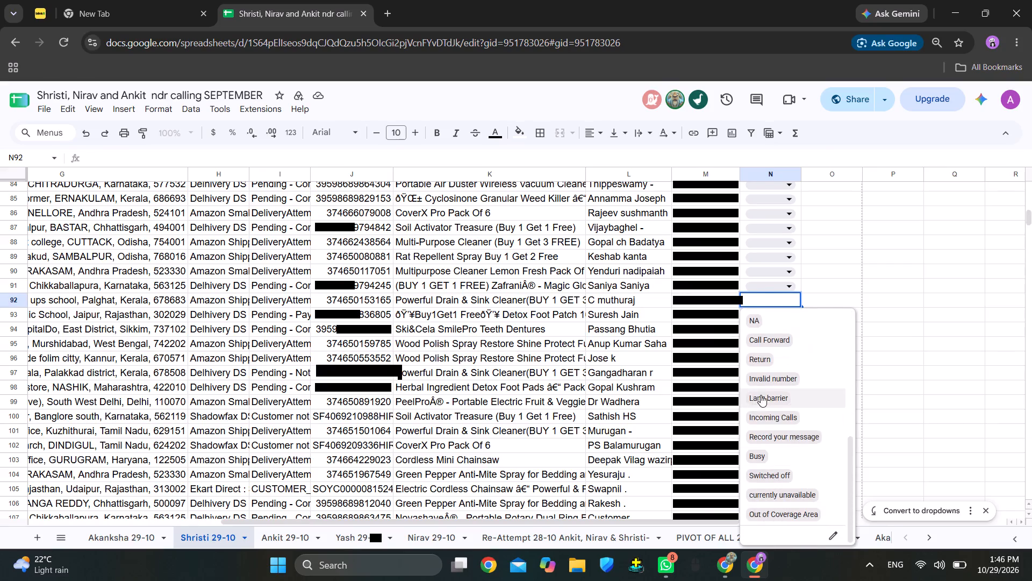
left_click(762, 395)
left_click(723, 288)
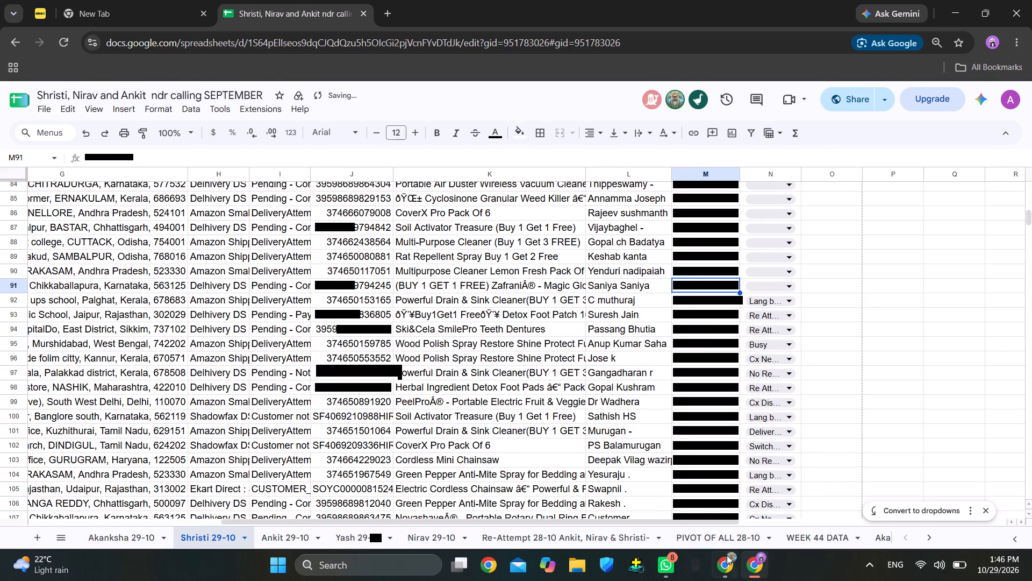
In the Ankit 29-10 window, set the row 149 remark to No Response and select the row 150 customer phone.
left_click(727, 557)
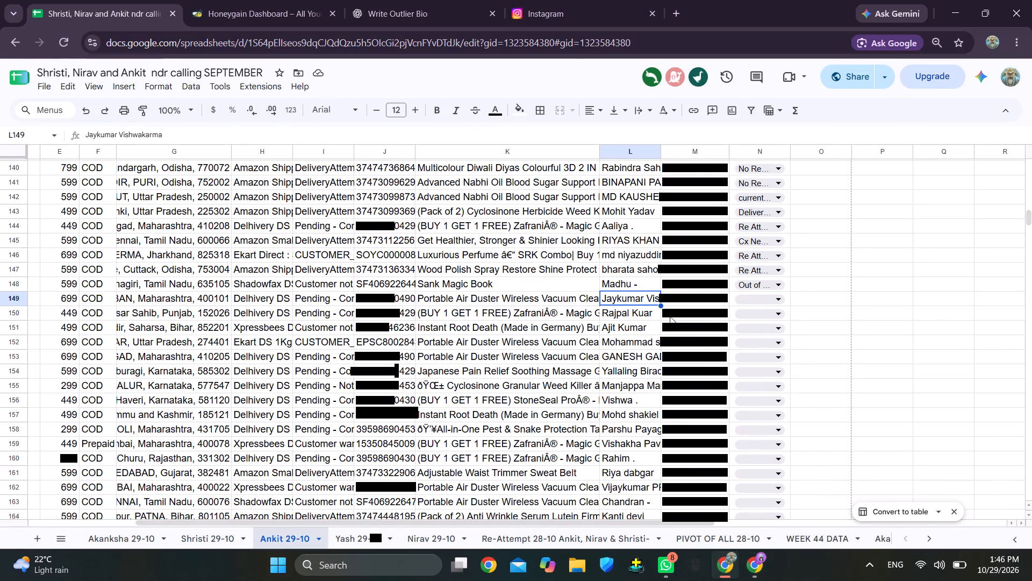
left_click(772, 301)
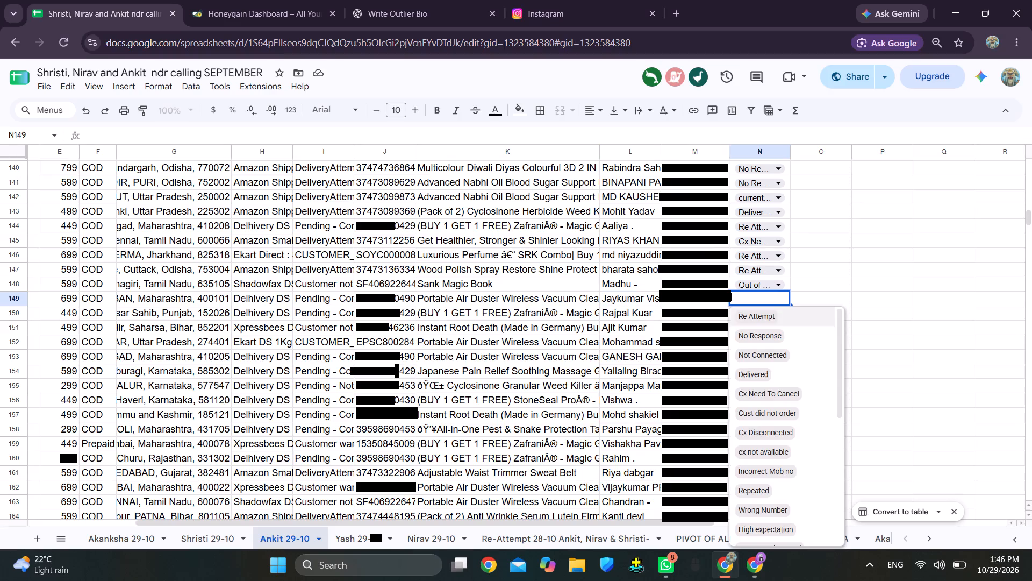
left_click(764, 337)
left_click(706, 311)
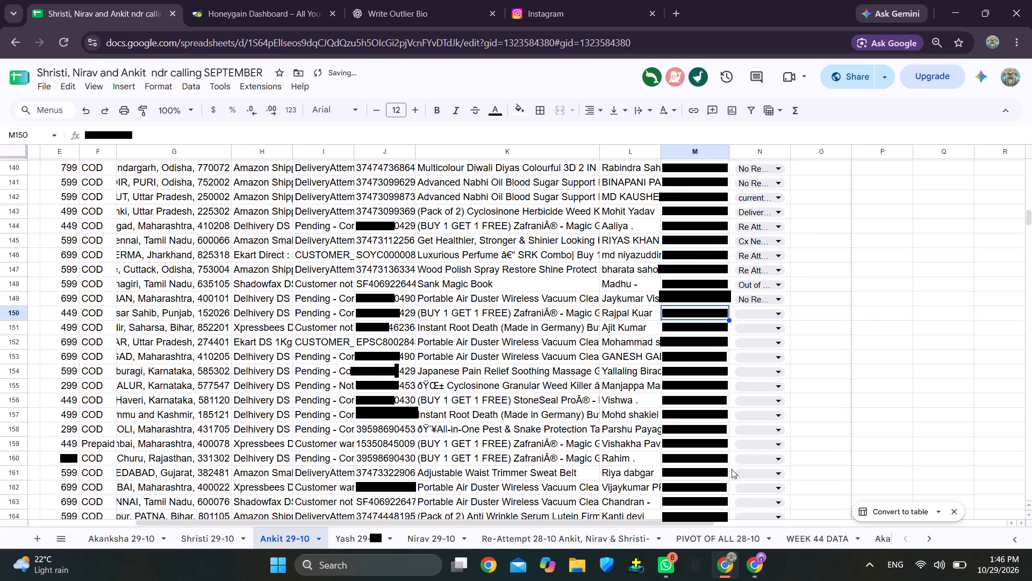
Check the row 91 customer name in the Shristi 29-10 window and the row 150 customer name in the Ankit 29-10 window.
left_click(759, 569)
left_click(647, 286)
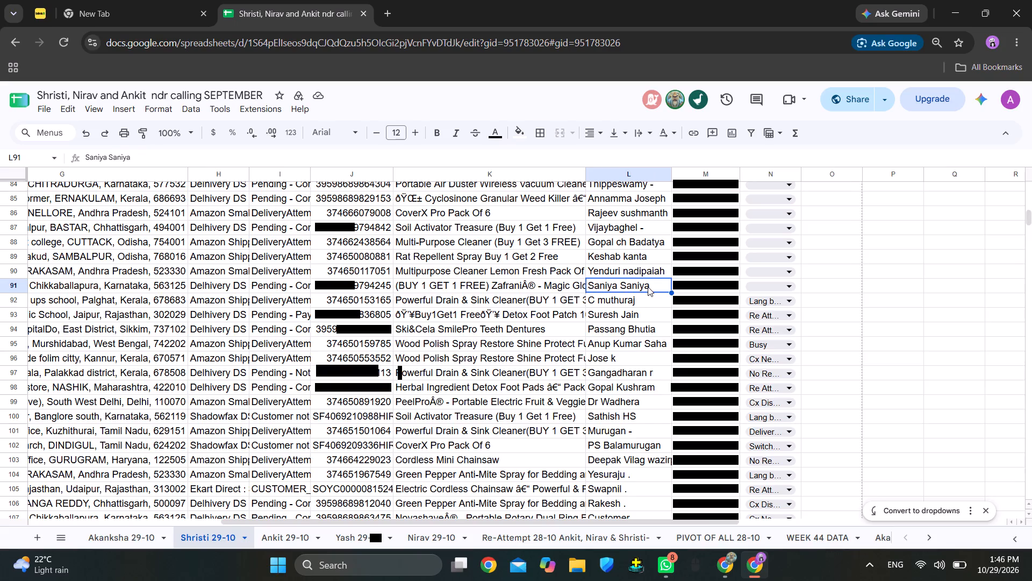
left_click(732, 564)
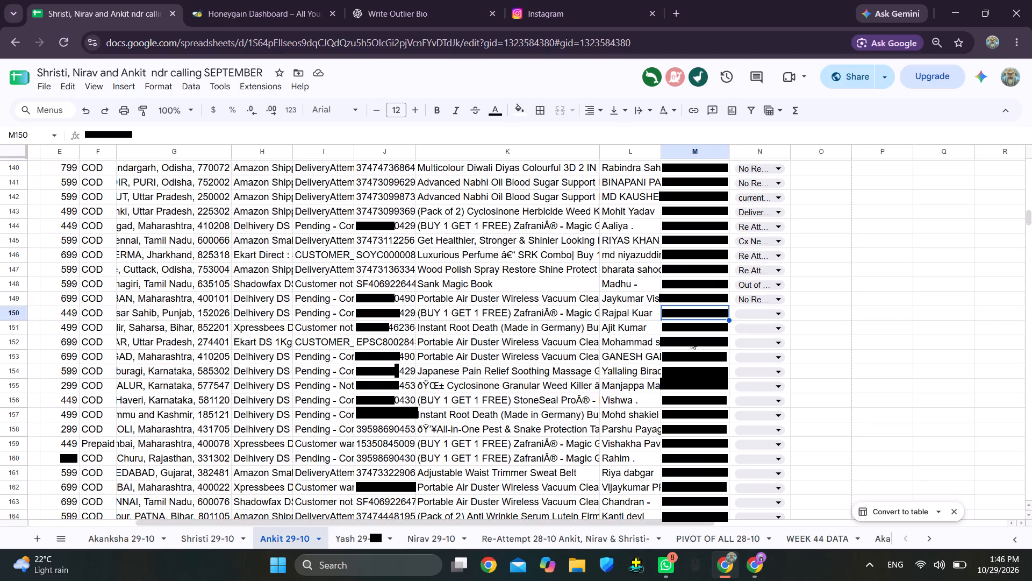
left_click(641, 318)
In the Shristi 29-10 window, set the row 91 remark to Cx Disconnected and select the row 90 customer phone.
left_click(757, 565)
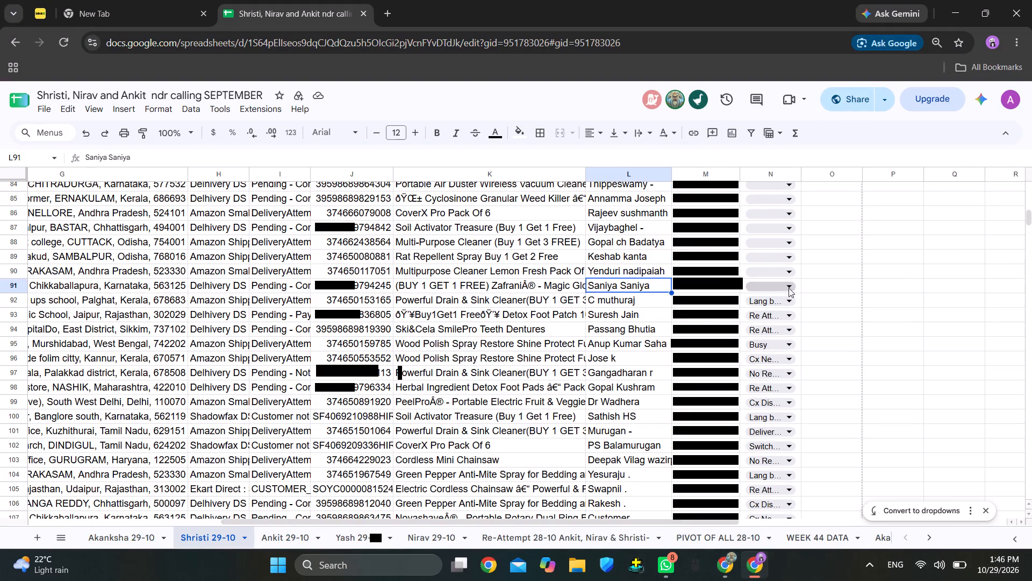
left_click(787, 284)
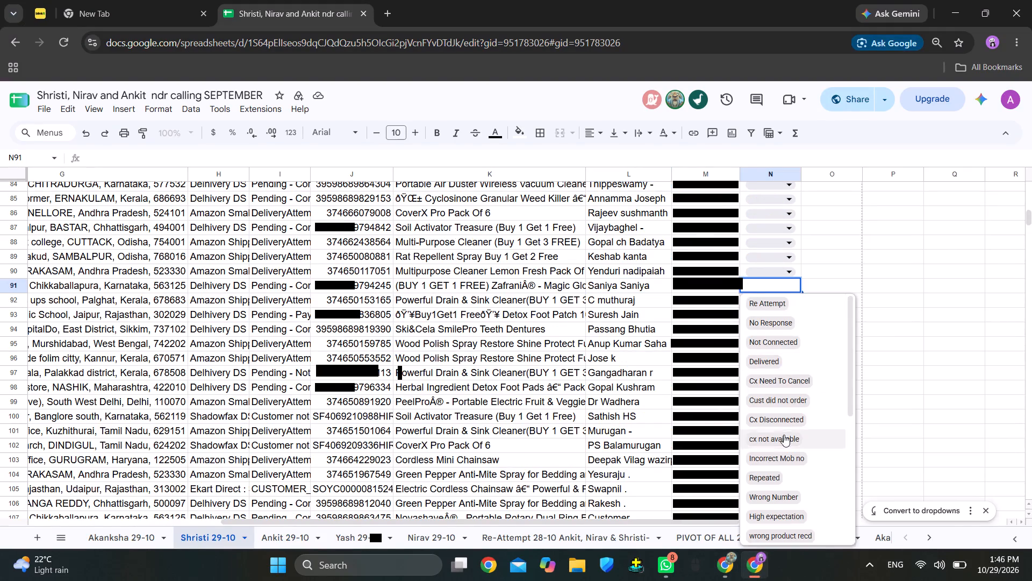
left_click(779, 418)
left_click(715, 275)
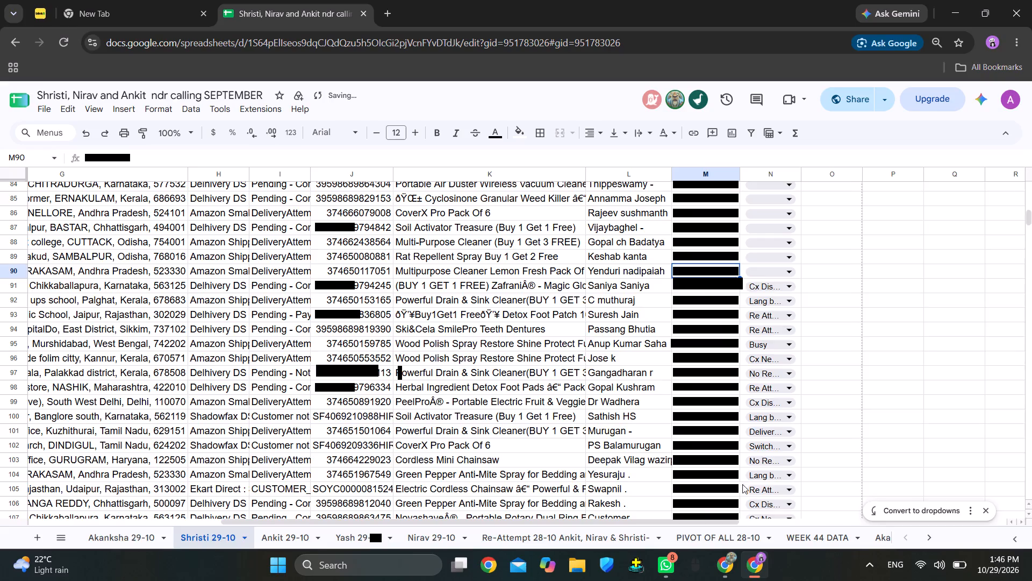
In the Ankit 29-10 window, set the row 150 remark to Cx Disconnected and select the row 151 customer phone.
left_click(727, 569)
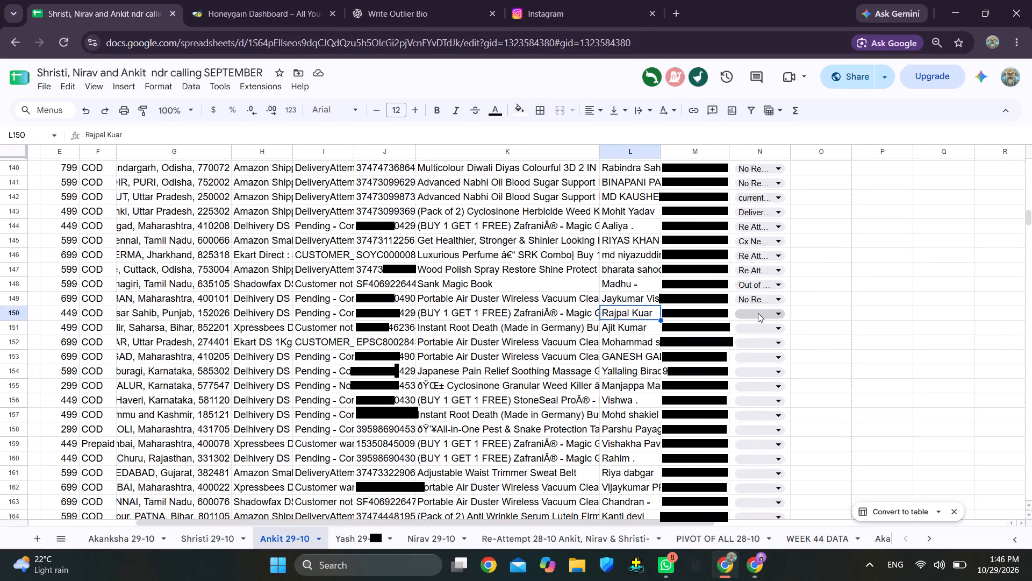
left_click(771, 311)
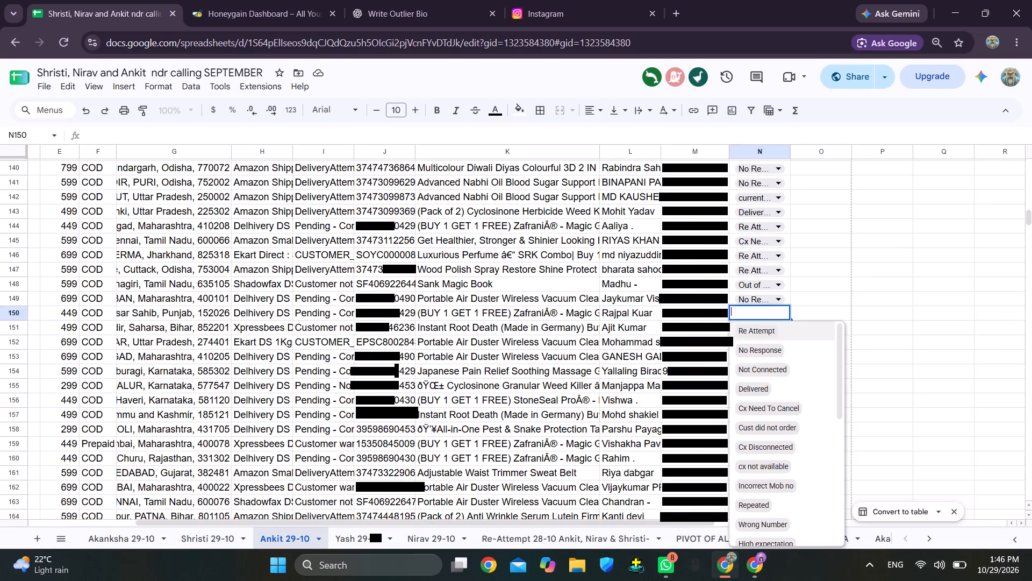
left_click(777, 445)
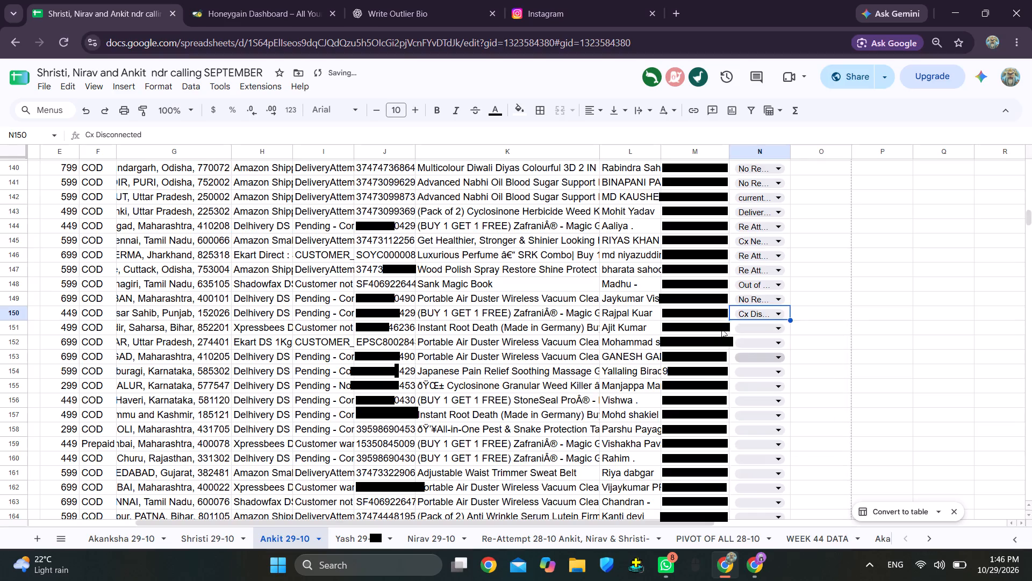
left_click(715, 328)
Check the row 90 customer name in the Shristi 29-10 window and the row 151 customer name in the Ankit 29-10 window.
left_click(750, 560)
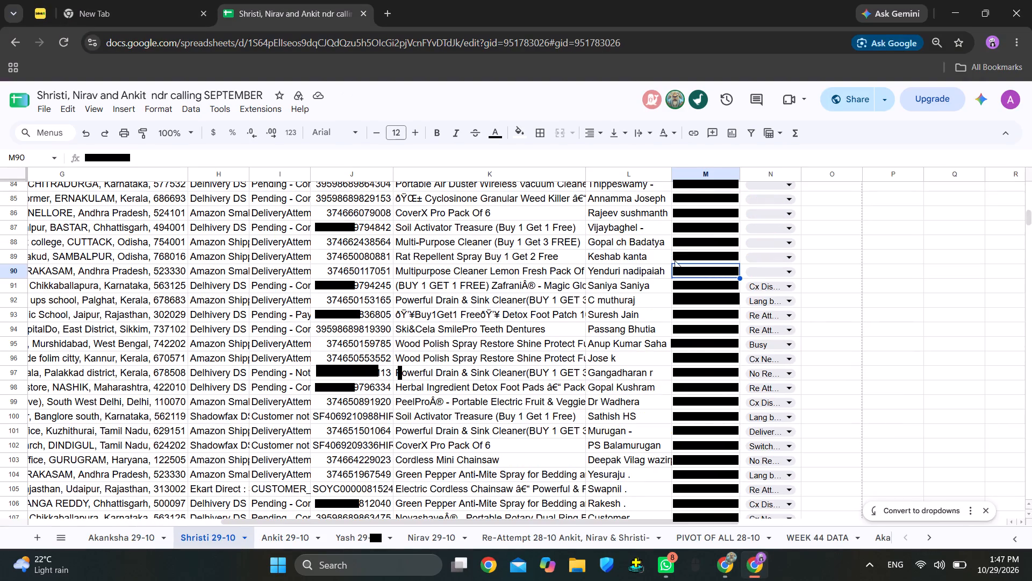
left_click(649, 273)
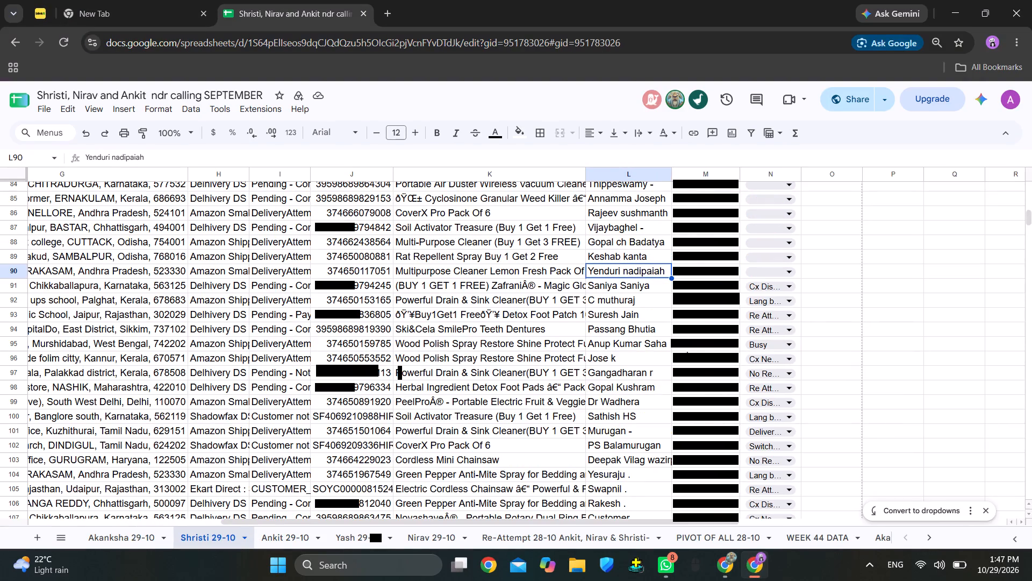
left_click(721, 566)
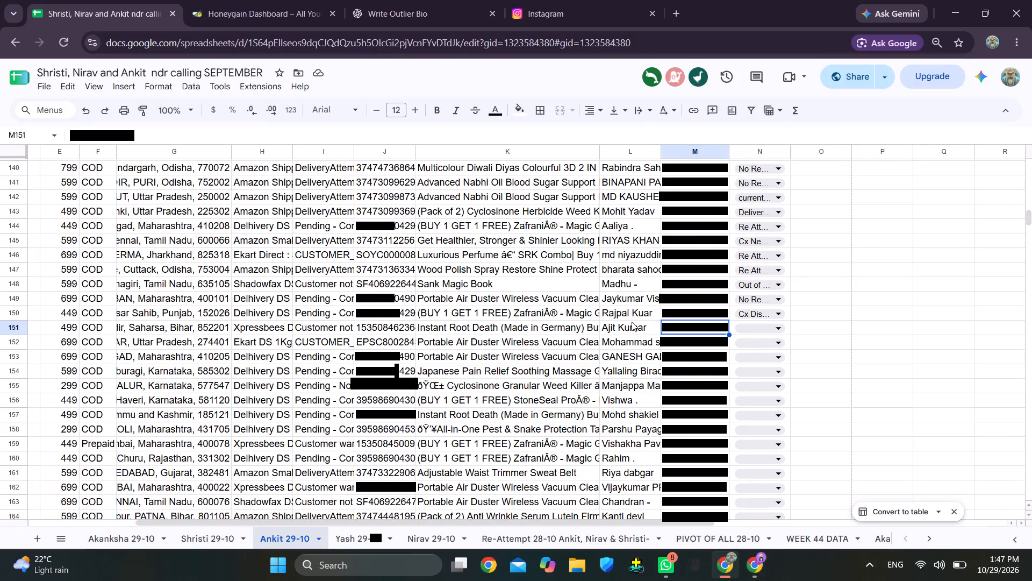
left_click(632, 328)
In the Shristi 29-10 window, set the row 90 remark to Lang barrier and select the row 89 customer phone.
left_click(751, 569)
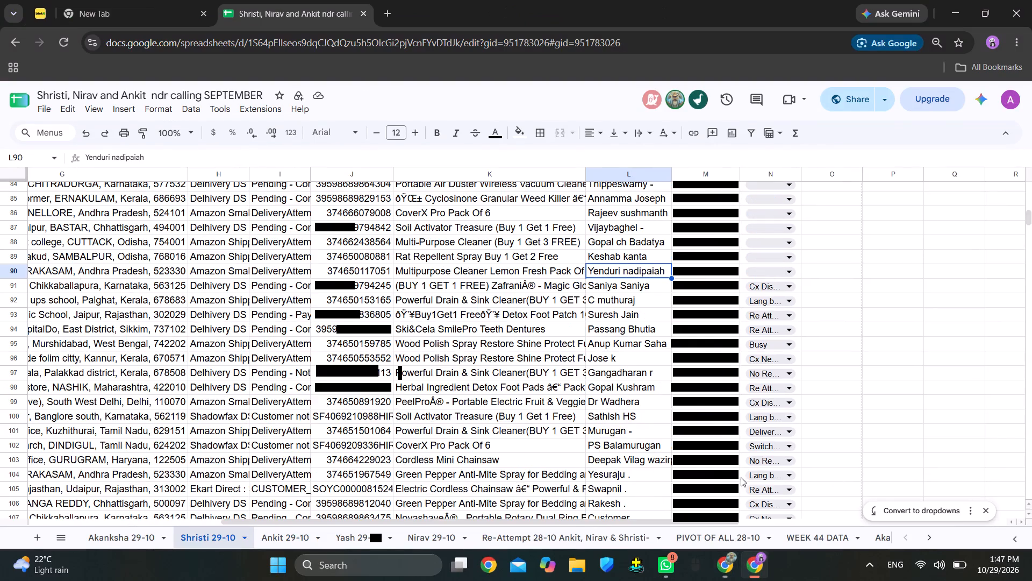
left_click(773, 274)
scroll(770, 399, "down", 3)
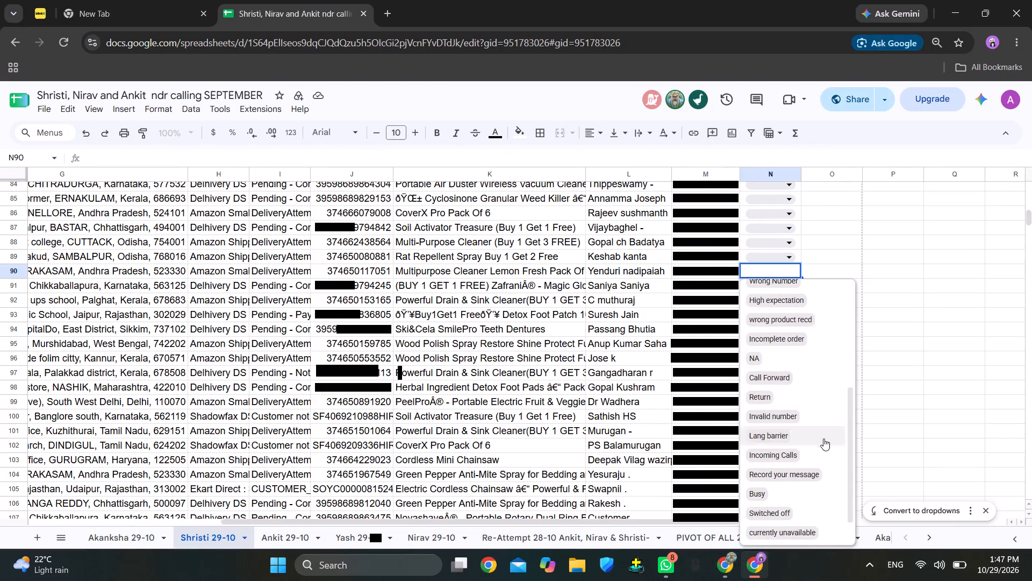
scroll(794, 481, "down", 1)
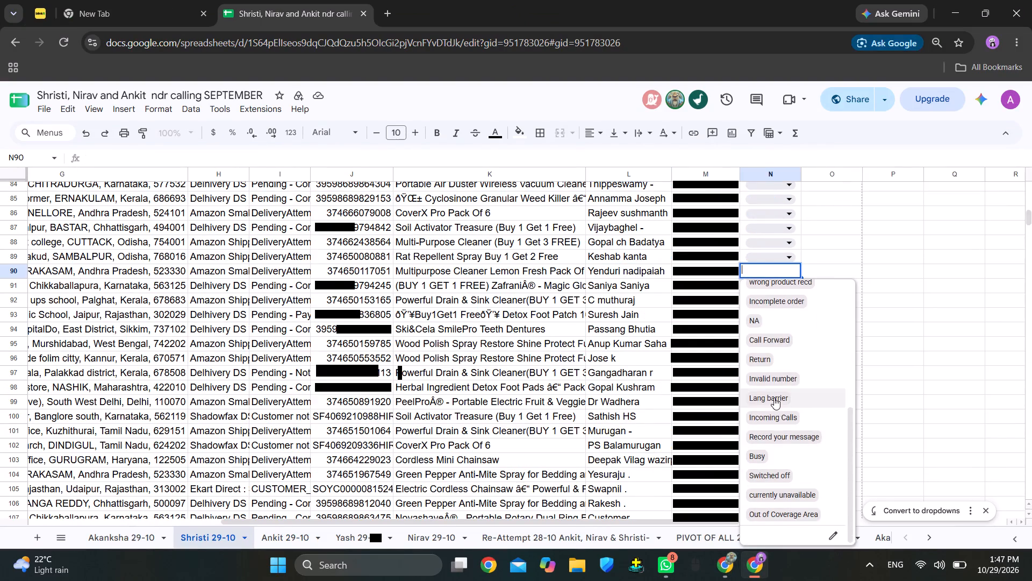
left_click(775, 398)
left_click(722, 257)
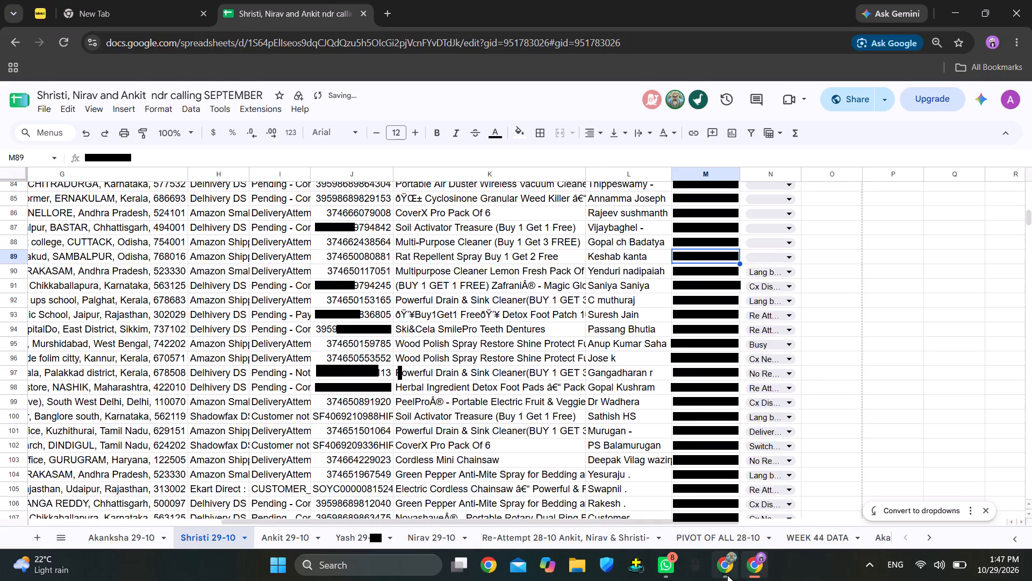
In the Ankit 29-10 window, set the row 151 remark to Re Attempt and select the row 152 customer phone.
left_click(729, 570)
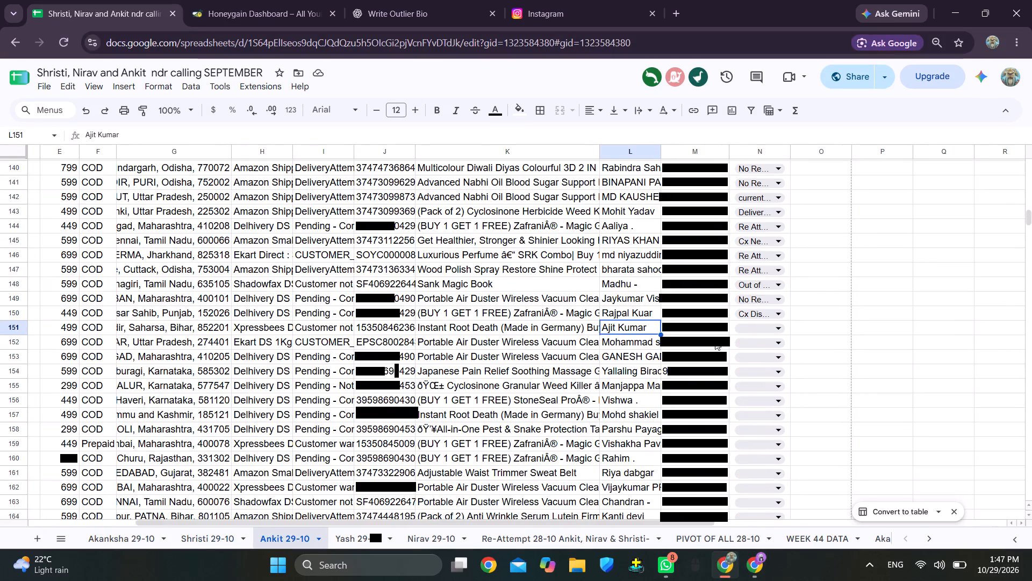
left_click(768, 328)
left_click(759, 342)
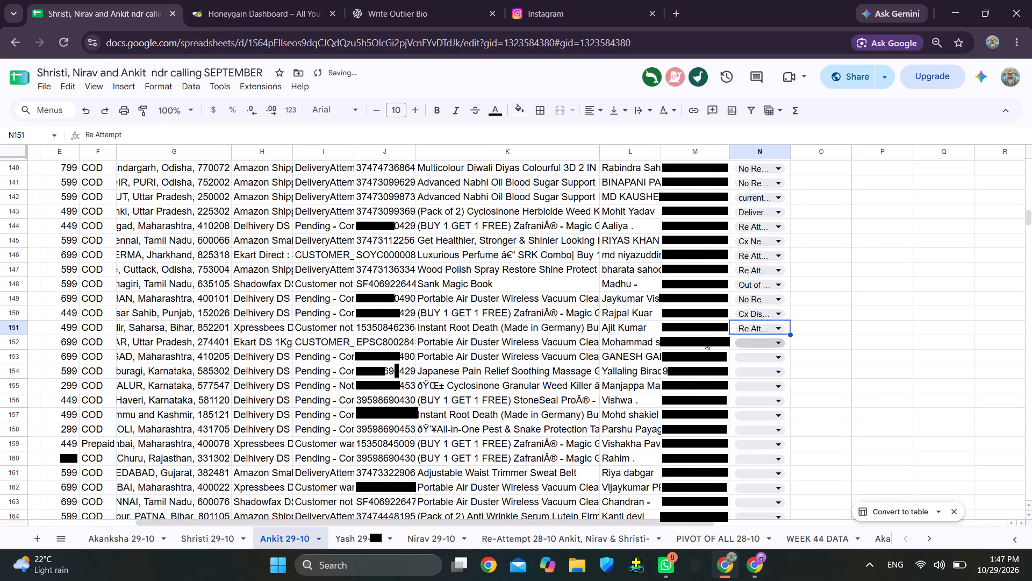
left_click(697, 341)
Check the row 89 customer name in the Shristi 29-10 window and the row 152 customer name in the Ankit 29-10 window.
left_click(759, 568)
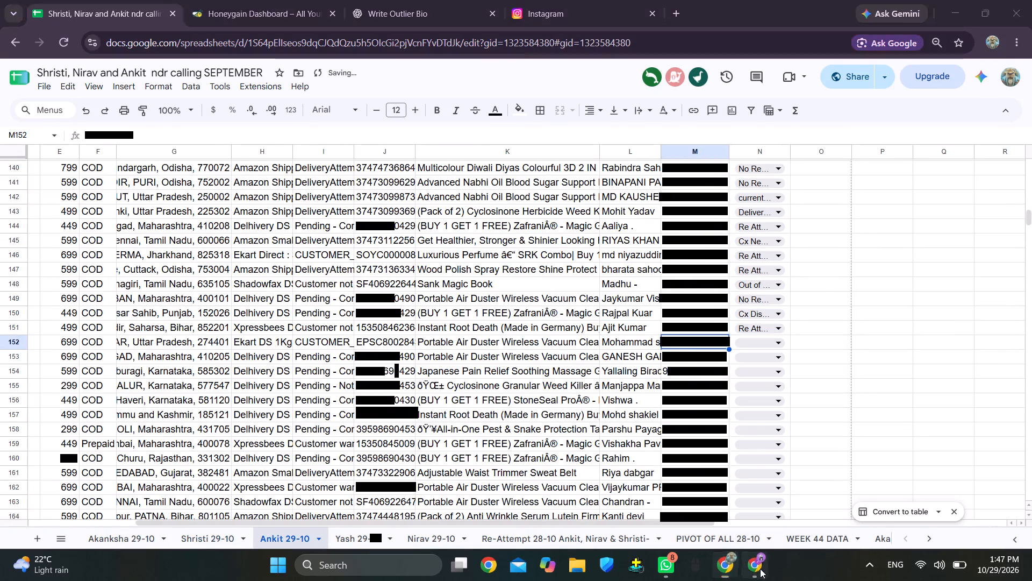
left_click(639, 256)
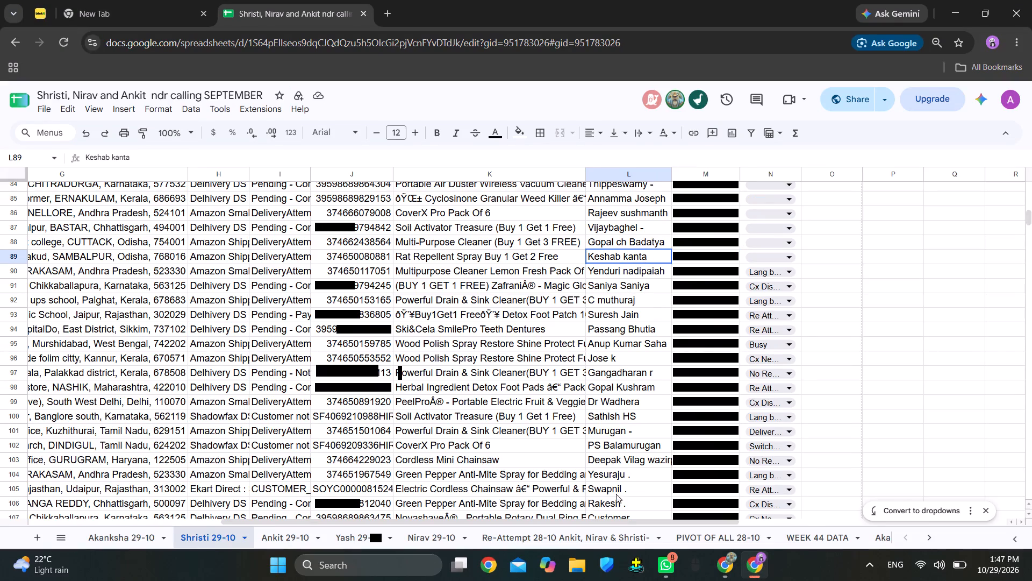
left_click(728, 559)
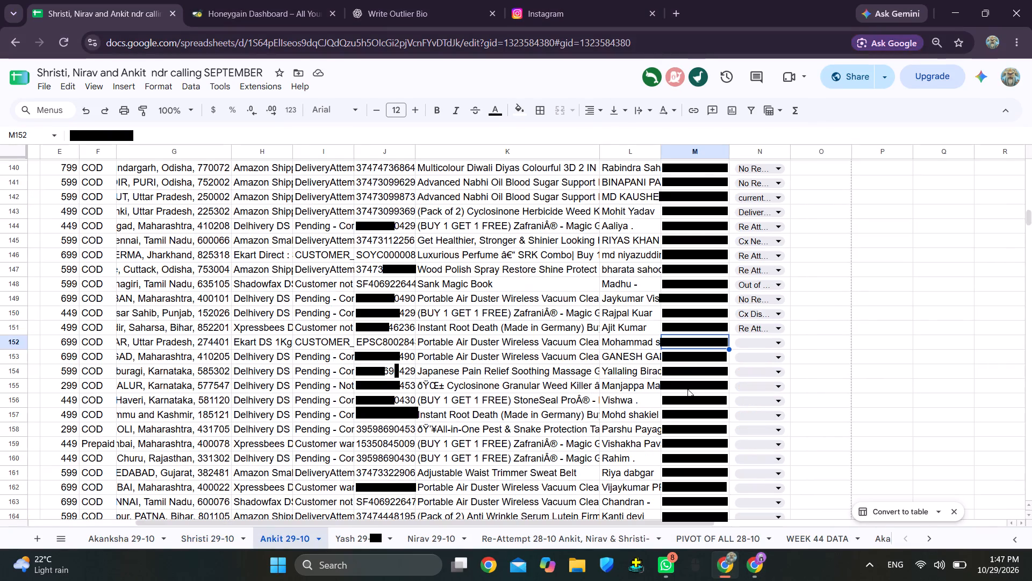
left_click(629, 337)
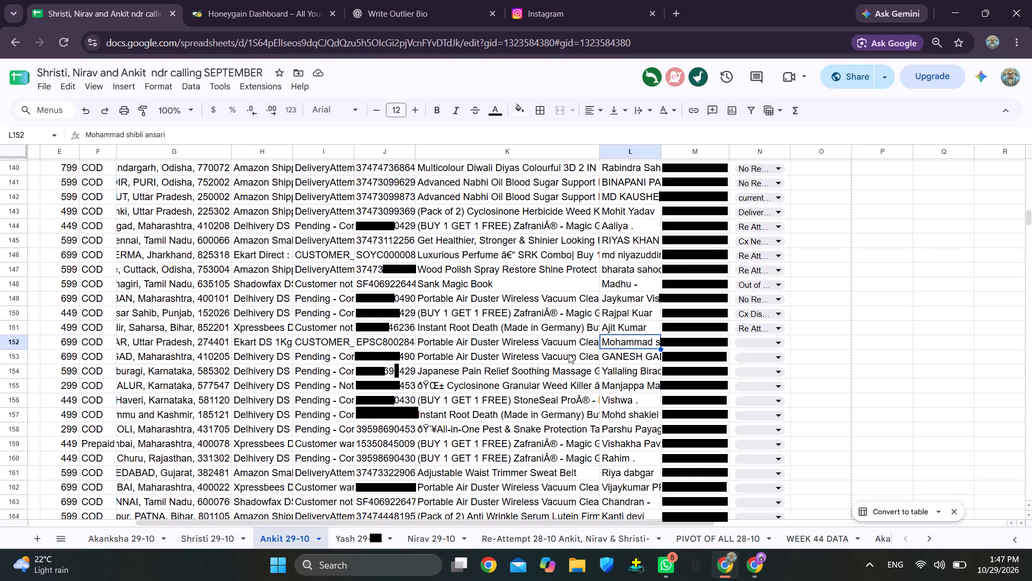
In the Ankit 29-10 window, set the row 152 remark to Re Attempt and select the row 153 customer phone.
left_click(747, 341)
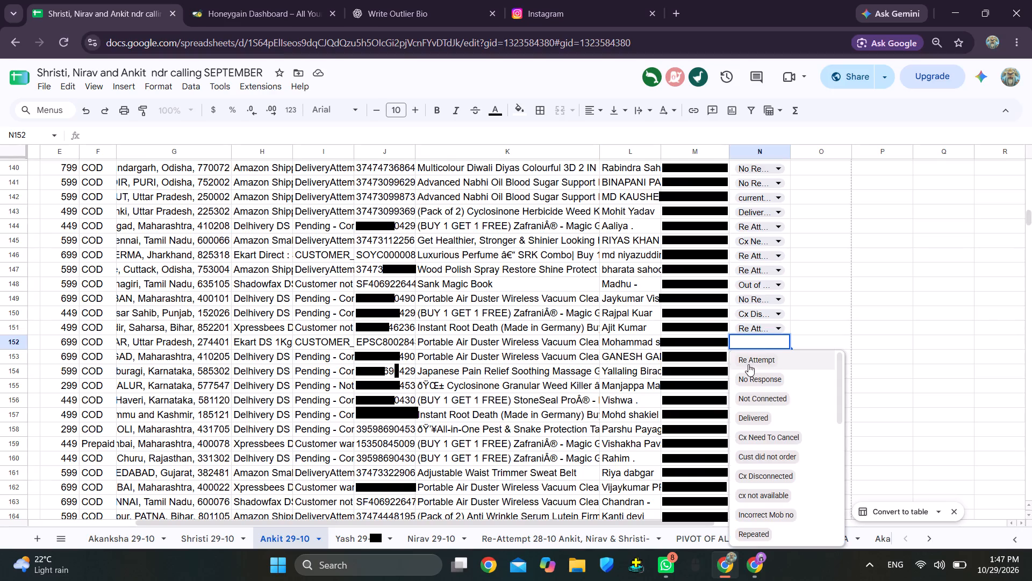
left_click(748, 364)
left_click(691, 355)
In the Shristi 29-10 window, set the row 89 remark to Not Connected and select the row 88 customer phone.
left_click(758, 569)
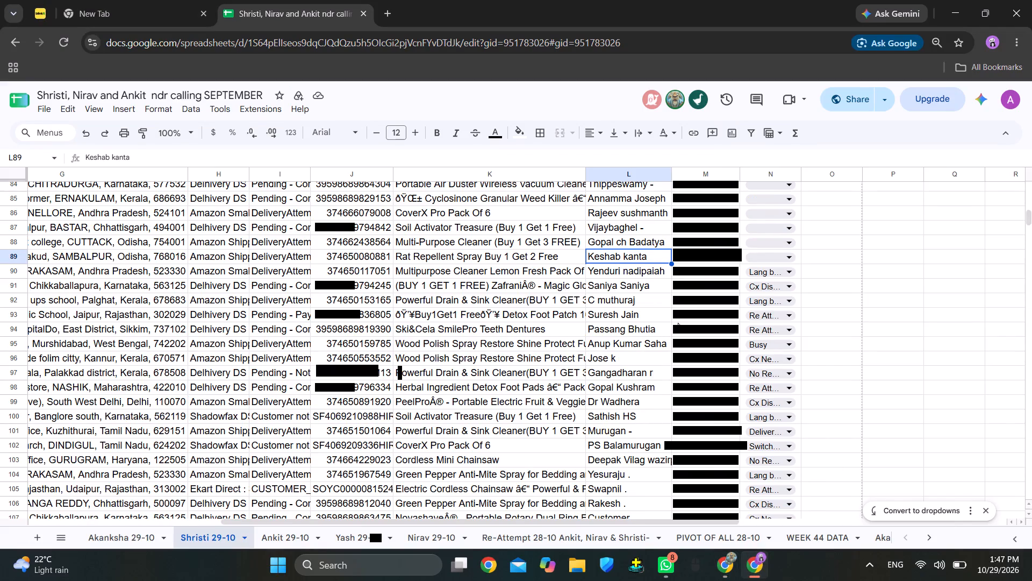
left_click(787, 255)
left_click(790, 315)
left_click(712, 245)
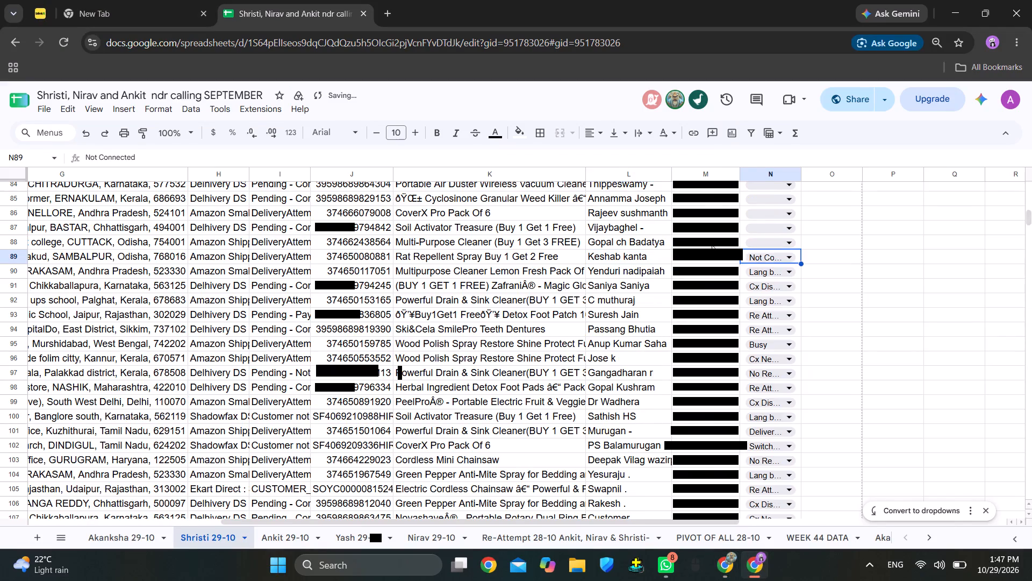
Check the row 153 customer name in the Ankit 29-10 window and the row 88 customer name in the Shristi 29-10 window.
left_click(719, 562)
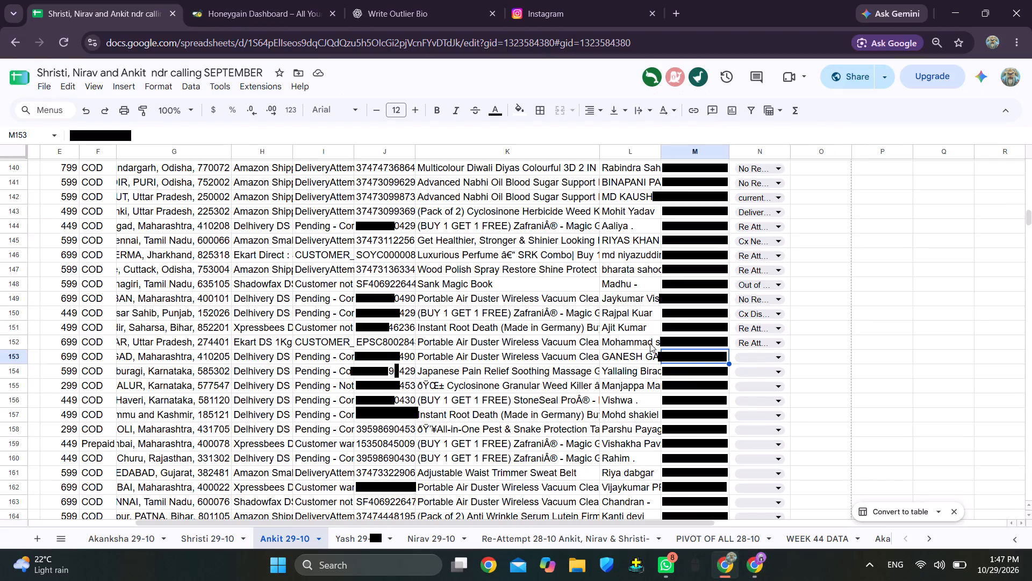
left_click(630, 353)
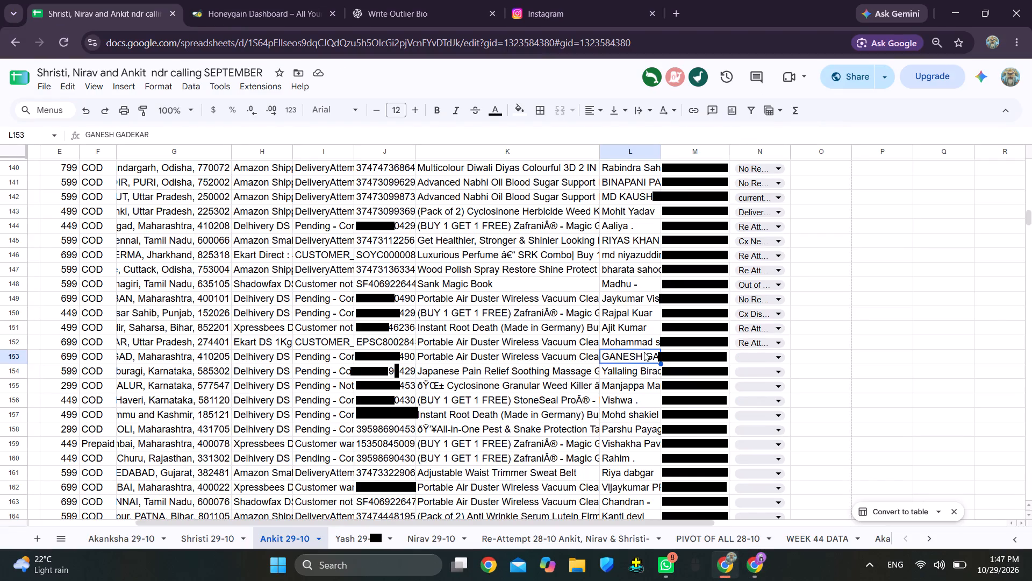
left_click(752, 567)
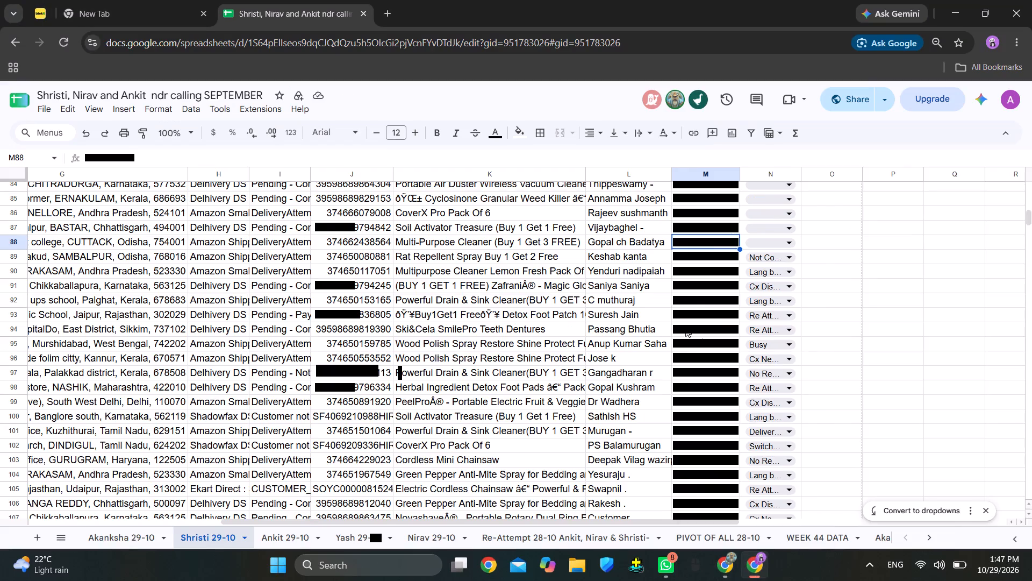
left_click(637, 242)
In the Ankit 29-10 window, examine the row 153 product name, shipment number and customer name.
left_click(725, 564)
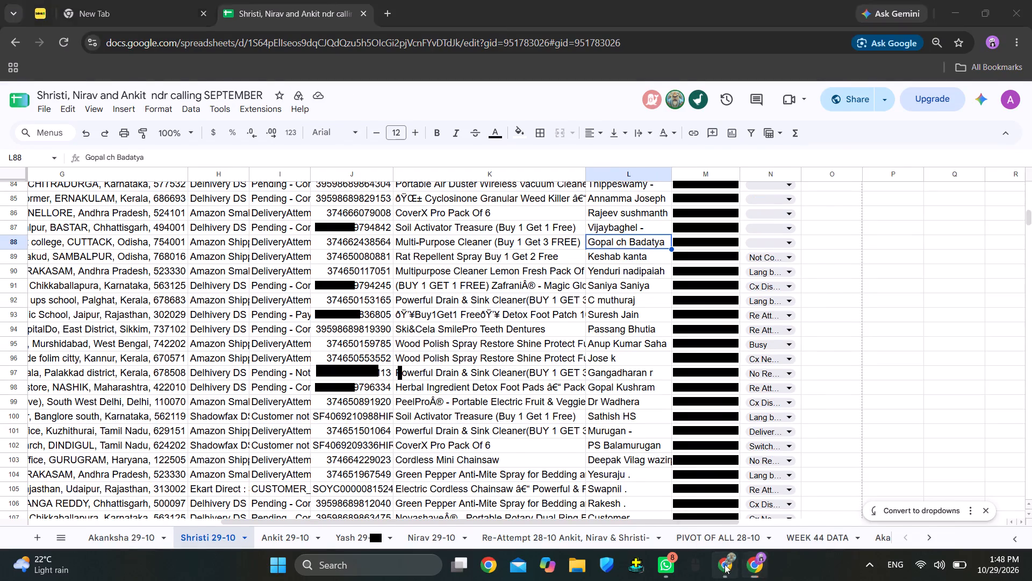
double_click(585, 356)
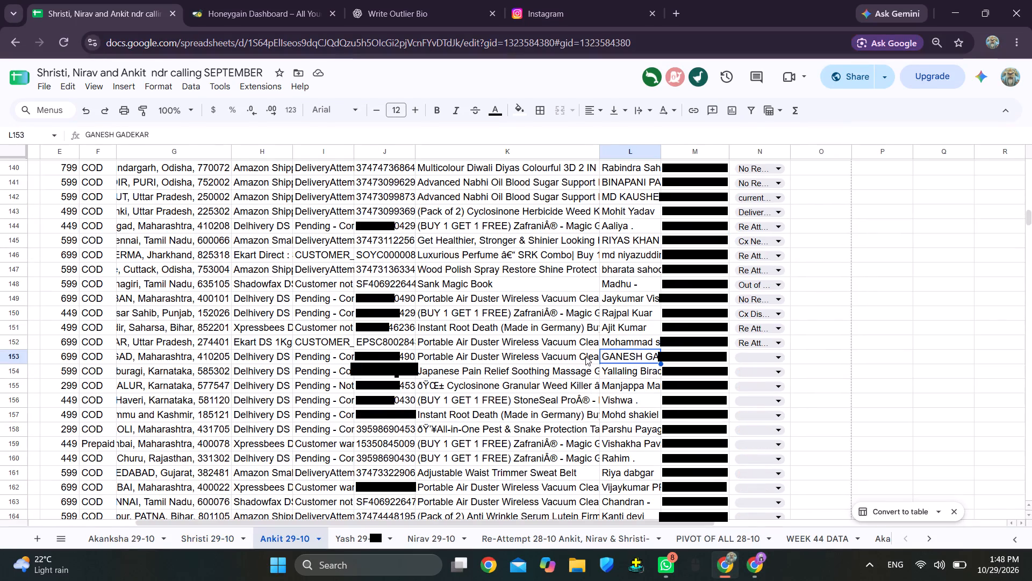
left_click_drag(639, 351, 492, 365)
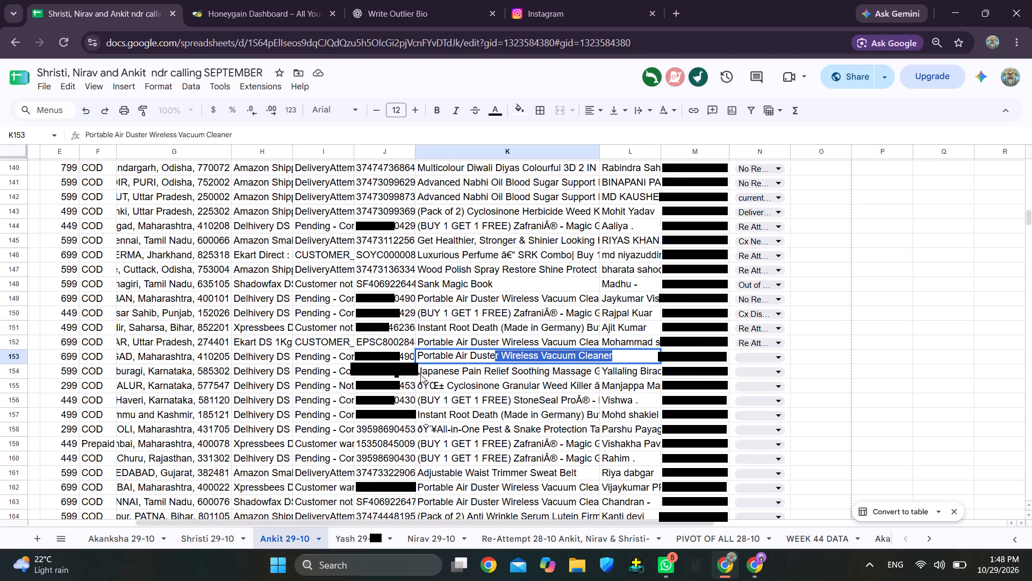
left_click(406, 362)
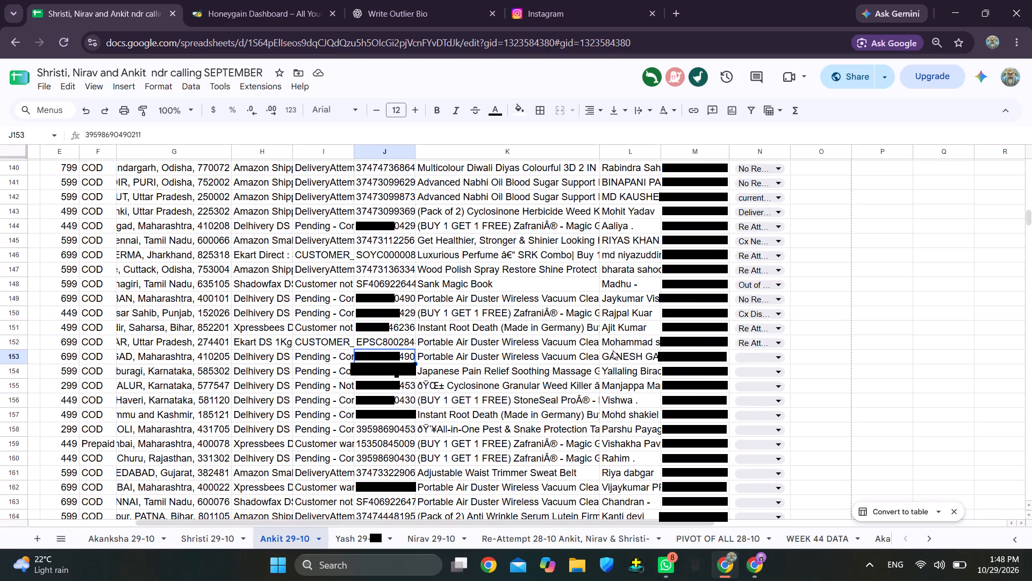
left_click(613, 350)
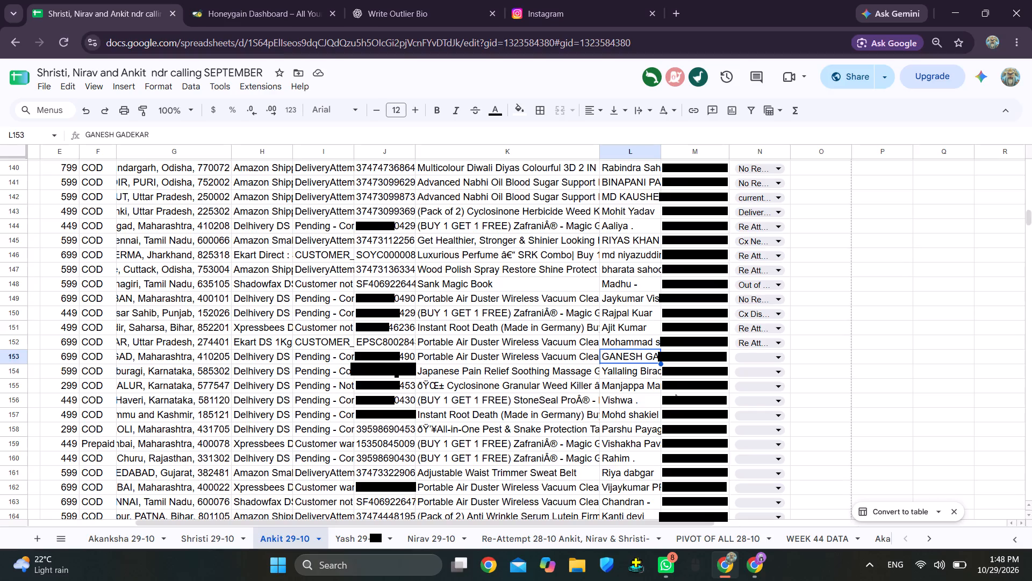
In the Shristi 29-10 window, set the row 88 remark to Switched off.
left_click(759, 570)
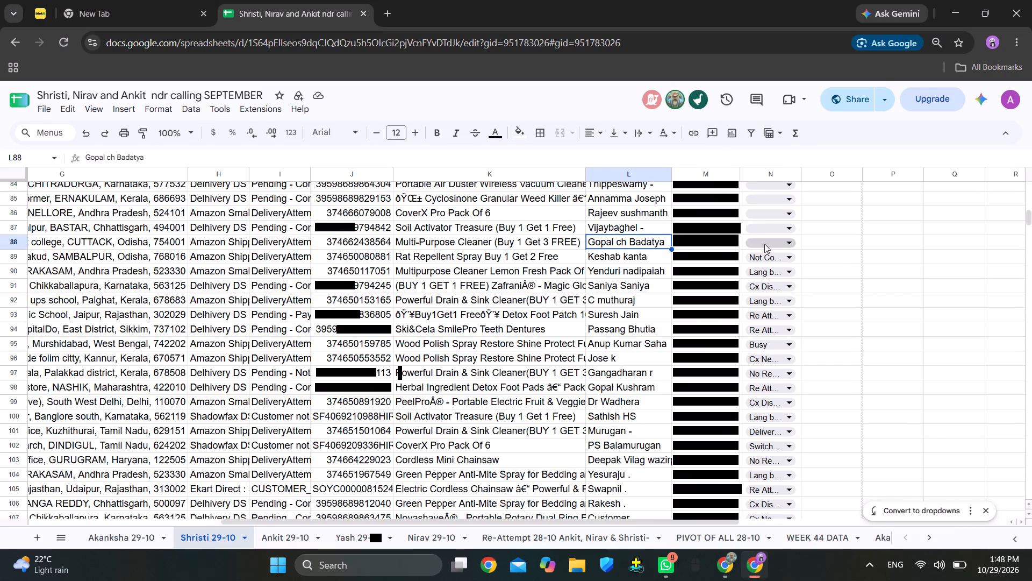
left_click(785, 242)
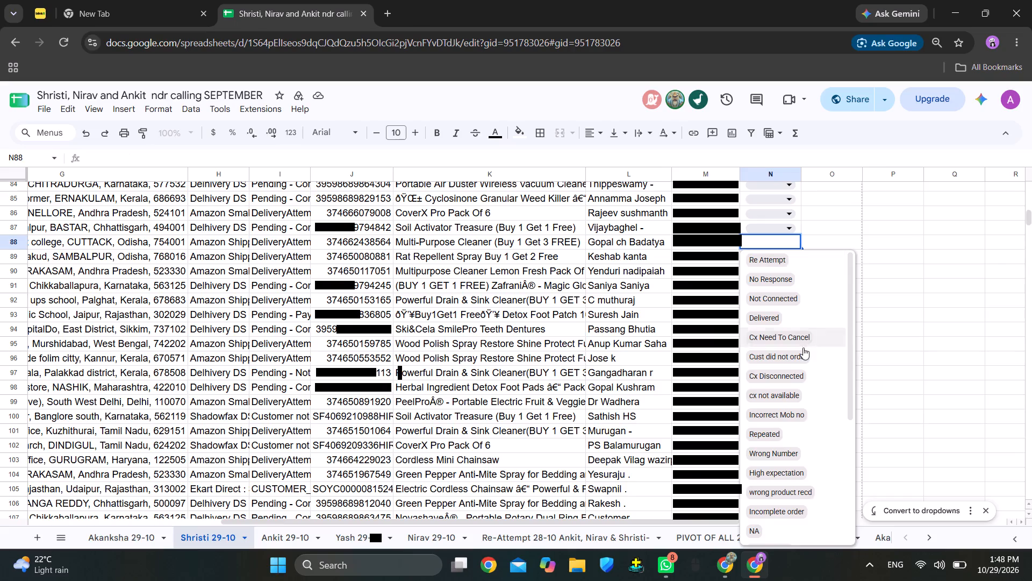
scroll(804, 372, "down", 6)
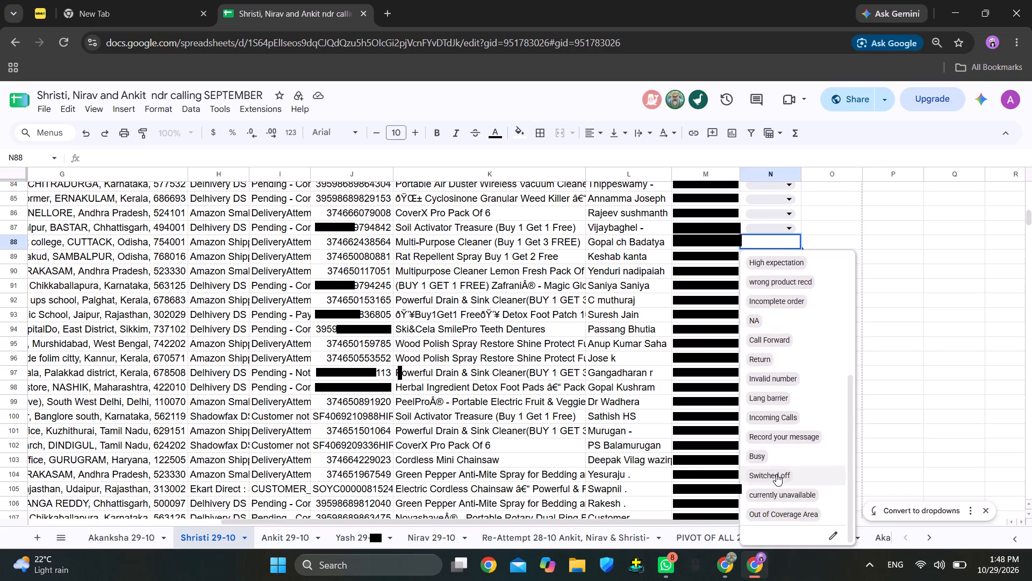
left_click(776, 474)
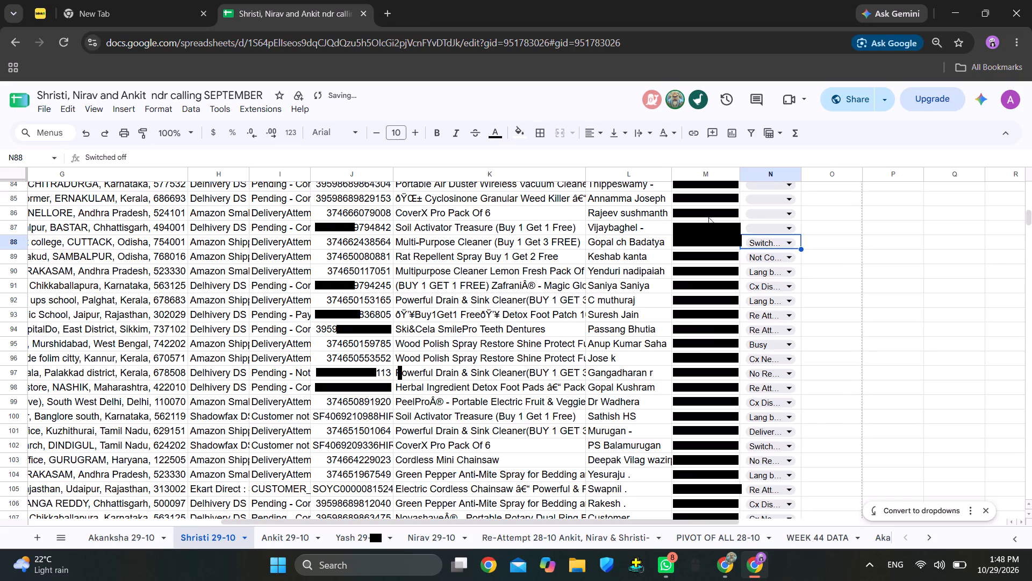
Change the row 88 remark to Record your message and select the row 87 customer phone.
left_click(780, 243)
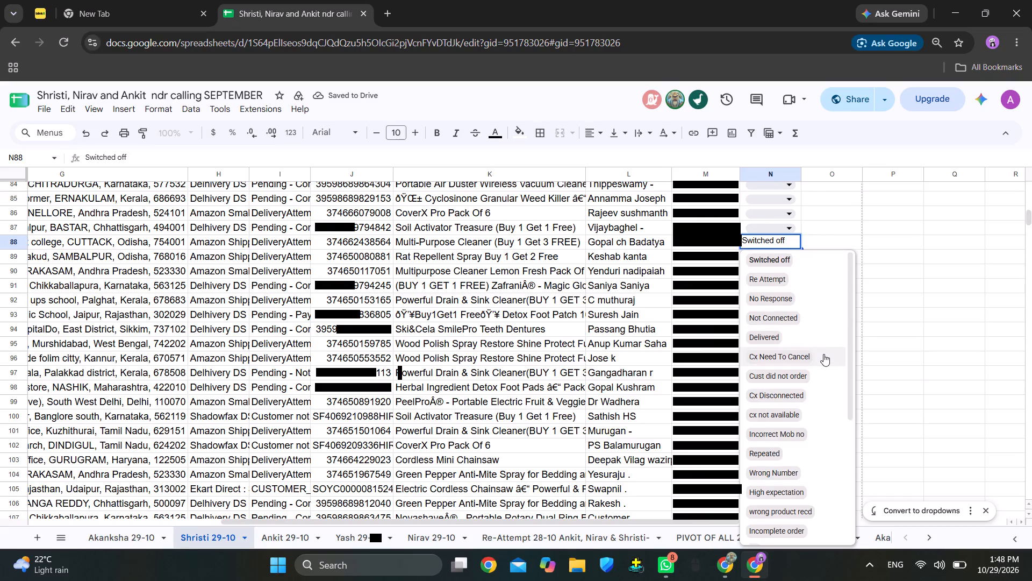
scroll(827, 394, "down", 5)
scroll(827, 403, "up", 1)
left_click(808, 521)
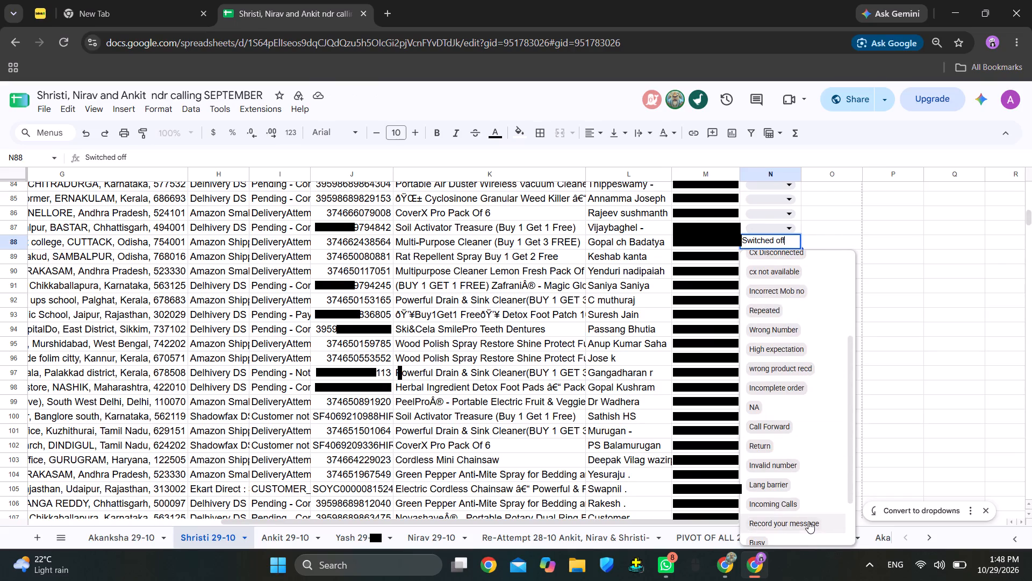
left_click(716, 224)
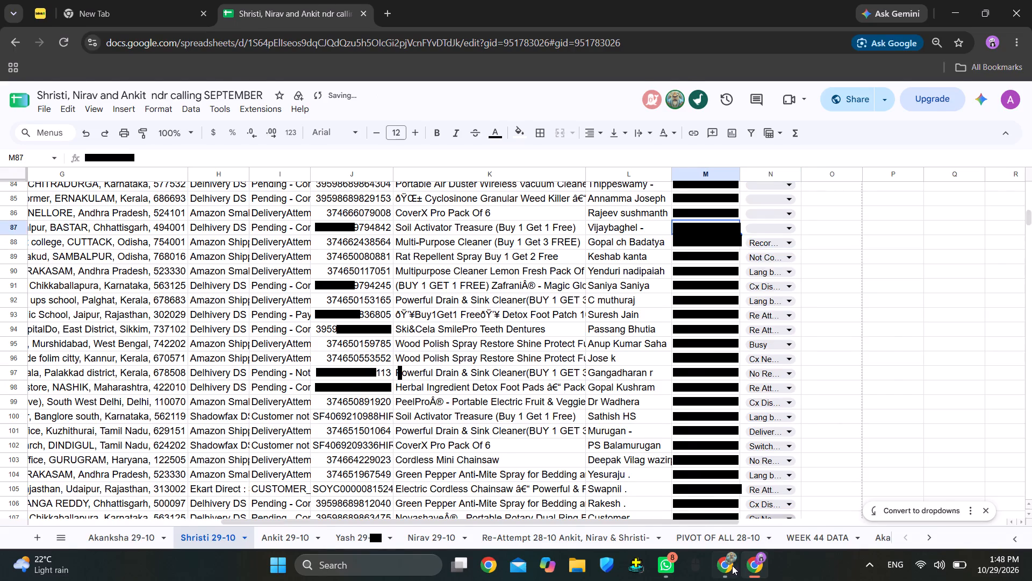
Check the row 87 customer name in the Shristi 29-10 window and the row 153 order in the Ankit 29-10 window.
left_click(732, 566)
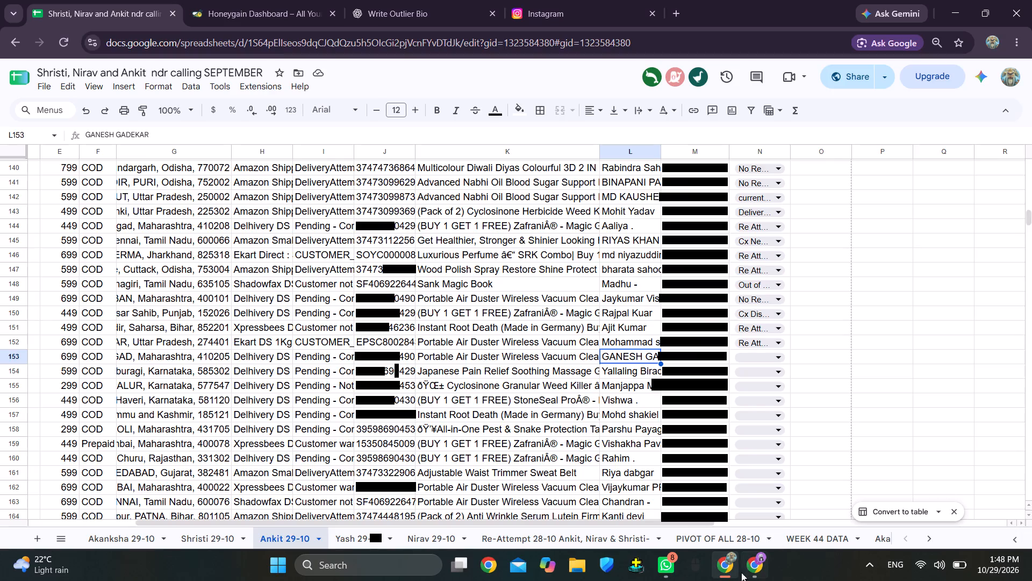
left_click(756, 568)
left_click(633, 230)
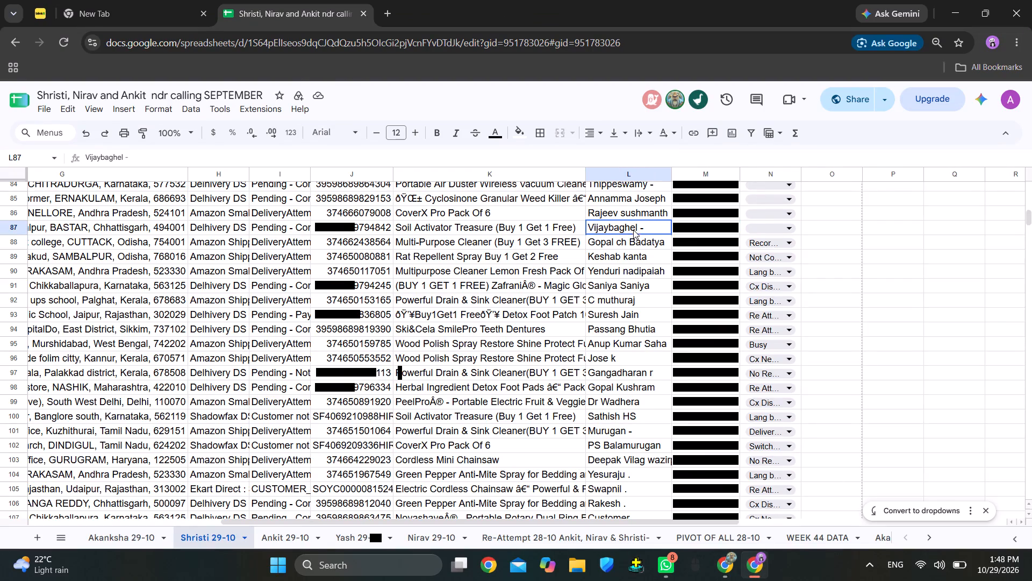
left_click(728, 559)
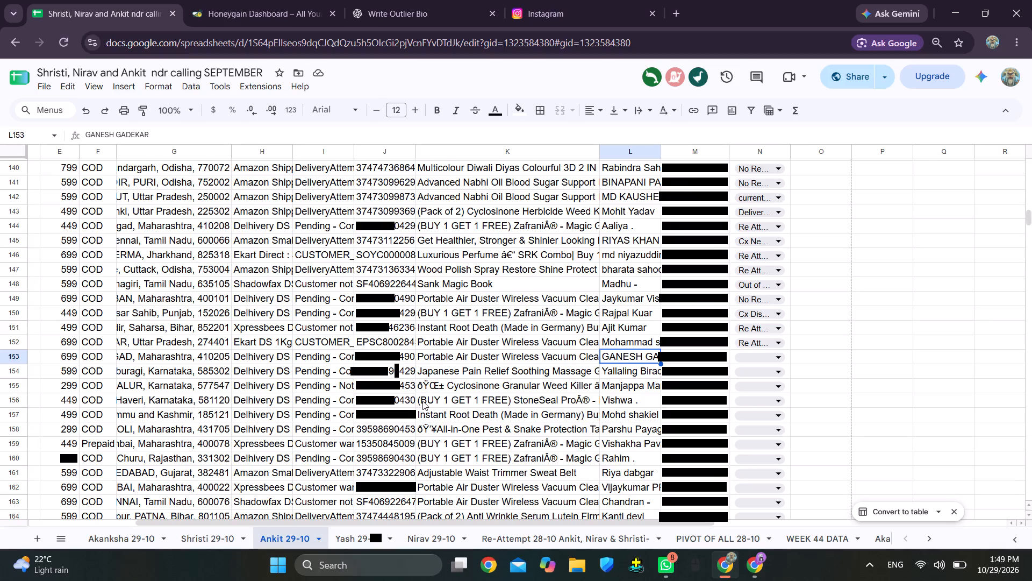
In the Shristi 29-10 window, set the row 87 remark to Re Attempt and select the row 86 customer phone.
left_click(753, 569)
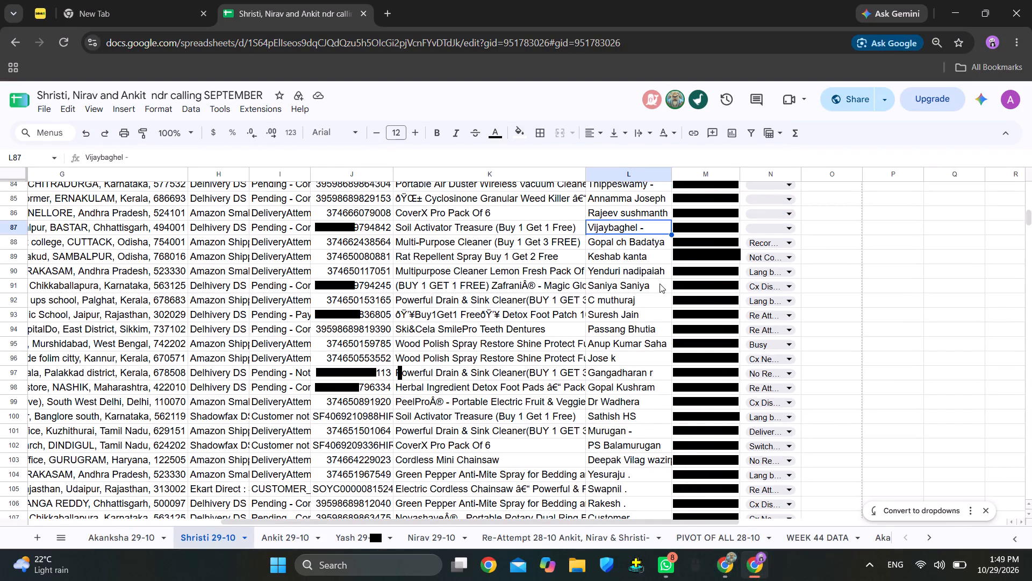
left_click(782, 227)
left_click(775, 245)
scroll(826, 261, "up", 1)
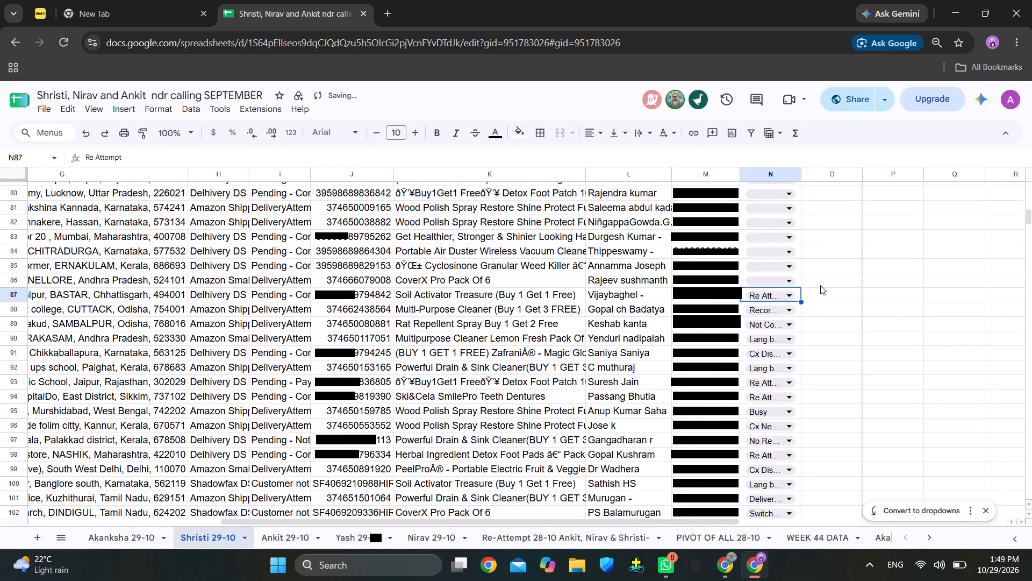
left_click(718, 281)
In the Ankit 29-10 window, set the row 153 remark to Re Attempt and select the row 154 customer phone.
left_click(726, 566)
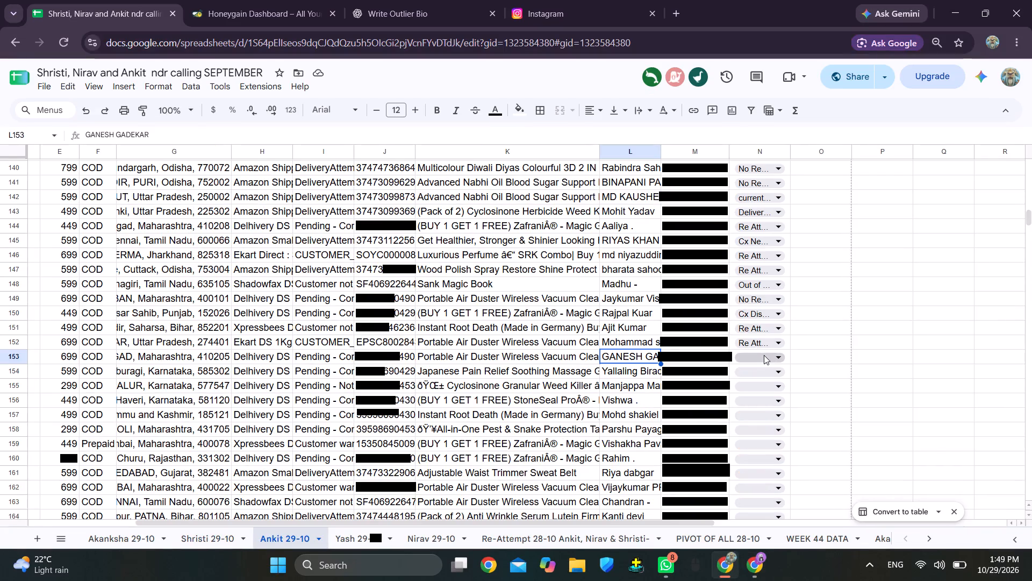
left_click(765, 358)
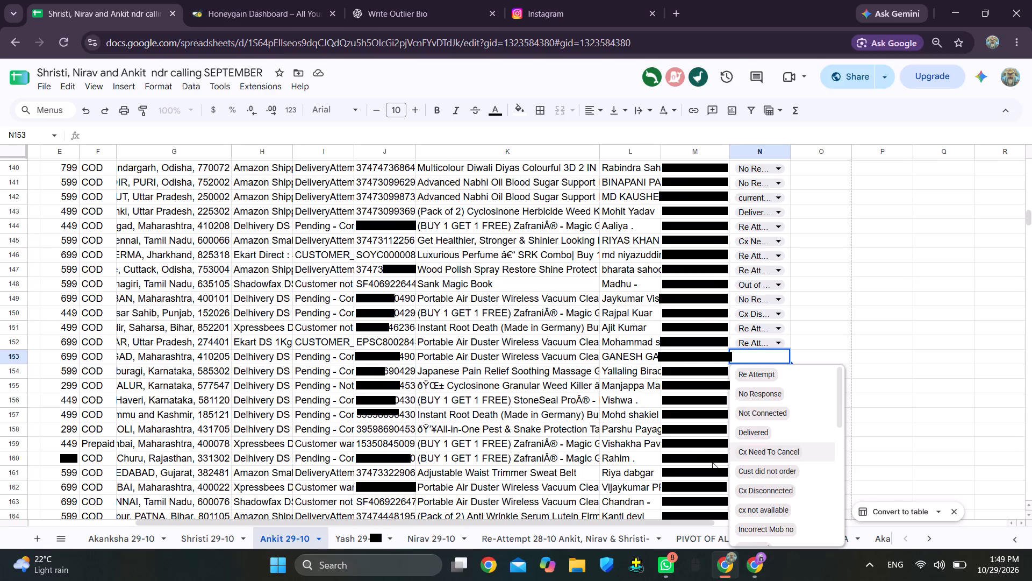
left_click(761, 372)
left_click(711, 368)
Check the row 86 customer name in the Shristi 29-10 window and the row 154 customer name in the Ankit 29-10 window.
left_click(759, 565)
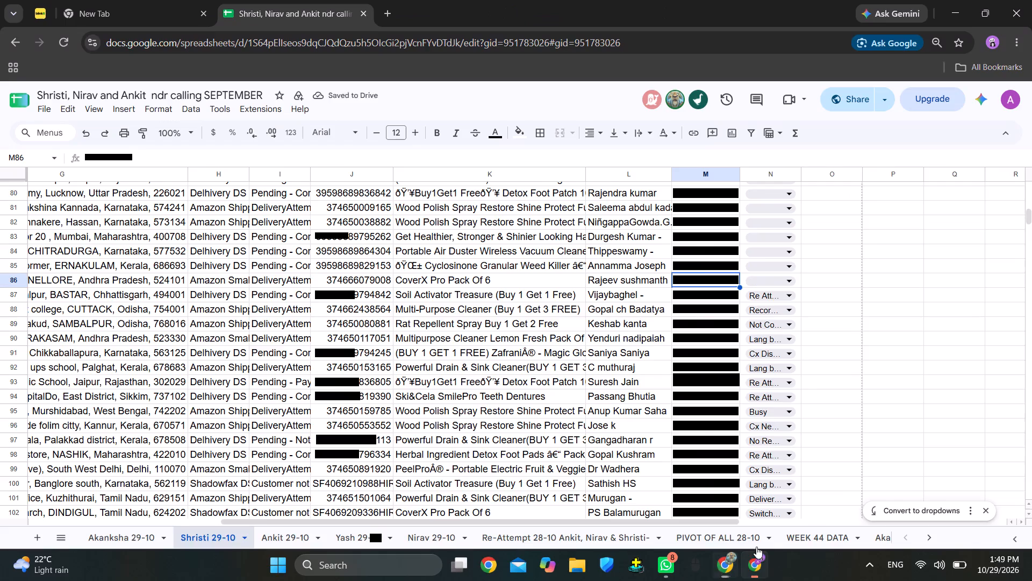
left_click(643, 277)
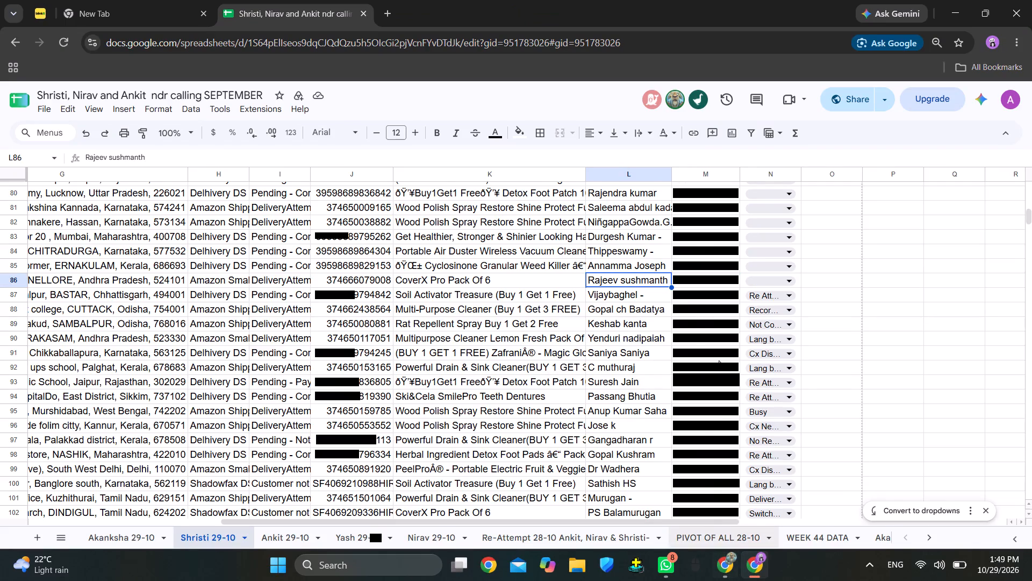
left_click(732, 559)
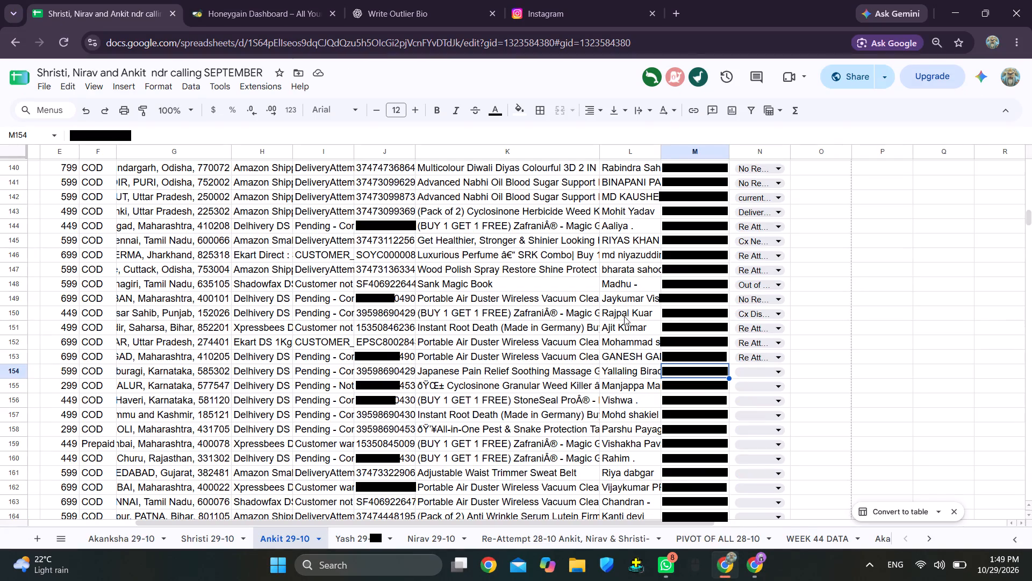
left_click(639, 374)
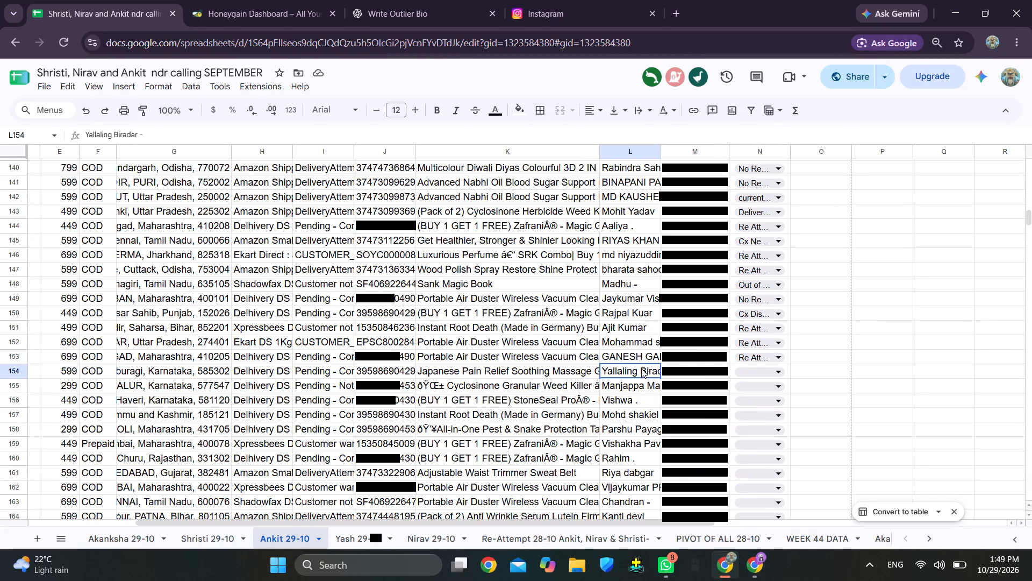
In the Shristi 29-10 window, set the row 86 remark to Incoming Calls and select the row 85 customer phone.
left_click(749, 565)
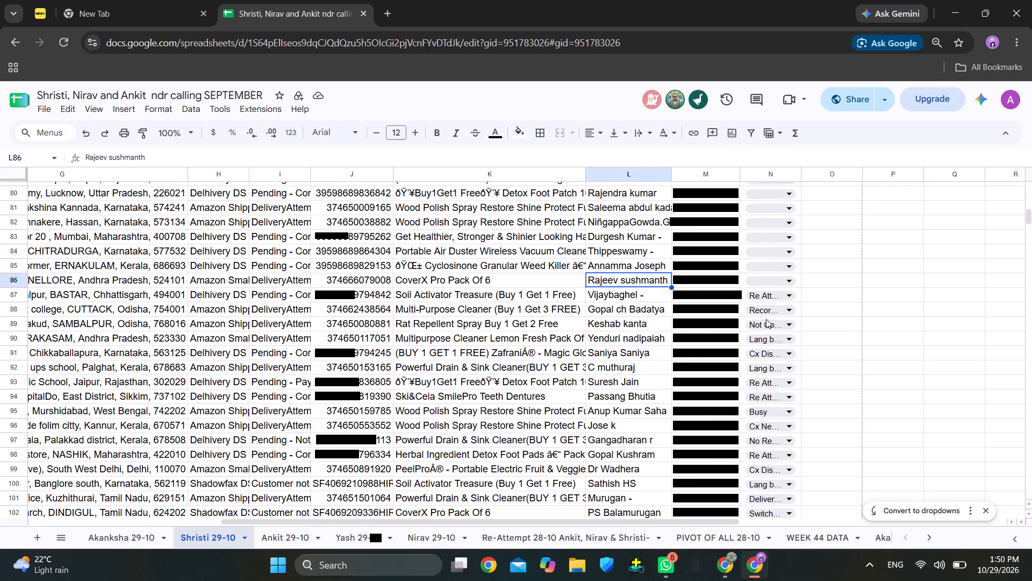
left_click(779, 281)
scroll(798, 408, "down", 1)
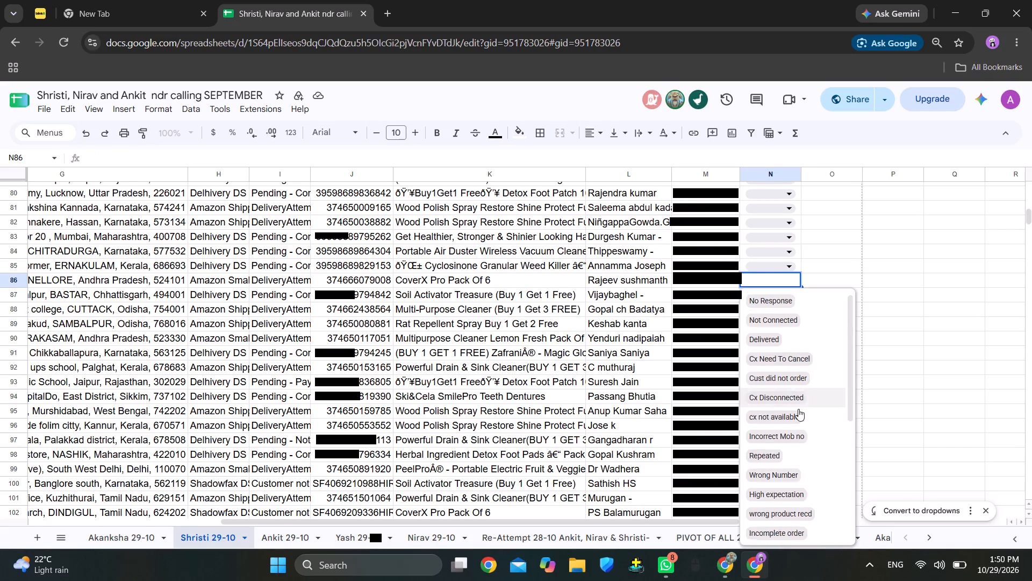
scroll(798, 409, "down", 3)
left_click(776, 417)
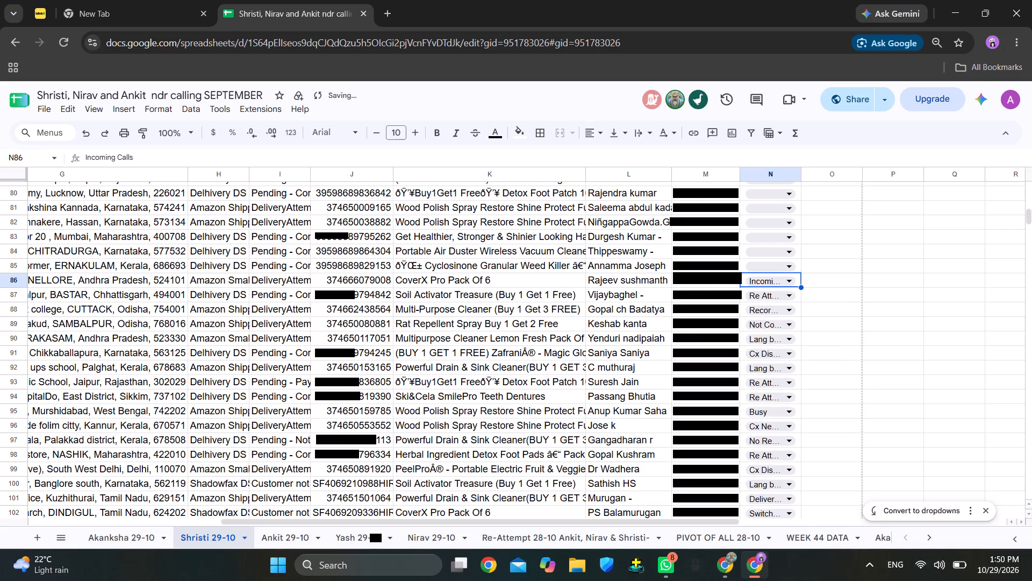
left_click(706, 265)
In the Ankit 29-10 window, set the row 154 remark to Lang barrier and select the row 155 customer phone.
left_click(725, 557)
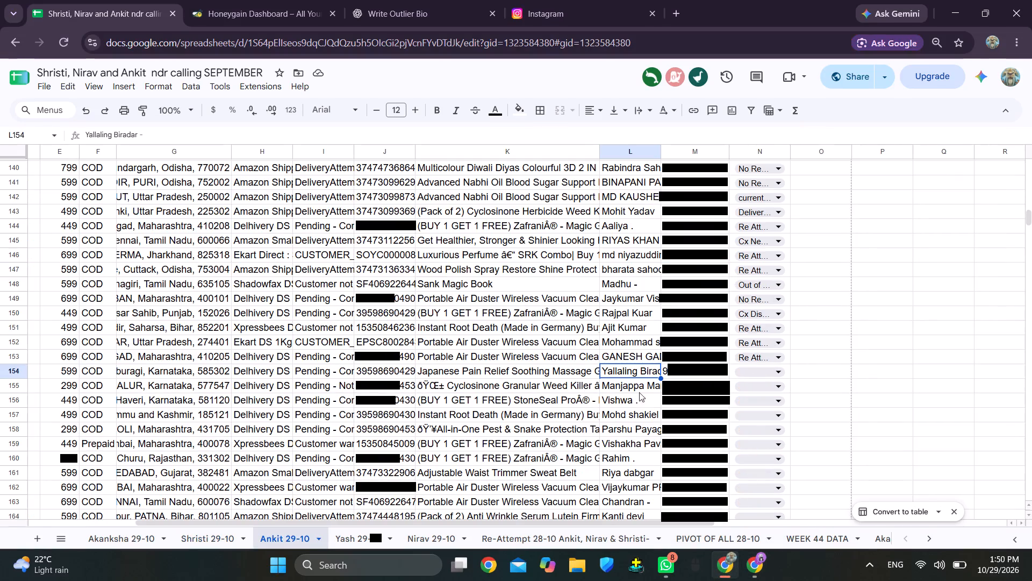
left_click(769, 375)
scroll(791, 479, "down", 3)
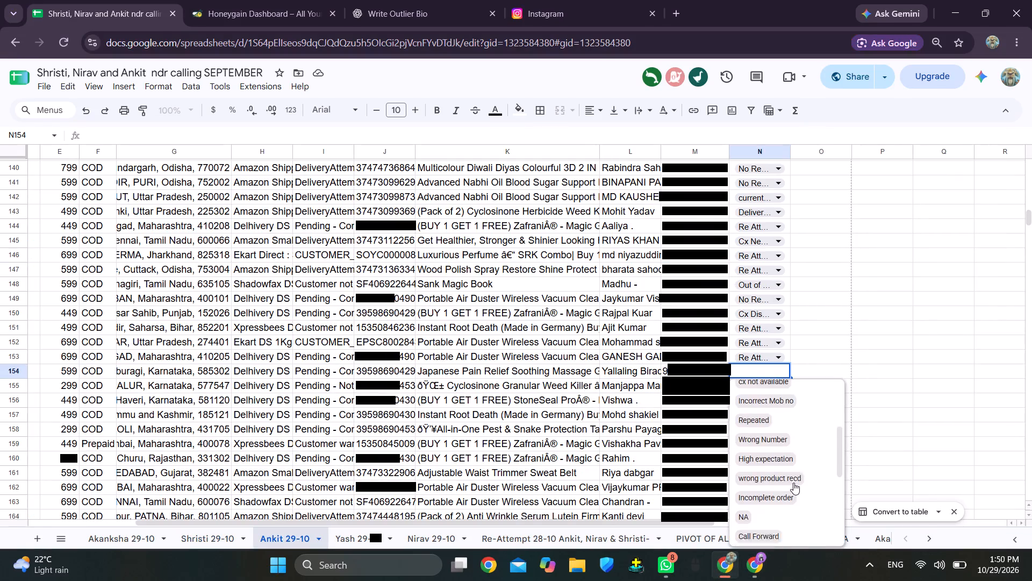
scroll(793, 483, "down", 1)
left_click(762, 472)
left_click(711, 382)
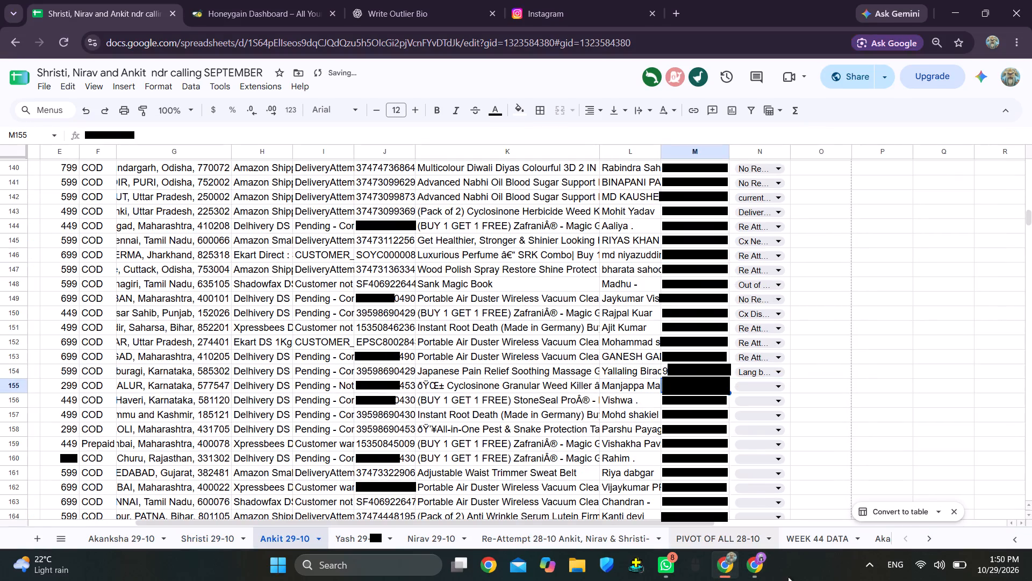
Check the row 85 customer name in the Shristi 29-10 window and the row 155 customer name in the Ankit 29-10 window.
left_click(755, 561)
left_click(622, 265)
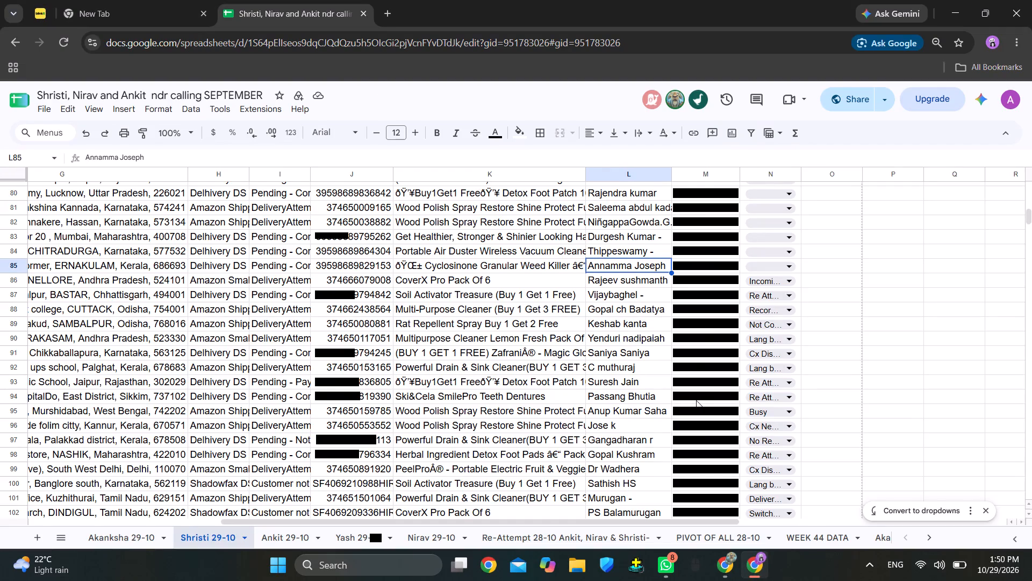
left_click(728, 566)
left_click(634, 384)
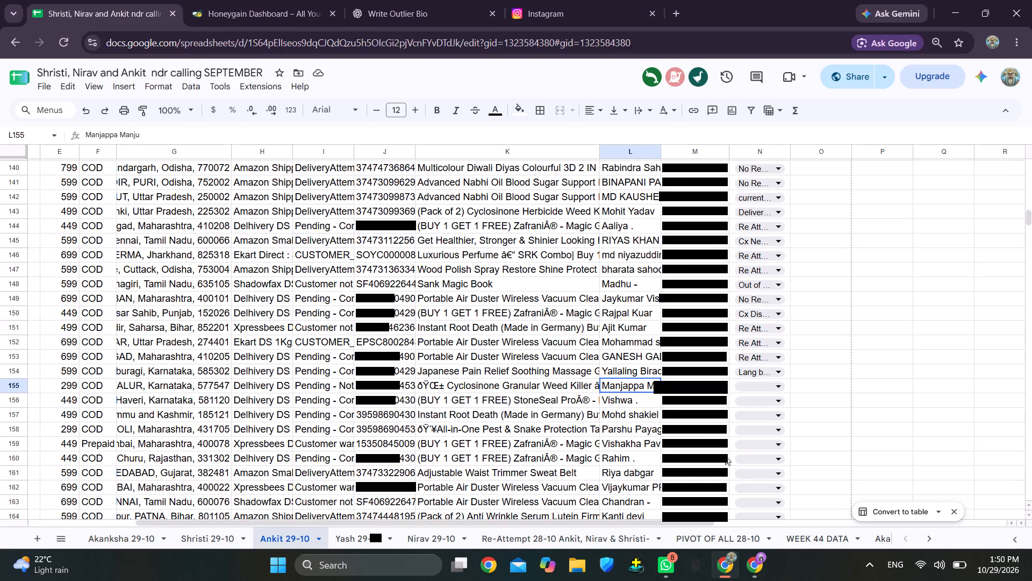
left_click(759, 568)
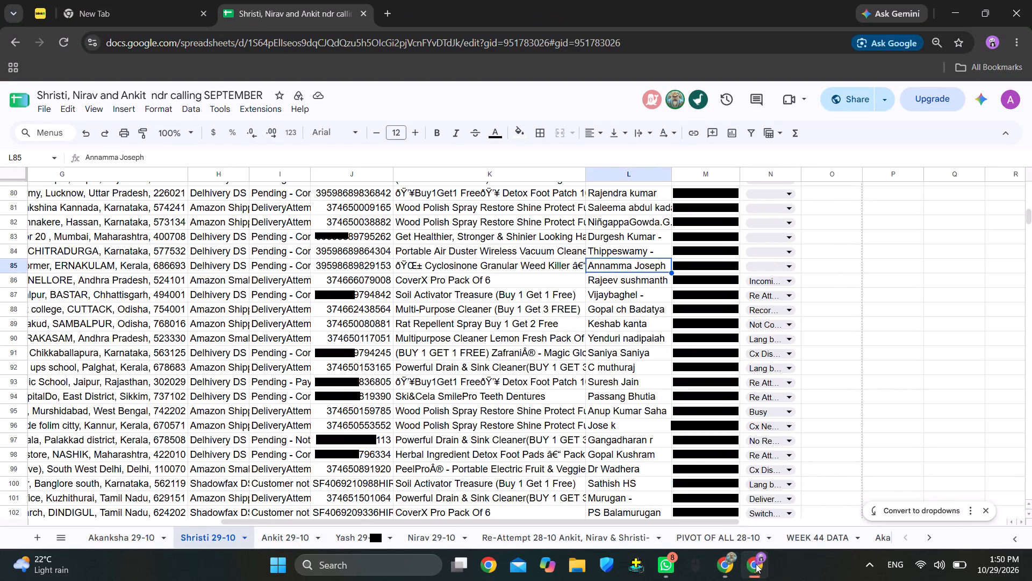
In the Ankit 29-10 window, set the row 155 remark to Not Connected and select the row 156 customer phone.
left_click(730, 565)
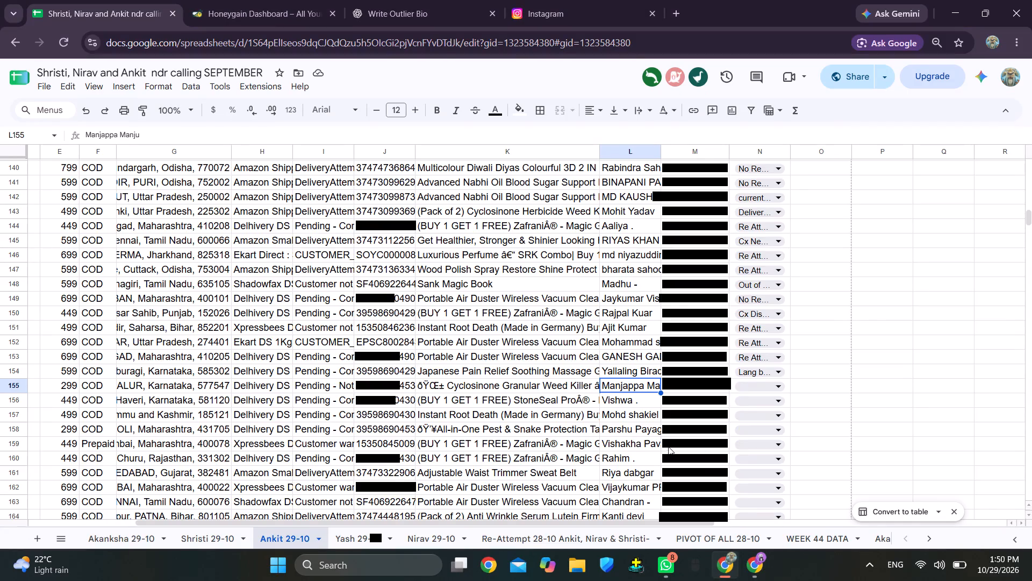
left_click(759, 388)
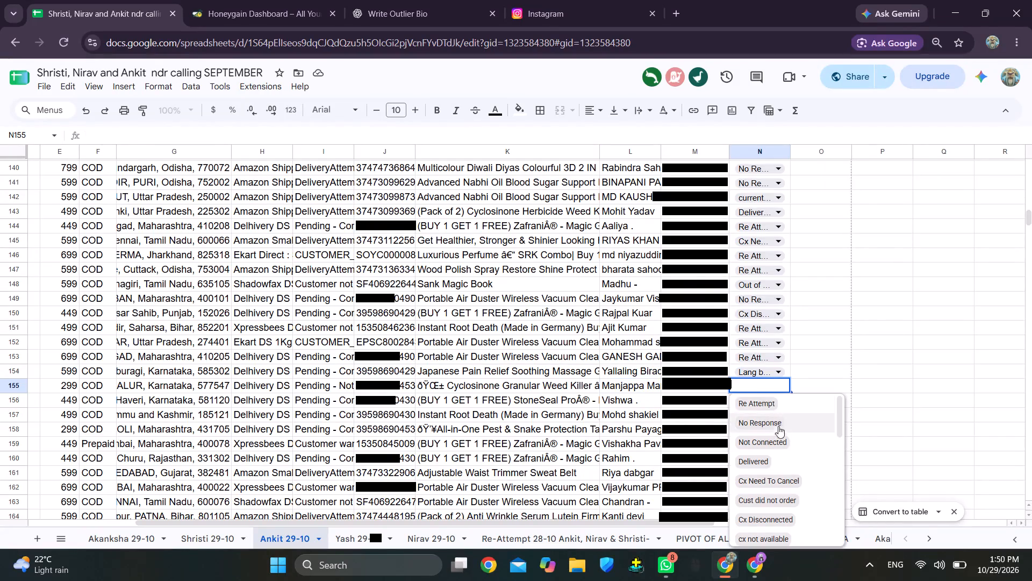
left_click(764, 442)
left_click(711, 396)
In the Shristi 29-10 window, set the row 85 remark to Lang barrier.
left_click(755, 568)
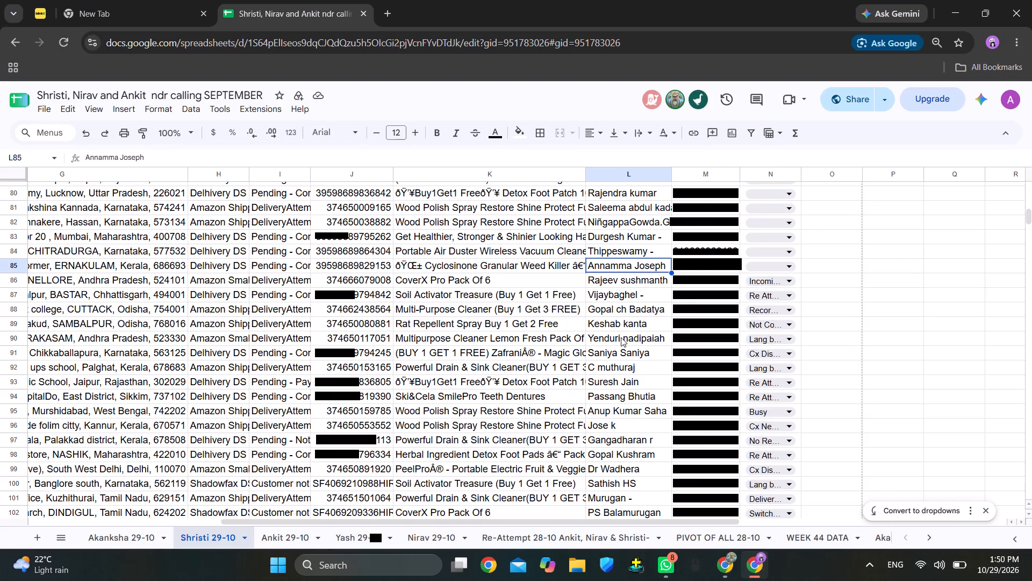
left_click(780, 270)
scroll(787, 402, "down", 4)
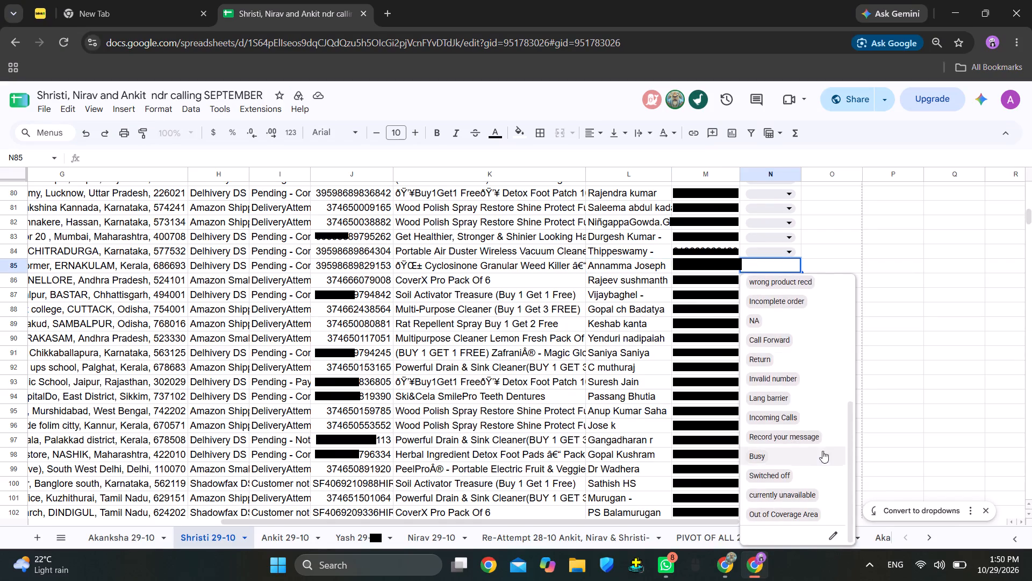
scroll(821, 459, "down", 2)
left_click(769, 396)
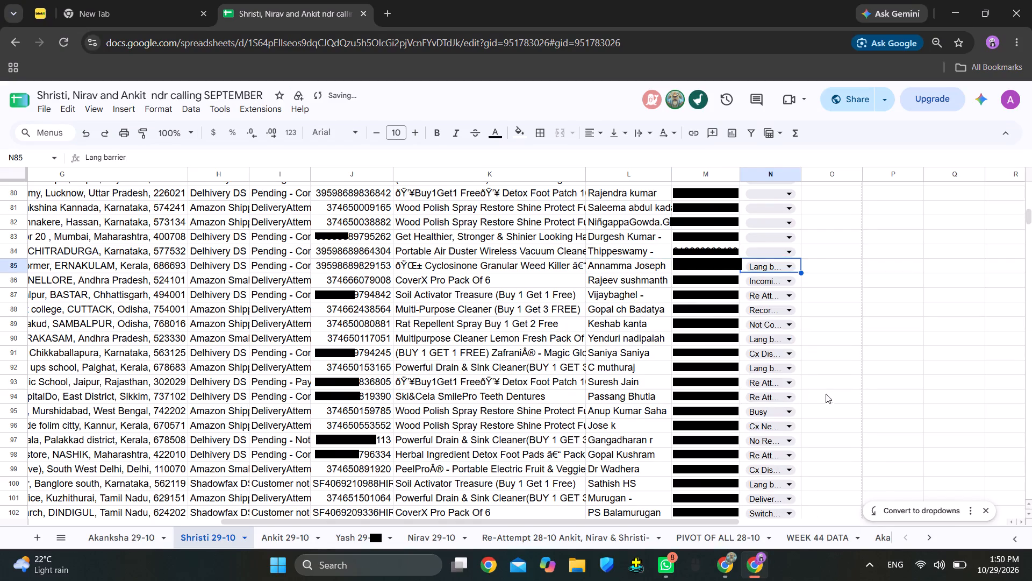
scroll(927, 351, "down", 1)
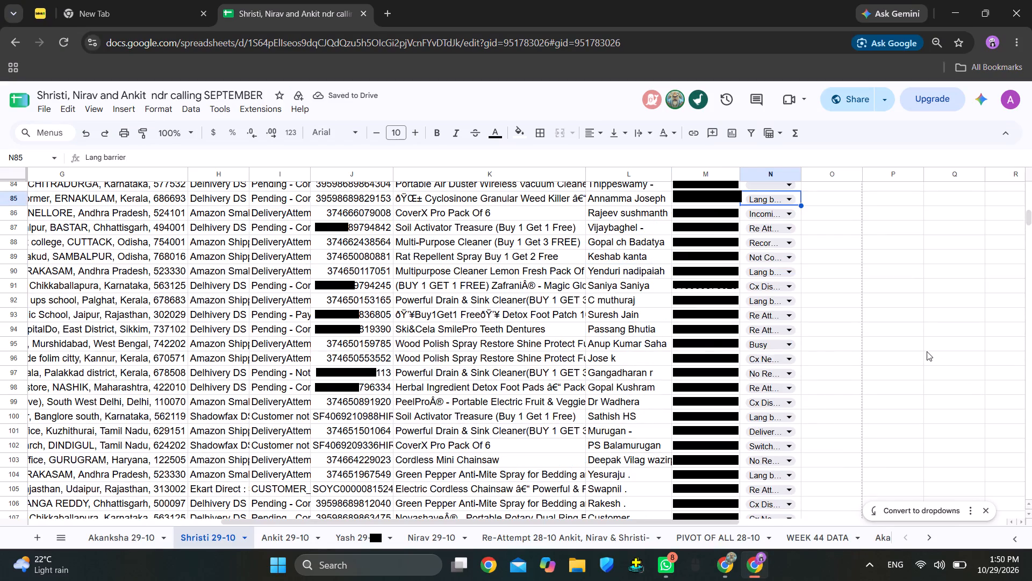
Switch to the Ankit 29-10 window and check the row 156 customer name.
left_click(728, 565)
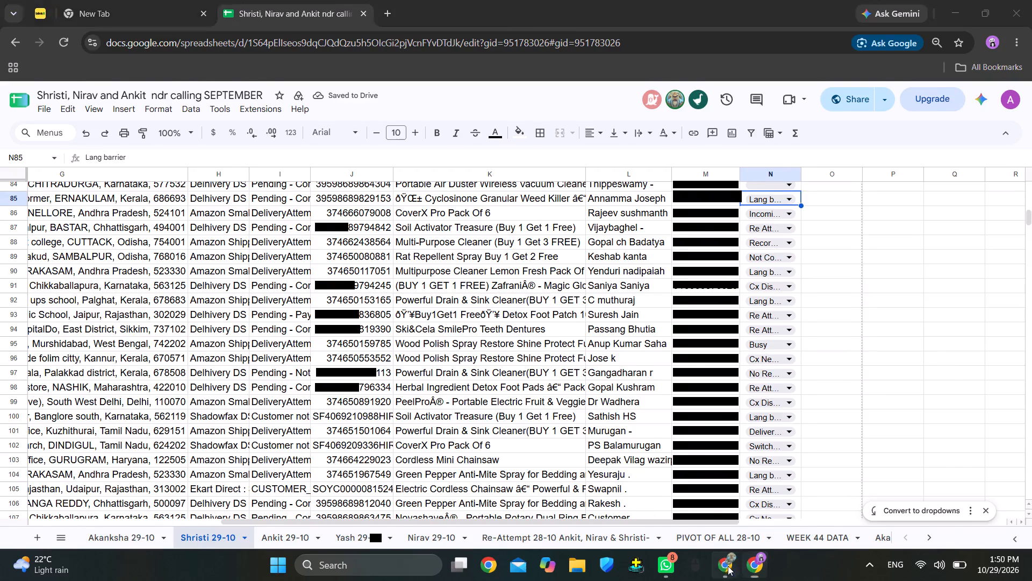
left_click(636, 400)
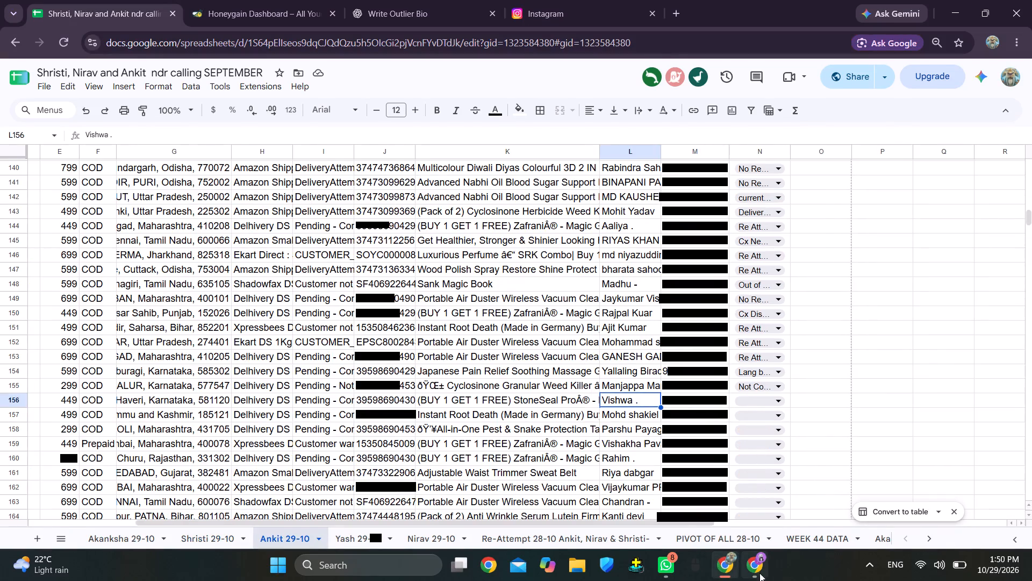
Switch to the Shristi 29-10 window and look through the whole sheet to review which rows have call remarks.
left_click(759, 568)
scroll(830, 396, "up", 1)
scroll(834, 395, "down", 1)
scroll(836, 395, "up", 1)
scroll(836, 395, "down", 1)
scroll(837, 395, "up", 5)
scroll(845, 382, "down", 1)
scroll(845, 382, "up", 3)
scroll(848, 380, "down", 1)
scroll(848, 379, "up", 7)
scroll(850, 378, "down", 1)
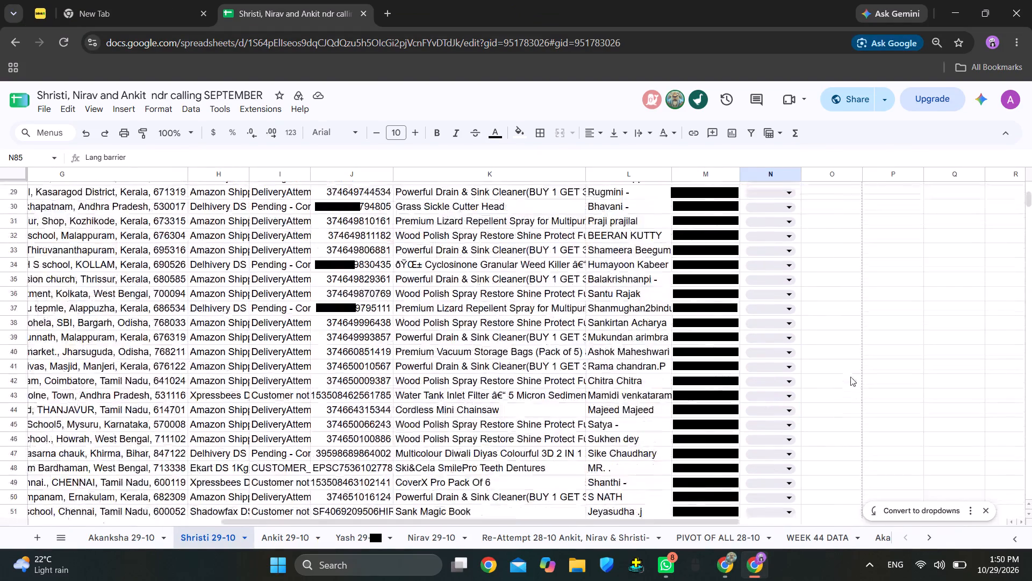
scroll(850, 377, "up", 3)
scroll(850, 377, "down", 1)
scroll(851, 376, "up", 7)
scroll(852, 375, "down", 2)
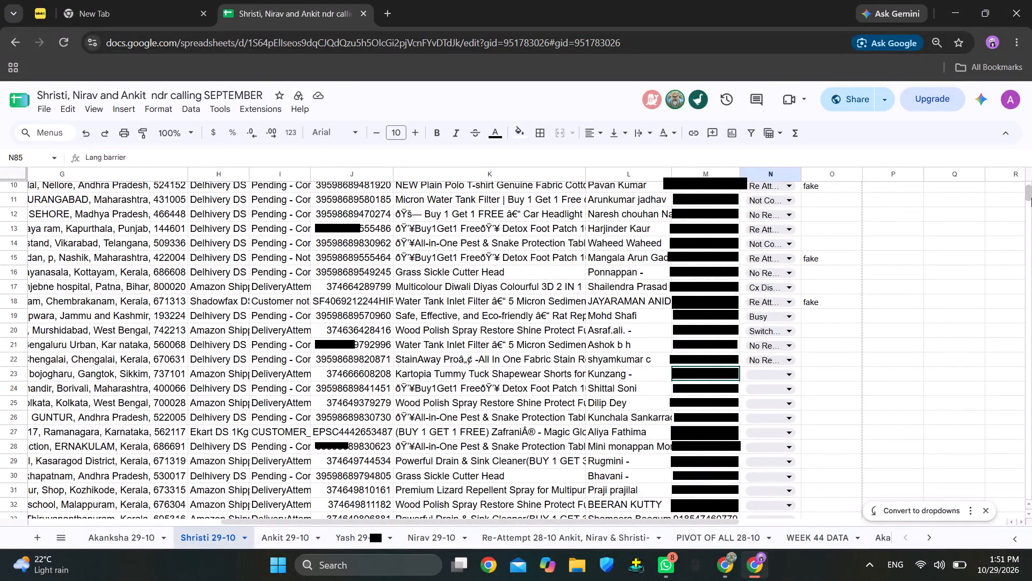
left_click_drag(1031, 199, 1031, 222)
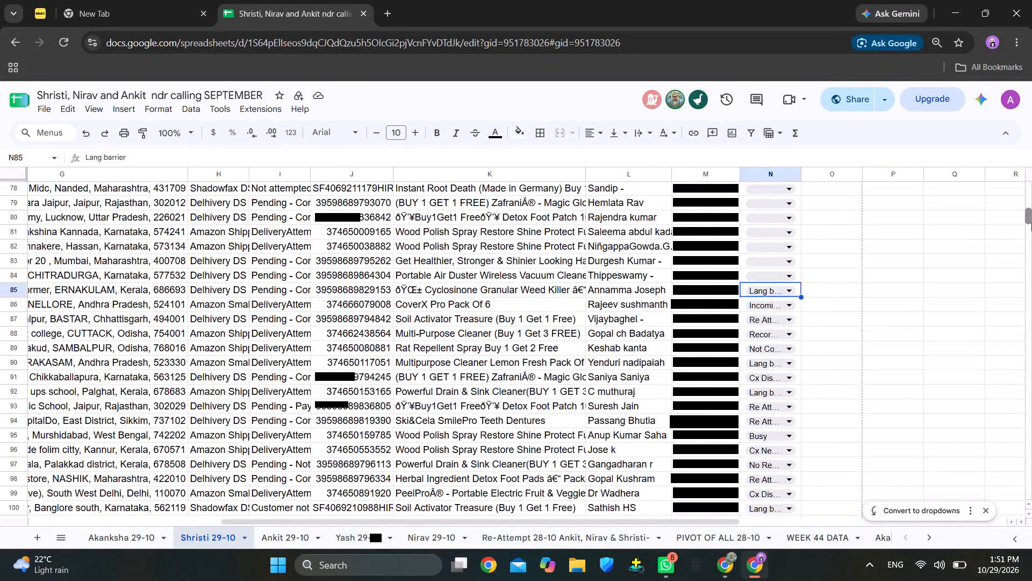
left_click_drag(1031, 222, 1031, 328)
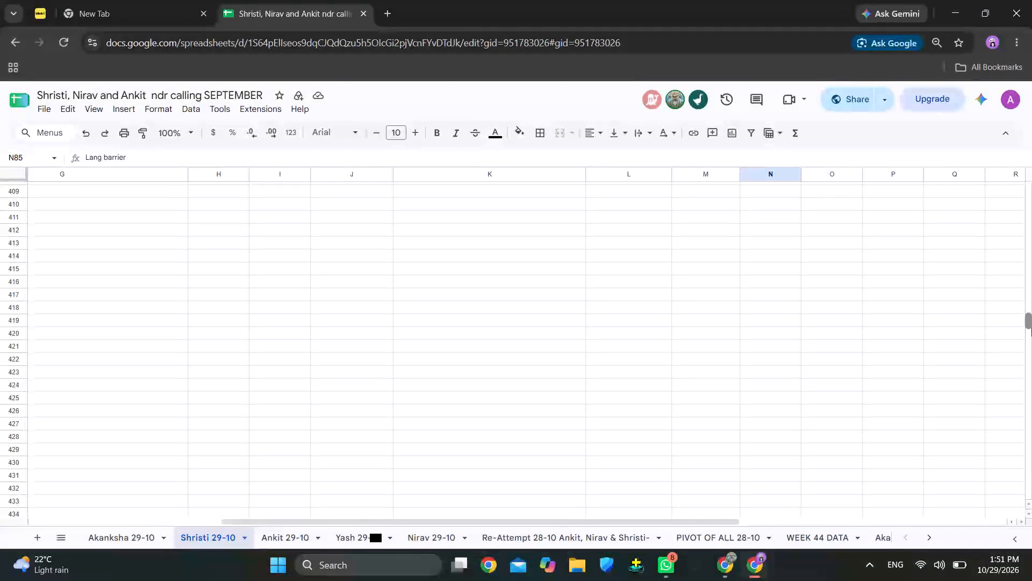
left_click_drag(1031, 328, 1031, 275)
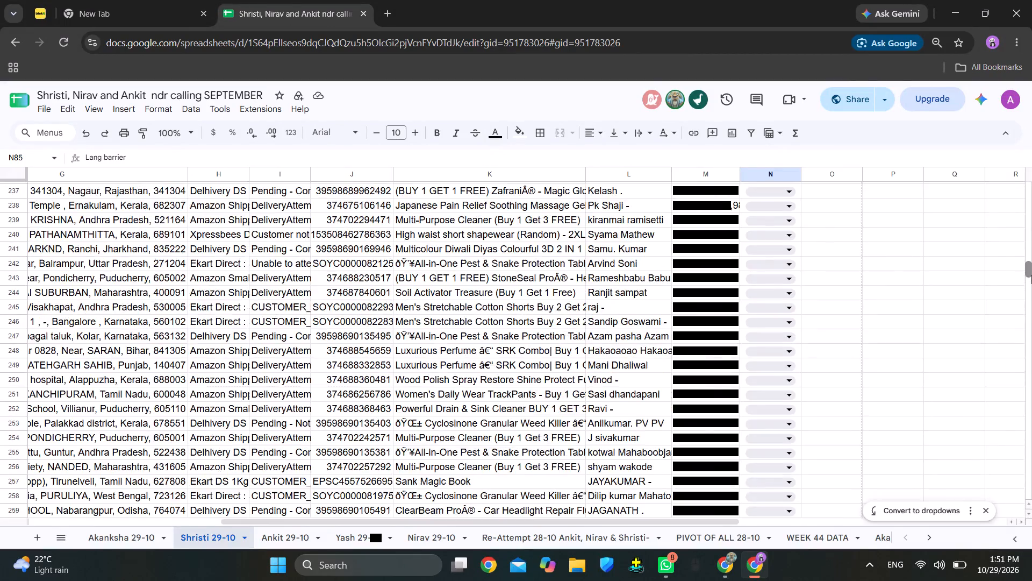
left_click_drag(1031, 275, 1031, 472)
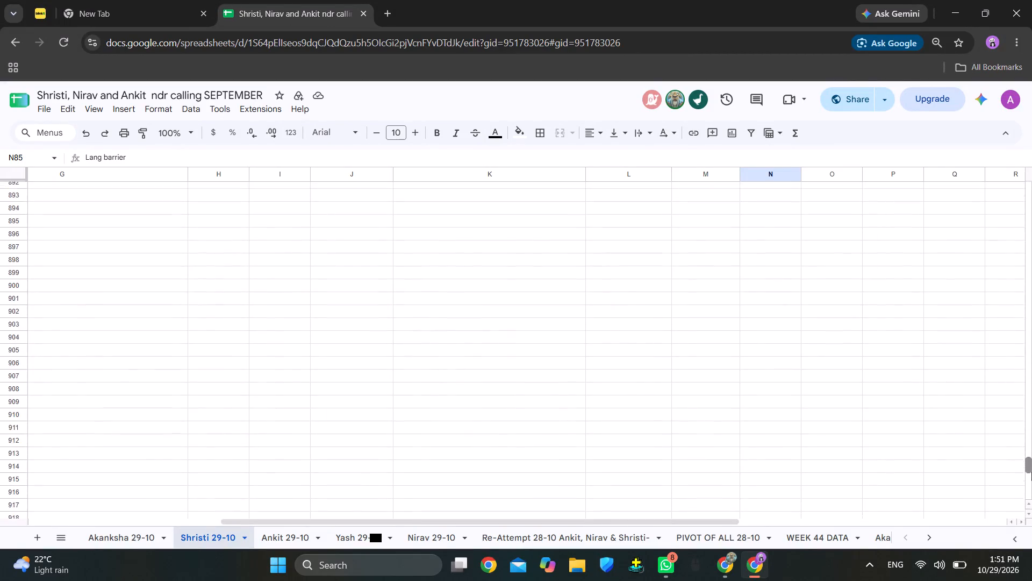
left_click_drag(1031, 472, 1031, 480)
left_click(942, 507)
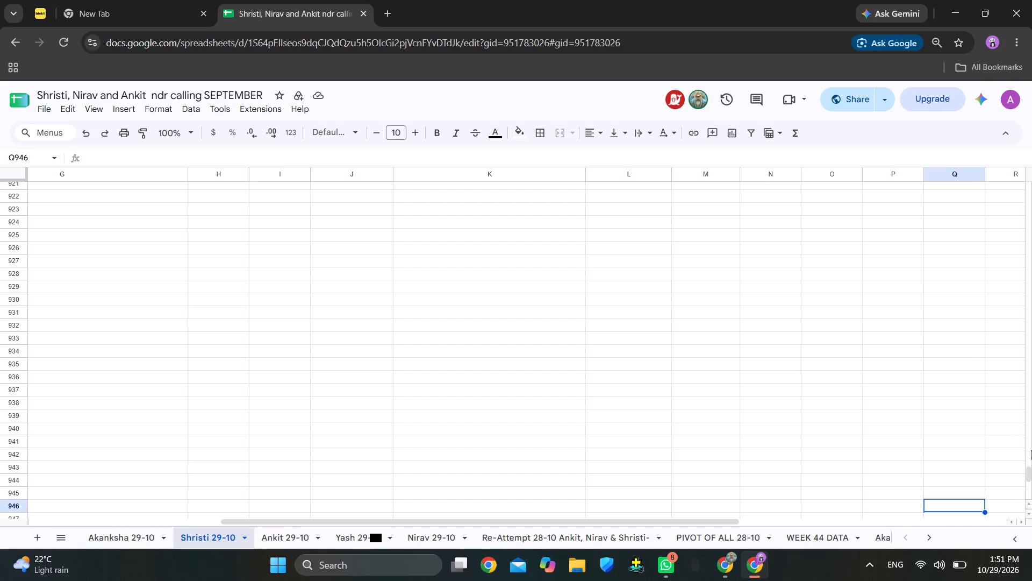
left_click_drag(1030, 474, 1031, 323)
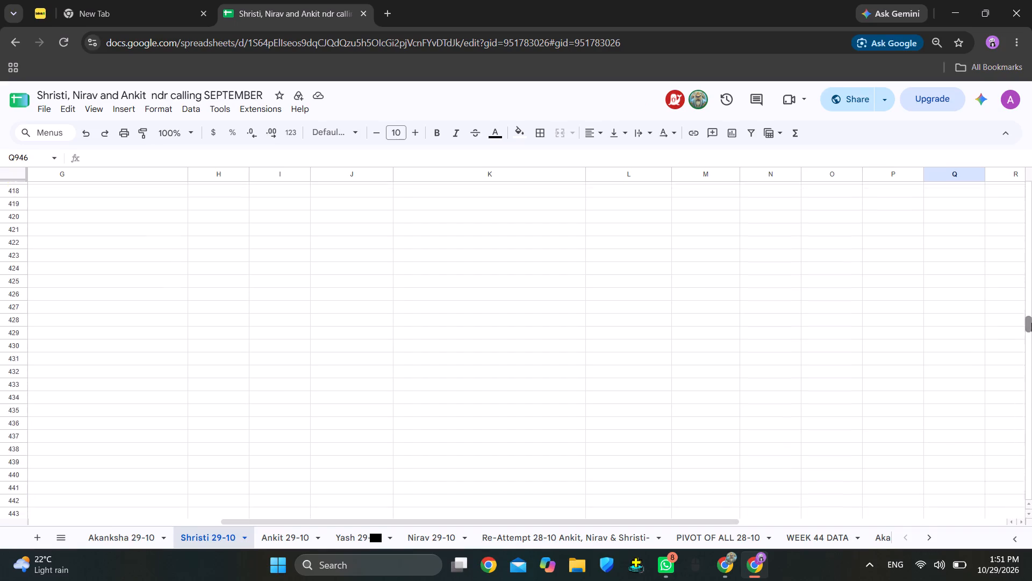
left_click_drag(1031, 323, 1031, 225)
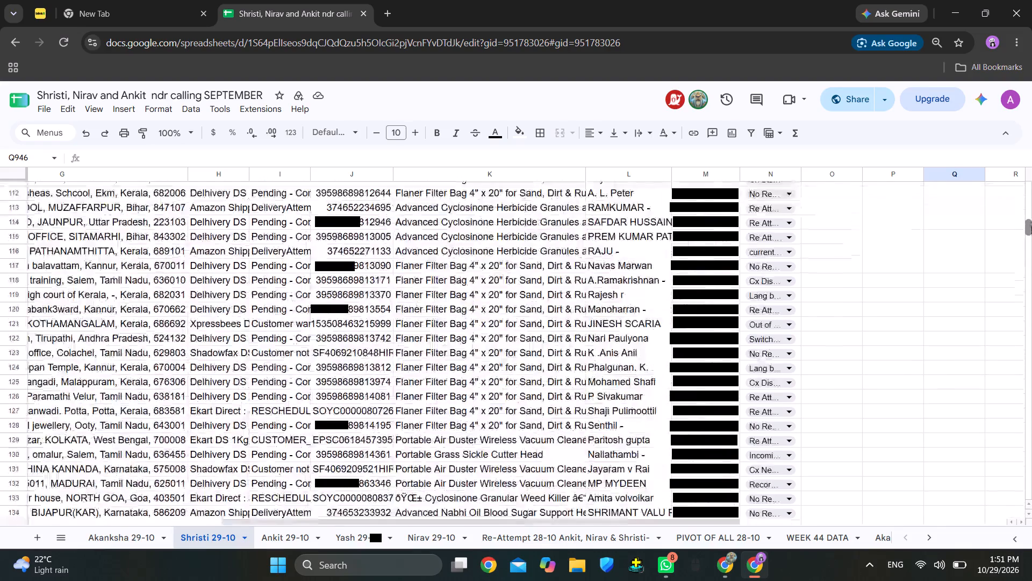
left_click_drag(1031, 225, 1031, 192)
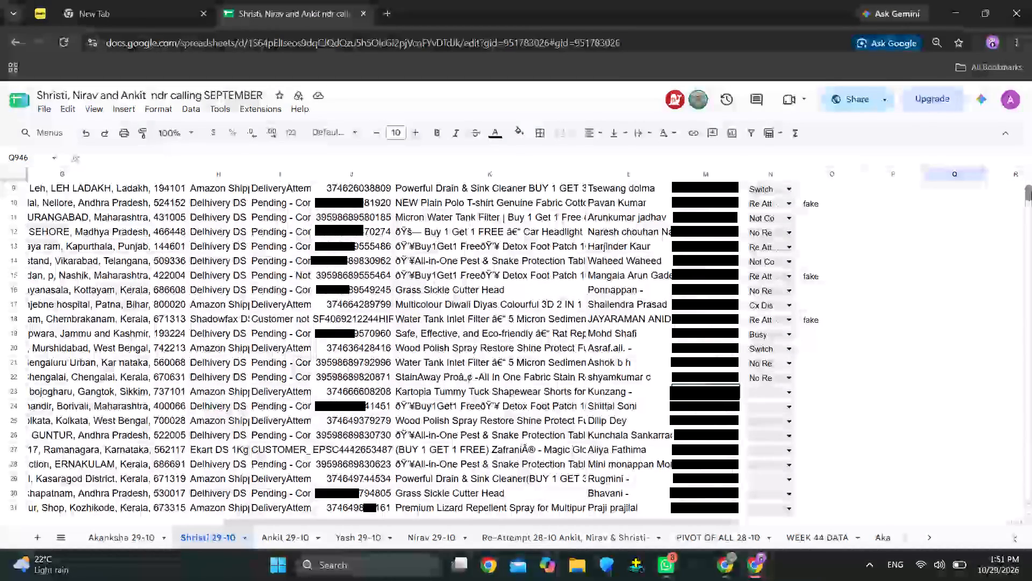
left_click_drag(1031, 192, 1031, 192)
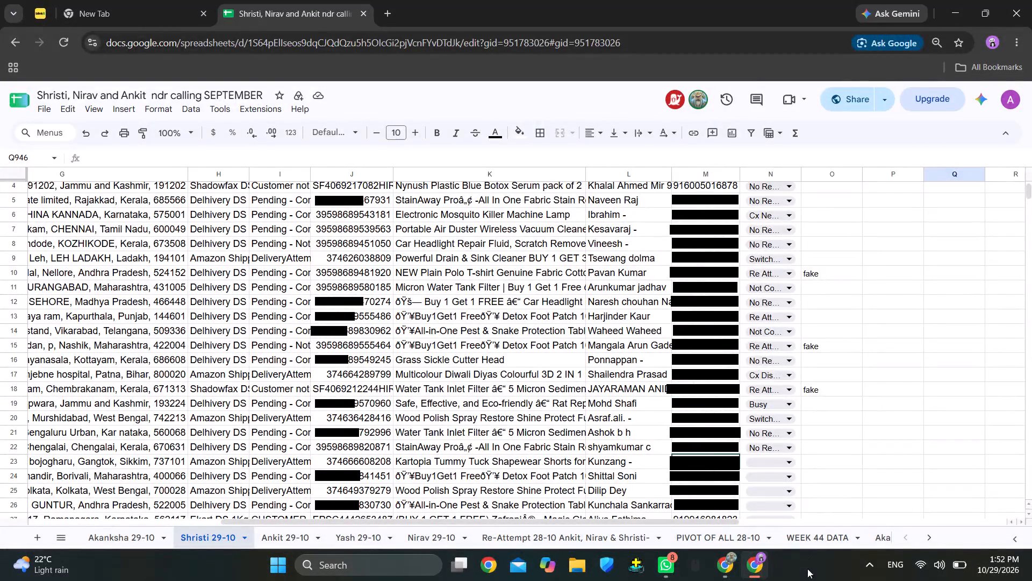
In the Ankit 29-10 window, set the row 156 remark to Out of Coverage Area and select the row 157 customer phone.
left_click(730, 569)
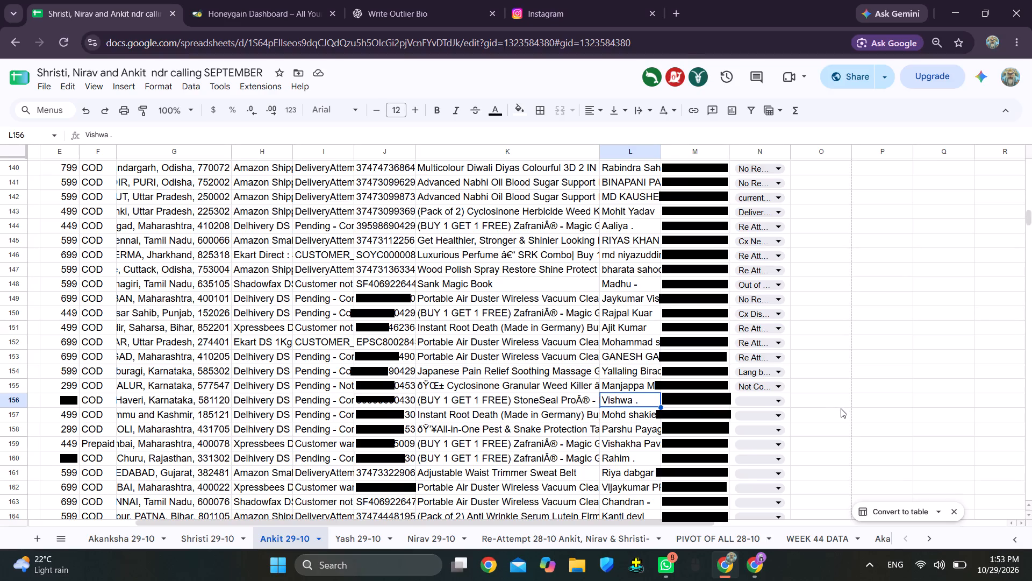
scroll(837, 392, "down", 3)
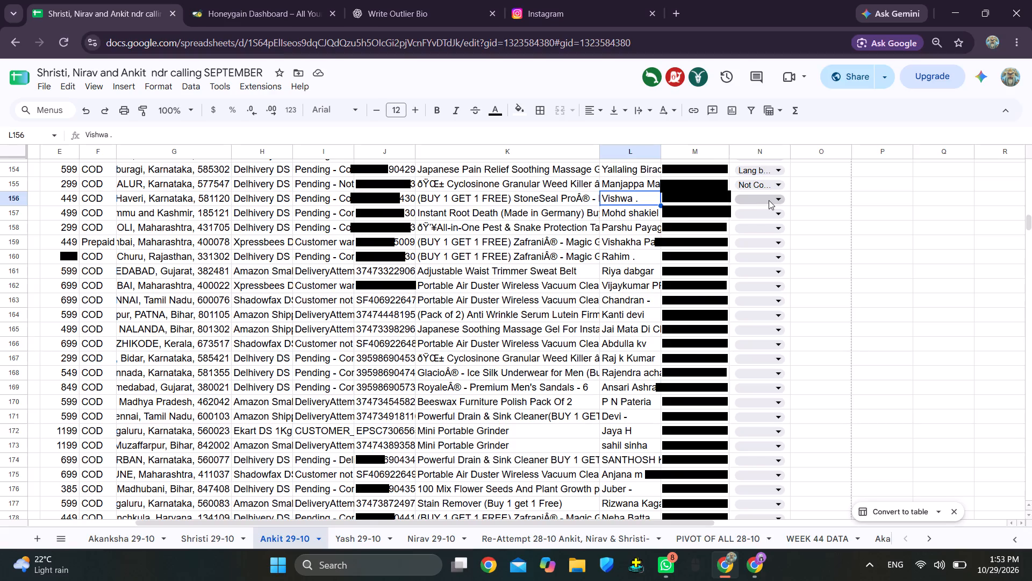
scroll(797, 211, "up", 1)
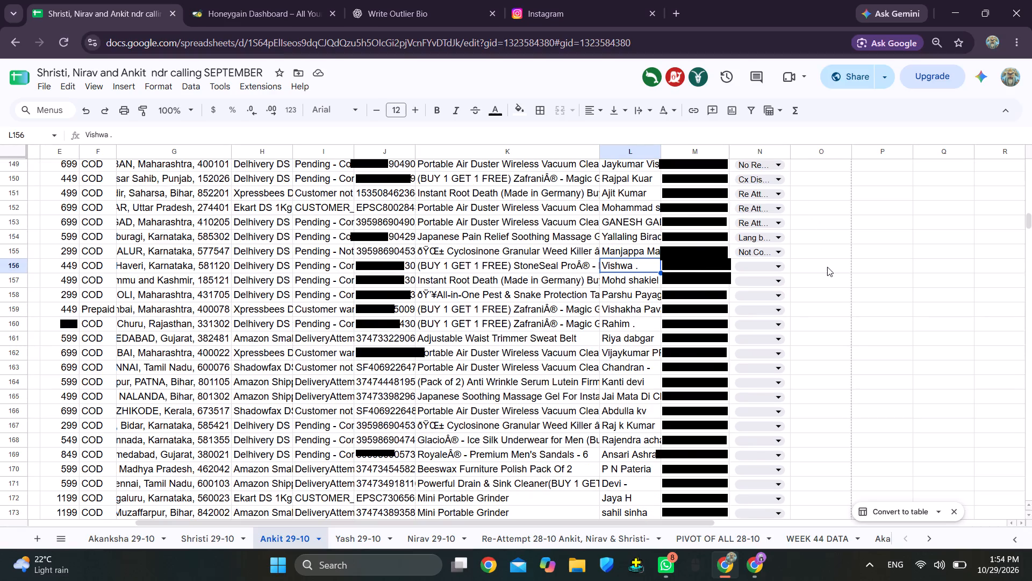
scroll(827, 267, "down", 1)
scroll(827, 267, "up", 2)
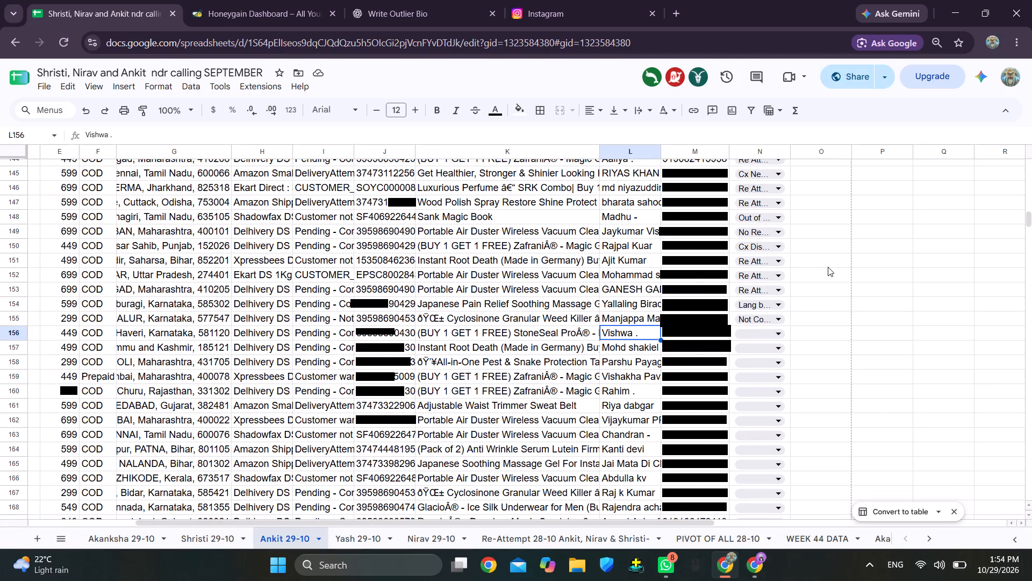
scroll(828, 267, "up", 1)
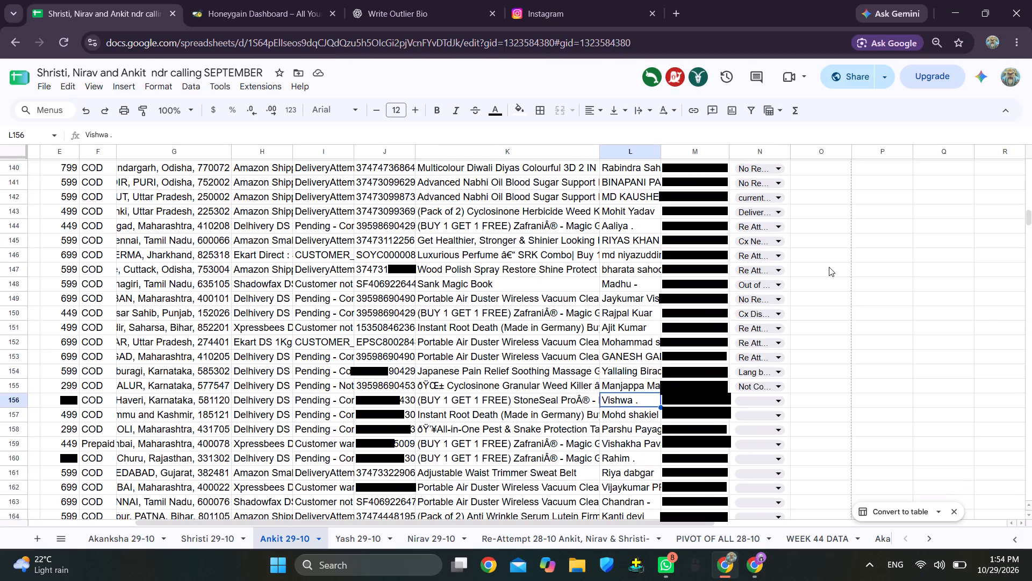
scroll(829, 267, "down", 1)
scroll(829, 267, "up", 1)
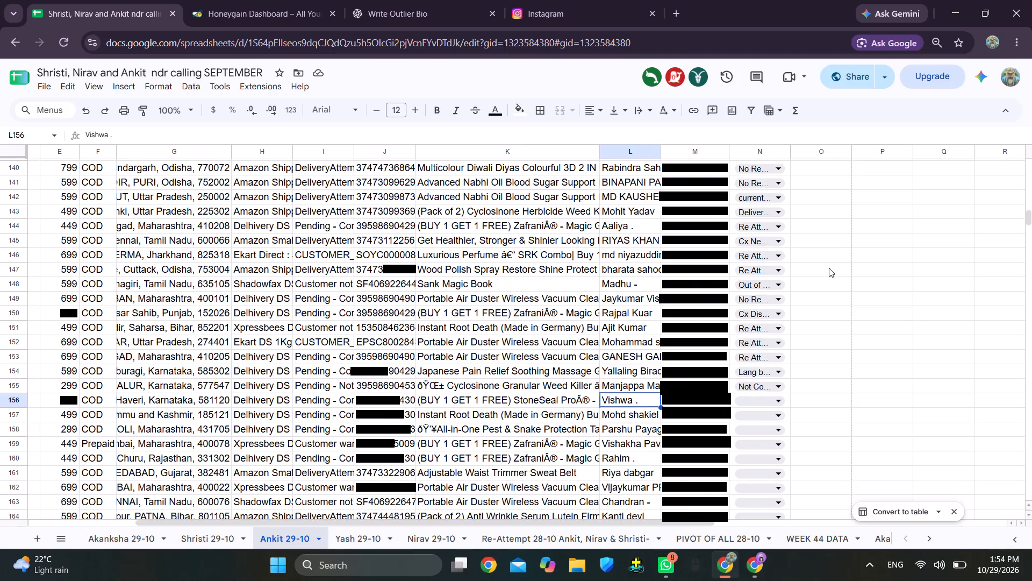
scroll(829, 268, "down", 3)
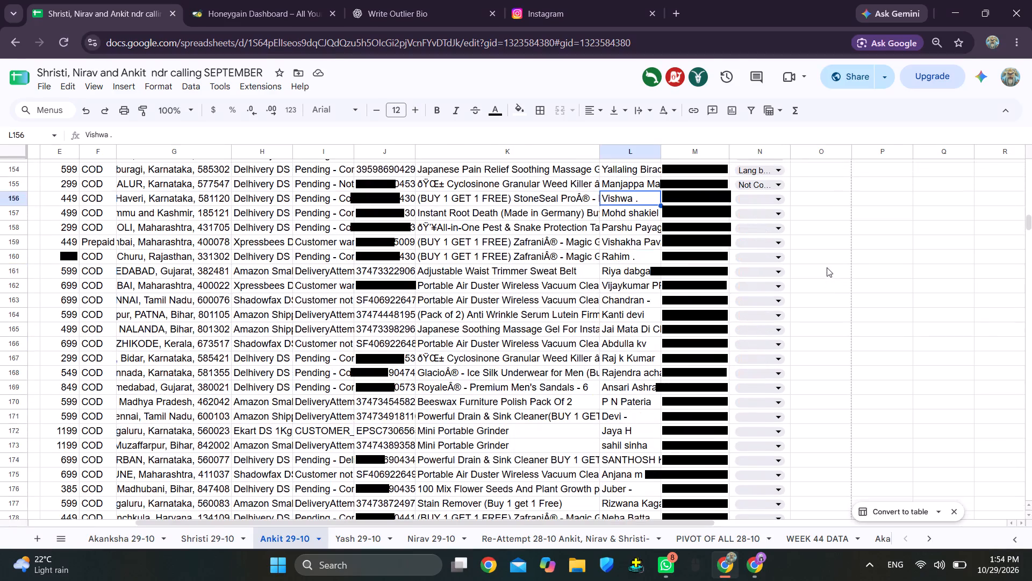
left_click(756, 202)
scroll(793, 314, "down", 8)
scroll(813, 420, "up", 1)
scroll(813, 420, "down", 2)
scroll(813, 420, "up", 1)
scroll(811, 421, "down", 1)
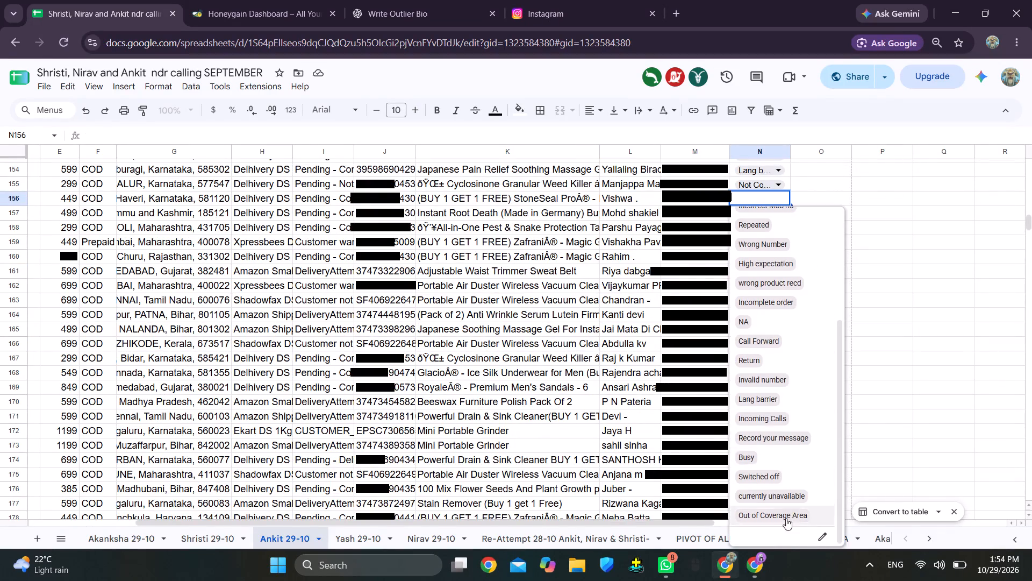
left_click(786, 515)
left_click(705, 212)
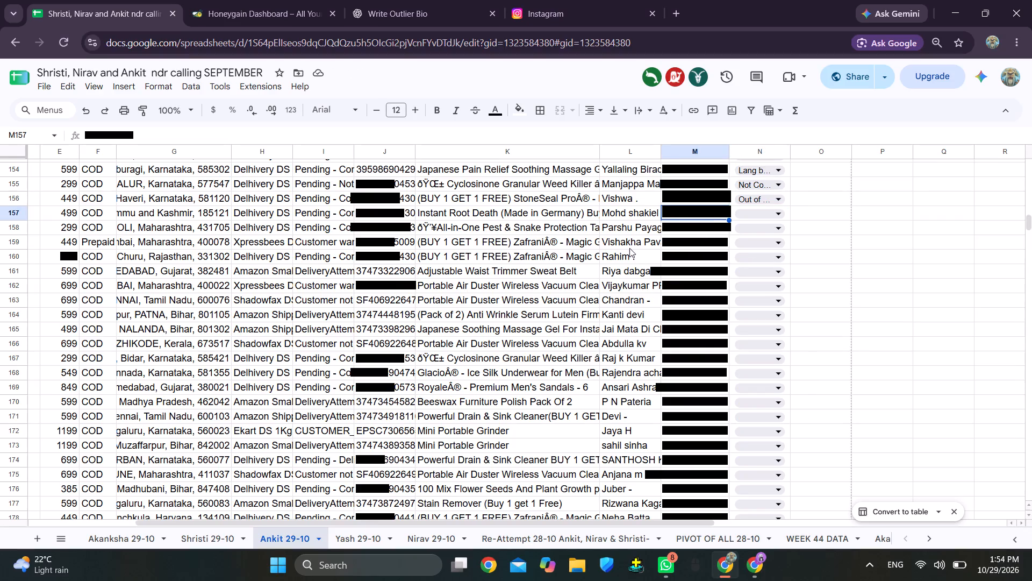
Check the row 157 customer name, set that row's remark to Cx Disconnected, and select the row 158 customer phone.
left_click(652, 215)
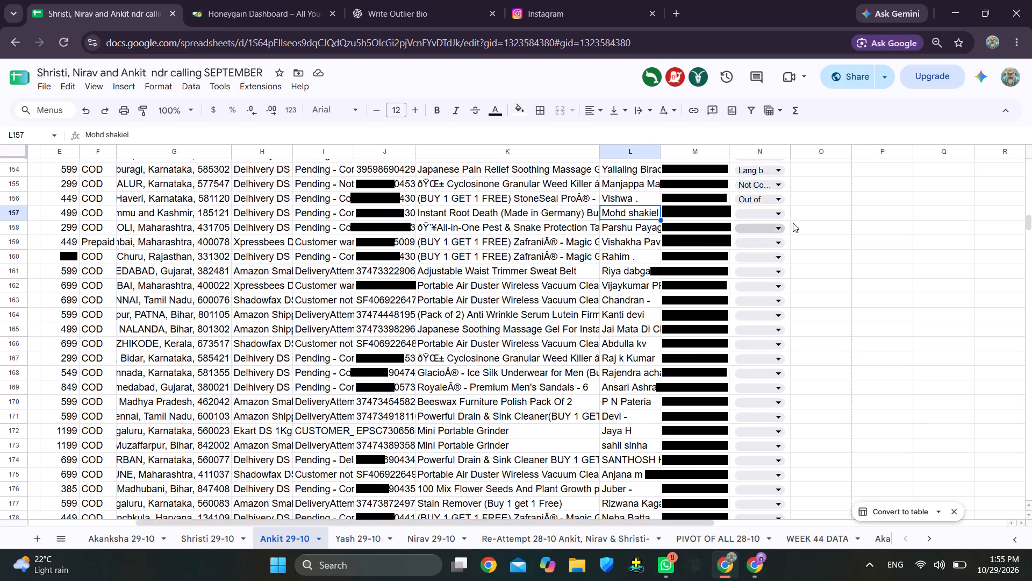
scroll(938, 225, "up", 1)
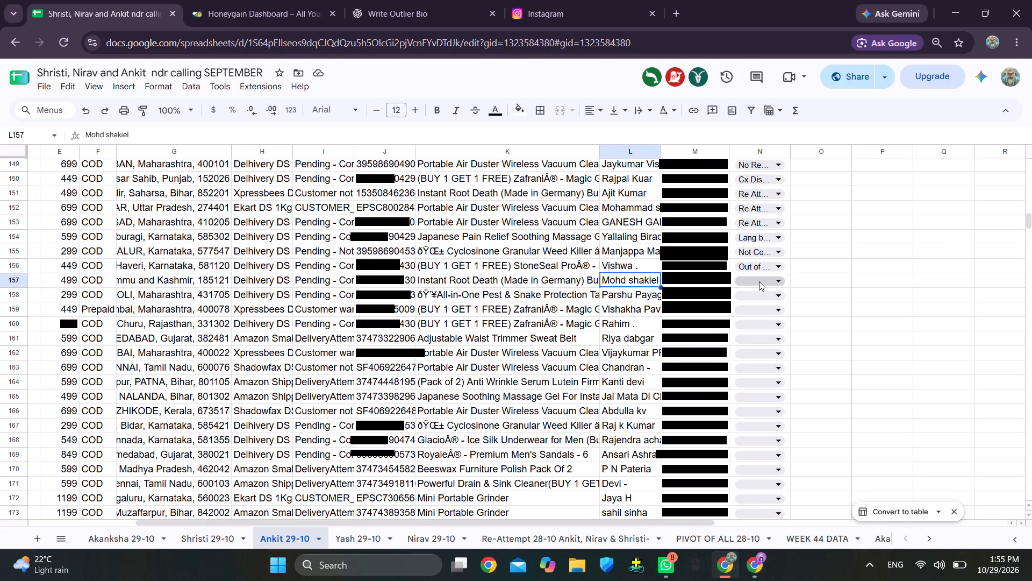
left_click(757, 280)
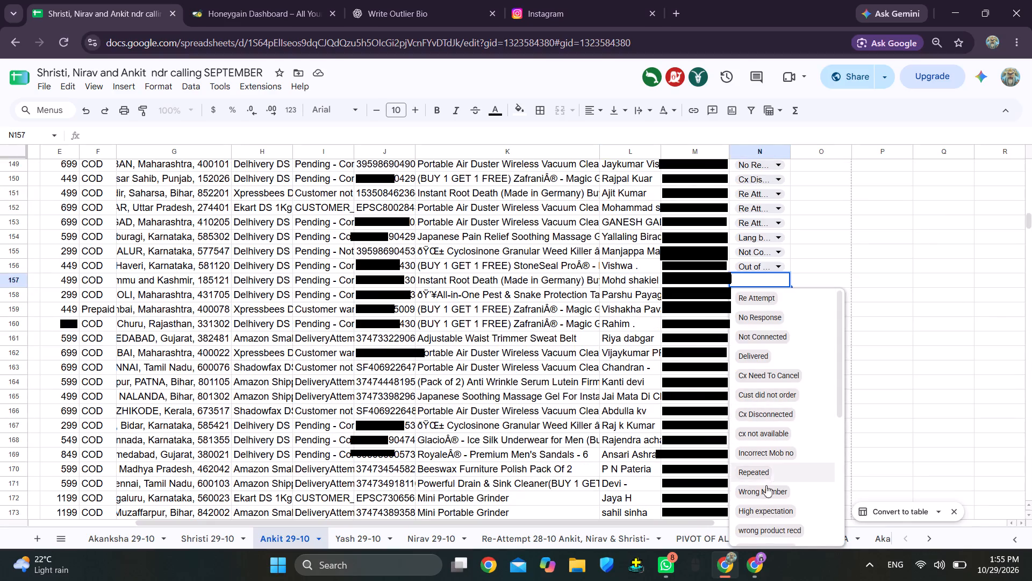
left_click(776, 413)
left_click(703, 294)
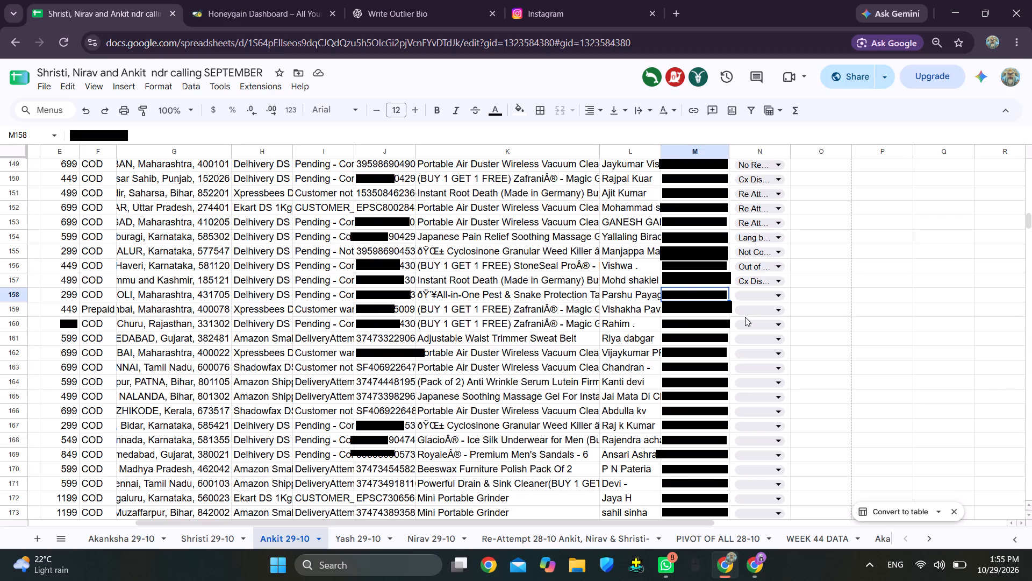
Check the row 158 customer name, set that row's remark to No Response, and select the row 159 customer phone.
left_click(612, 288)
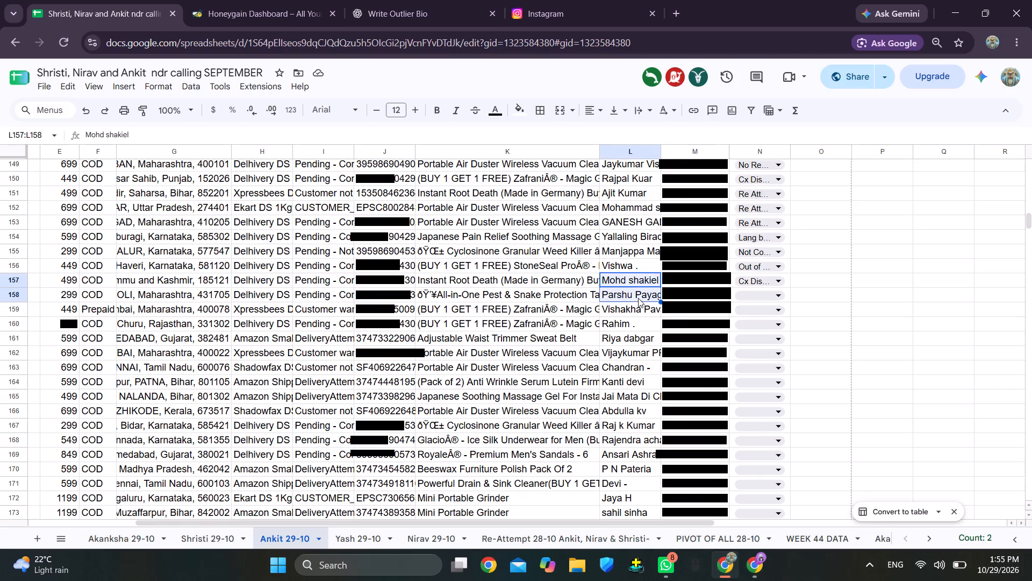
left_click(636, 298)
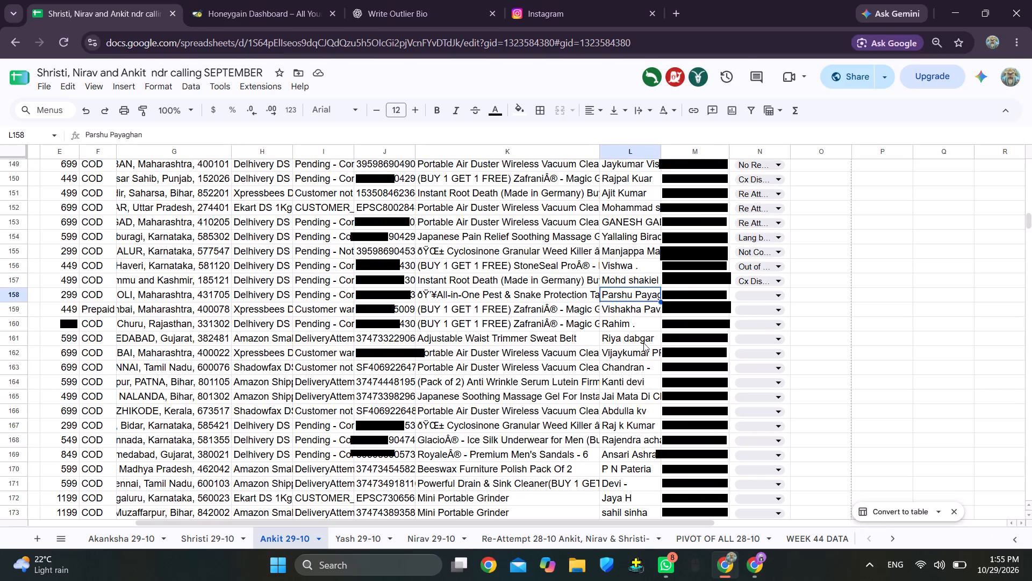
left_click(770, 295)
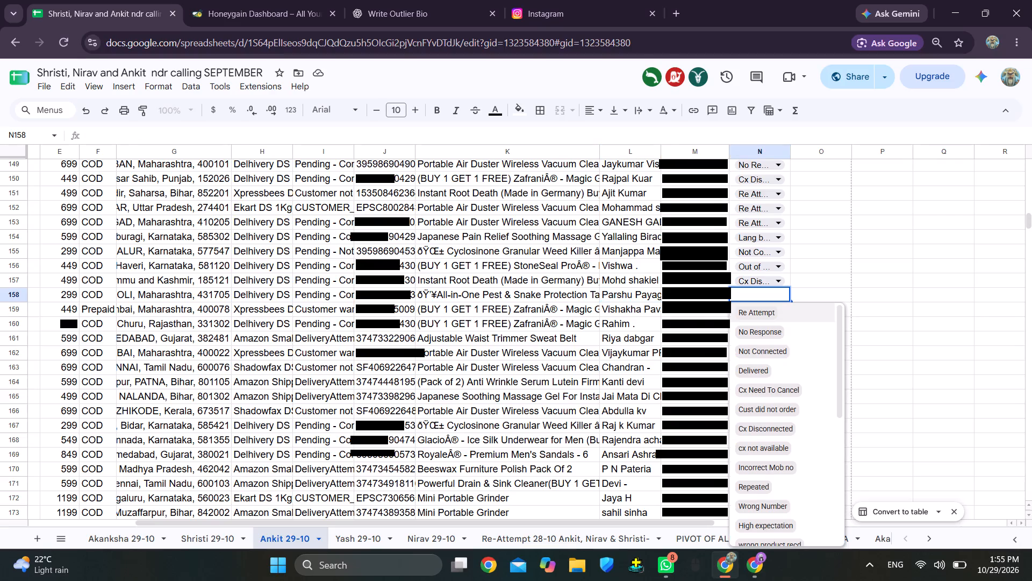
left_click(772, 328)
left_click(706, 310)
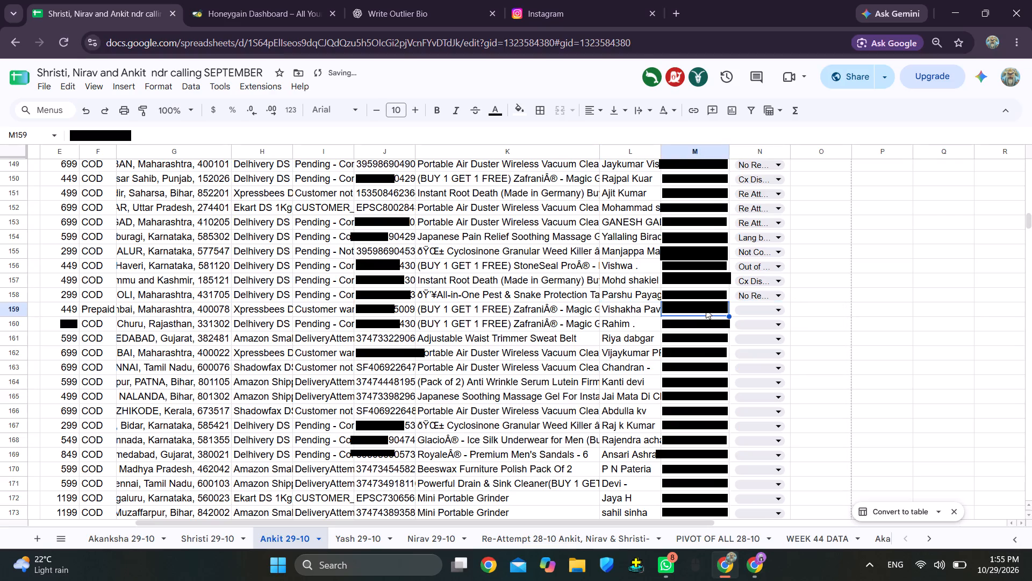
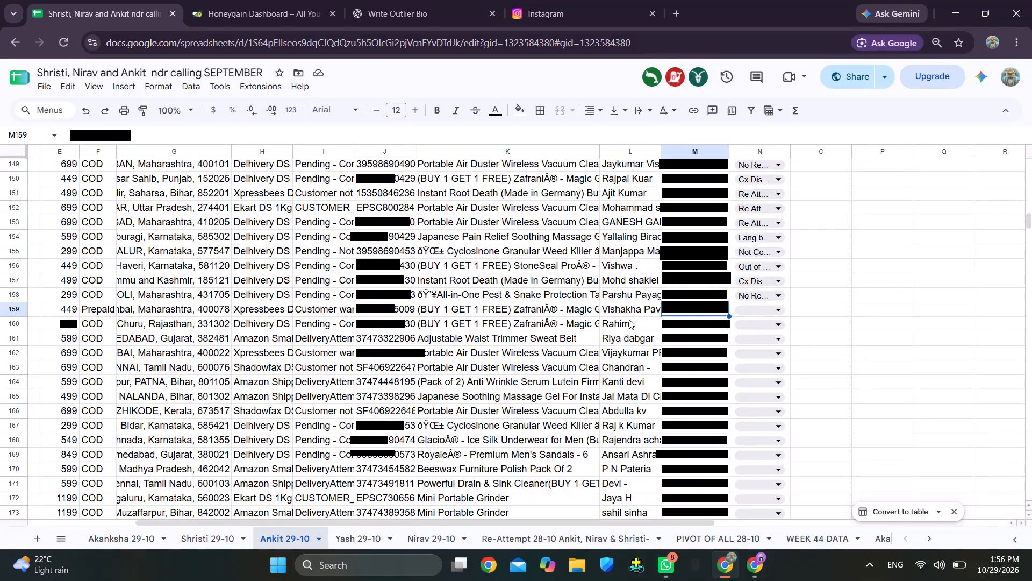
Check the row 159 customer name, set that row's remark to Re Attempt, and select the row 160 customer phone.
left_click(639, 307)
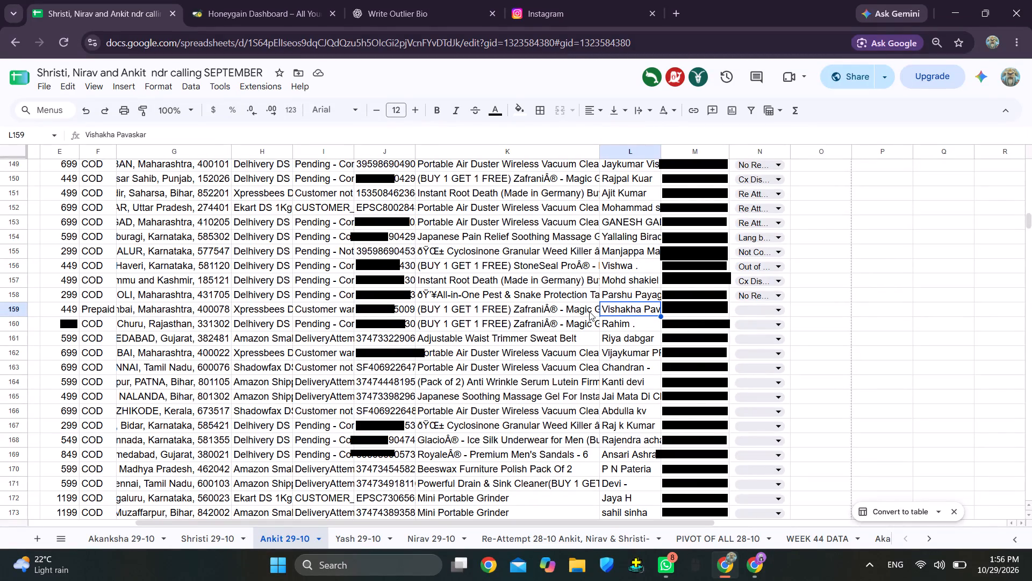
left_click(773, 311)
left_click(770, 326)
left_click(690, 323)
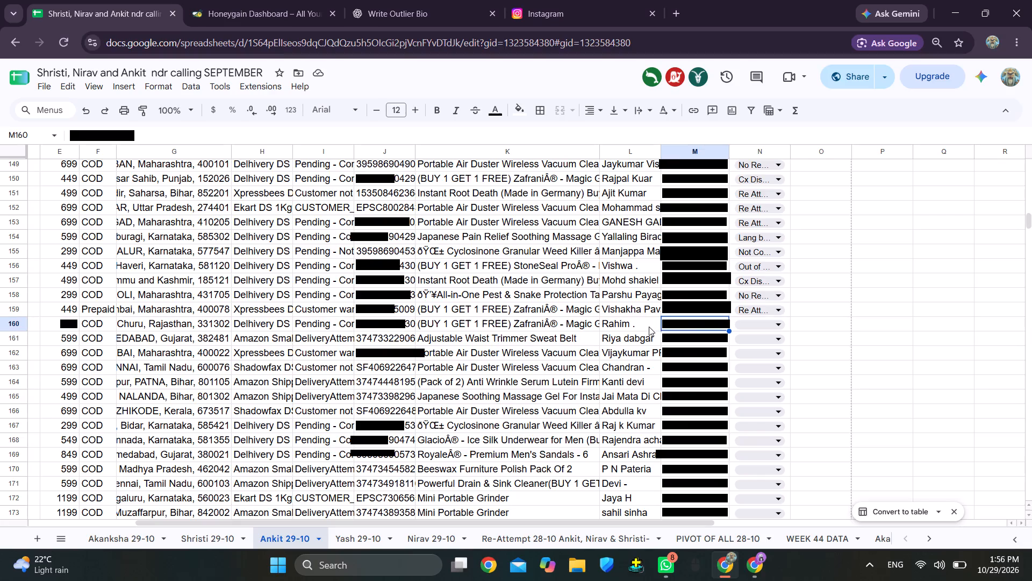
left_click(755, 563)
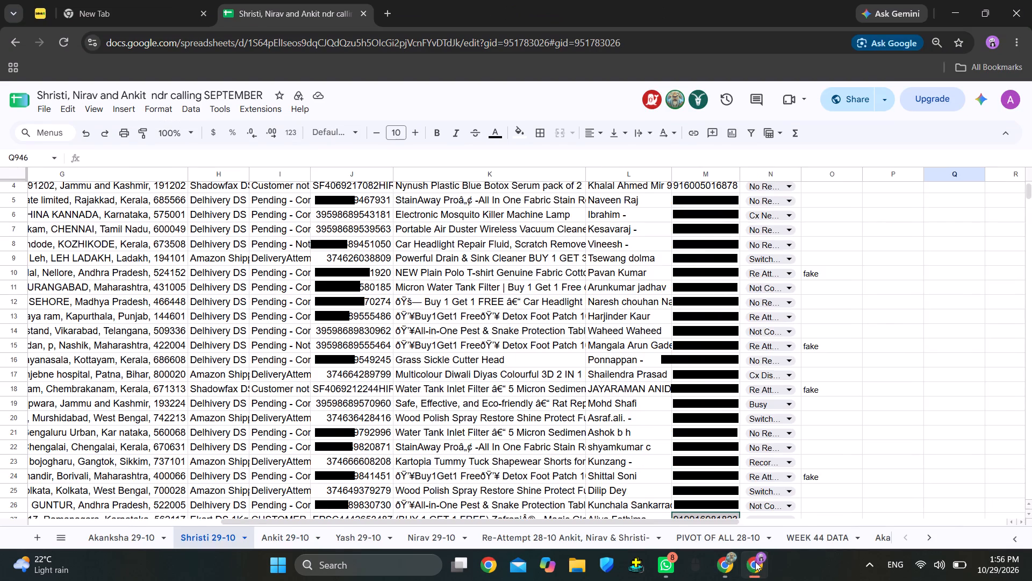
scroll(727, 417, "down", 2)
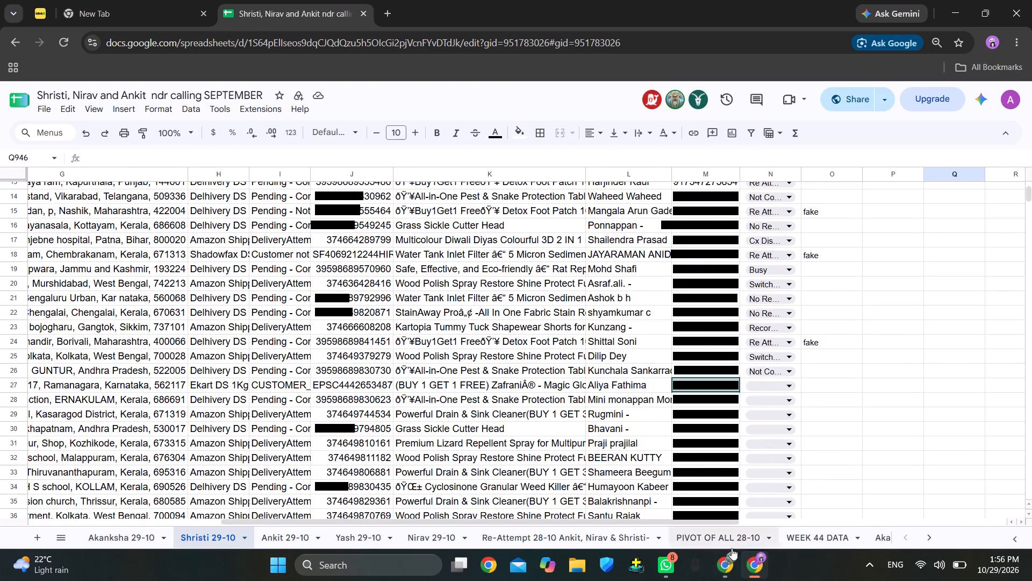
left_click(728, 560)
Check the row 160 customer name in Ankit 29-10, set that row's remark to Busy, and select the row 161 customer phone.
left_click(637, 322)
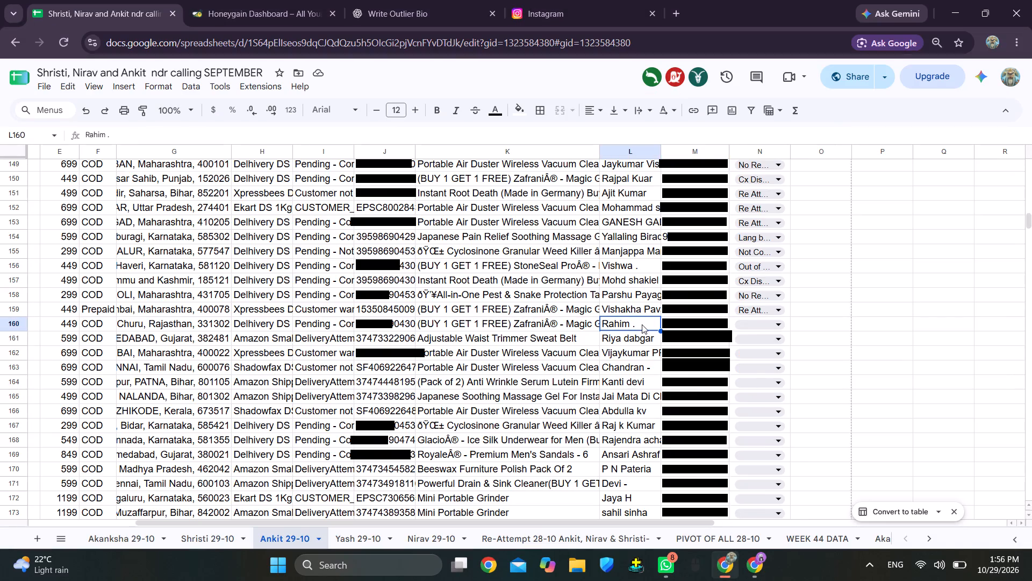
left_click(765, 324)
scroll(778, 393, "down", 3)
scroll(779, 408, "up", 1)
scroll(779, 411, "down", 6)
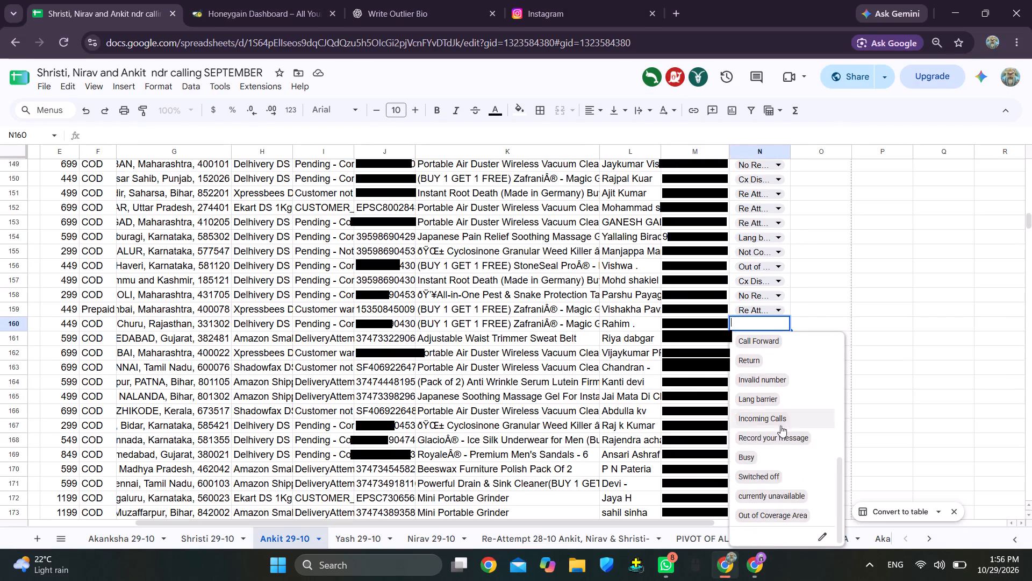
left_click(753, 458)
left_click(696, 336)
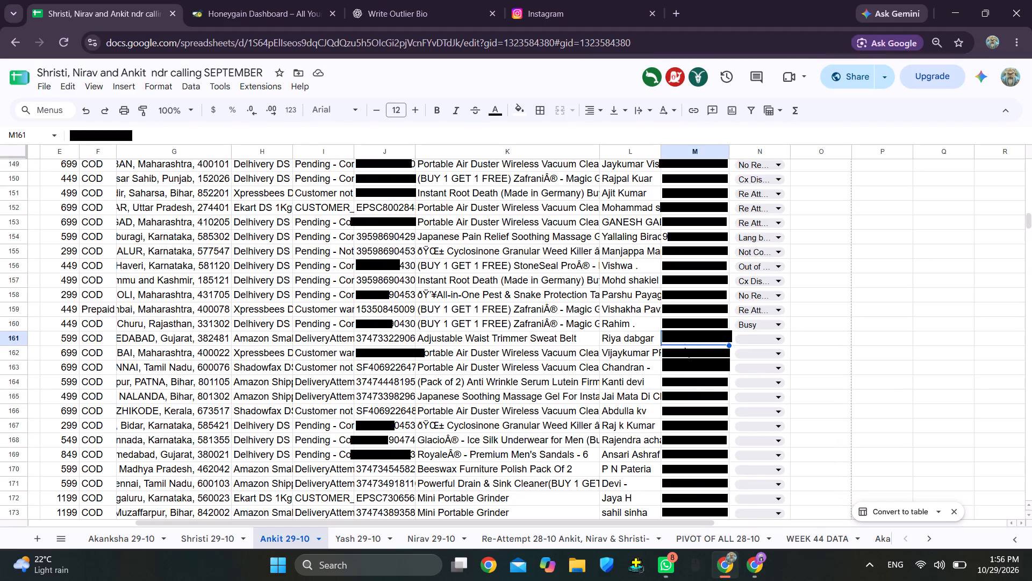
Check the row 161 customer name and set that row's remark to No Response.
left_click(644, 336)
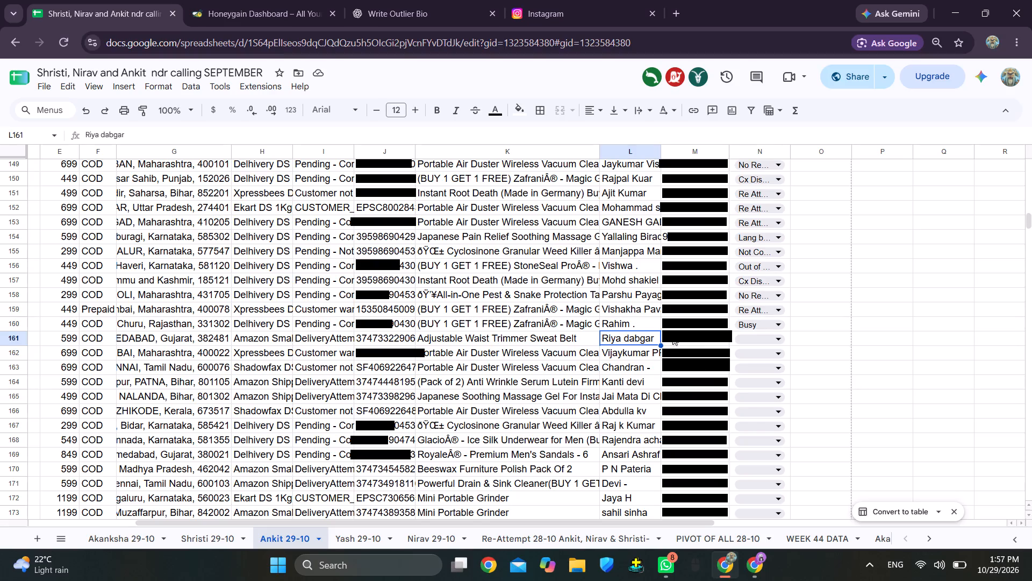
left_click(760, 337)
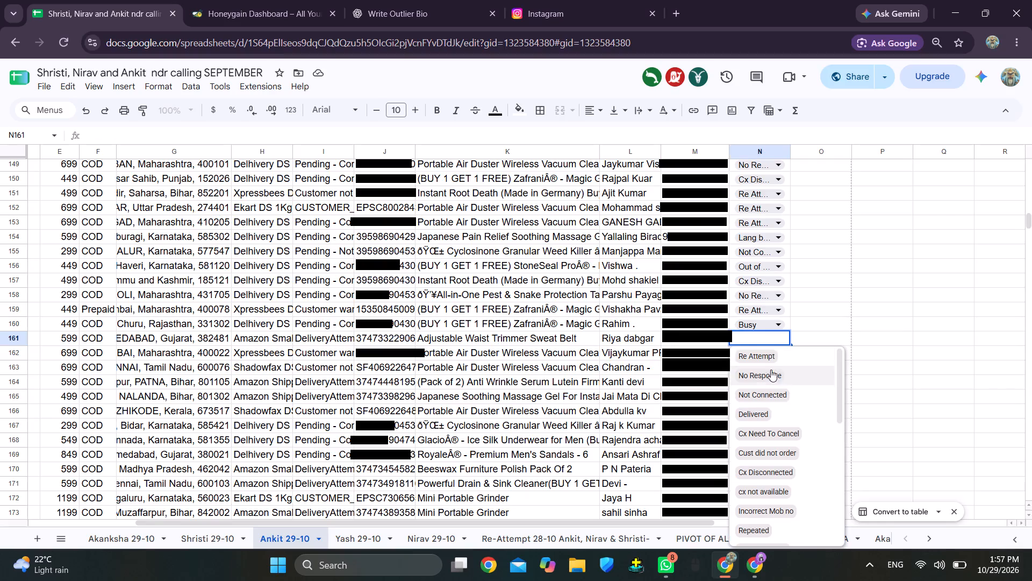
left_click(770, 374)
Go back to the first row without a remark, row 59, check its phone and name, set its remark to Re Attempt, and select the row 60 phone.
scroll(854, 347, "up", 4)
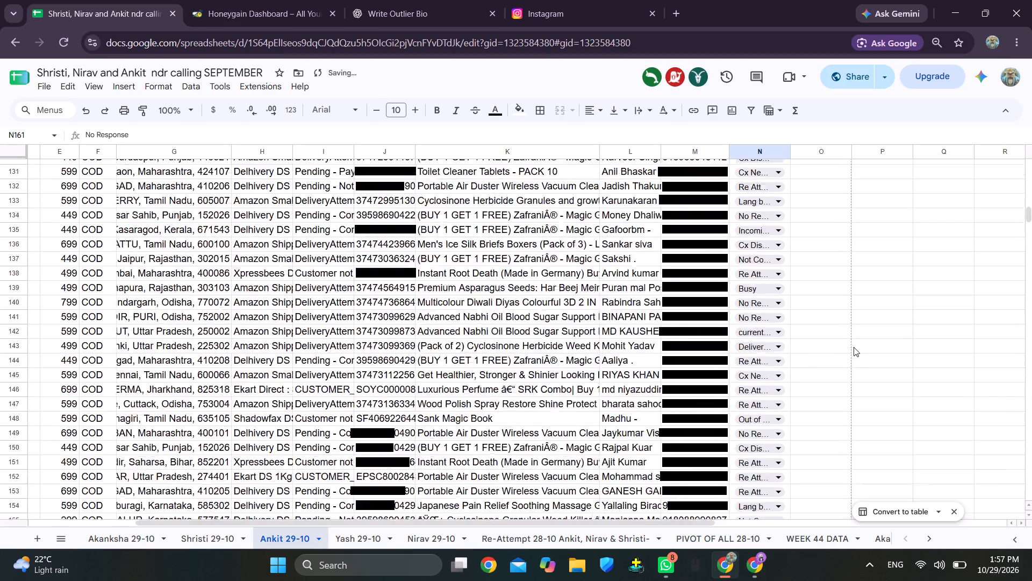
scroll(854, 347, "up", 13)
scroll(855, 341, "down", 1)
scroll(855, 341, "up", 1)
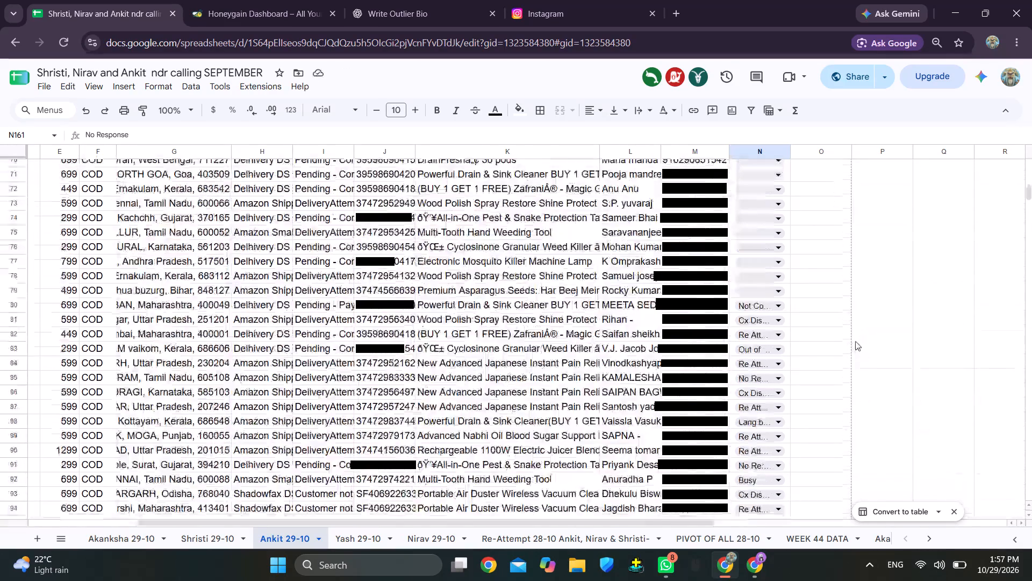
scroll(855, 341, "up", 6)
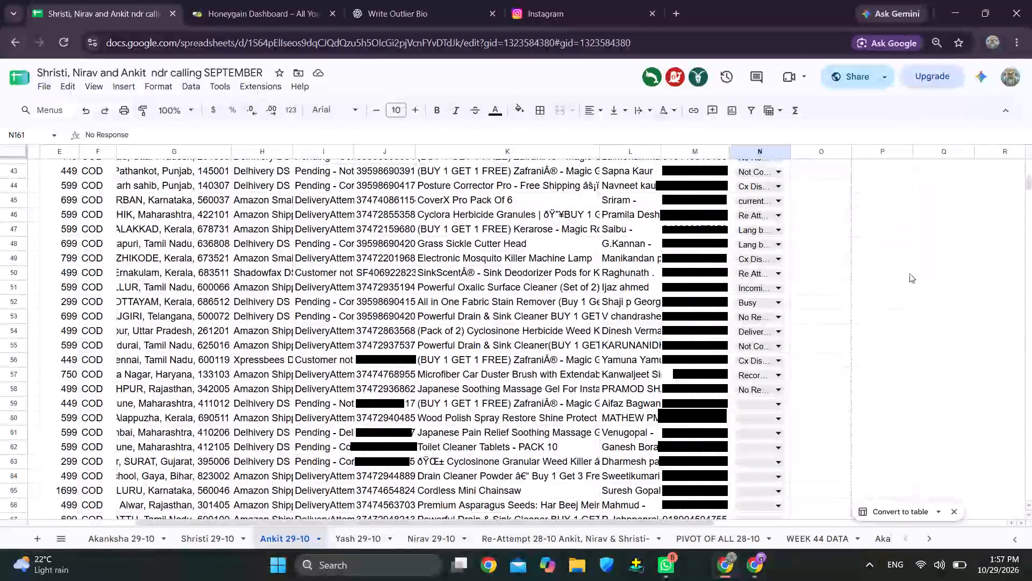
scroll(890, 261, "down", 2)
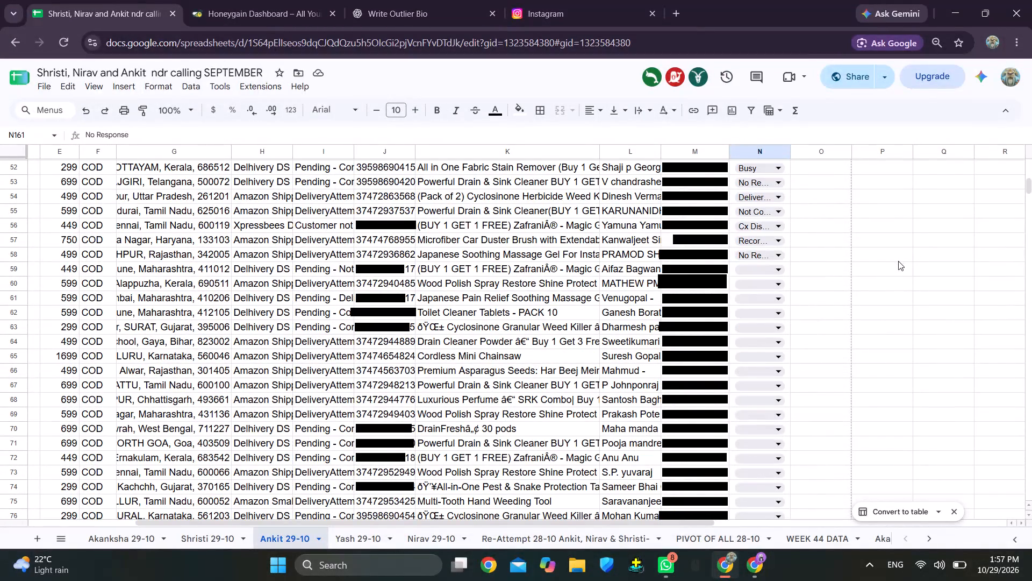
scroll(860, 256, "down", 1)
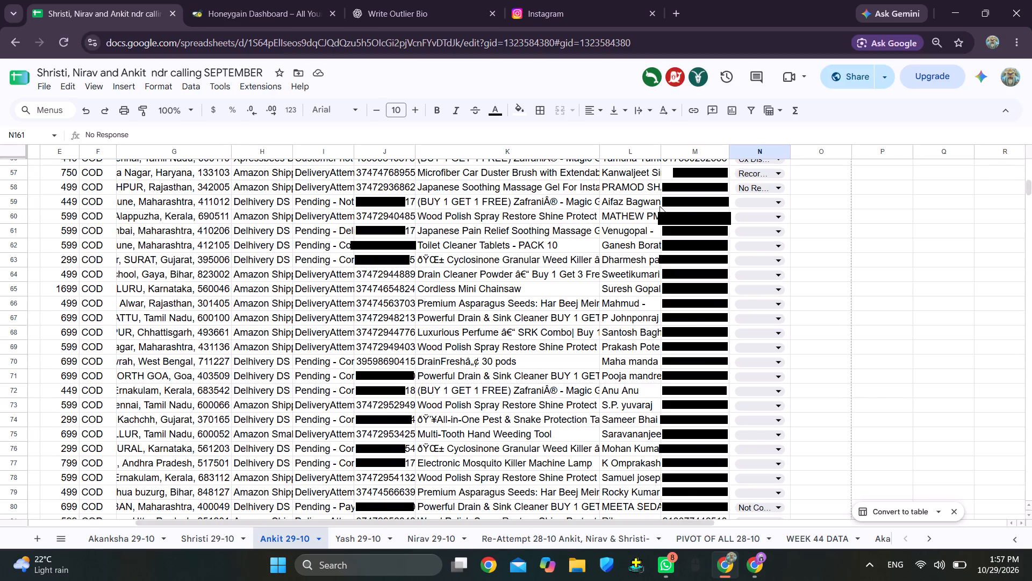
left_click(698, 202)
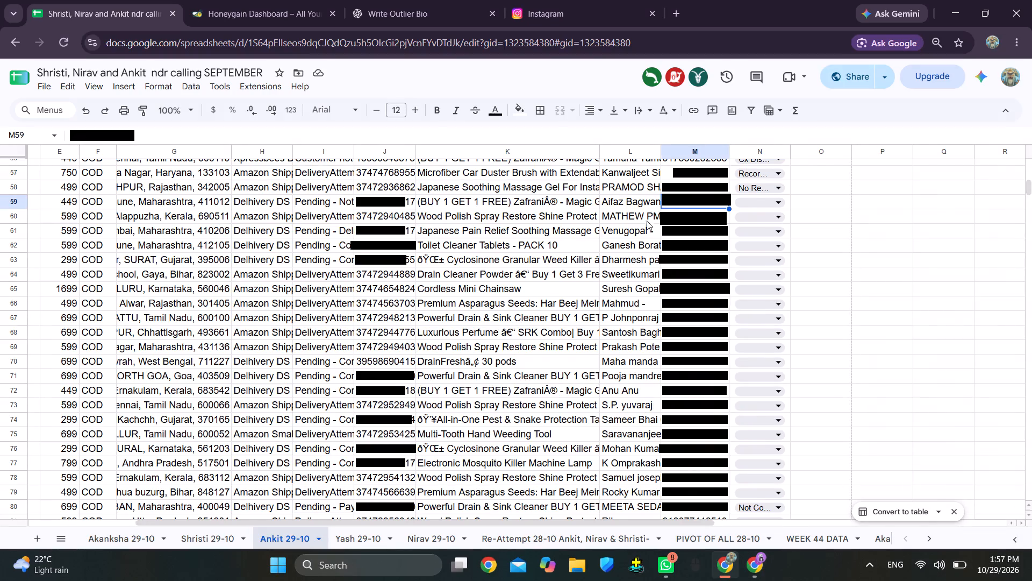
left_click(643, 199)
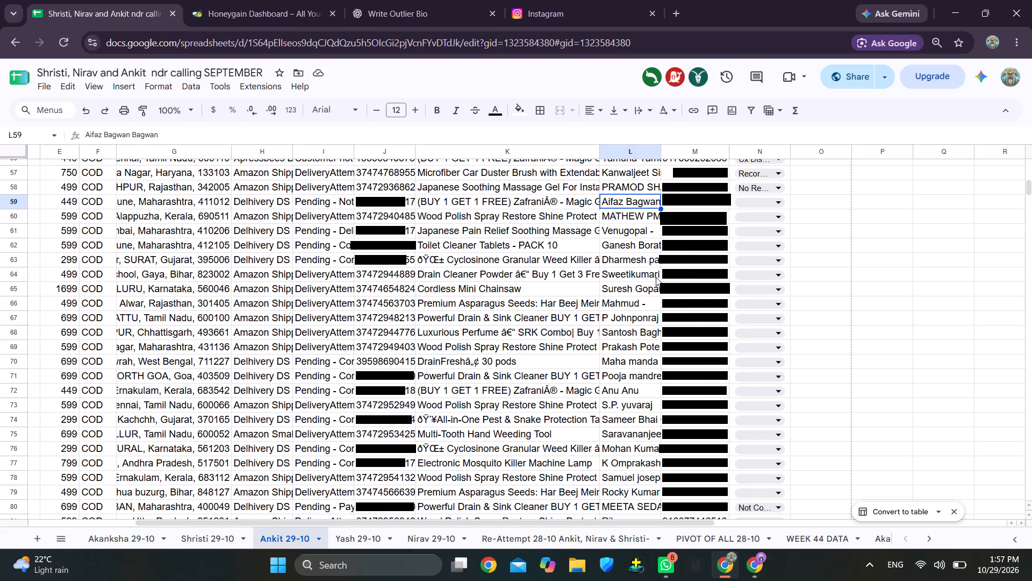
scroll(761, 223, "up", 1)
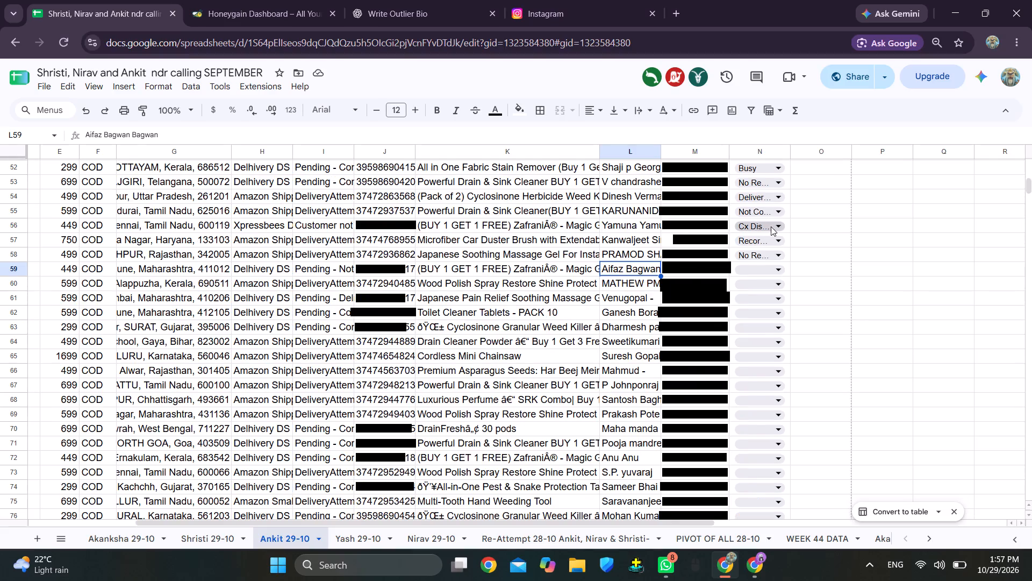
left_click(765, 271)
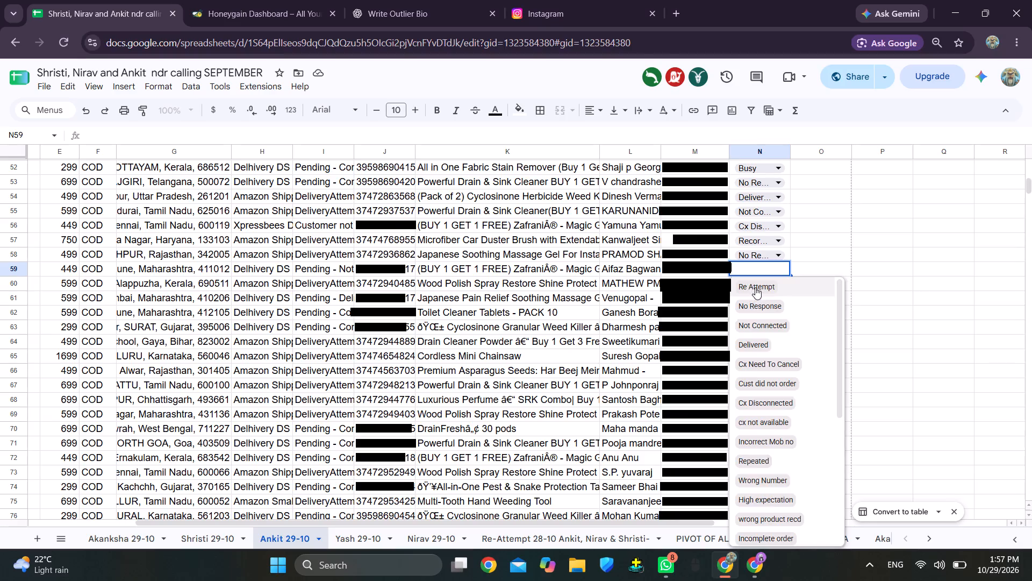
left_click(755, 287)
left_click(685, 284)
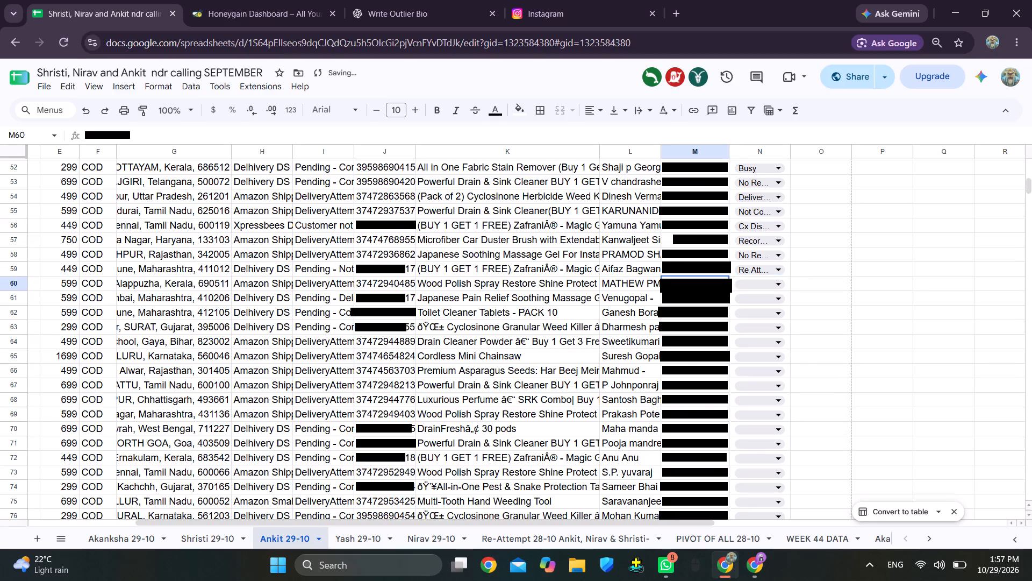
Check the row 60 customer name, set that row's remark to Switched off, and select the row 61 customer phone and name.
left_click(653, 283)
left_click(740, 285)
scroll(779, 373, "down", 5)
scroll(790, 416, "down", 3)
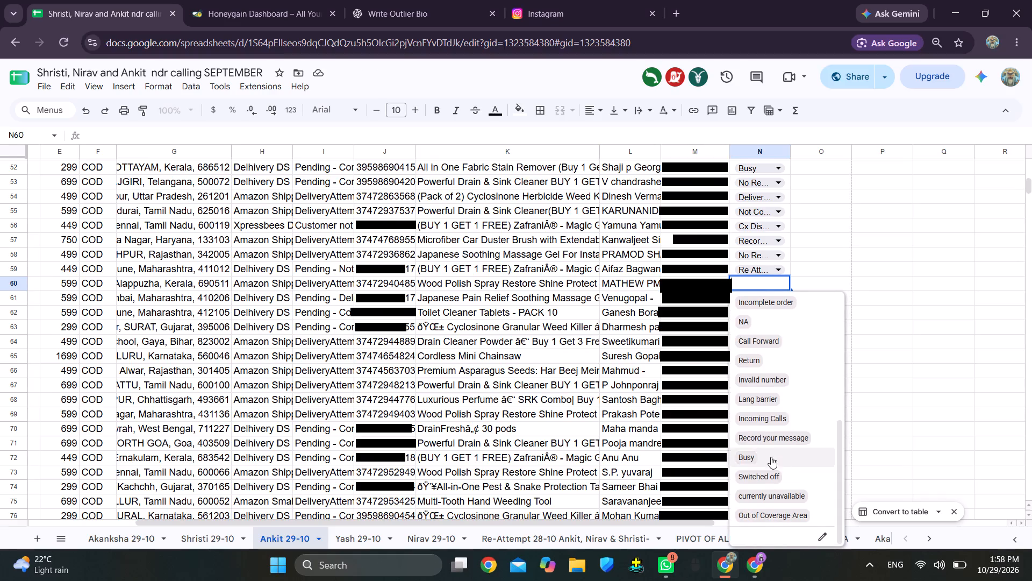
left_click(761, 474)
left_click(699, 295)
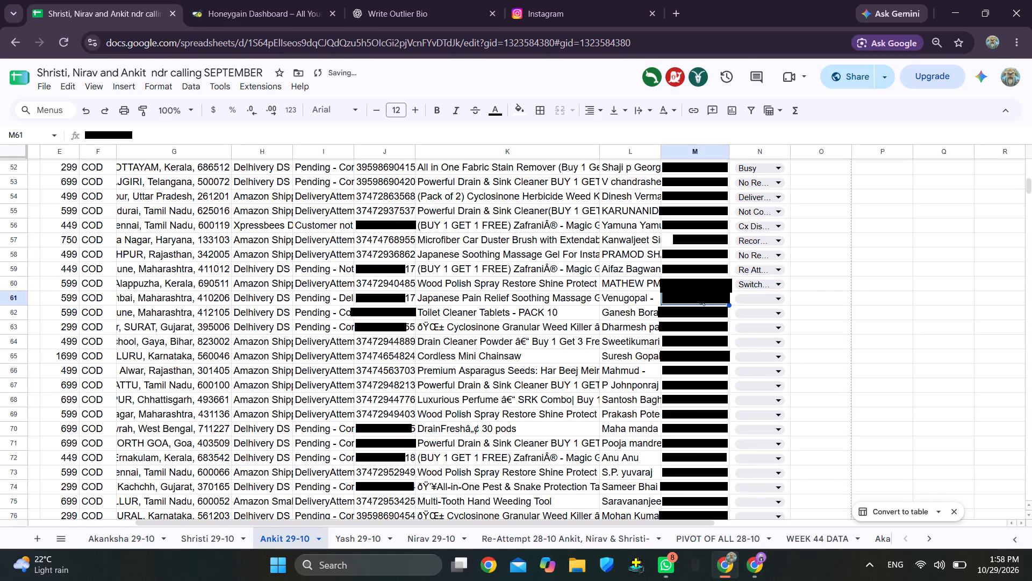
left_click(650, 295)
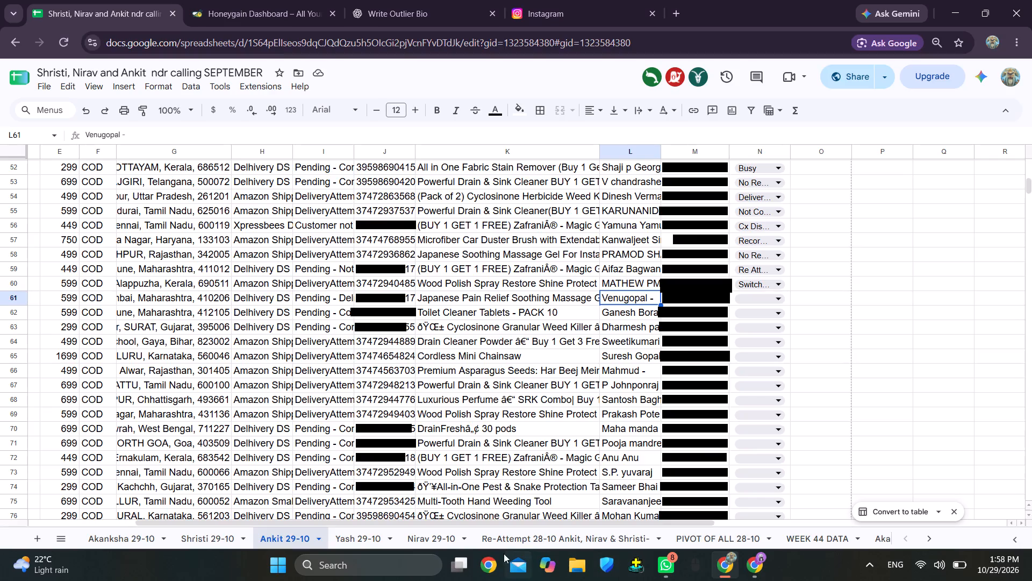
Open the Shristi 28-10 sheet, find the customer matching "kunch", and examine that row's remark.
scroll(655, 536, "left", 5)
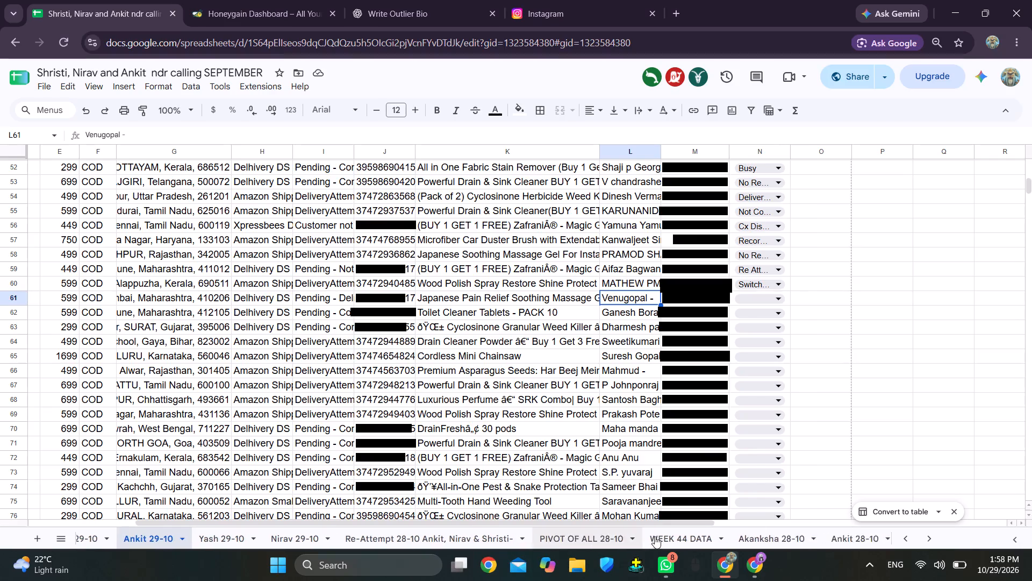
scroll(673, 534, "left", 2)
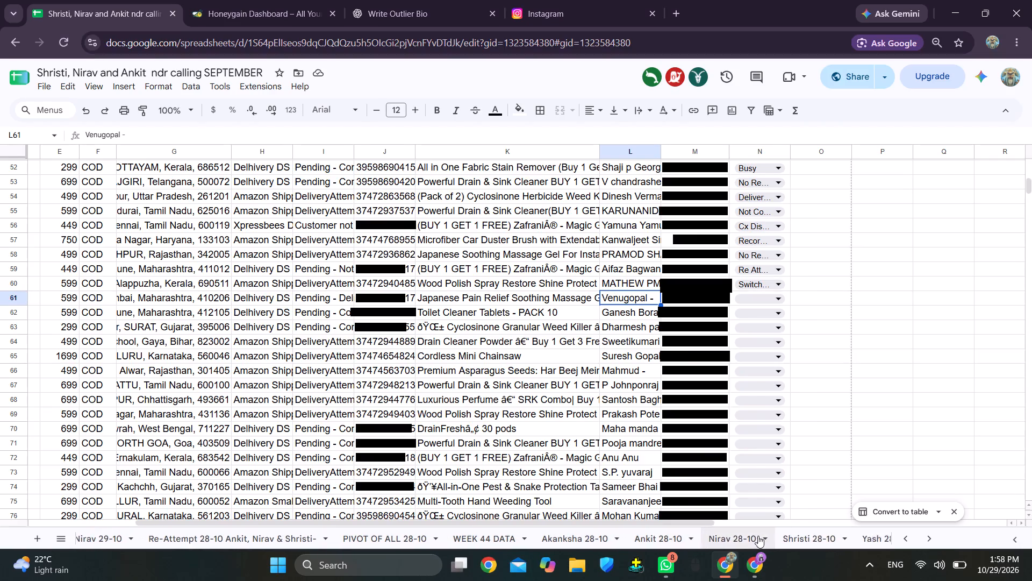
scroll(758, 536, "left", 1)
left_click(791, 536)
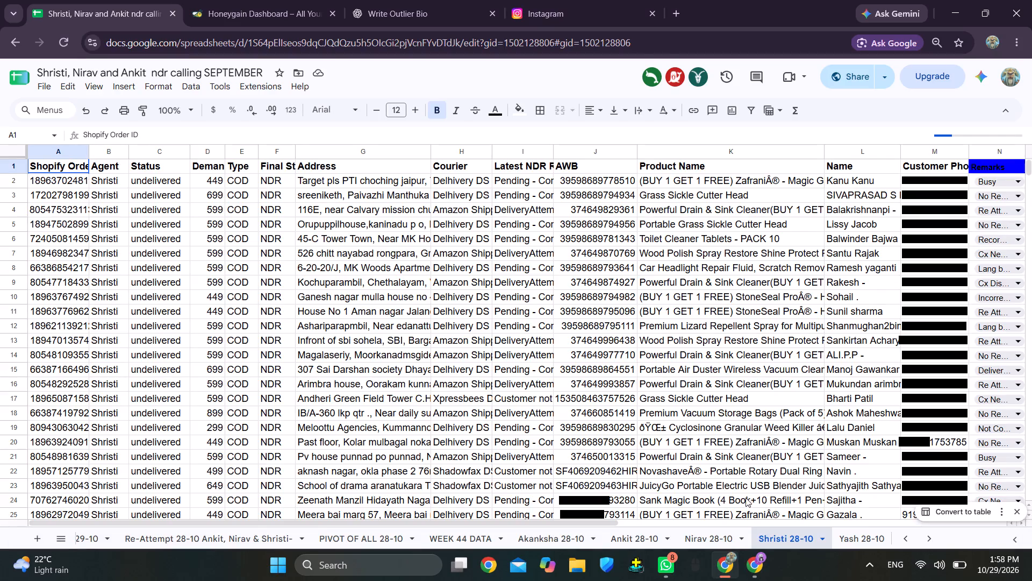
key("ctrl+h")
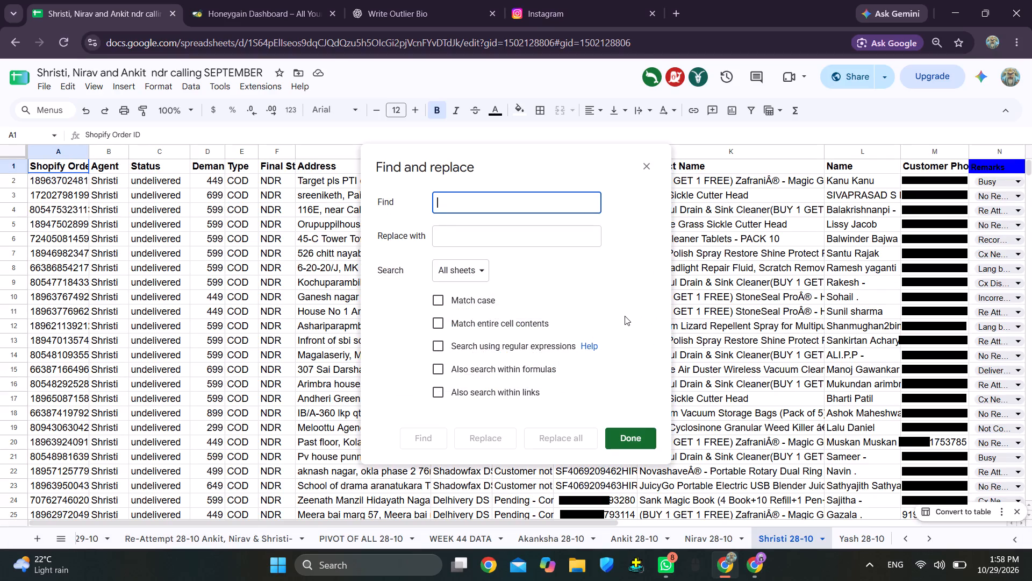
type("kunch")
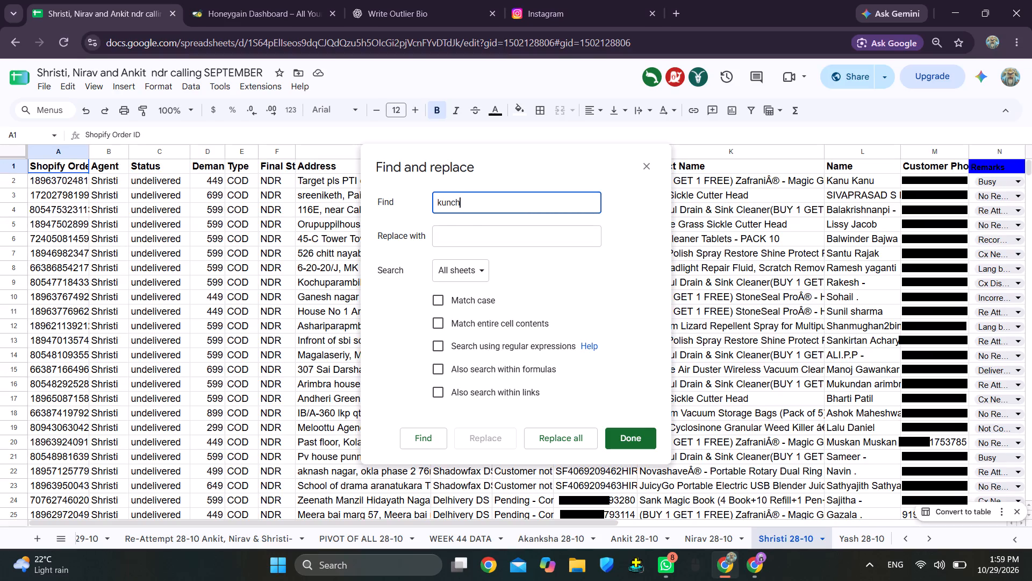
left_click(439, 439)
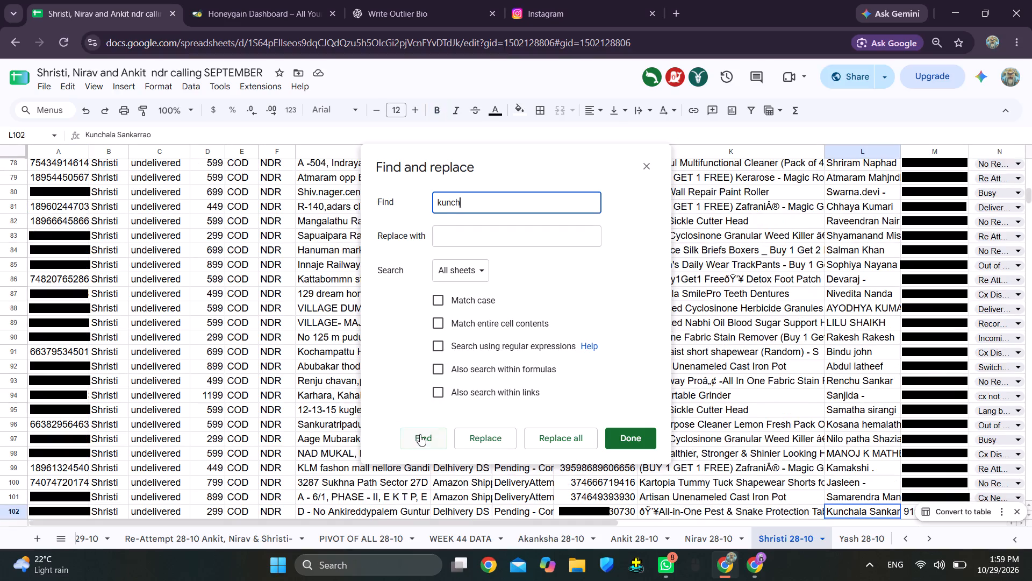
scroll(909, 442, "down", 1)
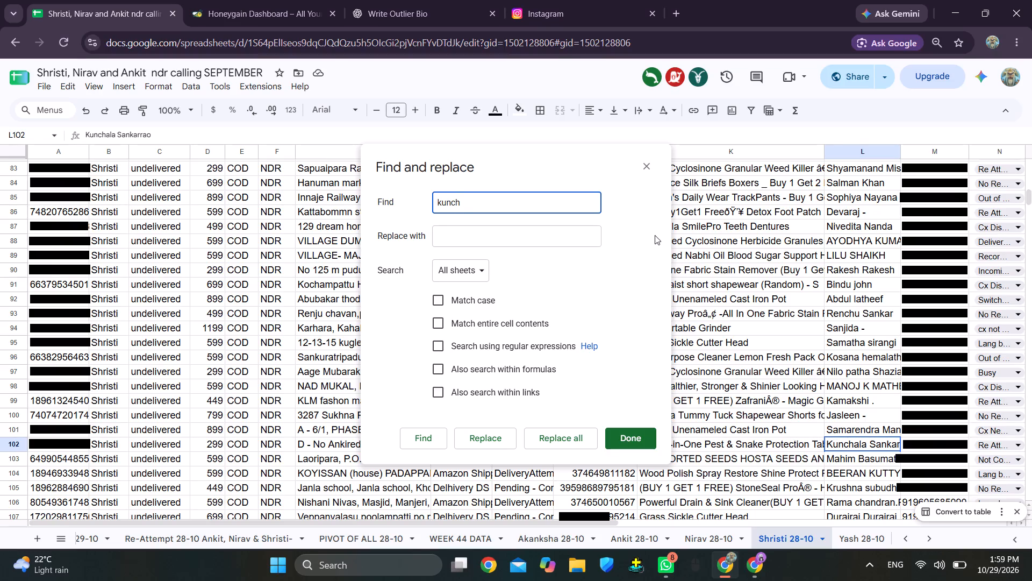
left_click(647, 165)
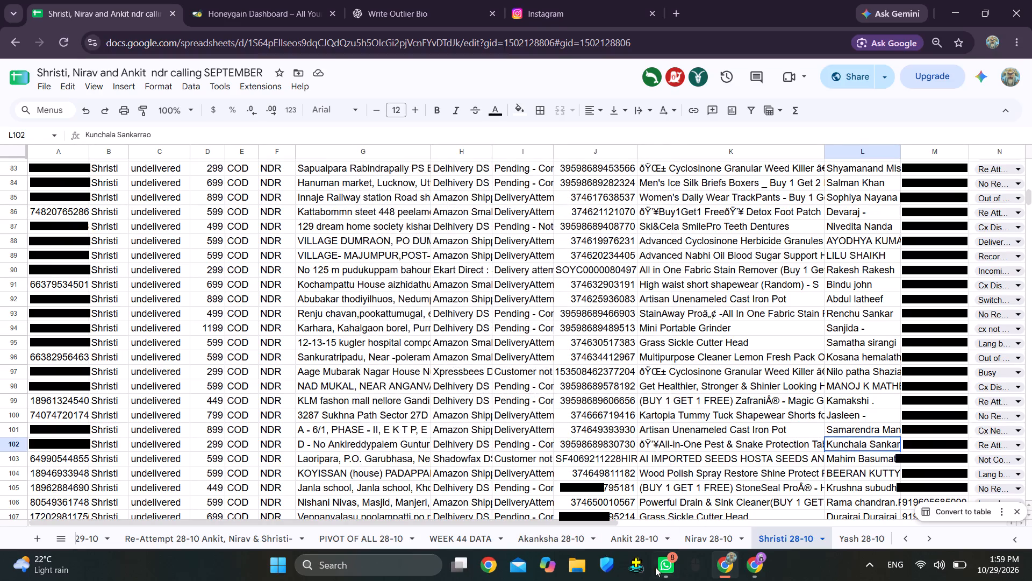
Return to the Ankit 29-10 sheet, set the row 61 remark to Re Attempt, and select the row 62 customer phone.
scroll(641, 548, "right", 16)
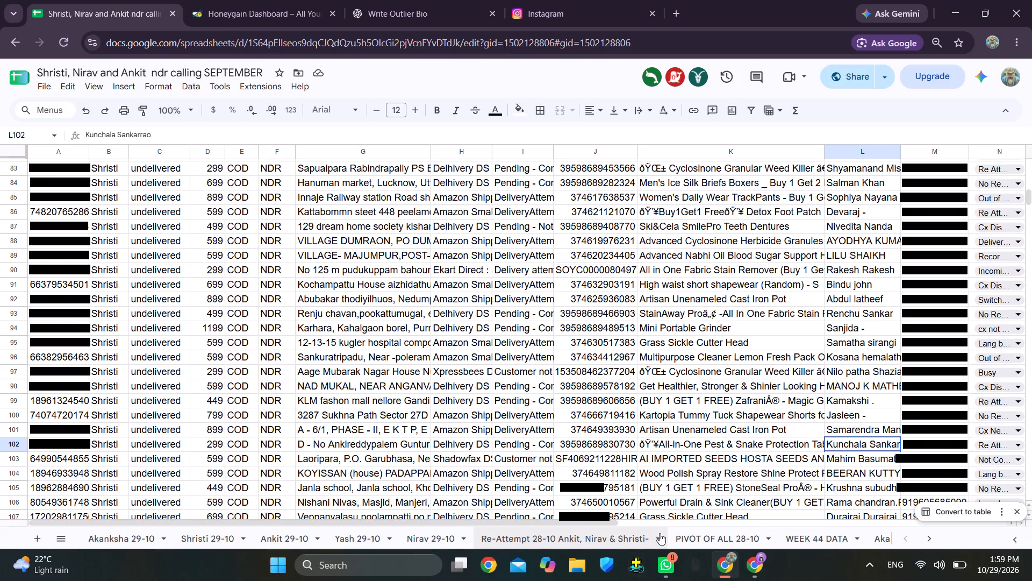
left_click(288, 543)
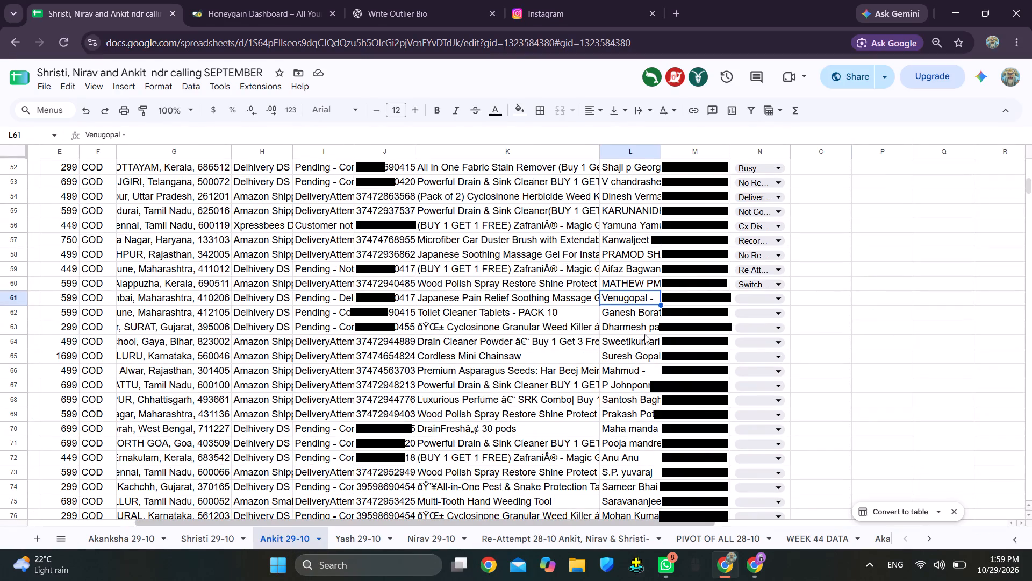
left_click(765, 300)
left_click(766, 313)
left_click(697, 316)
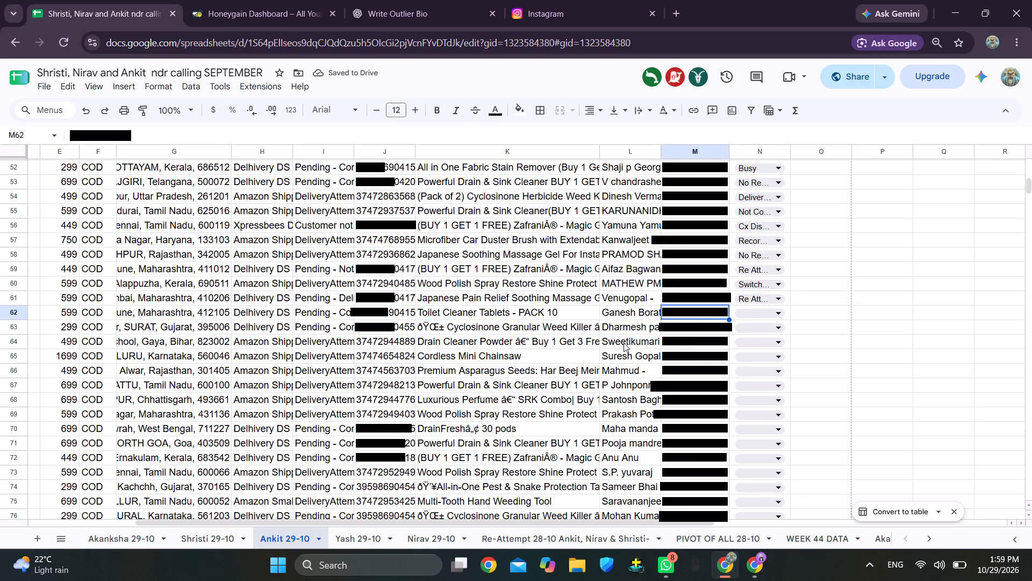
Check the row 62 customer name and set that row's remark to Record your message.
left_click(647, 314)
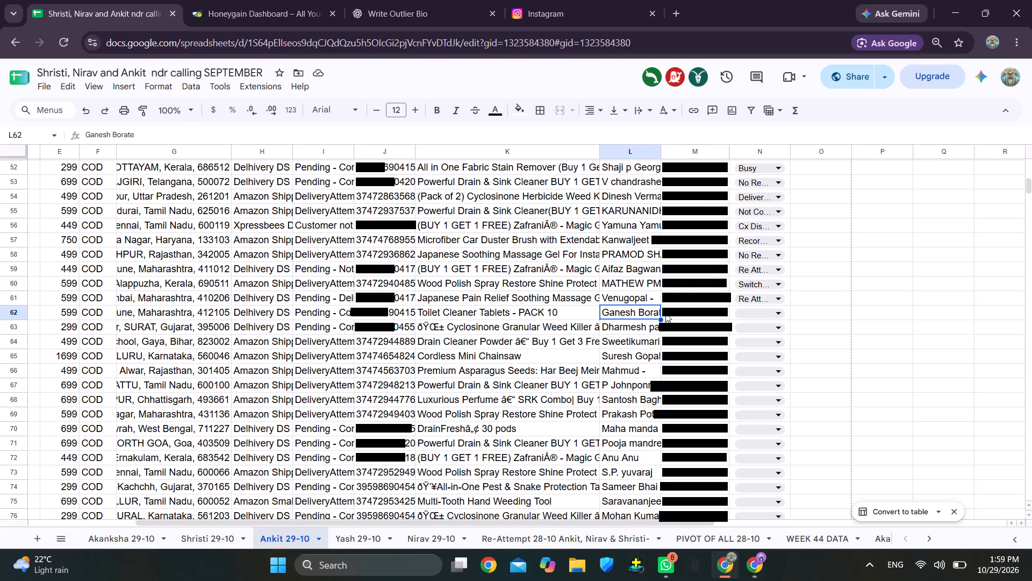
left_click(771, 315)
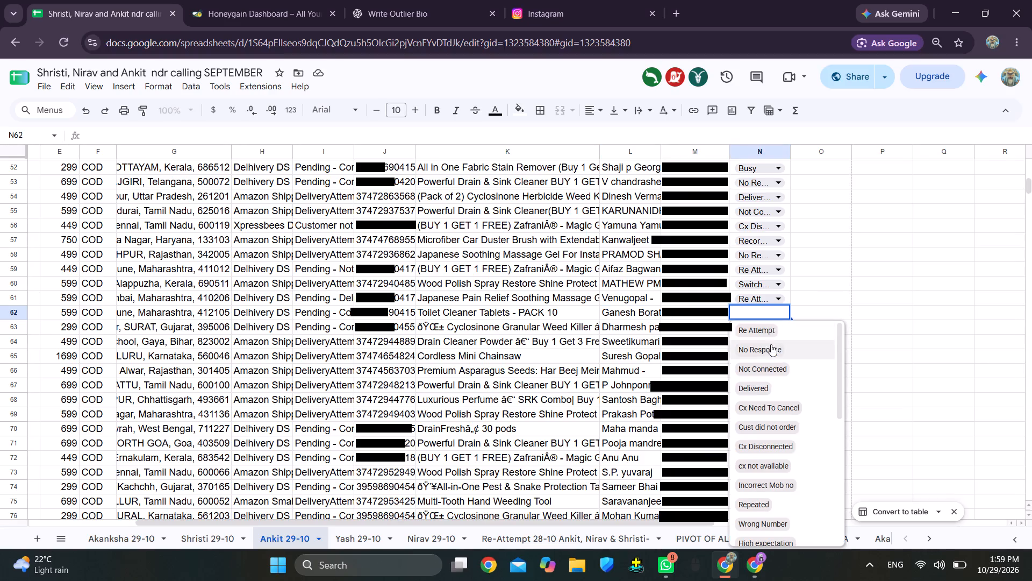
scroll(771, 345, "down", 11)
left_click(785, 437)
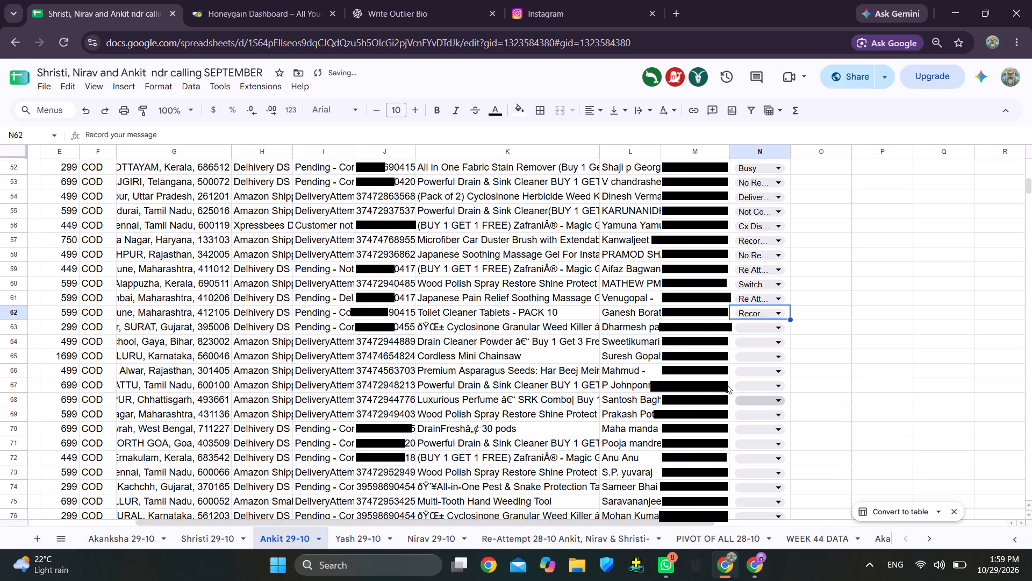
Check the row 63 customer phone and name, and set that row's remark to Re Attempt.
left_click(702, 330)
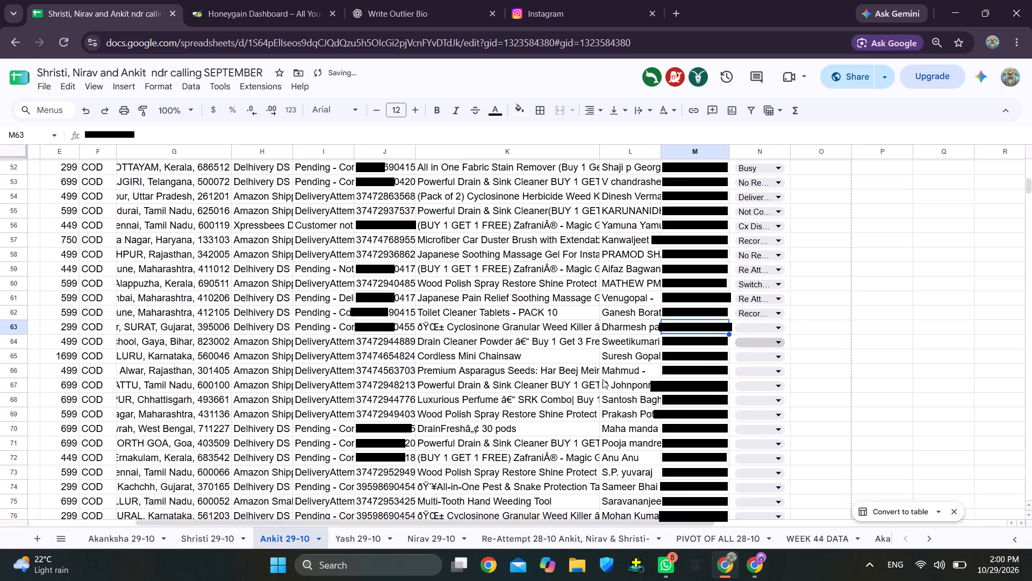
scroll(645, 385, "down", 1)
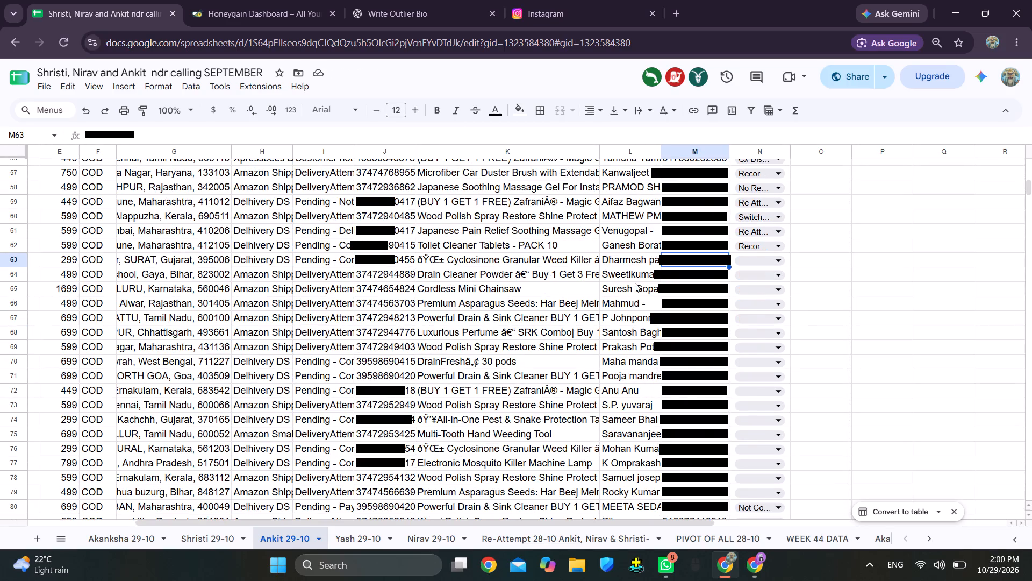
left_click(647, 258)
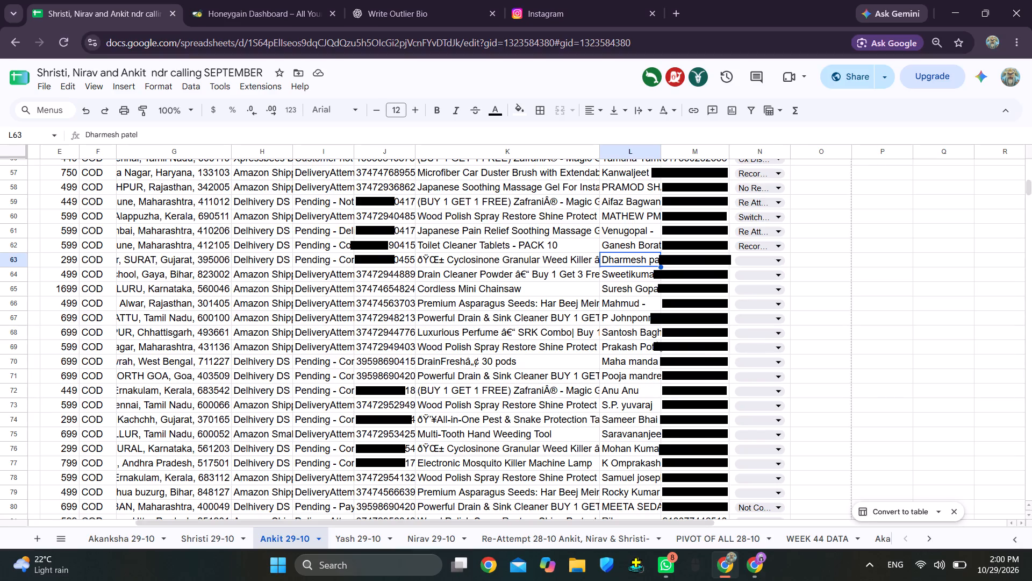
left_click(769, 259)
left_click(760, 276)
left_click(706, 277)
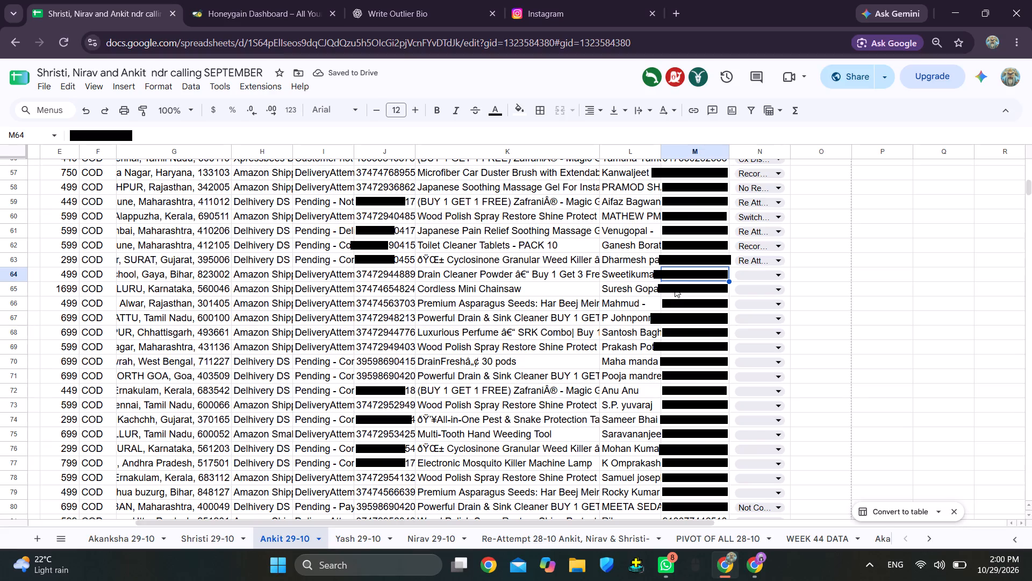
left_click(648, 274)
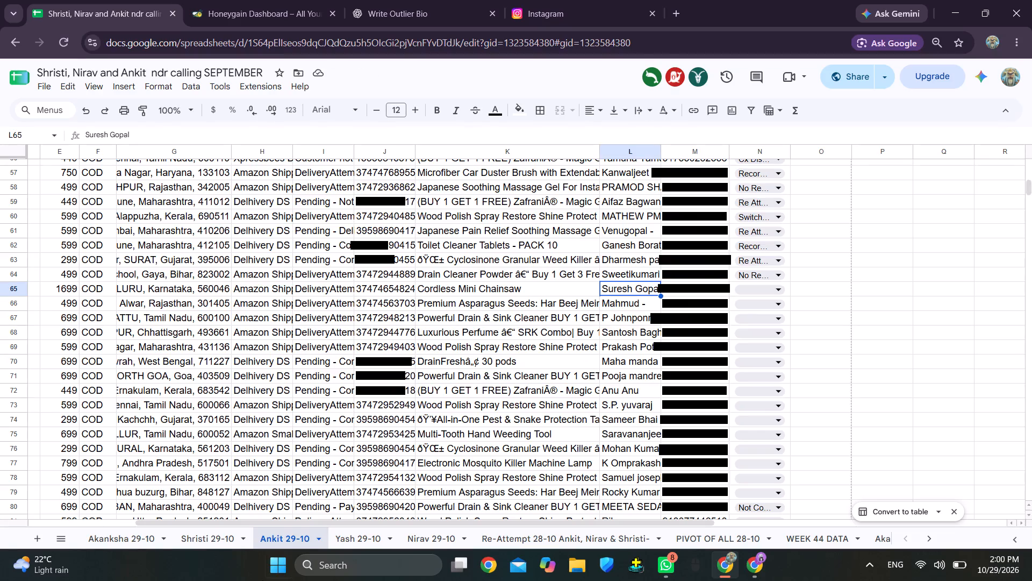
Look through the Akanksha, Shristi, Yash and Nirav 29-10 sheets to see how far their remarks are filled in.
left_click(107, 543)
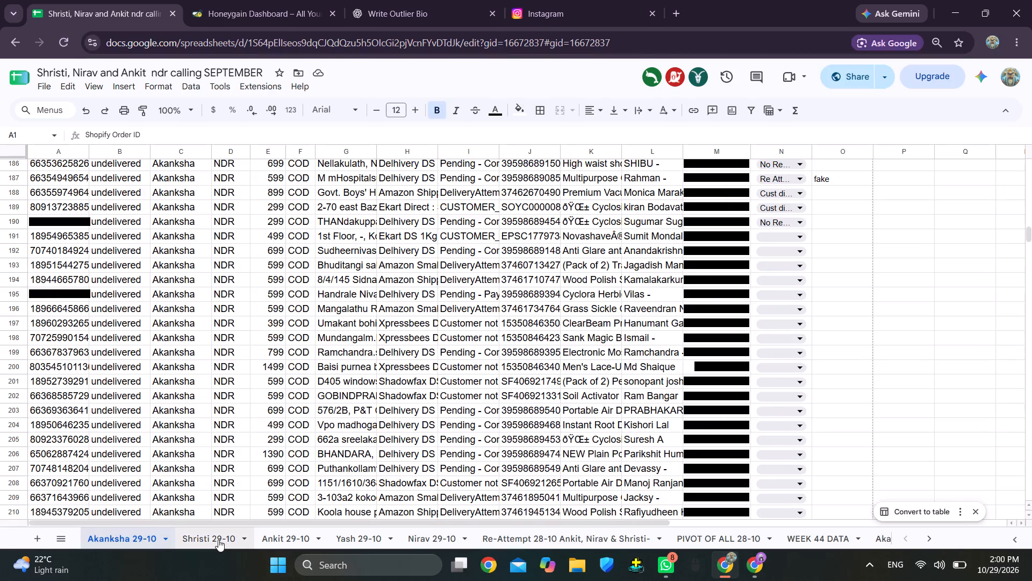
left_click(219, 540)
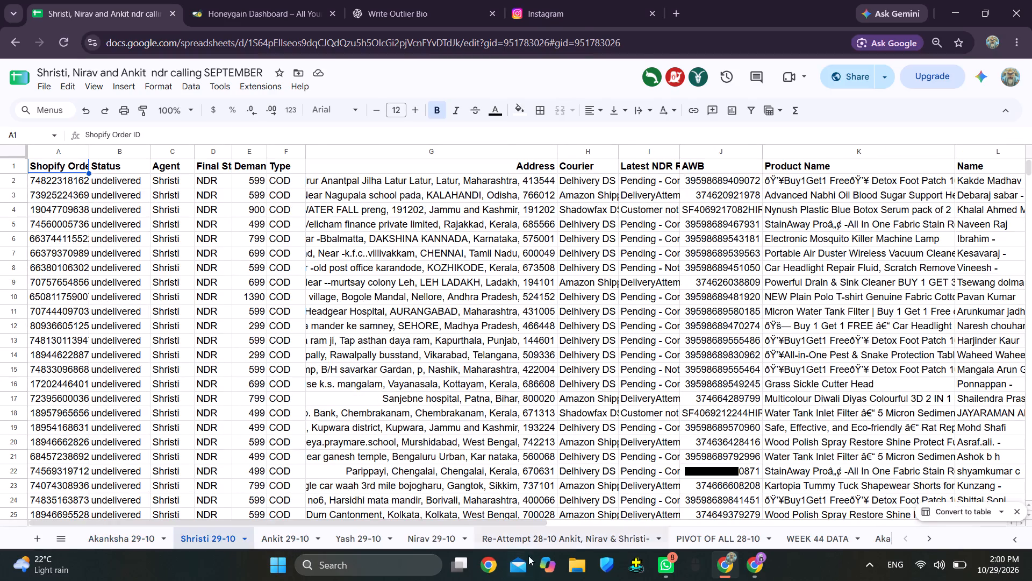
left_click_drag(524, 525, 754, 525)
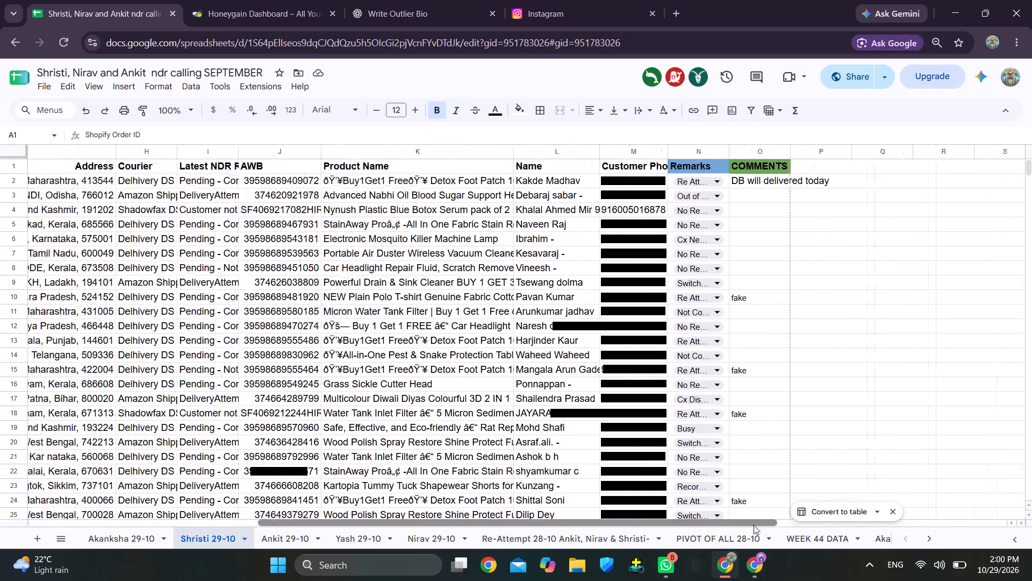
left_click_drag(754, 525, 751, 524)
scroll(800, 409, "down", 6)
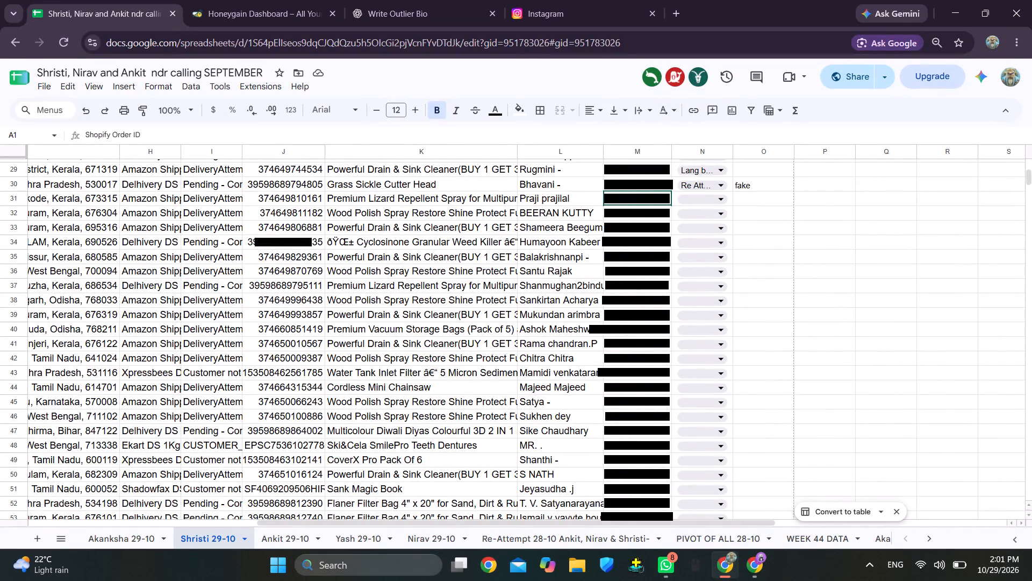
left_click(363, 542)
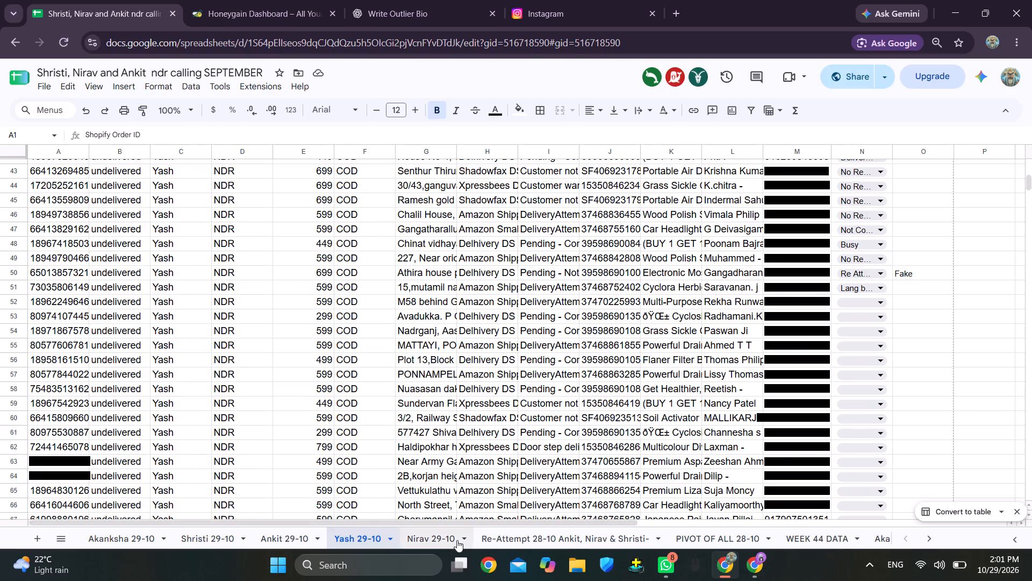
left_click(454, 542)
Return to the Ankit 29-10 sheet and set the row 65 remark to Cx Disconnected.
left_click(302, 547)
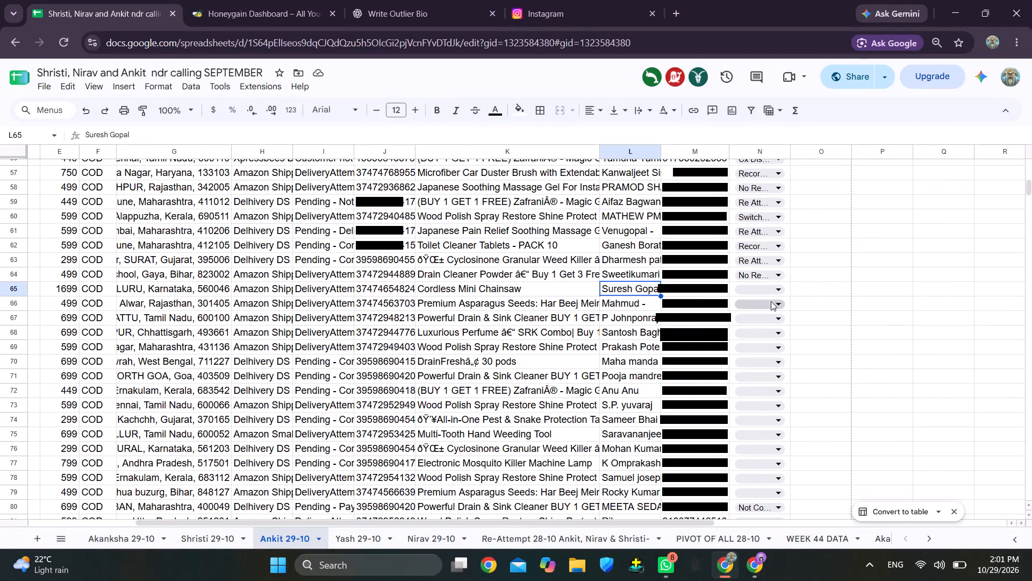
left_click(764, 289)
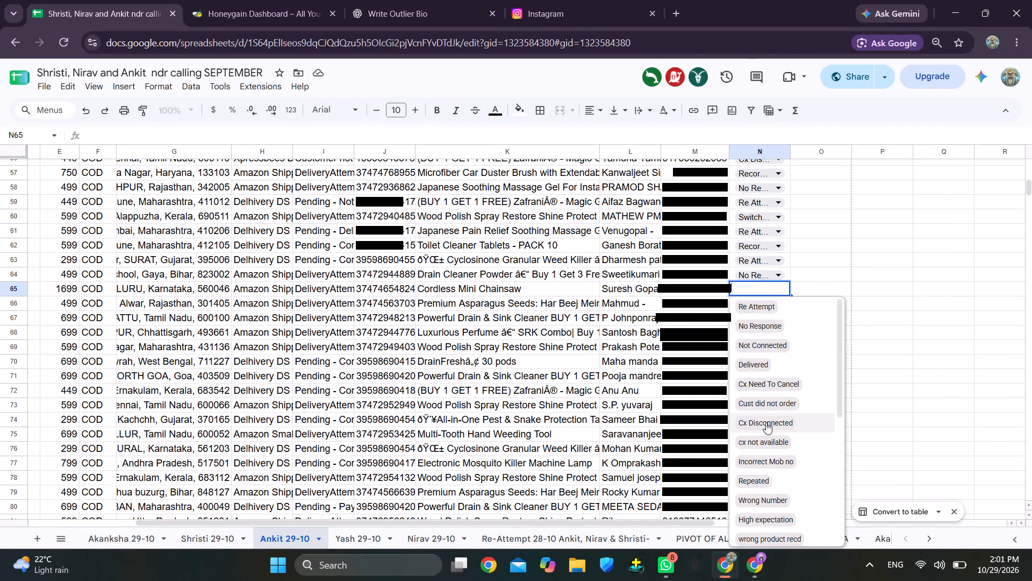
left_click(770, 421)
Check the customer phone and name in row 66.
left_click(703, 306)
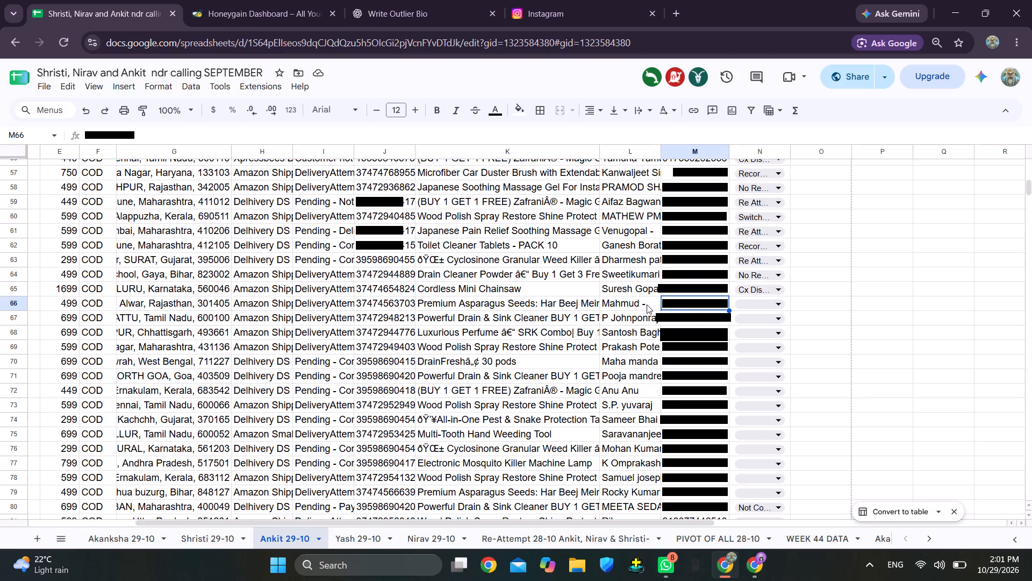
left_click(649, 303)
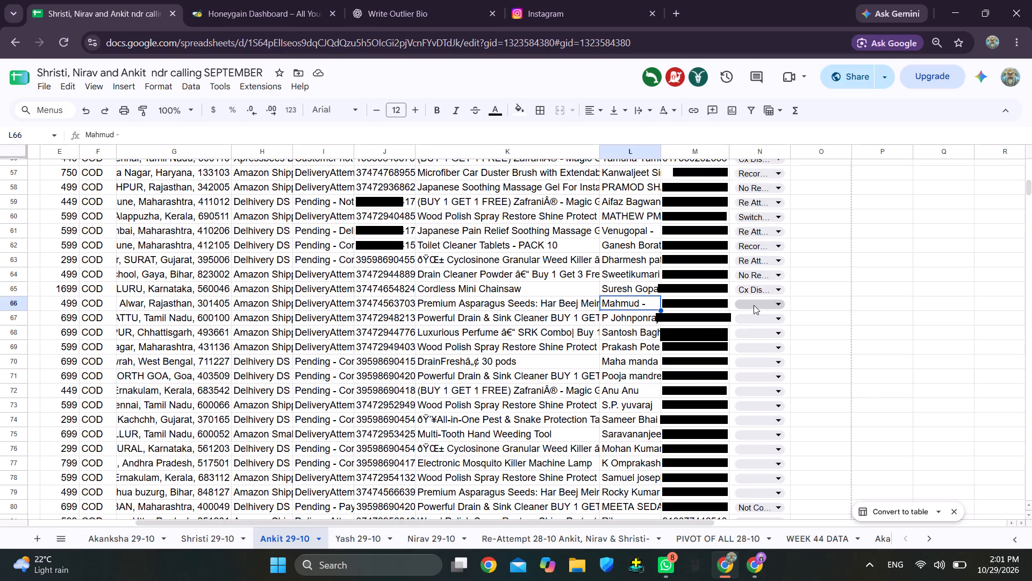
Set the row 66 remark to Not Connected.
left_click(754, 305)
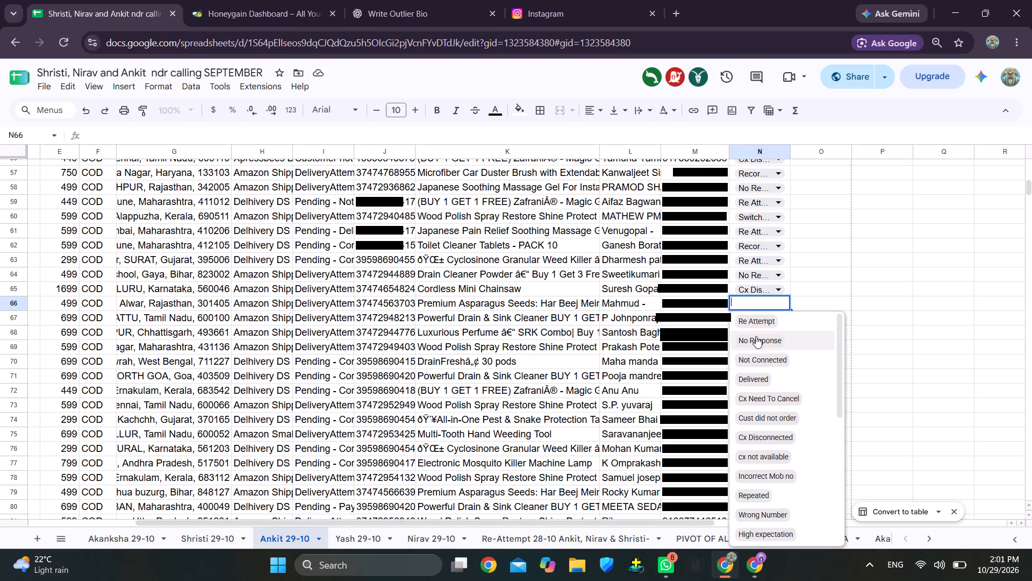
left_click(755, 360)
Check the customer phone and name in row 67.
left_click(706, 316)
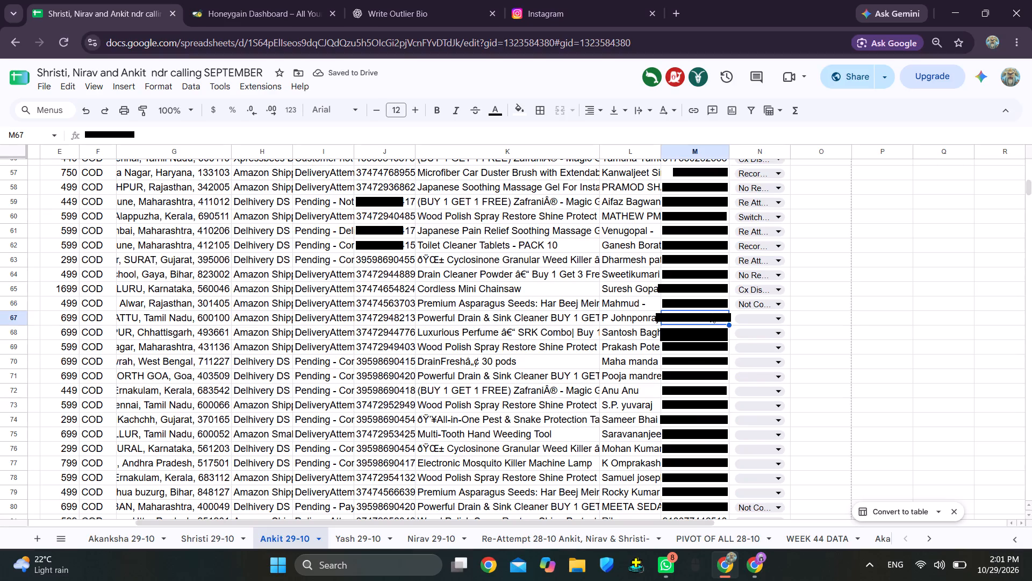
left_click(642, 319)
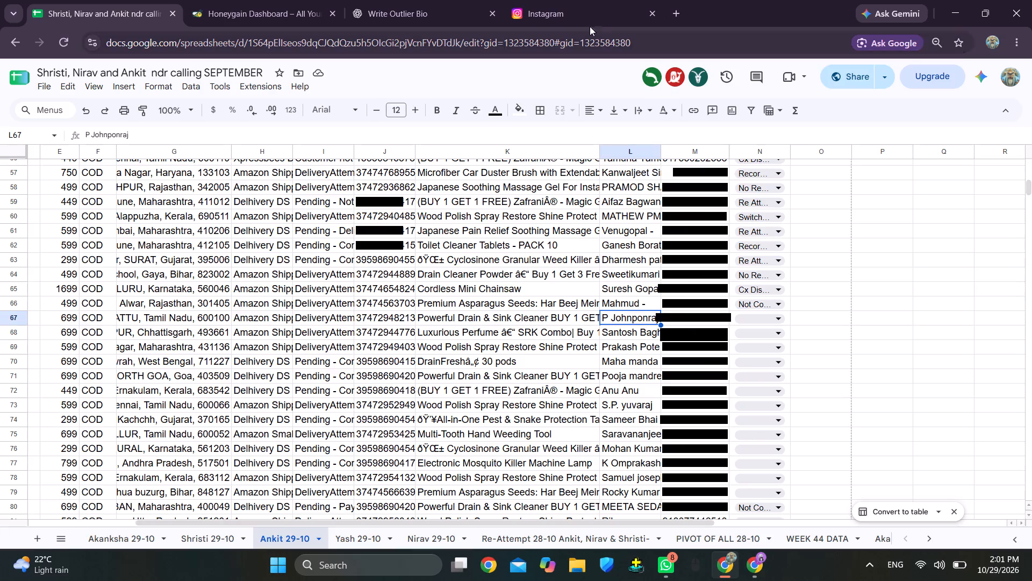
Switch to Instagram and browse the posts in the home feed.
left_click(599, 13)
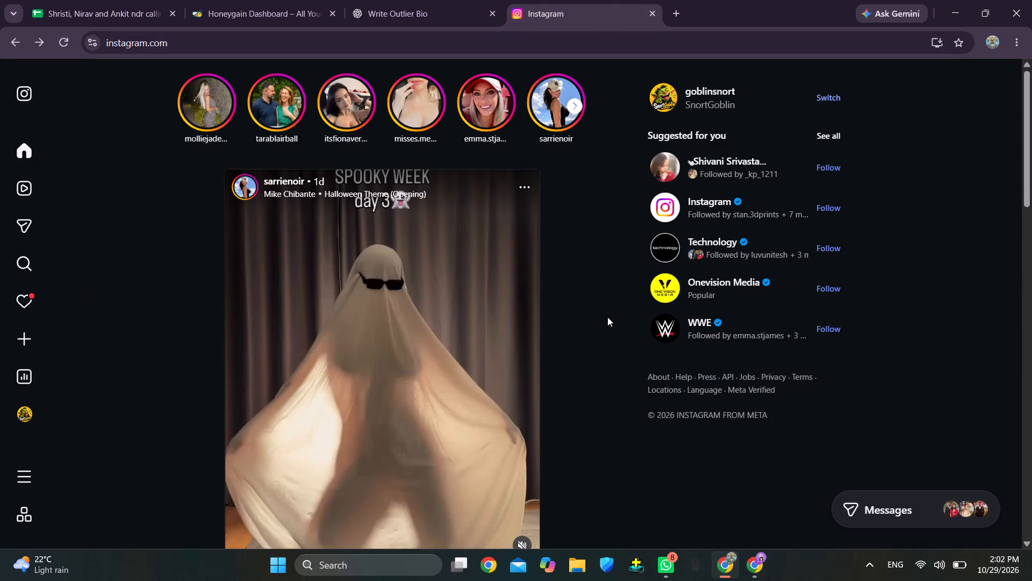
scroll(603, 366, "down", 1)
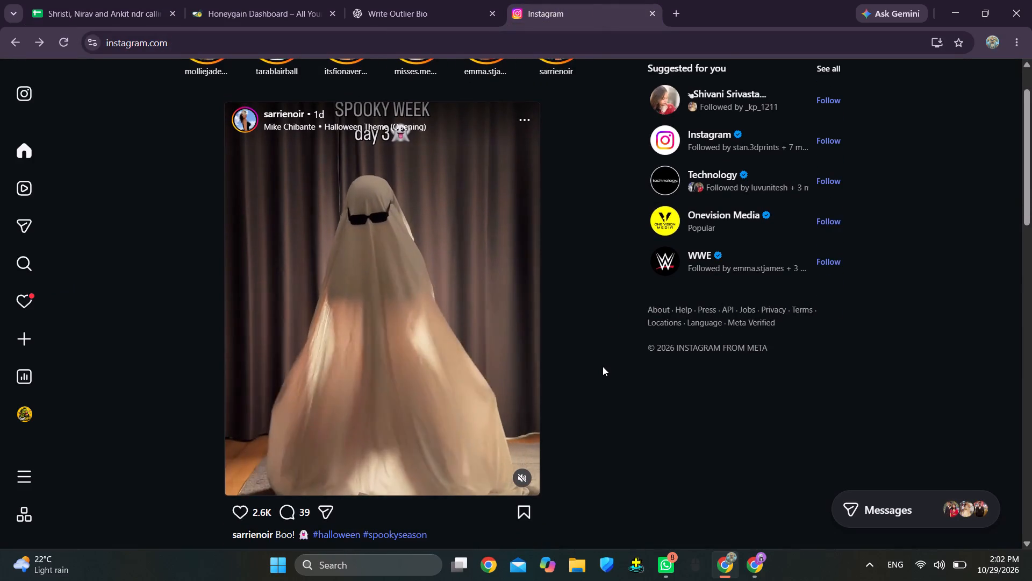
scroll(603, 367, "down", 1)
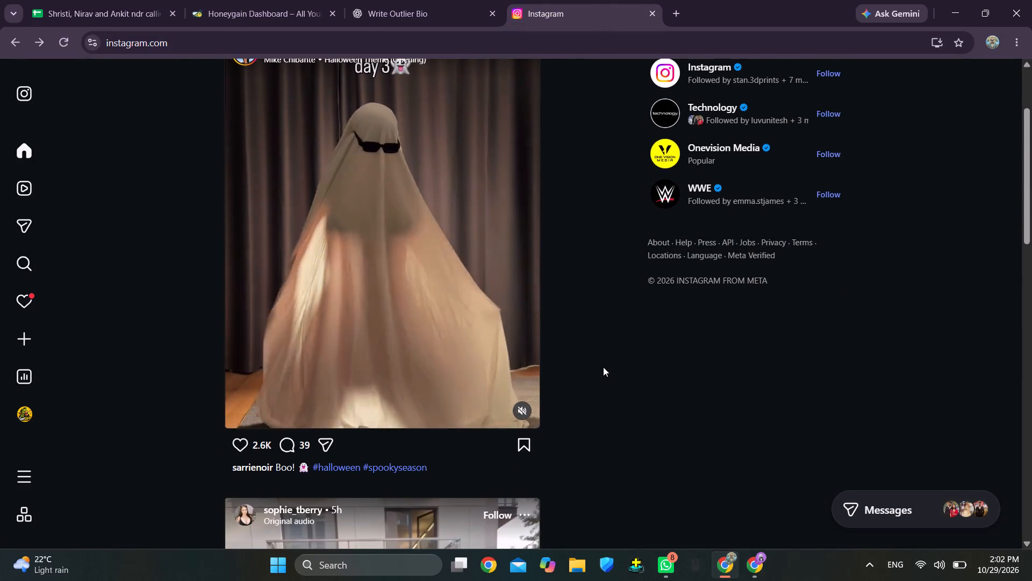
scroll(604, 367, "down", 1)
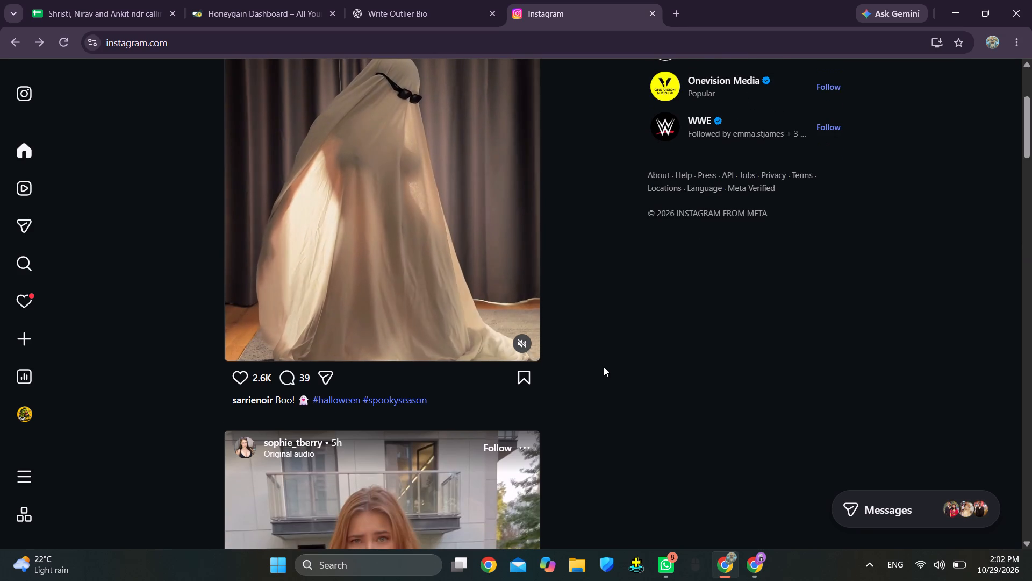
scroll(604, 367, "down", 5)
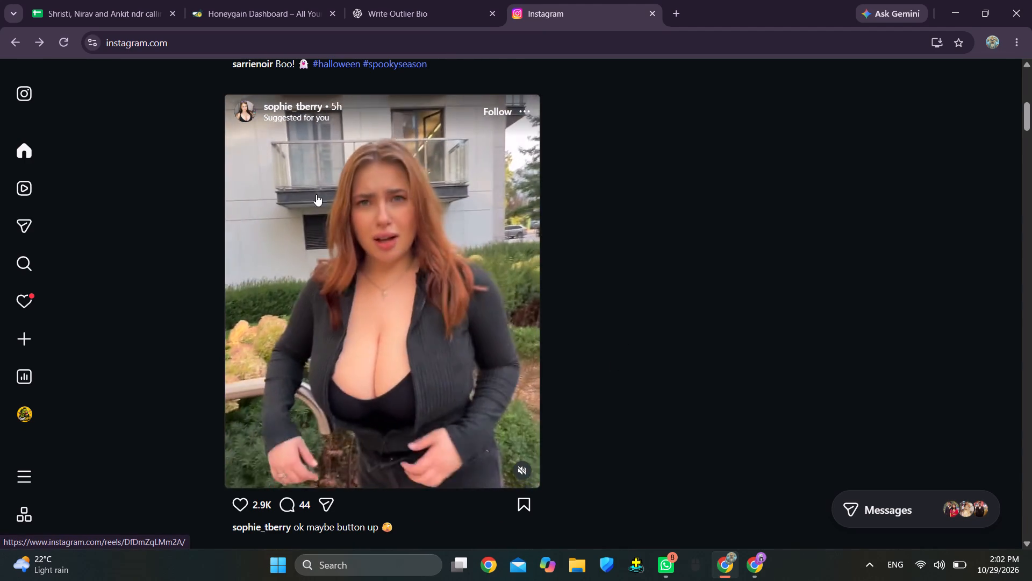
Return to the Ankit 29-10 sheet and set the row 67 remark to Delivered.
left_click(125, 12)
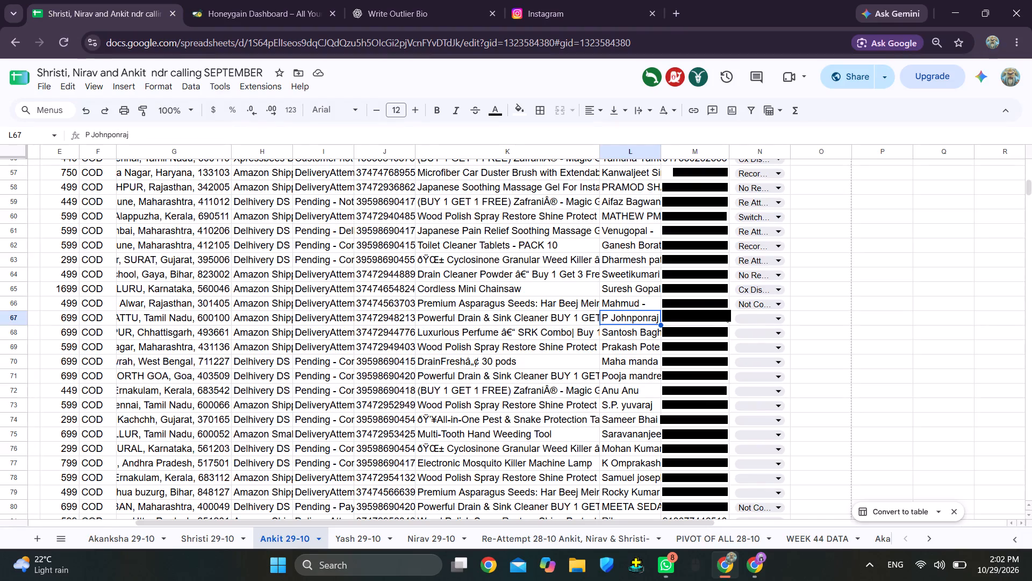
left_click(754, 316)
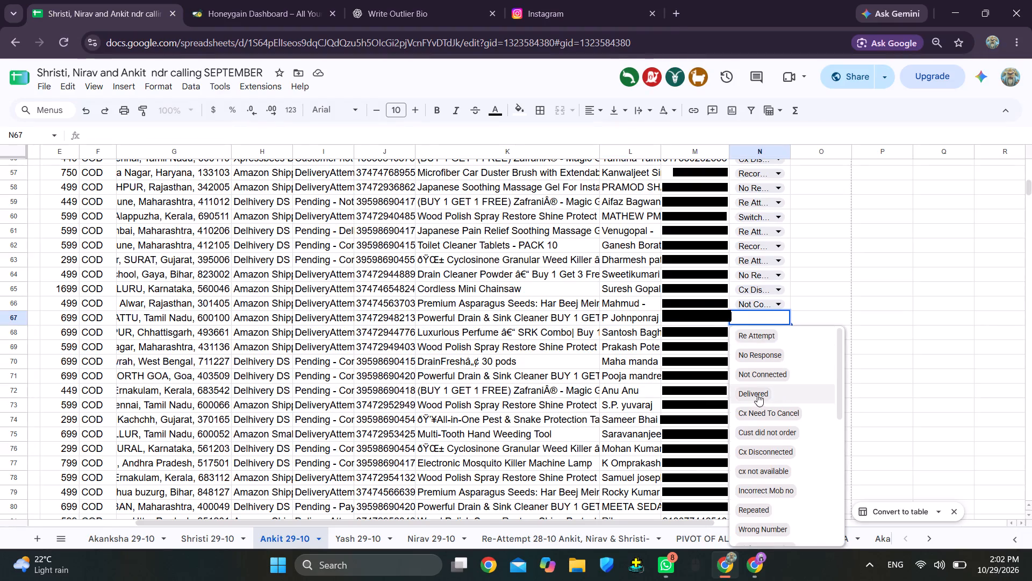
left_click(757, 394)
Check the customer phone and name in row 68.
left_click(699, 331)
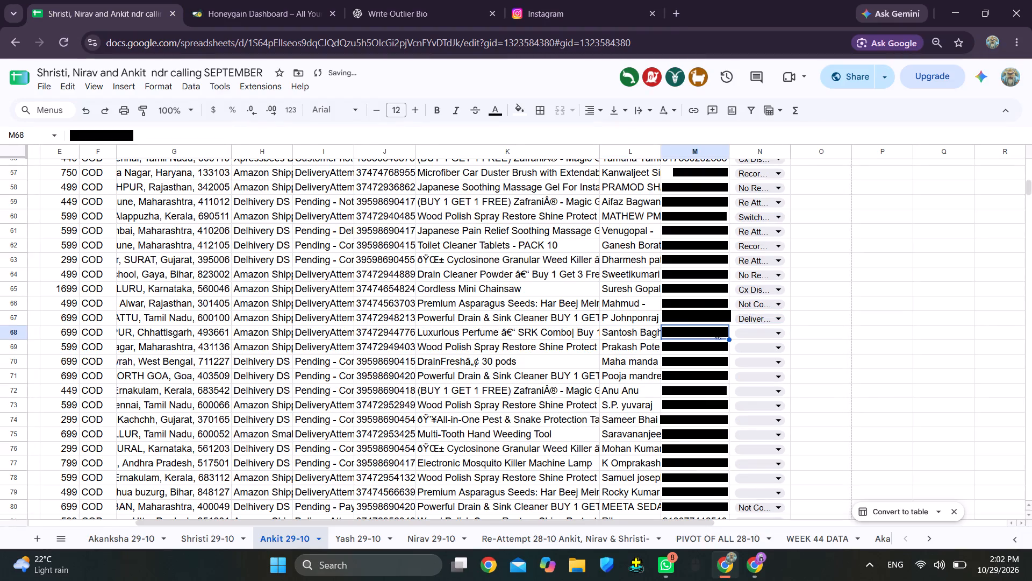
left_click(634, 331)
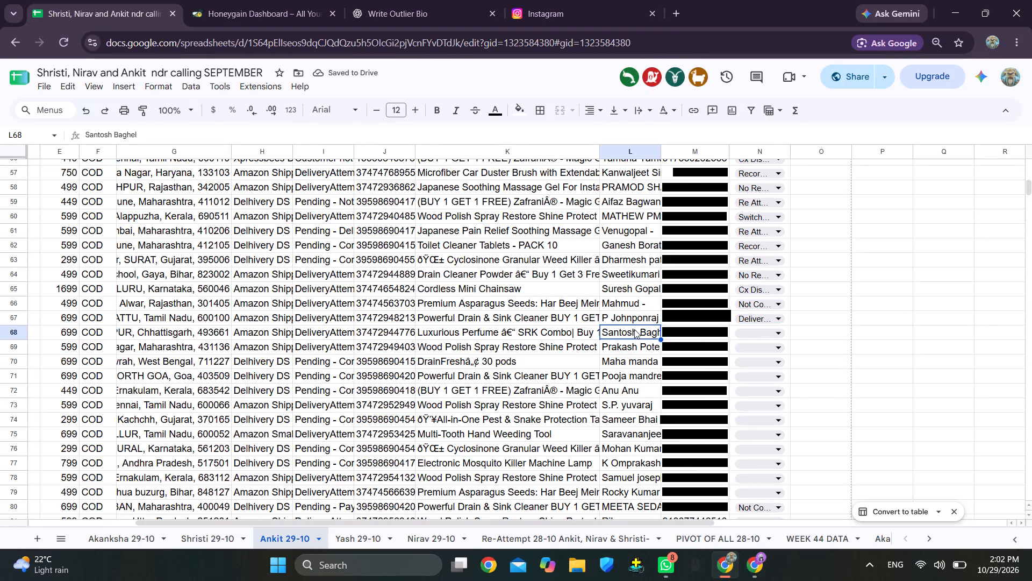
left_click(699, 334)
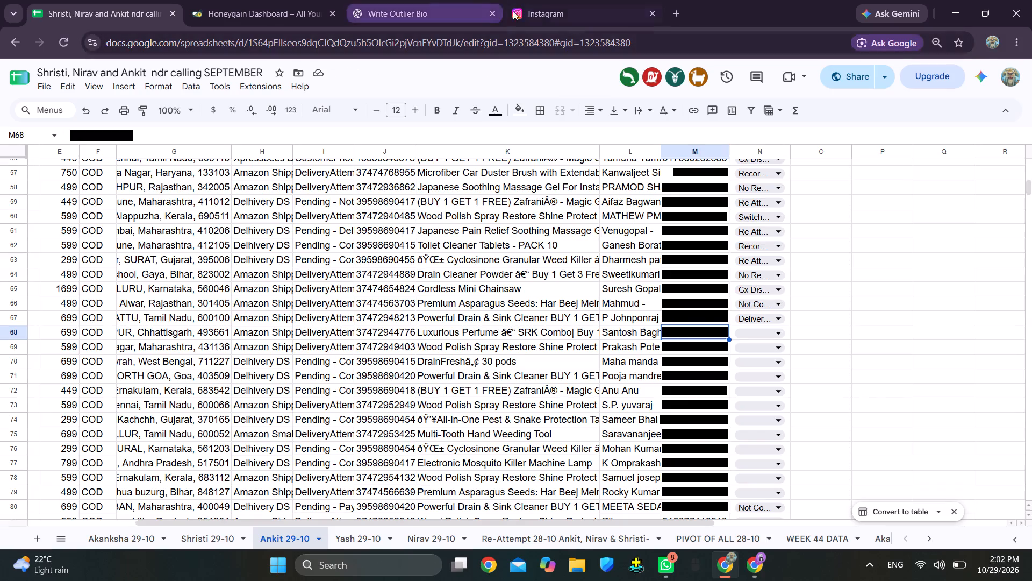
Switch to Instagram and browse further down the home feed.
left_click(543, 11)
scroll(650, 198, "down", 7)
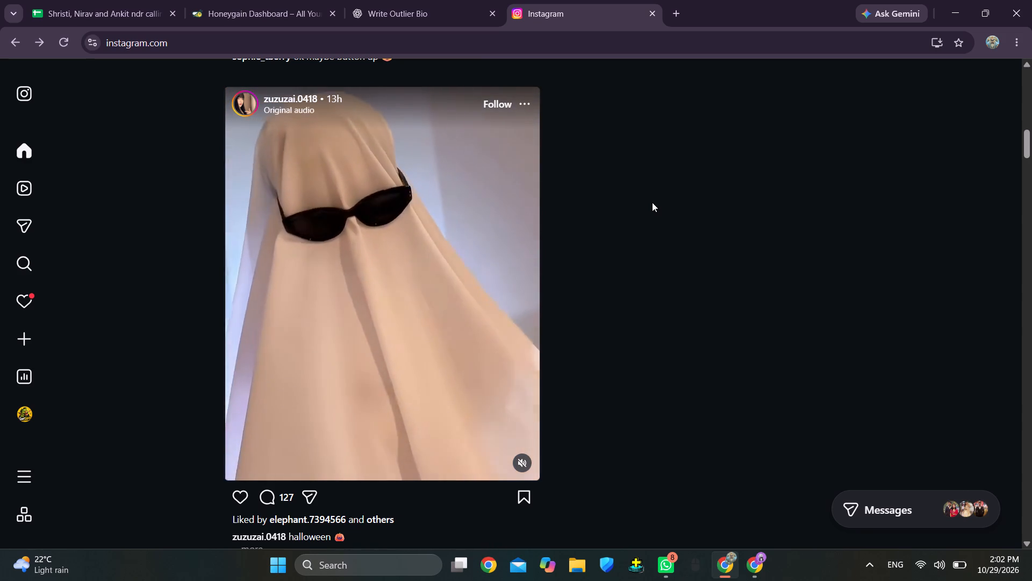
scroll(652, 203, "down", 3)
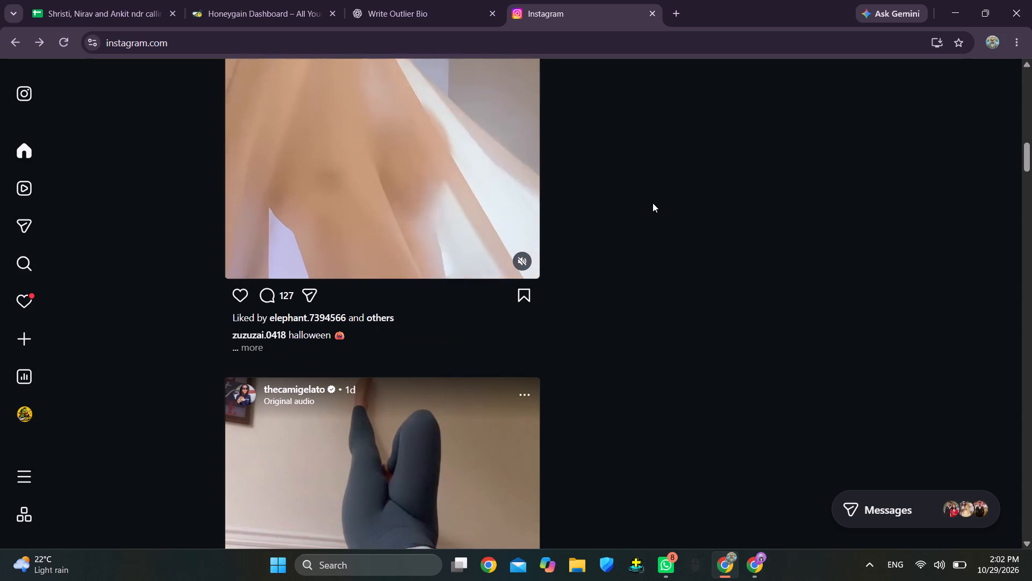
scroll(653, 203, "down", 3)
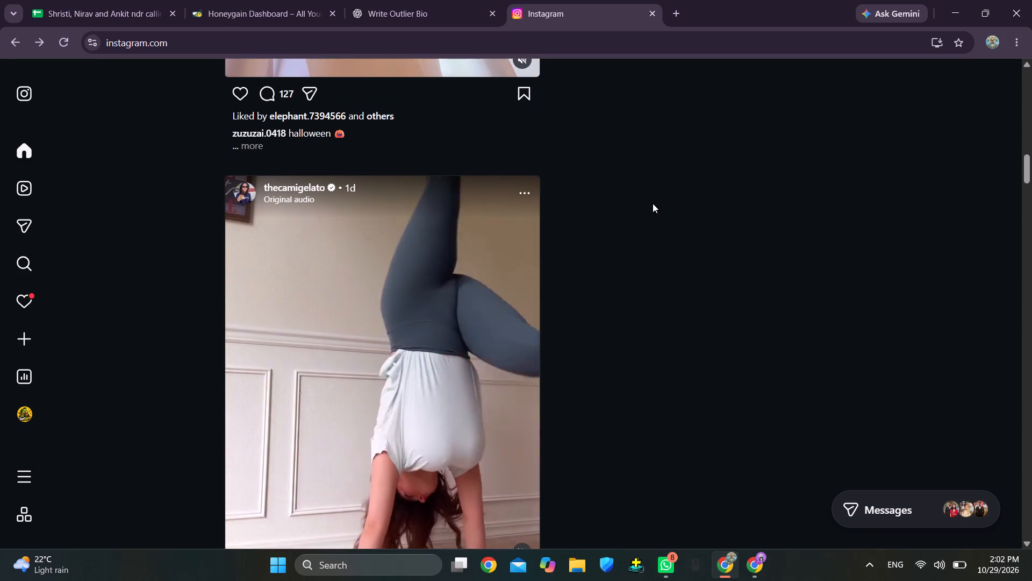
scroll(653, 203, "down", 1)
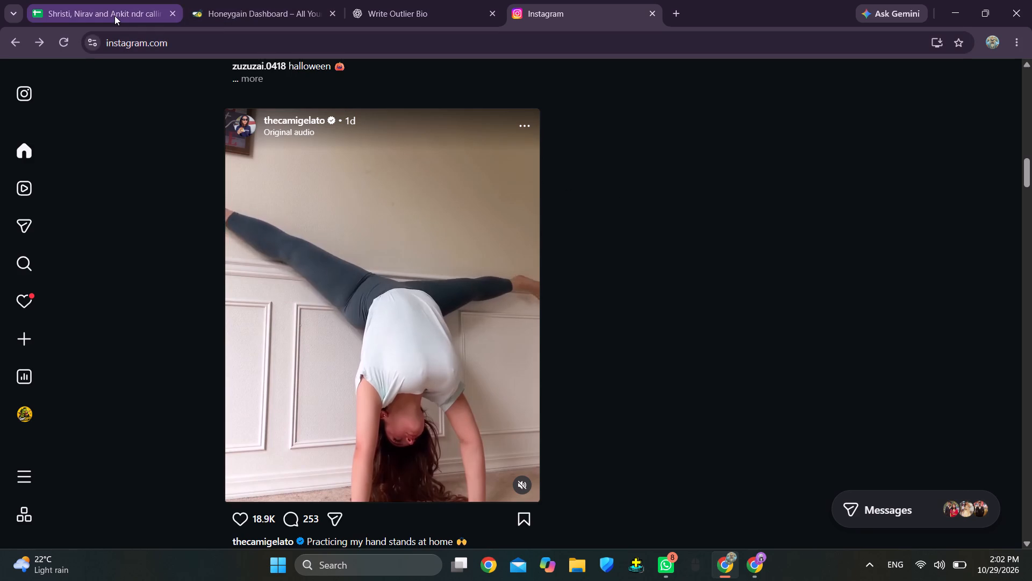
Return to the Ankit 29-10 sheet, recheck the row 68 customer name, and set that row's remark to Busy.
left_click(114, 16)
left_click(652, 331)
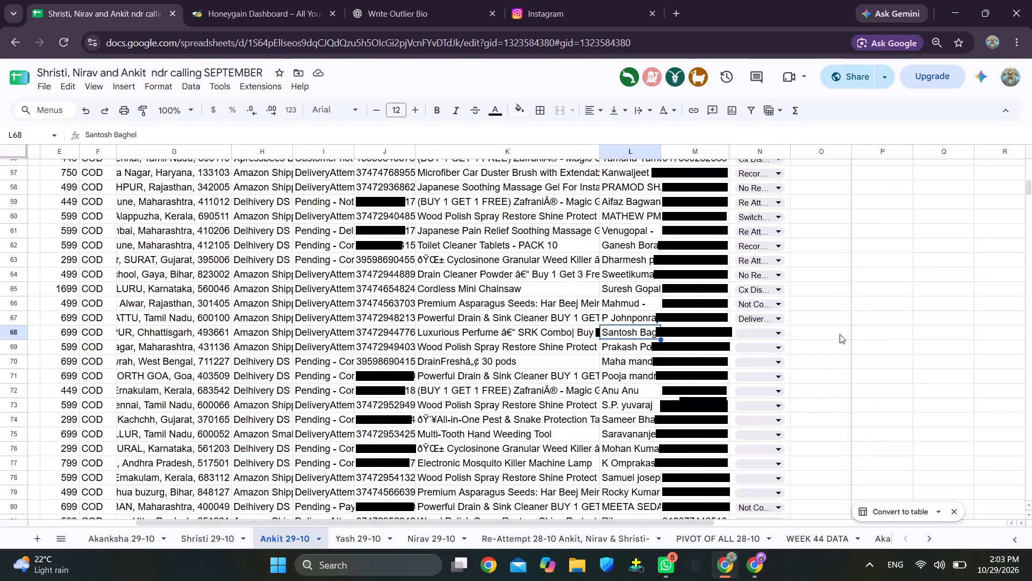
left_click(773, 331)
scroll(781, 405, "down", 2)
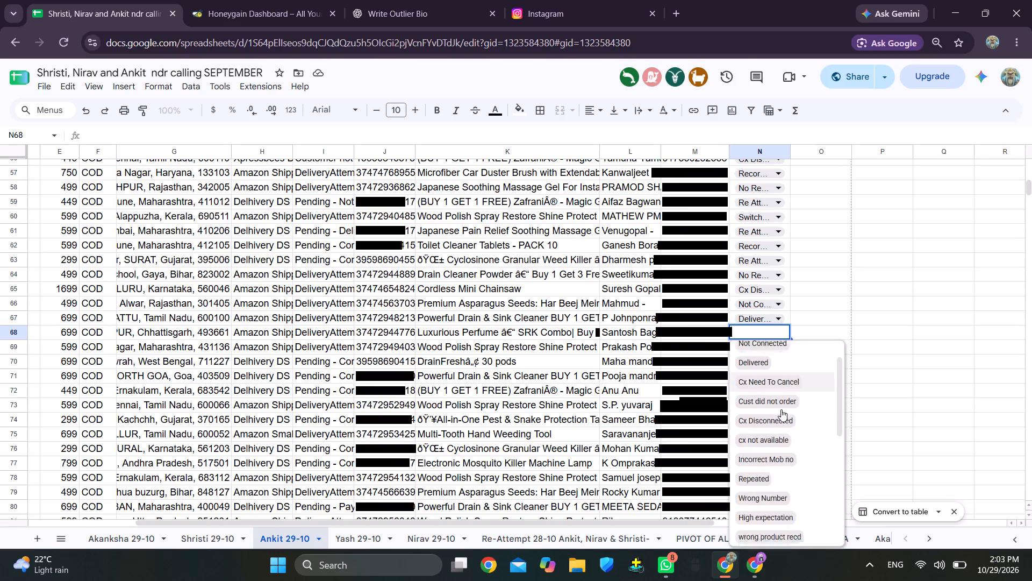
scroll(781, 409, "down", 4)
left_click(751, 456)
Check the customer phone in row 69.
left_click(699, 346)
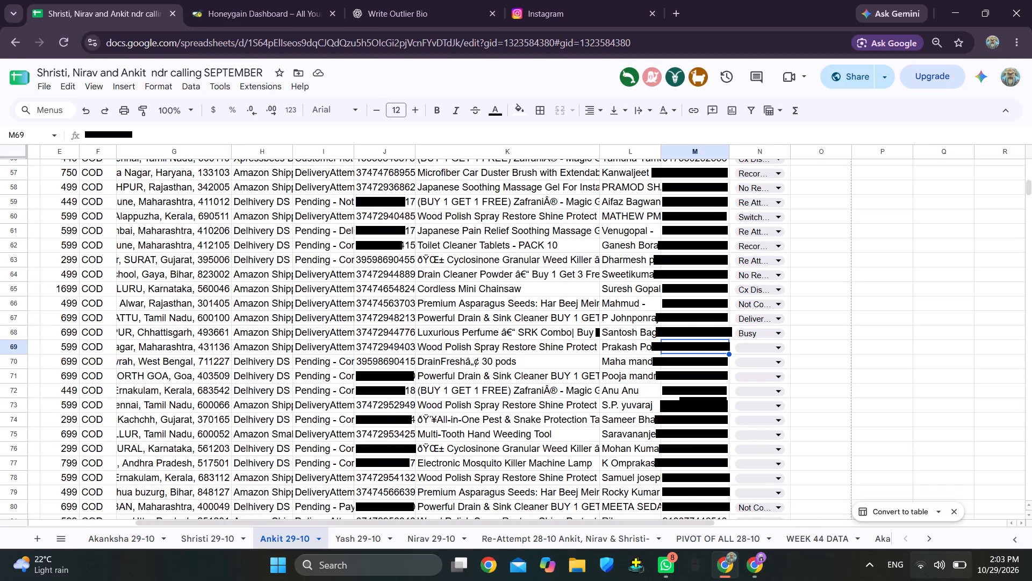
Look through the available Wi-Fi networks and the current connection state.
left_click(921, 564)
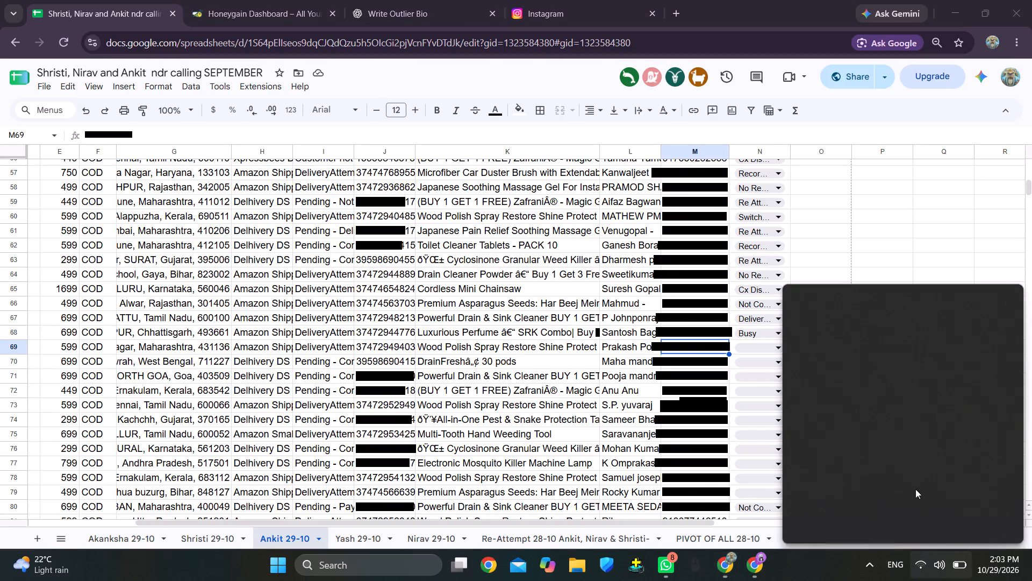
left_click(844, 317)
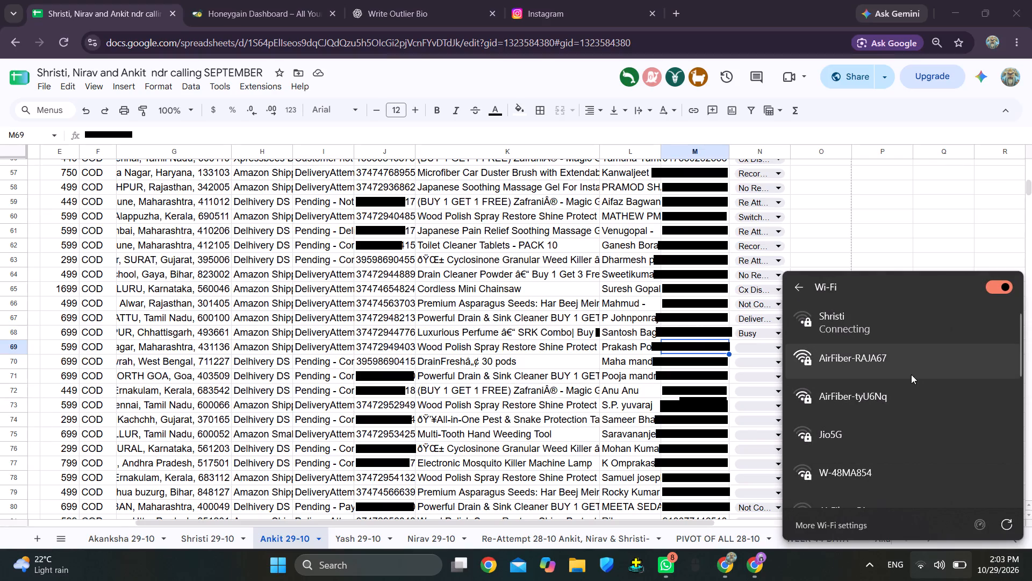
scroll(909, 374, "down", 5)
scroll(909, 376, "up", 4)
scroll(909, 376, "down", 1)
scroll(909, 376, "up", 1)
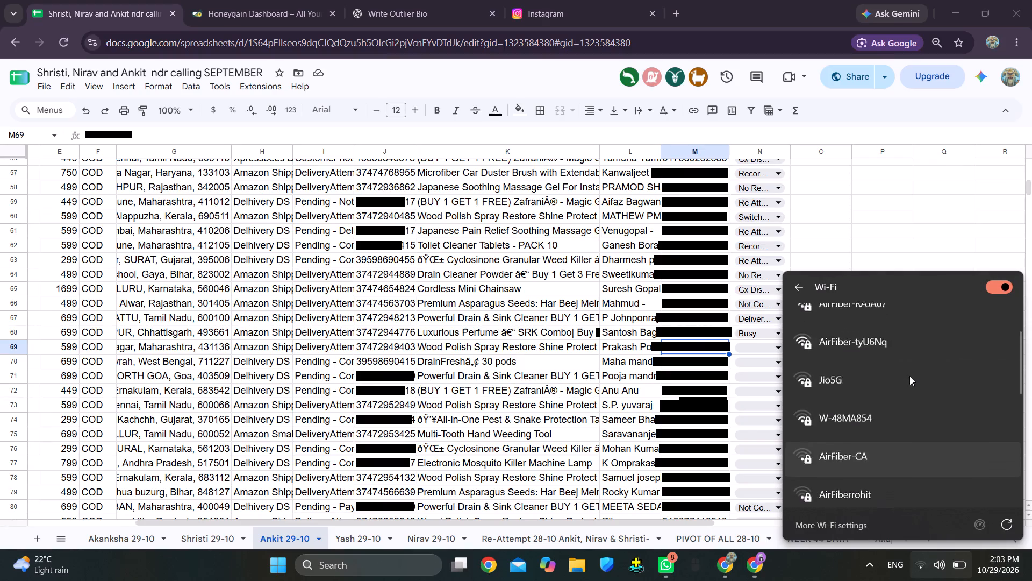
scroll(909, 376, "up", 8)
scroll(912, 366, "down", 12)
scroll(912, 378, "up", 1)
scroll(912, 378, "down", 11)
scroll(913, 390, "up", 7)
scroll(915, 379, "down", 2)
scroll(916, 379, "up", 2)
scroll(917, 374, "down", 2)
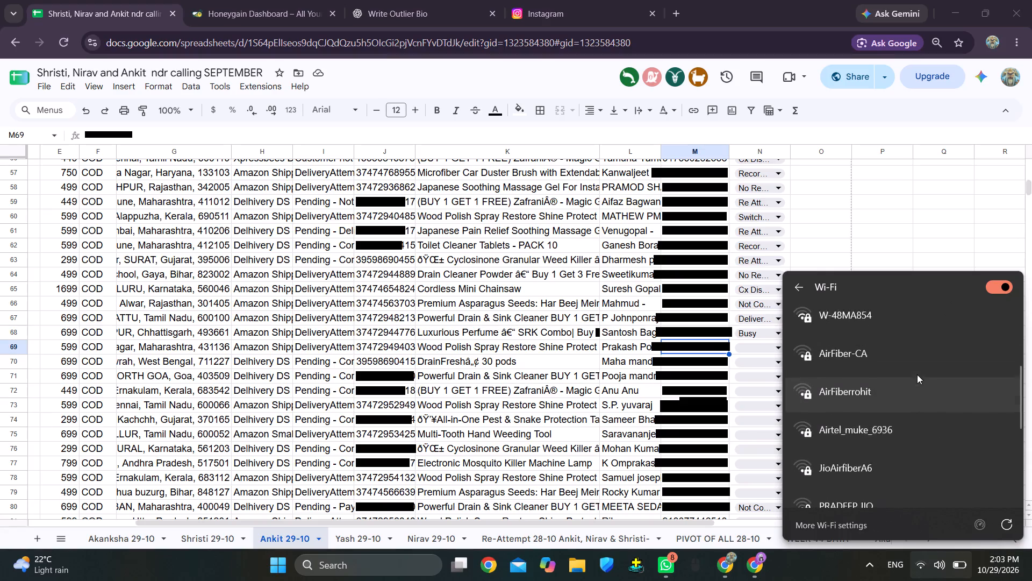
scroll(917, 374, "down", 1)
scroll(917, 374, "up", 3)
scroll(917, 372, "down", 1)
scroll(917, 372, "up", 10)
scroll(918, 370, "down", 1)
scroll(918, 370, "up", 3)
scroll(918, 369, "down", 2)
scroll(918, 369, "up", 4)
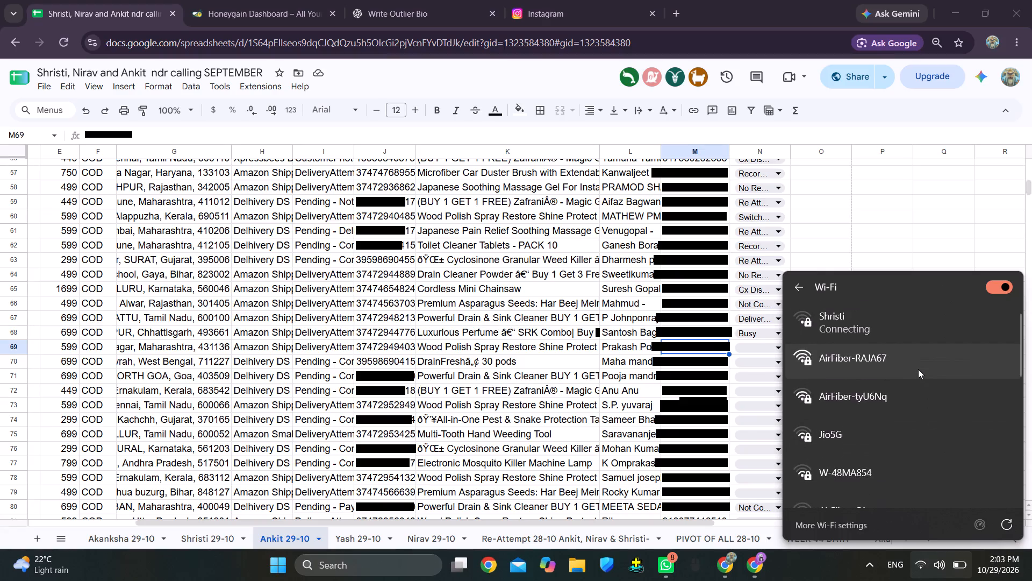
scroll(918, 369, "up", 1)
scroll(918, 369, "down", 2)
scroll(918, 369, "up", 7)
Restart Wi-Fi and connect to the Oneplus 8T network with automatic connection enabled.
left_click(1004, 290)
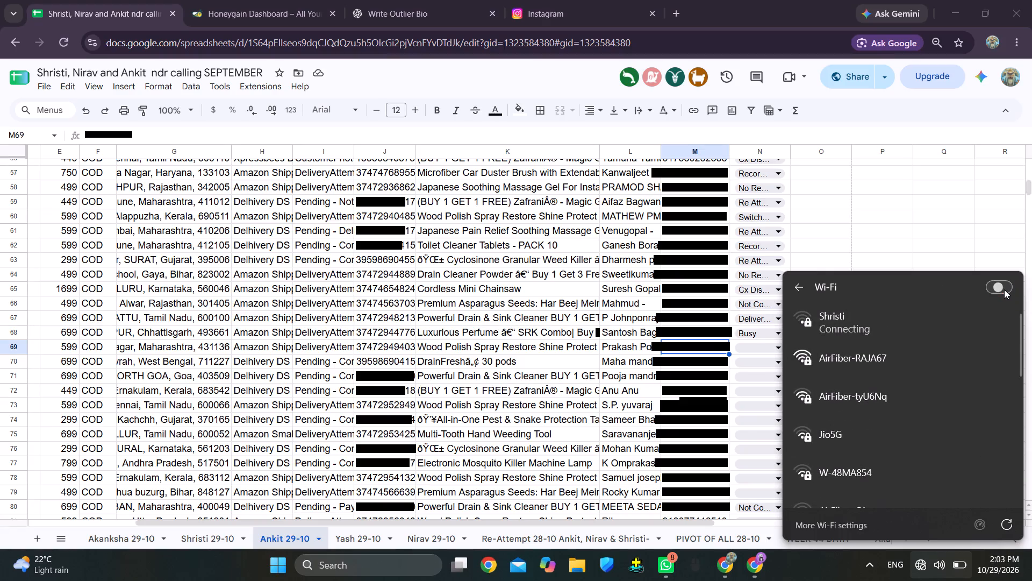
left_click(1004, 287)
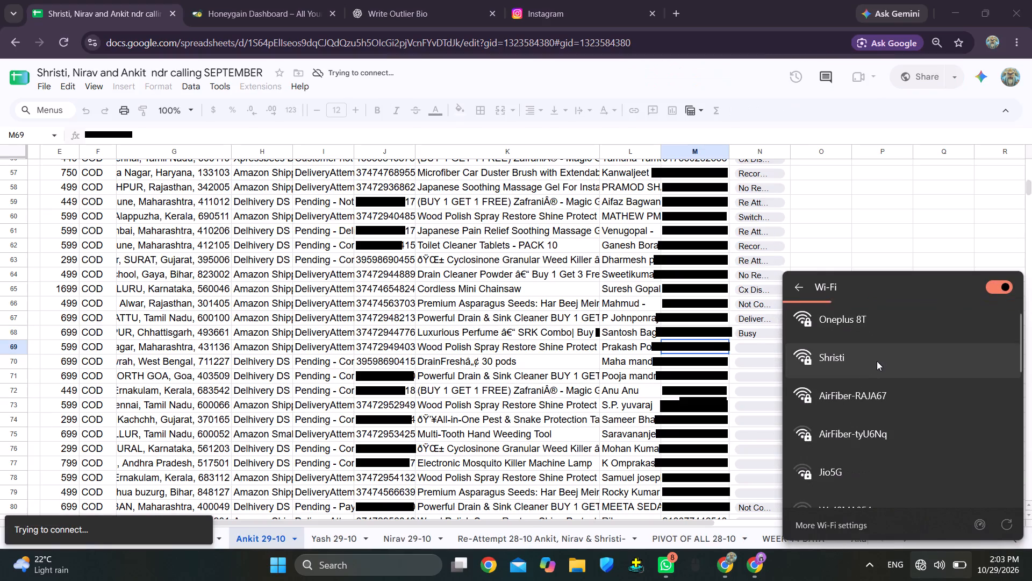
left_click(880, 322)
left_click(855, 423)
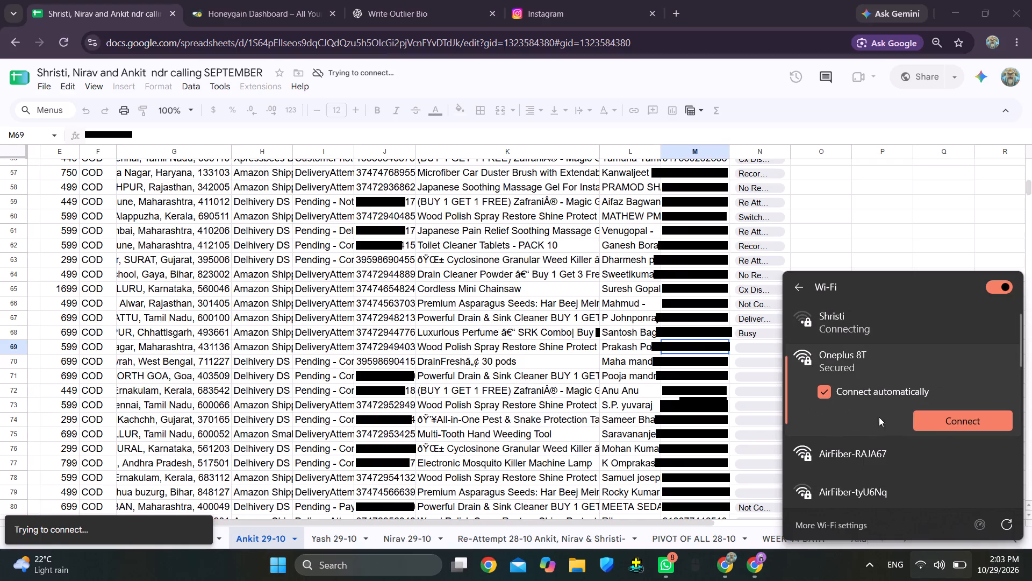
left_click(944, 424)
left_click(825, 562)
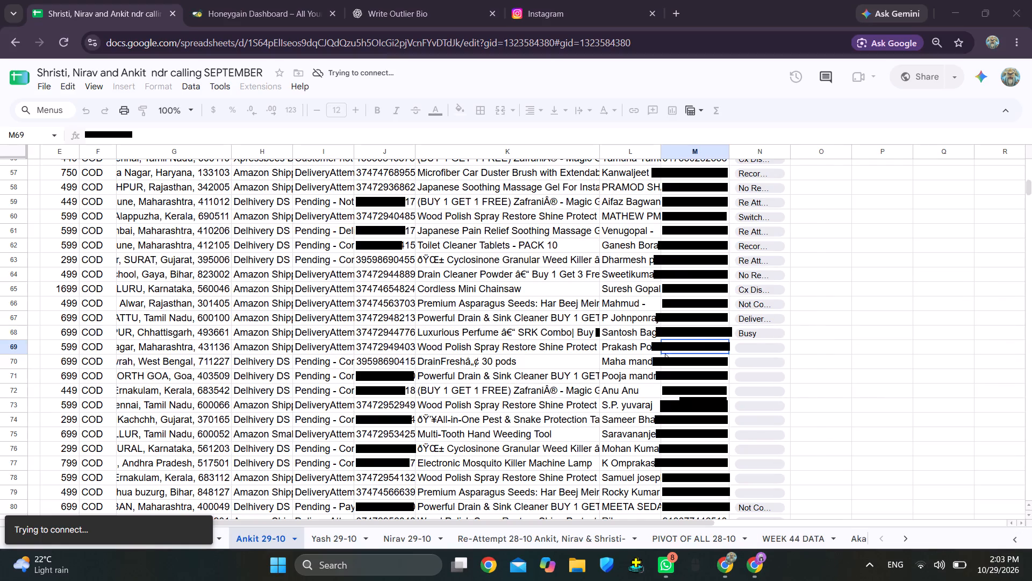
Check the customer name in row 69.
left_click(642, 351)
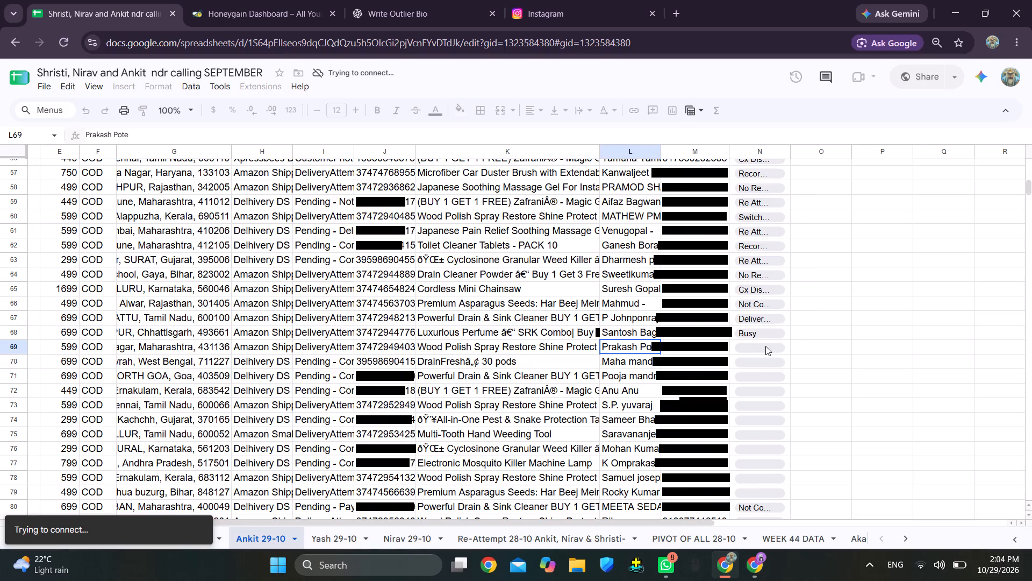
Check the connection status of the Oneplus 8T Wi-Fi network.
left_click(921, 564)
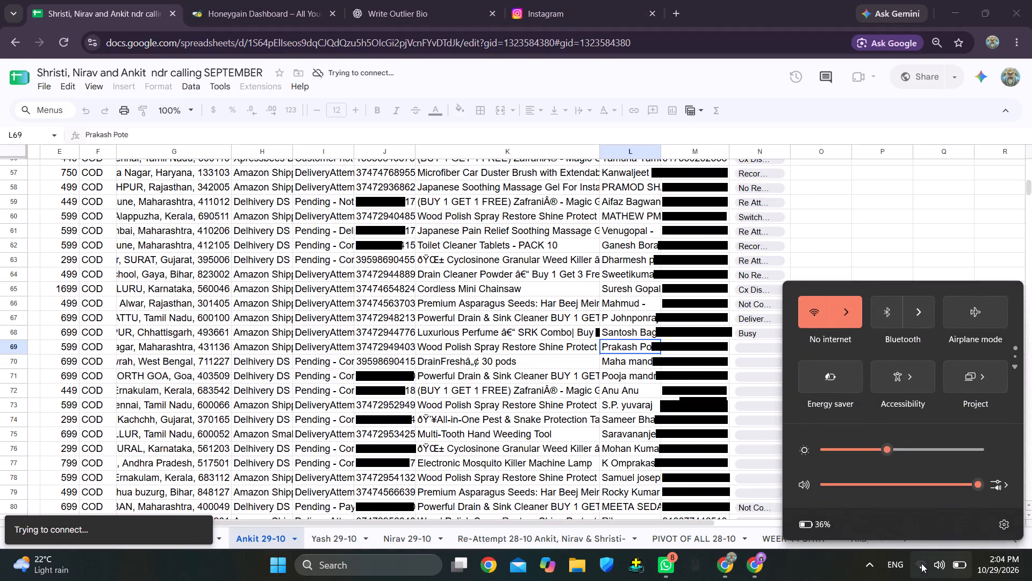
left_click(843, 316)
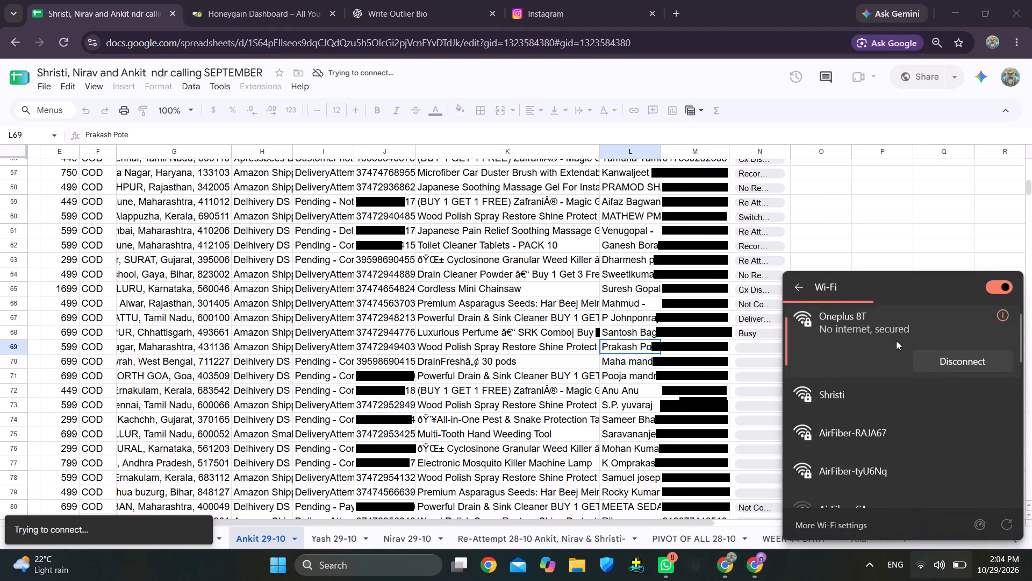
left_click(827, 573)
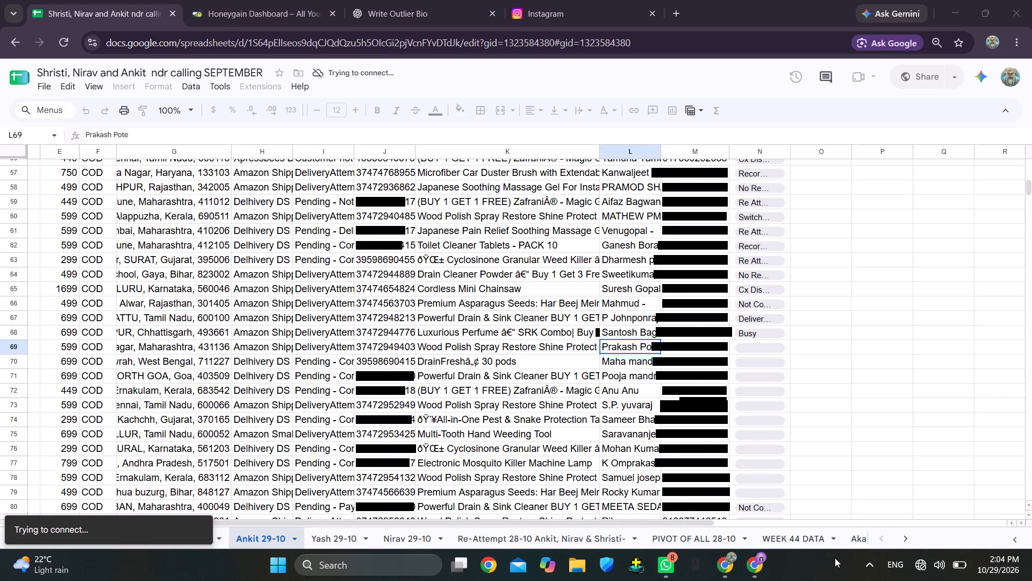
Turn Wi-Fi off and back on to re-establish the connection to the Oneplus 8T network.
left_click(915, 563)
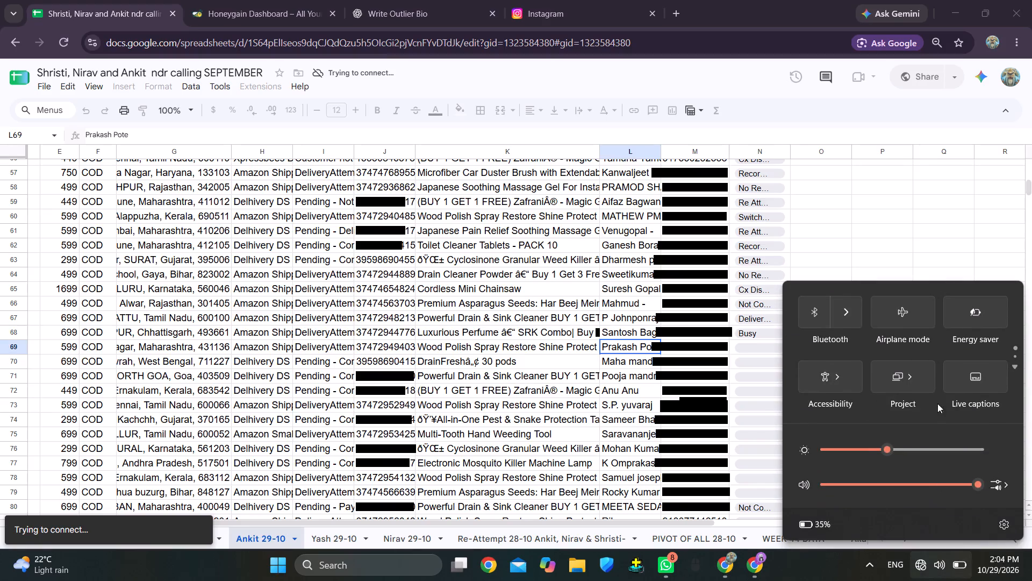
left_click(839, 320)
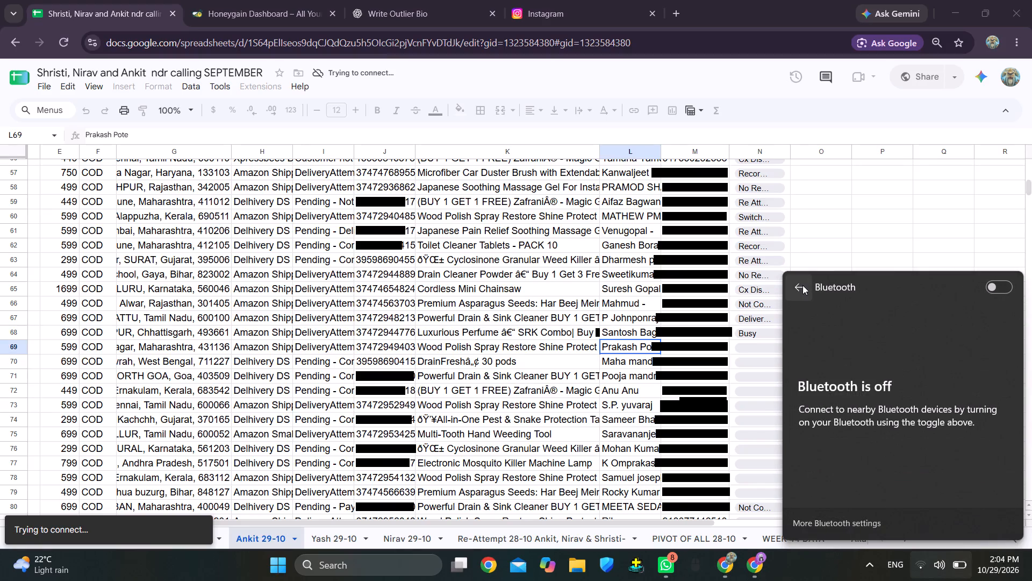
left_click(802, 285)
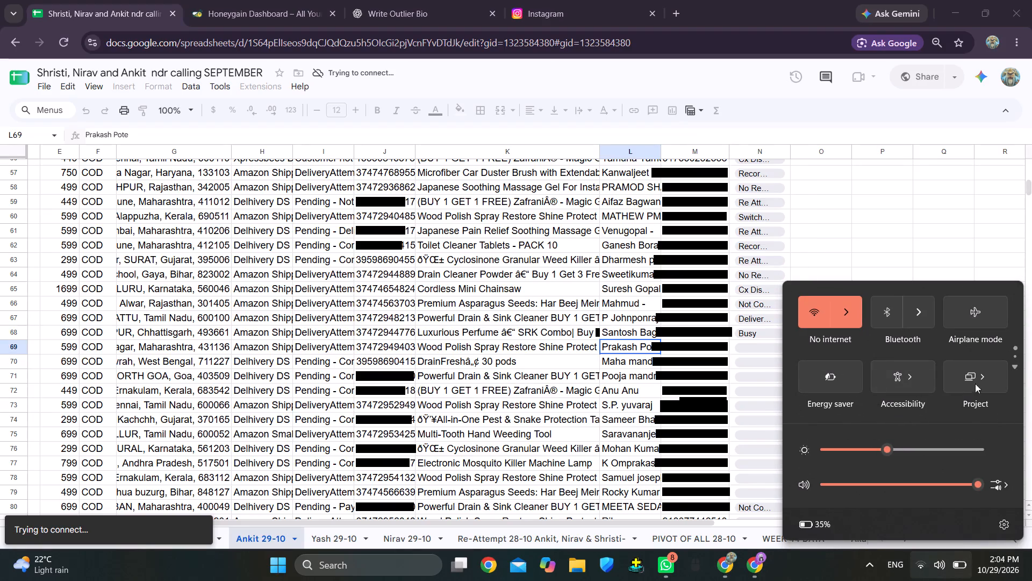
left_click(850, 318)
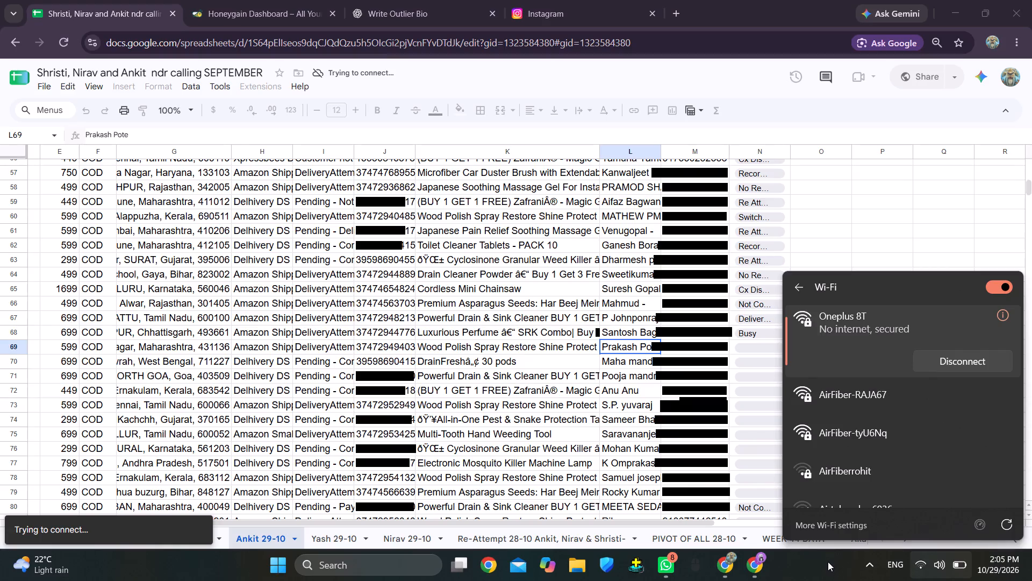
left_click(1001, 283)
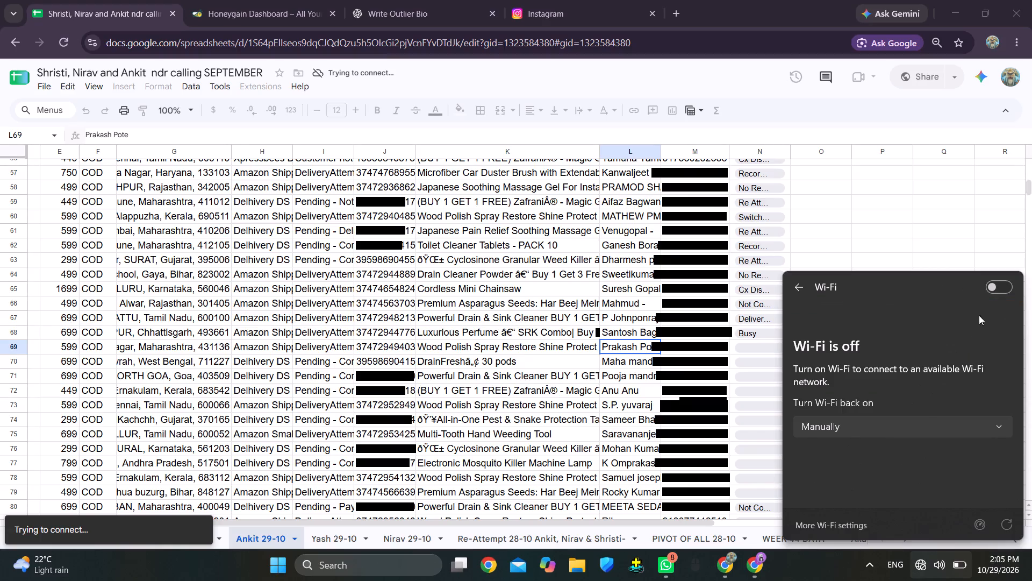
left_click(993, 287)
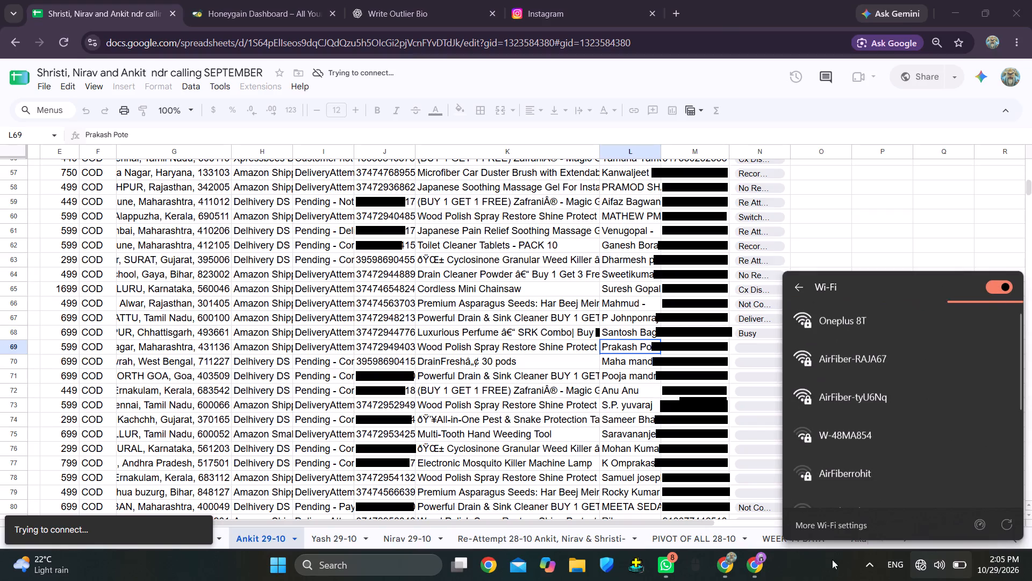
left_click(859, 325)
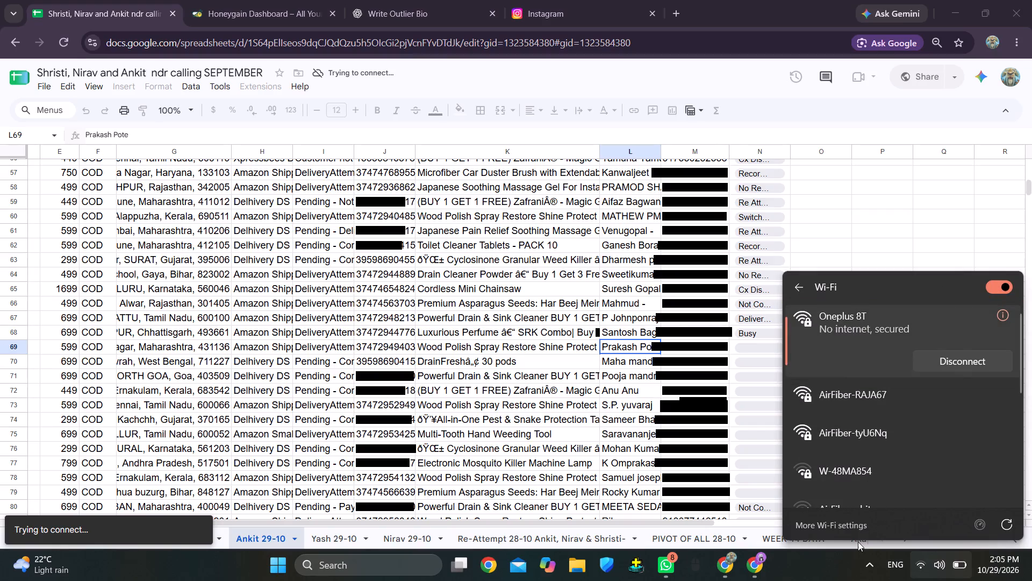
left_click(829, 563)
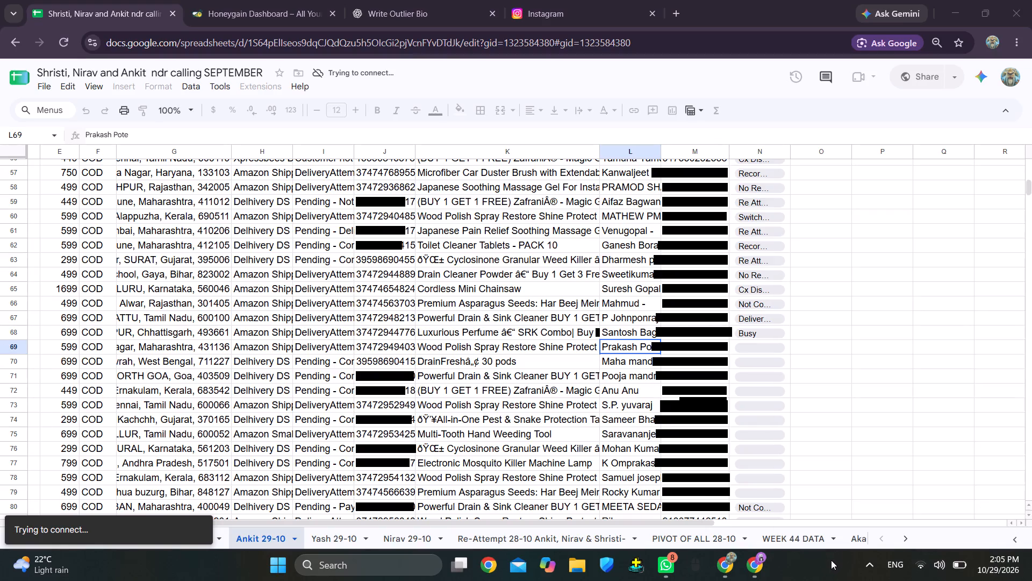
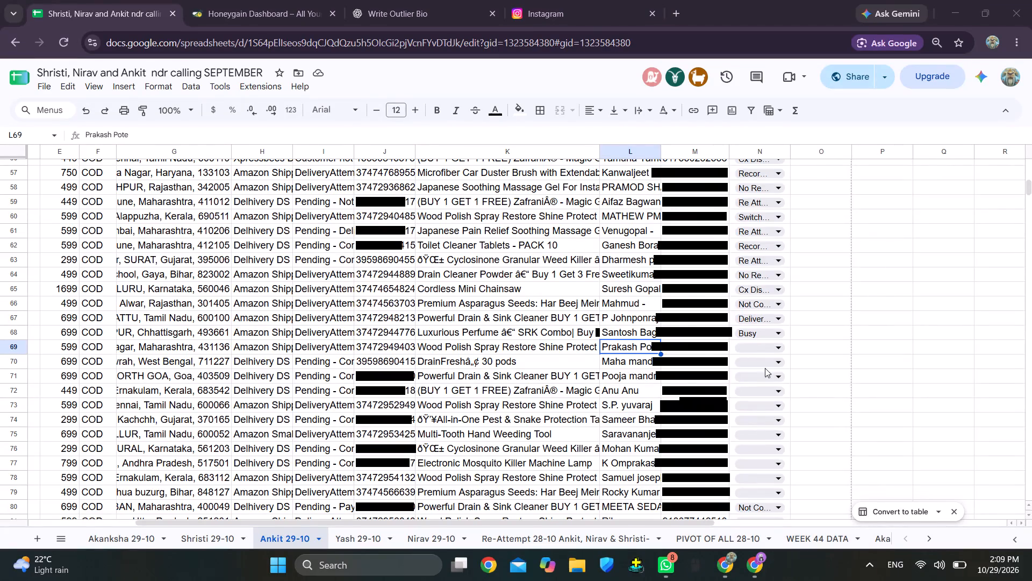
Set the call status in row 69 of the Ankit 29-10 sheet to Delivered.
left_click(766, 348)
left_click(761, 423)
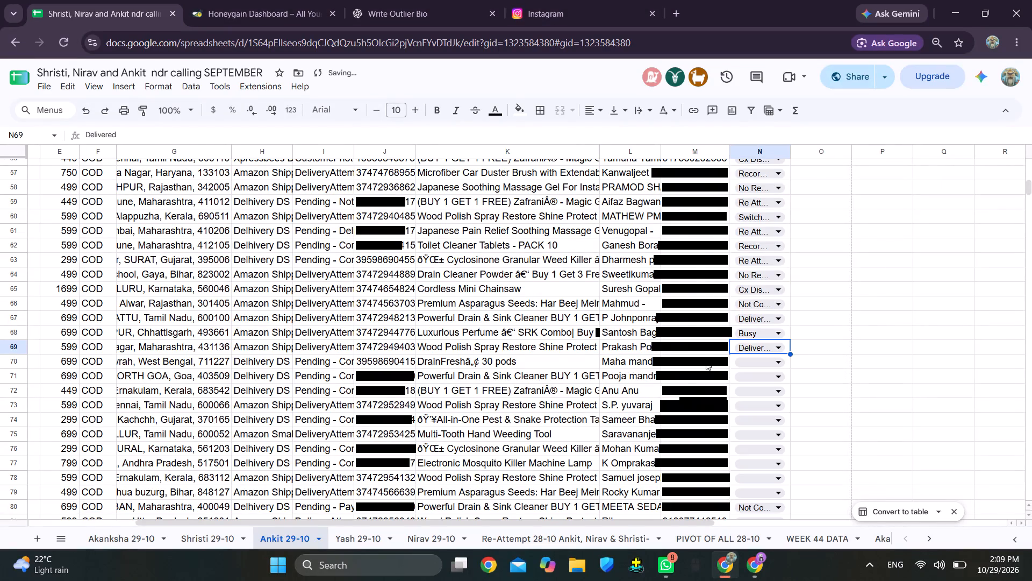
Review row 70's phone number and the Nirav 29-10 and Yash 29-10 sheets, and set row 70's call status on Ankit 29-10 to Cx Disconnected.
left_click(706, 363)
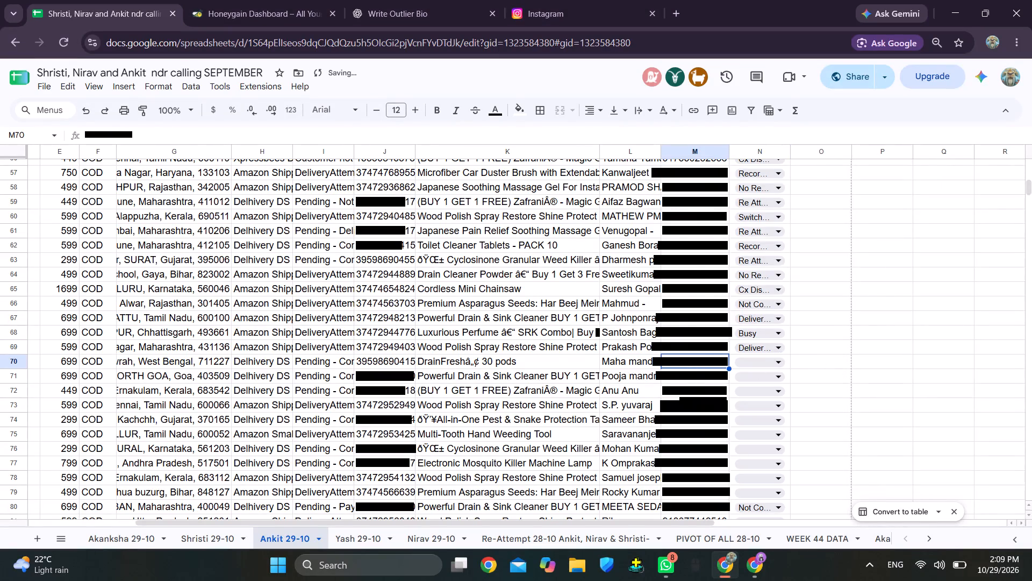
left_click(437, 541)
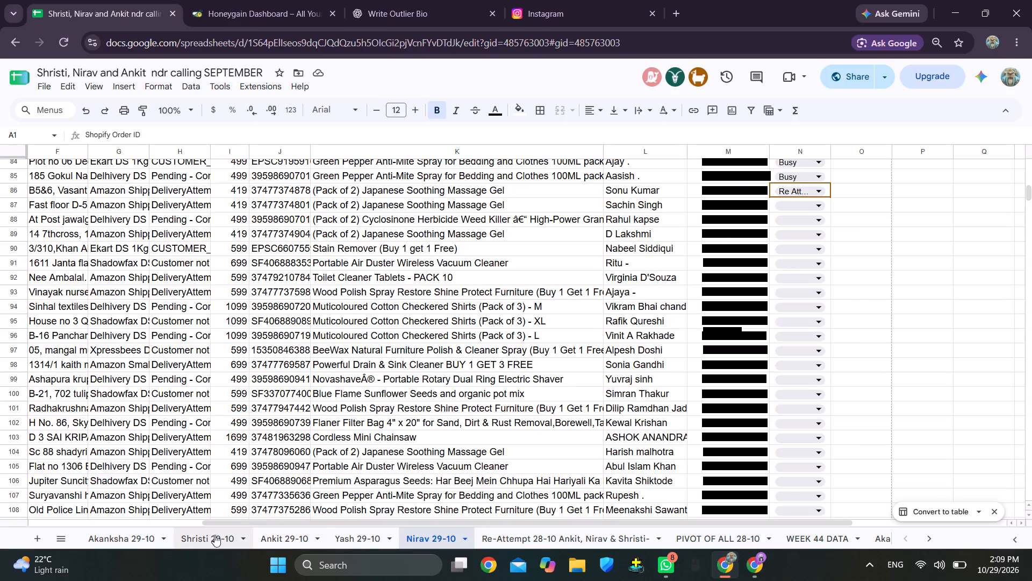
left_click(344, 552)
left_click(361, 543)
left_click(301, 535)
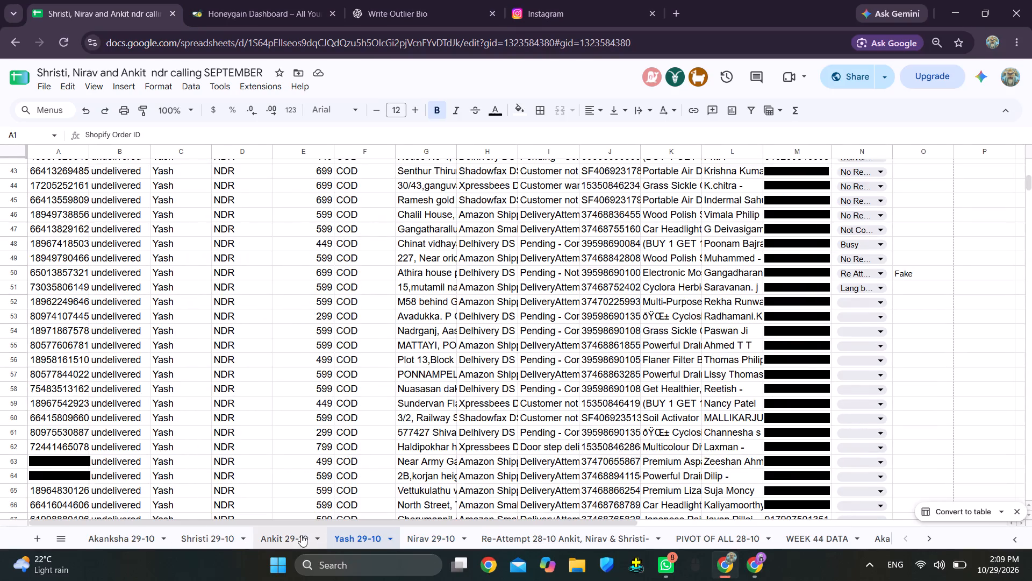
left_click(636, 362)
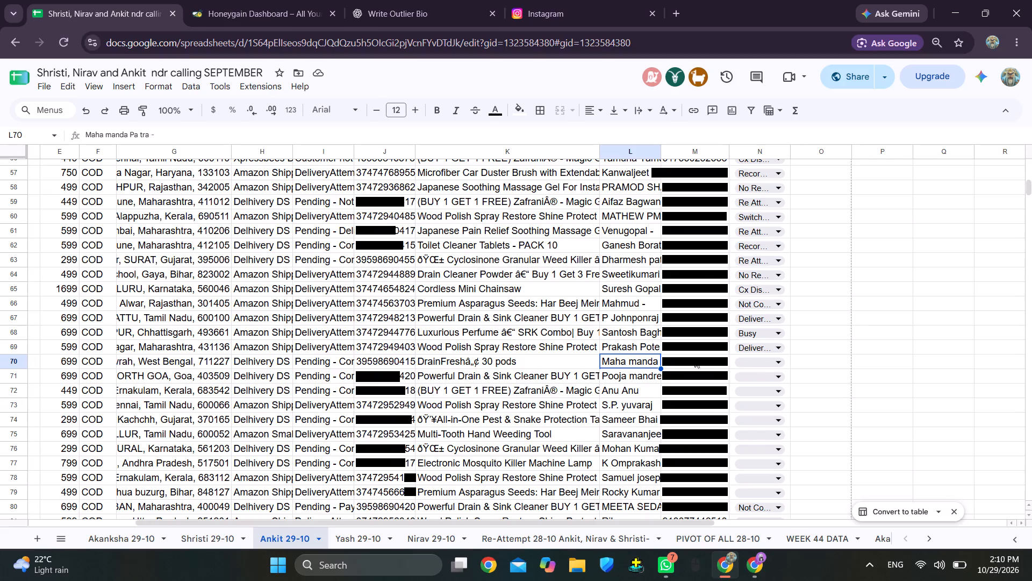
left_click(755, 365)
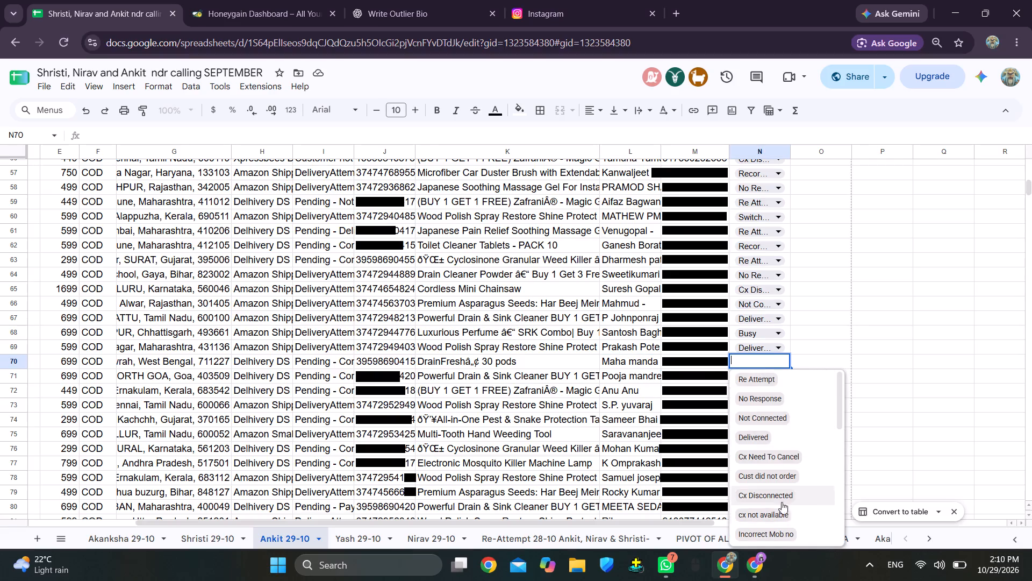
left_click(787, 495)
View the phone number and customer name in row 71, and check the Nirav 29-10 sheet before returning to Ankit 29-10.
left_click(703, 375)
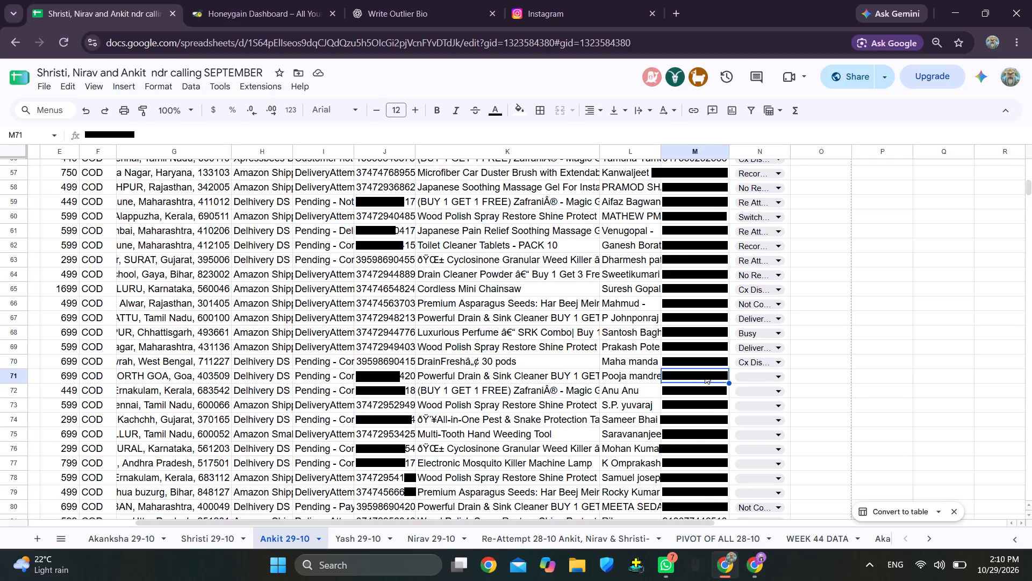
key("Left")
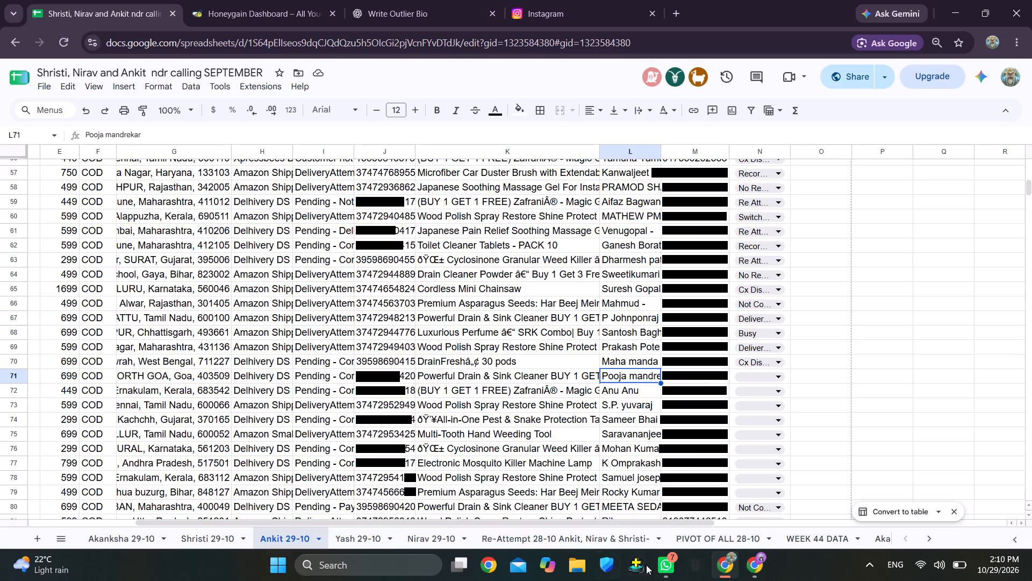
left_click(426, 540)
left_click(276, 544)
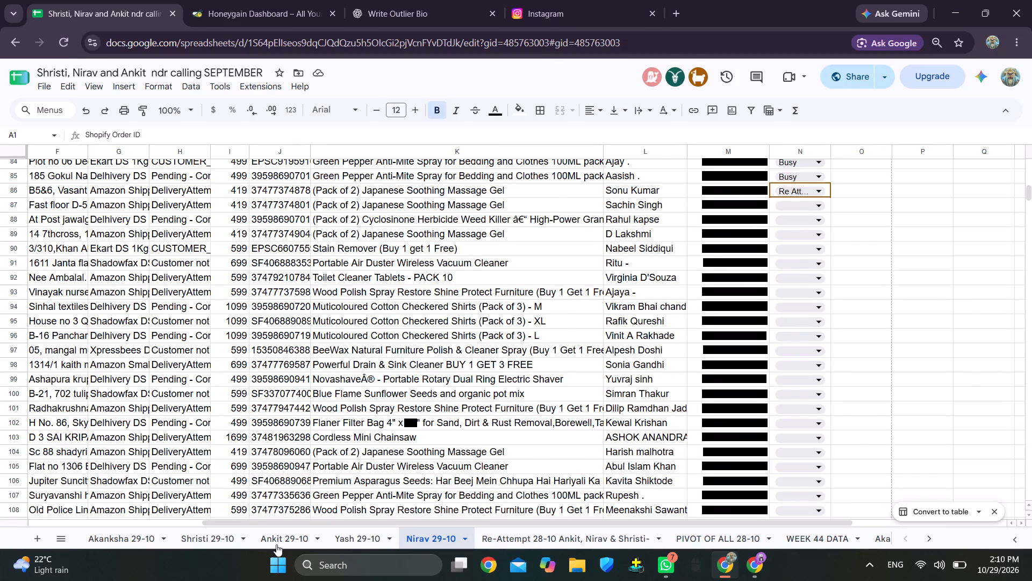
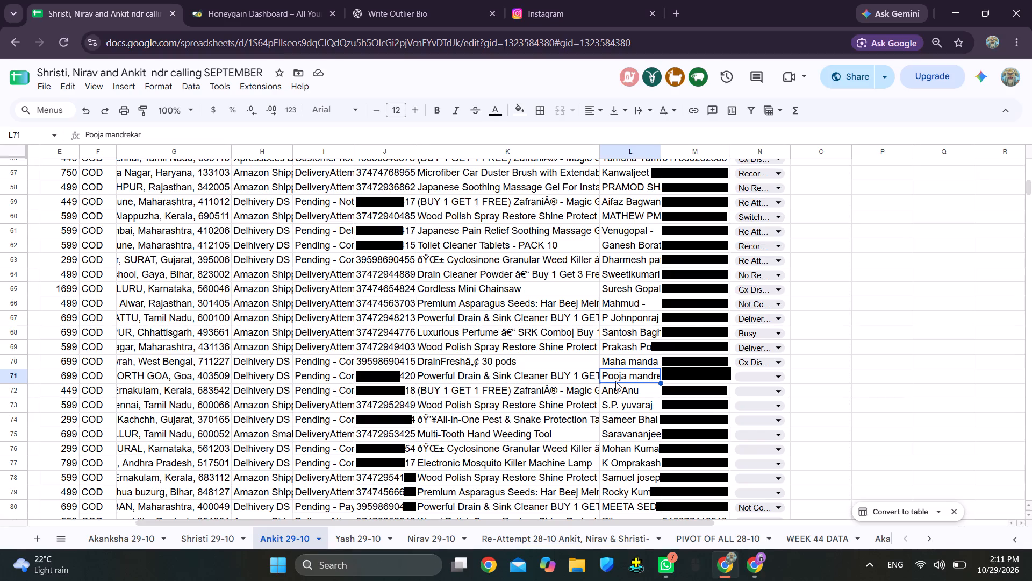
Set the call status in row 71 of the Ankit 29-10 sheet to No Response.
left_click(772, 380)
left_click(762, 413)
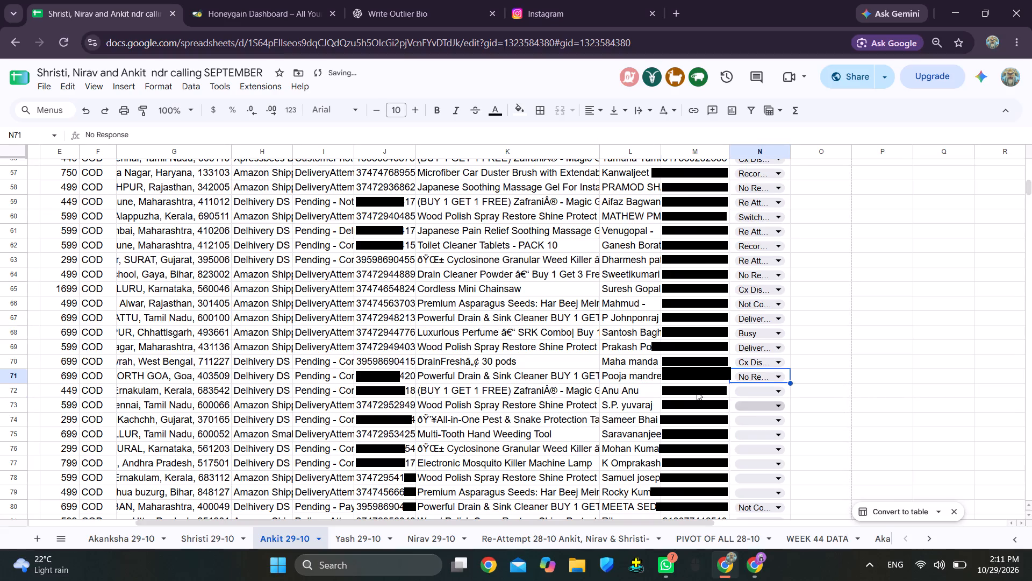
Review row 72's phone number and customer name, check the Nirav 29-10 sheet, and set row 72's call status on Ankit 29-10 to Incoming Calls.
left_click(697, 391)
left_click(425, 542)
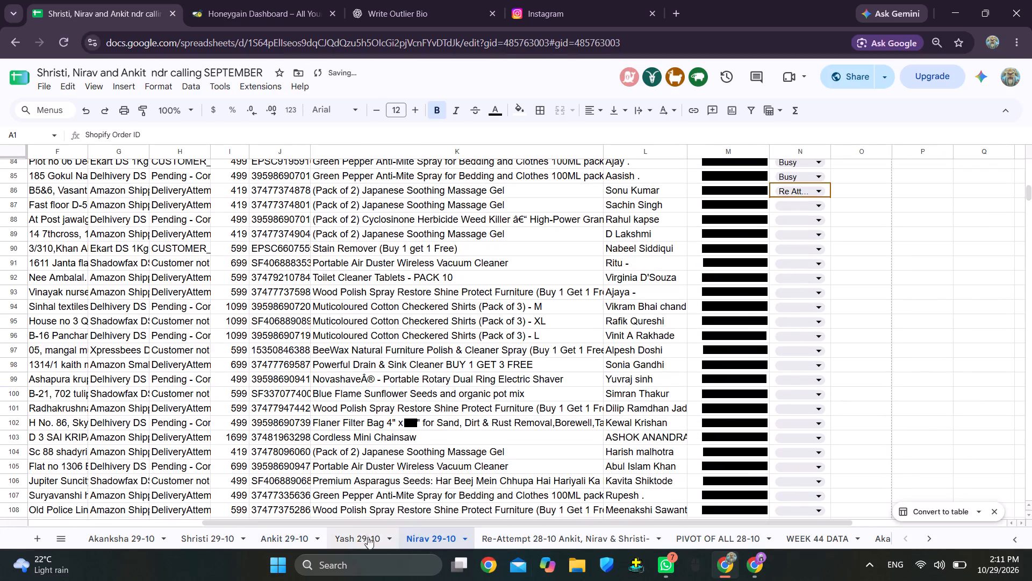
left_click(285, 539)
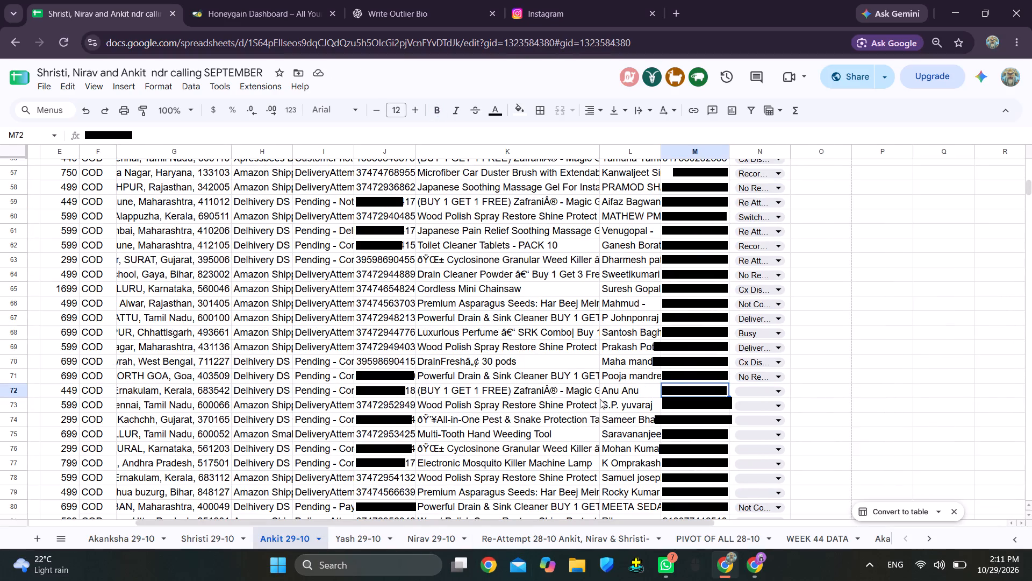
left_click(649, 393)
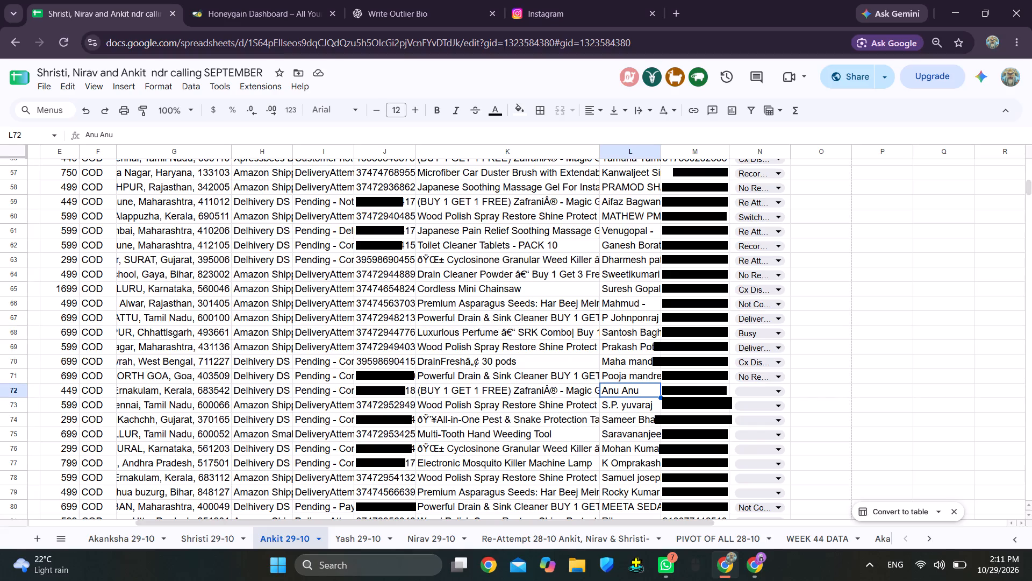
scroll(827, 401, "down", 2)
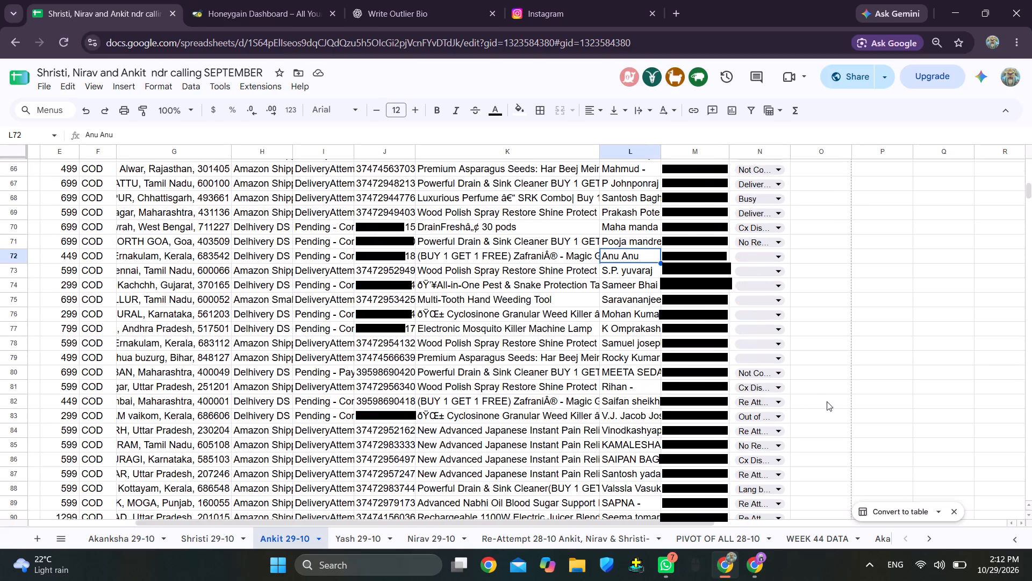
scroll(828, 399, "up", 1)
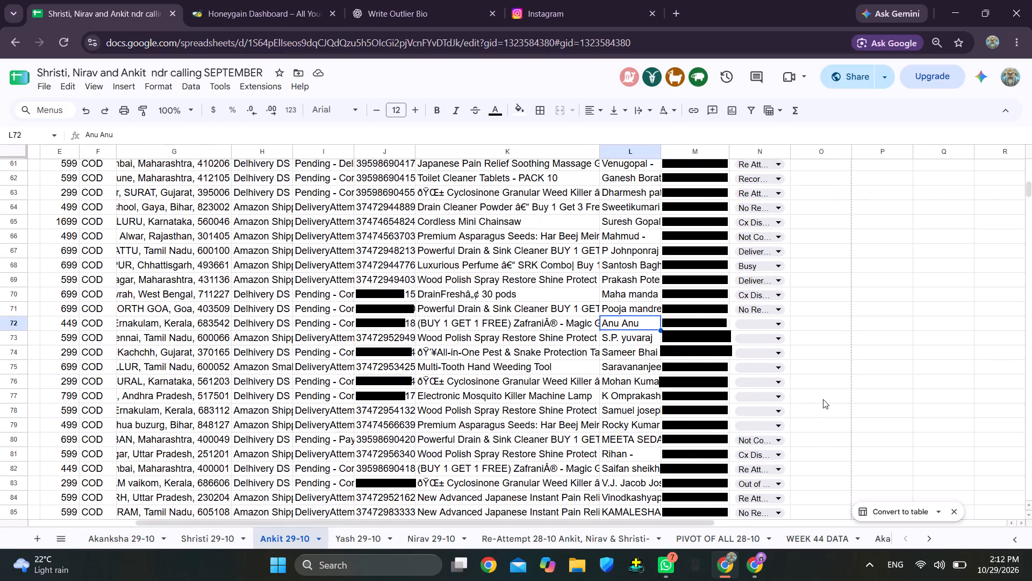
scroll(823, 399, "up", 1)
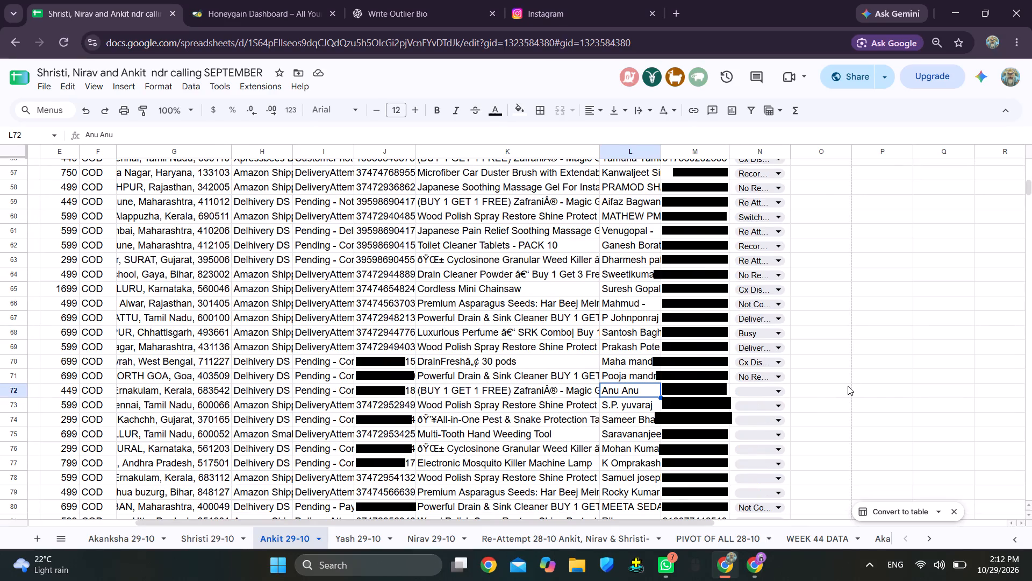
left_click(771, 392)
scroll(779, 420, "up", 1)
scroll(779, 421, "down", 6)
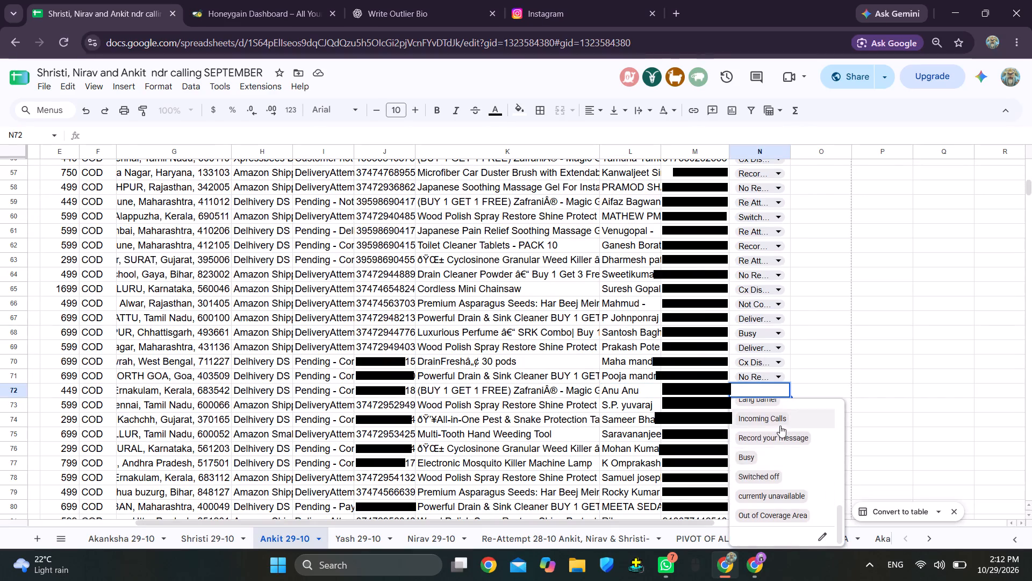
left_click(780, 423)
View the phone number and customer name in row 73, and set its call status to Lang barrier.
left_click(696, 408)
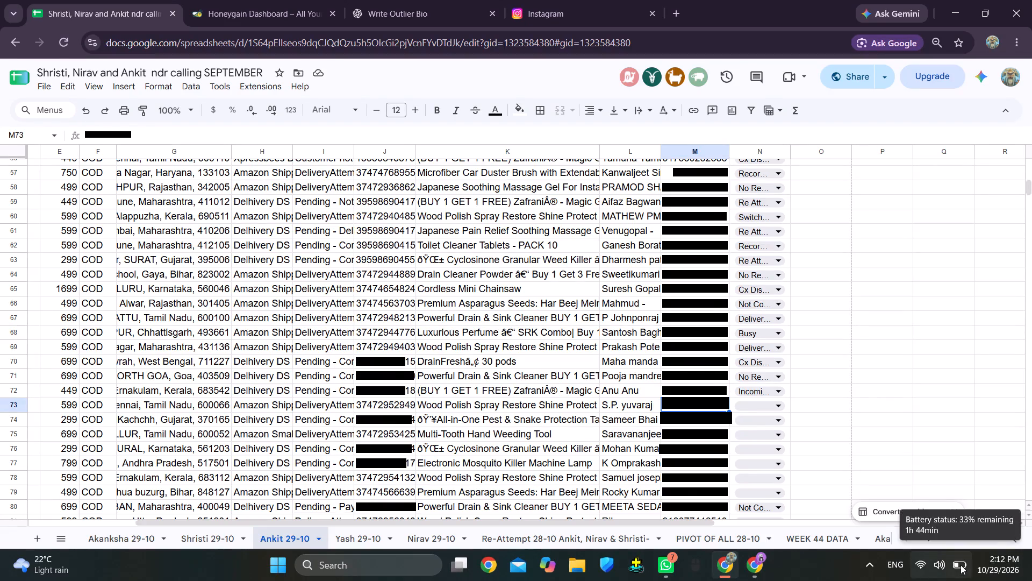
left_click(629, 405)
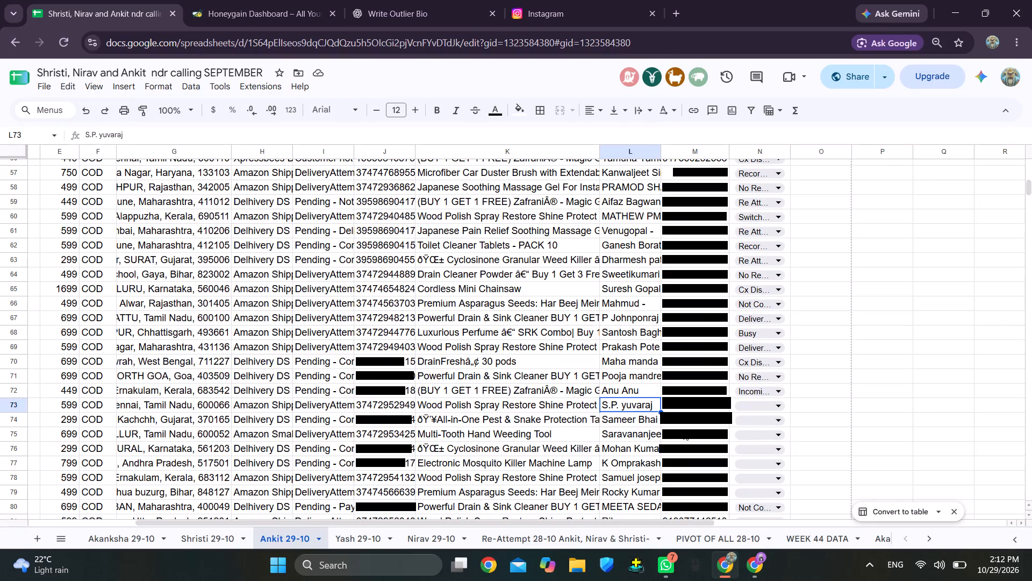
left_click(756, 406)
scroll(806, 485, "down", 5)
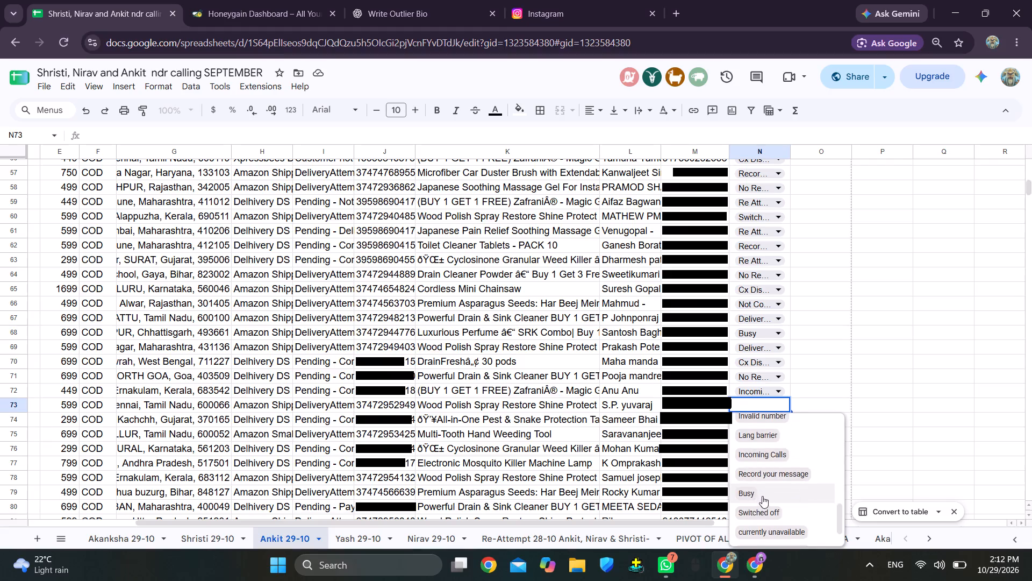
scroll(764, 497, "down", 2)
scroll(779, 447, "up", 1)
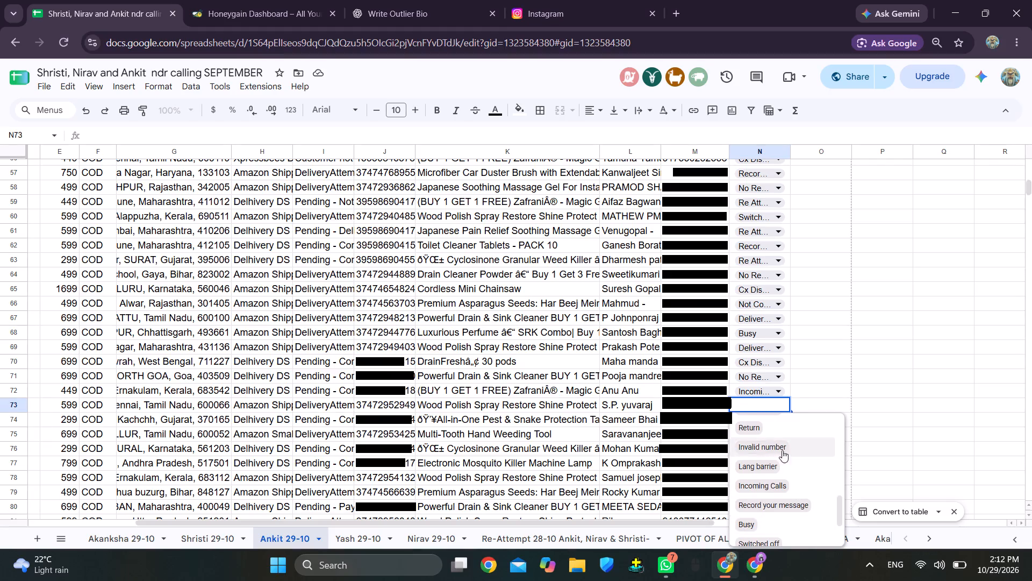
left_click(759, 463)
View the phone number and customer name in row 74, and set its call status to Re Attempt.
scroll(820, 426, "down", 3)
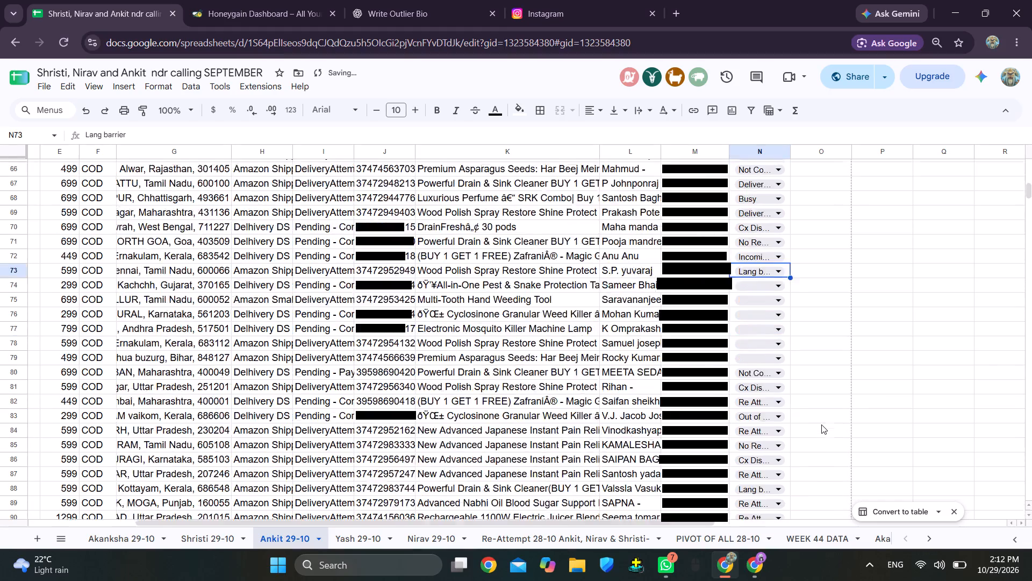
left_click(696, 218)
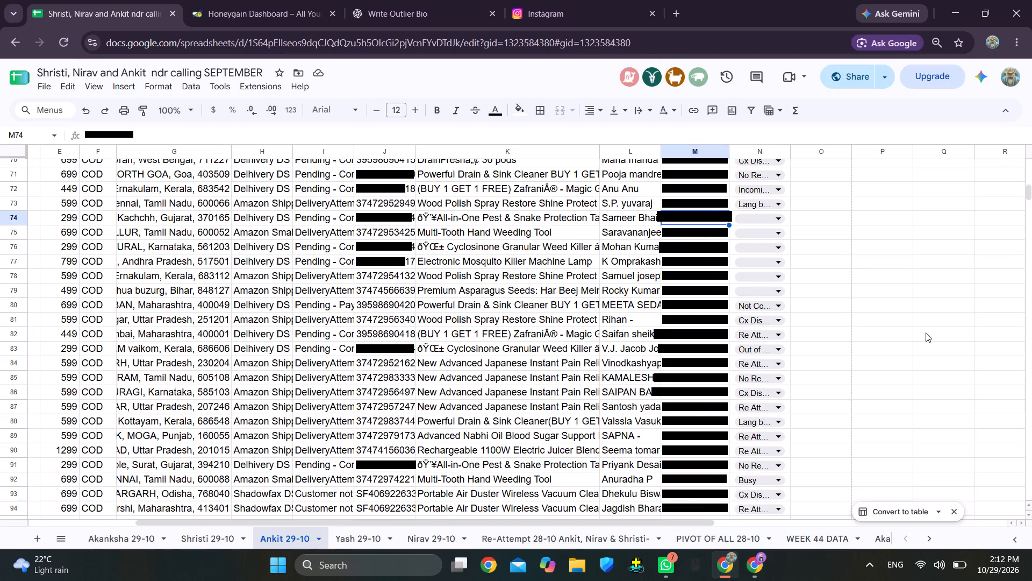
scroll(926, 333, "down", 17)
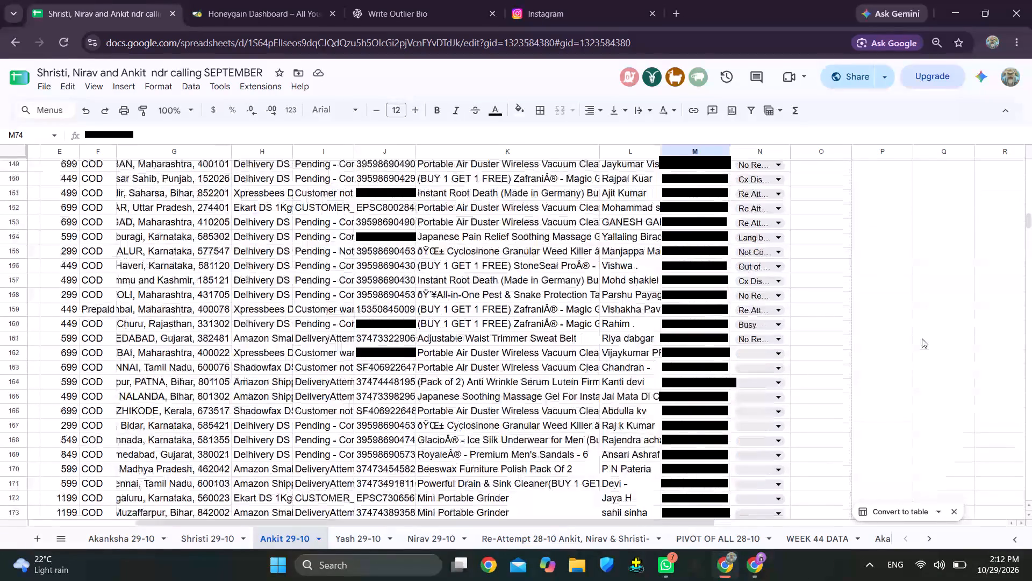
scroll(893, 318, "up", 7)
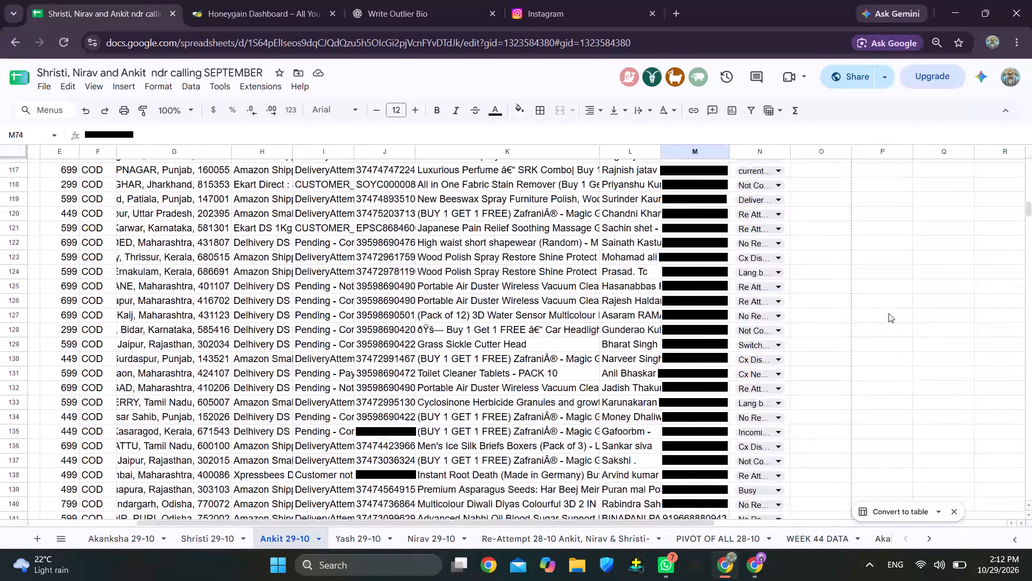
scroll(888, 313, "up", 10)
left_click(635, 211)
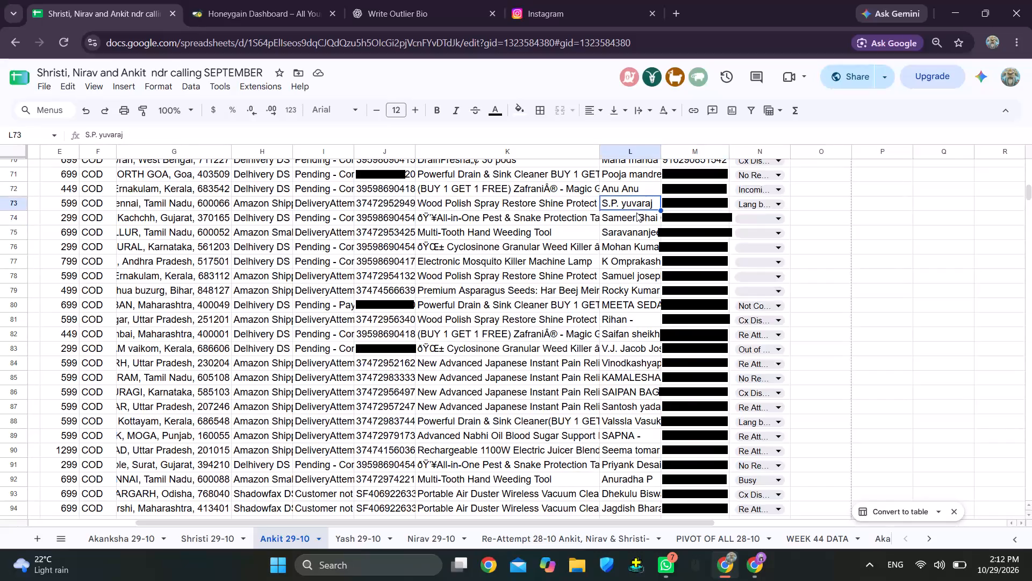
left_click(636, 219)
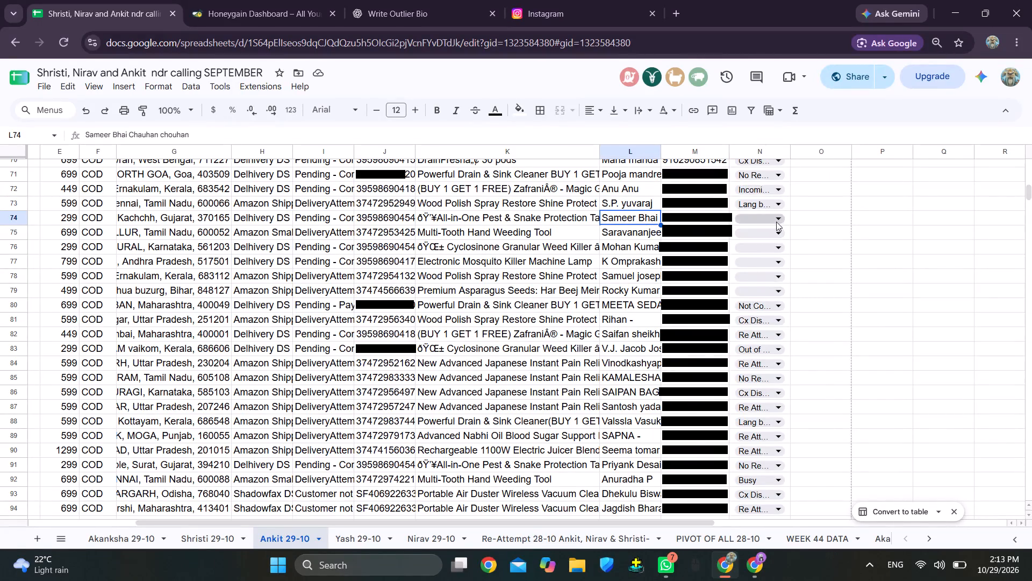
scroll(811, 216, "up", 1)
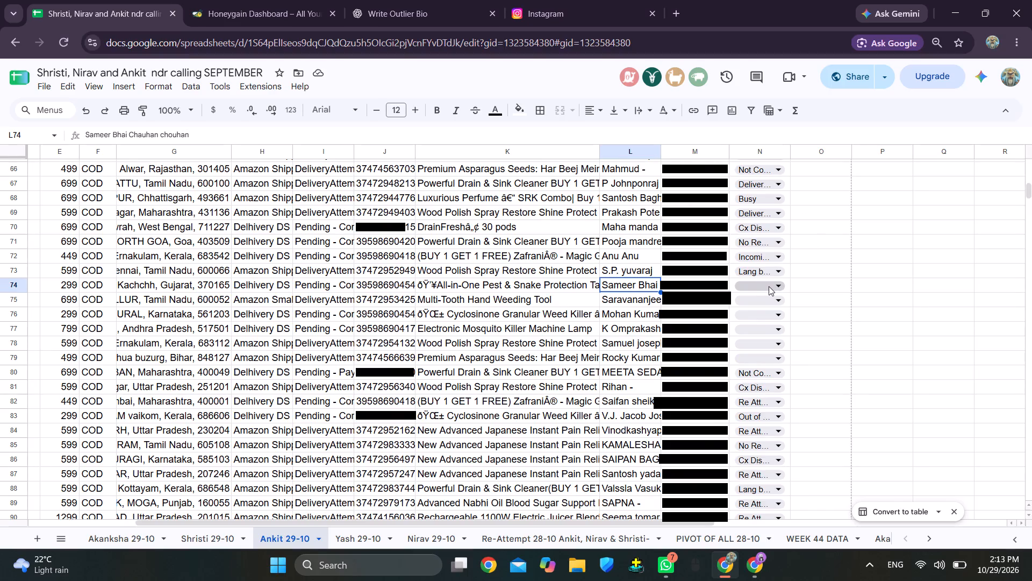
left_click(769, 286)
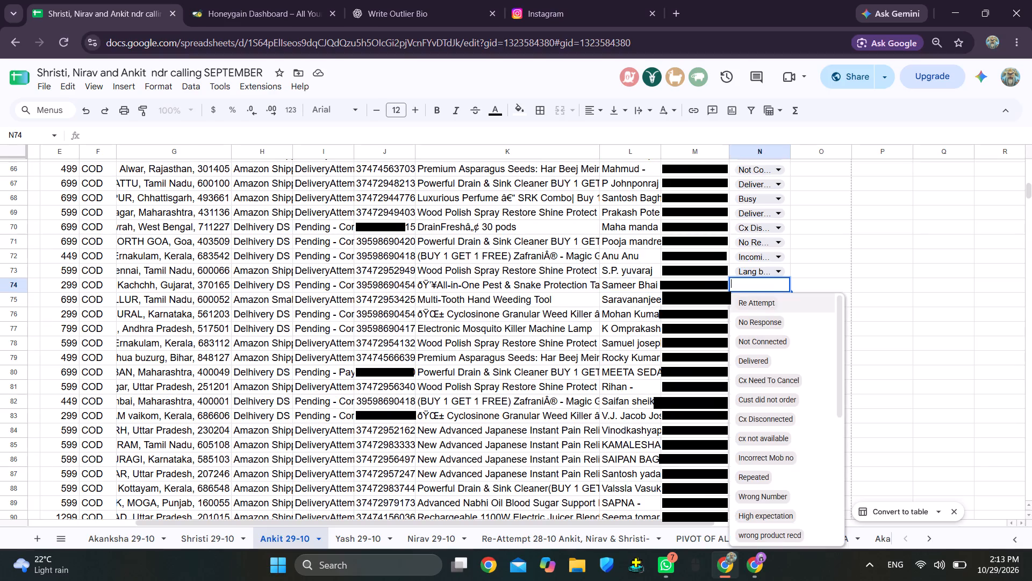
left_click(769, 302)
View the phone number and customer name in row 75, and set its call status to Record your message.
left_click(705, 299)
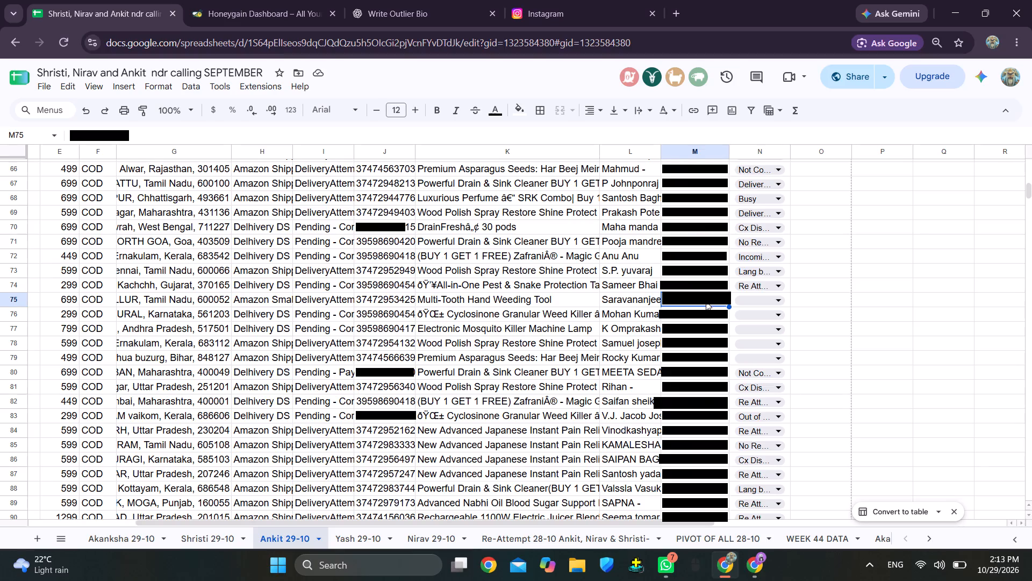
left_click(641, 299)
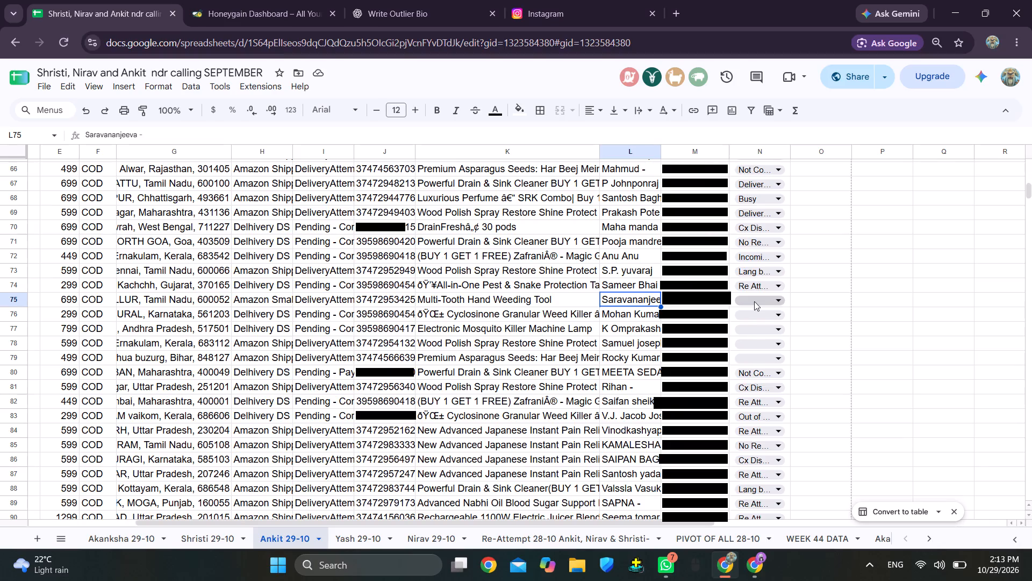
left_click(755, 301)
scroll(763, 342, "down", 5)
left_click(788, 435)
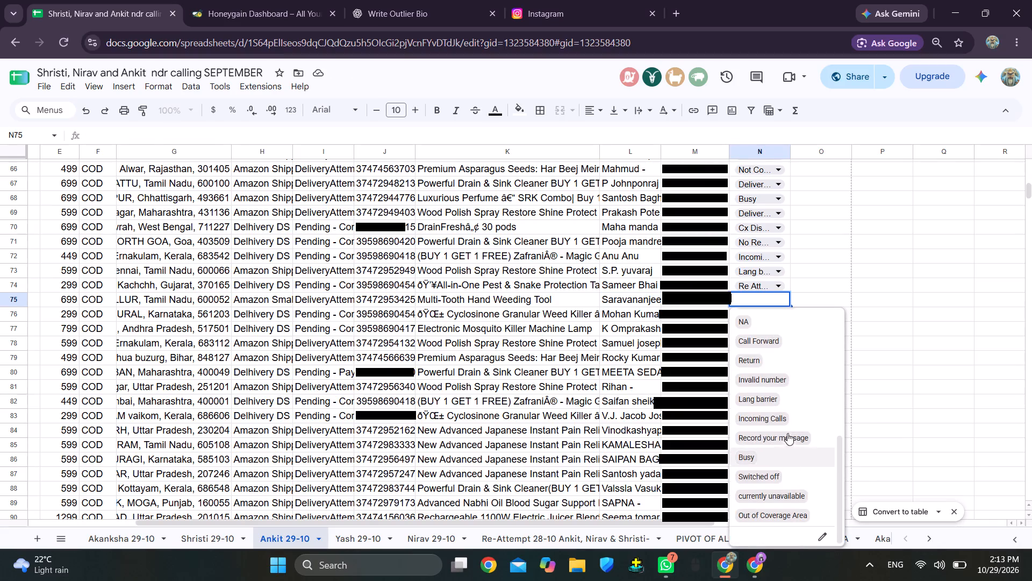
left_click(690, 306)
Review row 76's phone number and customer name, check the Nirav 29-10 sheet, and set row 76's call status on Ankit 29-10 to Cx Disconnected.
left_click(693, 316)
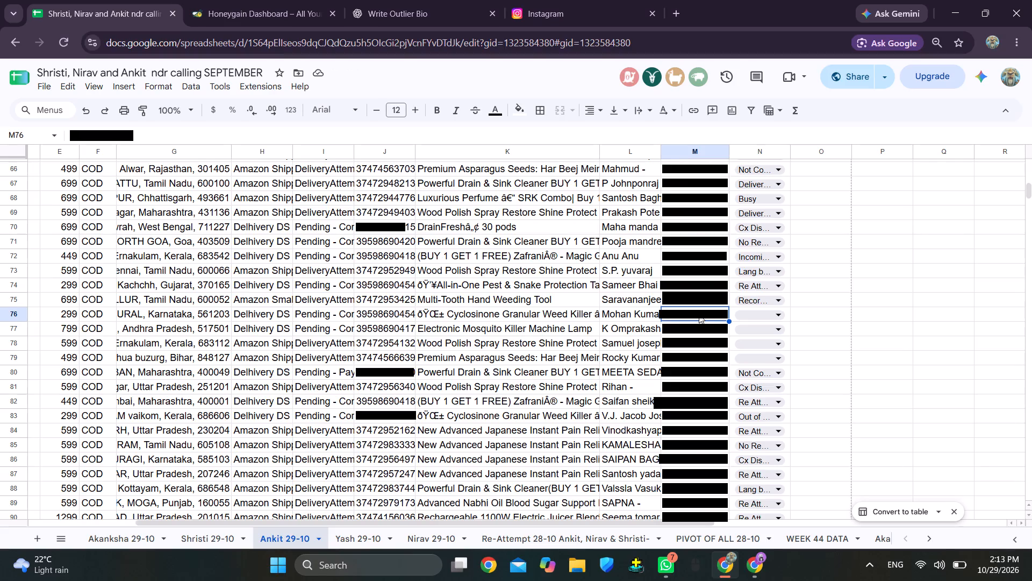
left_click(655, 316)
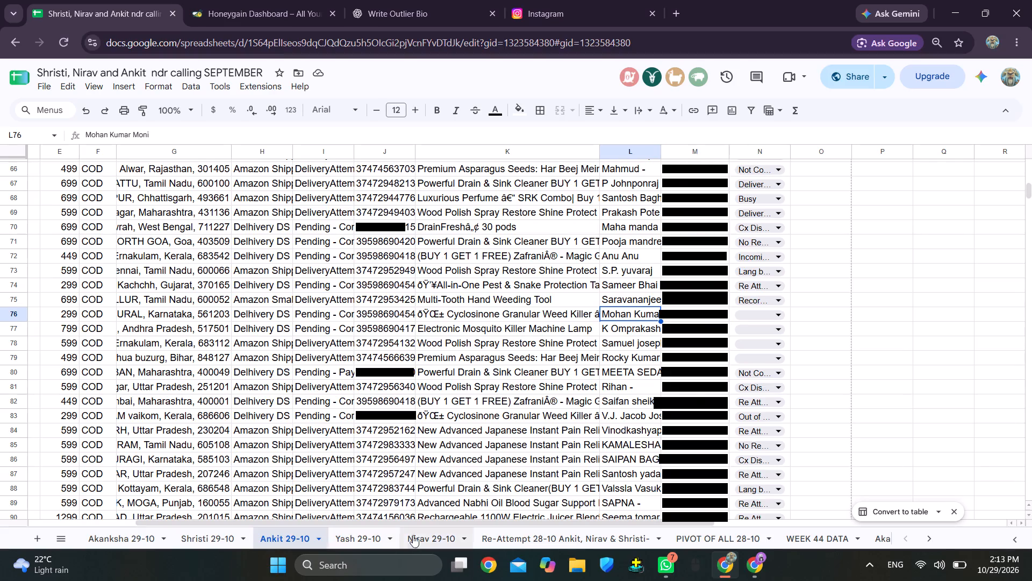
left_click(418, 535)
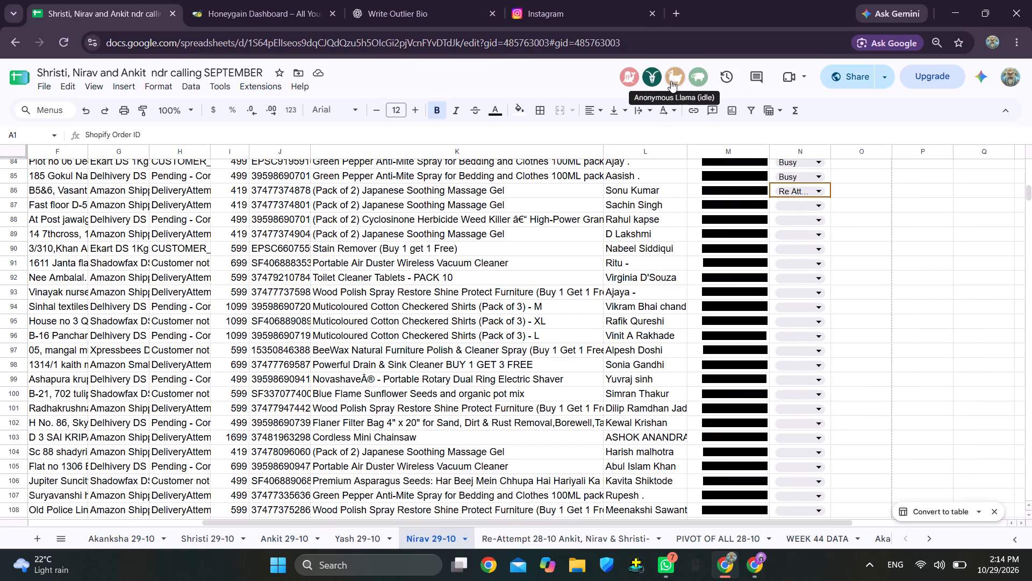
left_click(291, 540)
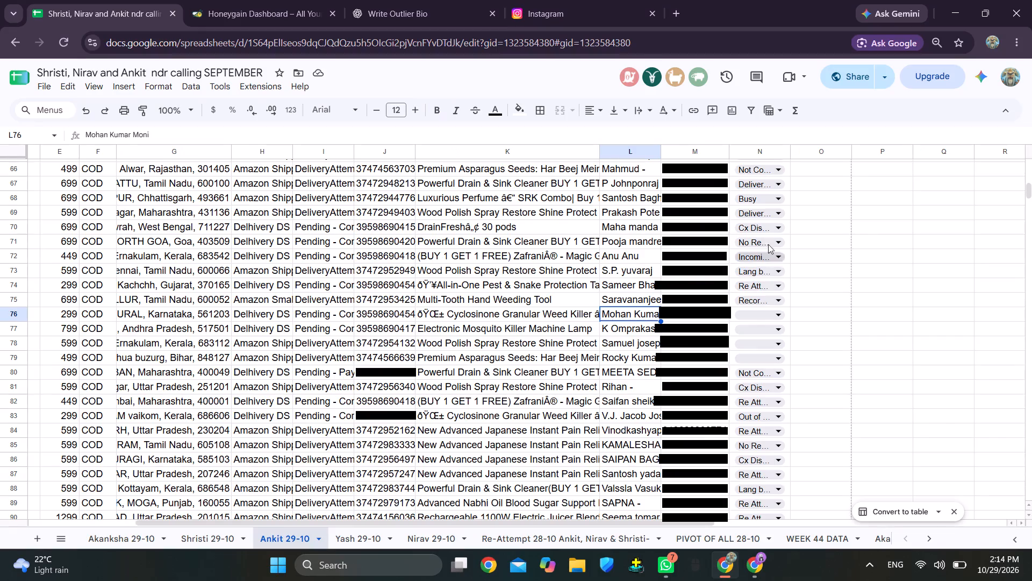
left_click(762, 317)
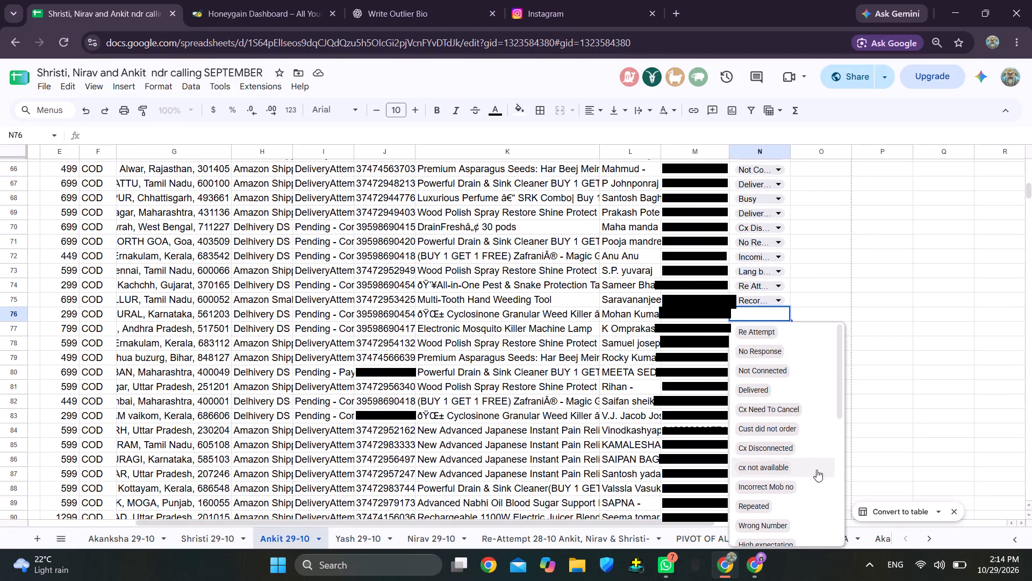
left_click(779, 450)
View the phone number and customer name in row 77, and set its call status to Not Connected.
left_click(706, 324)
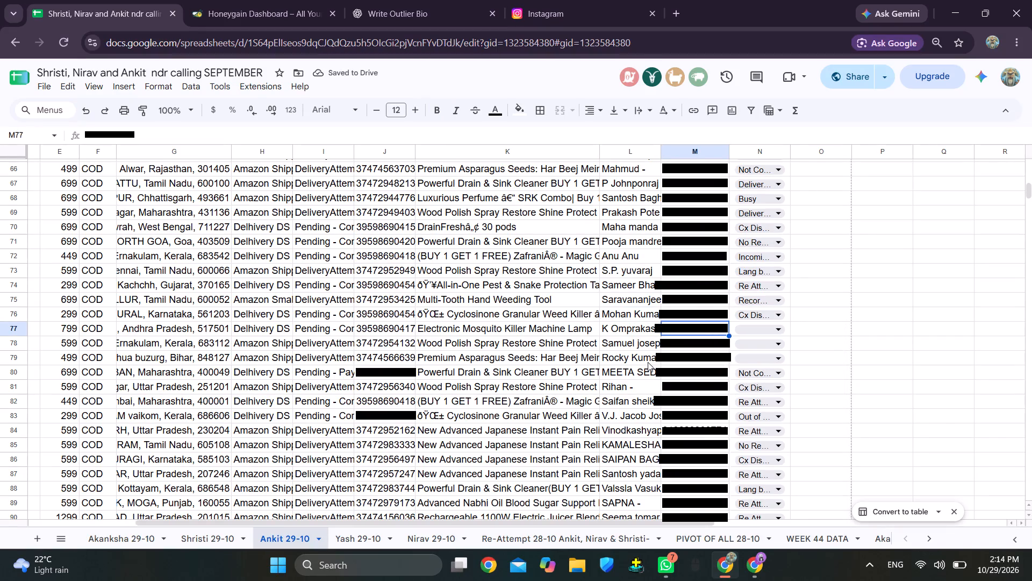
left_click(632, 327)
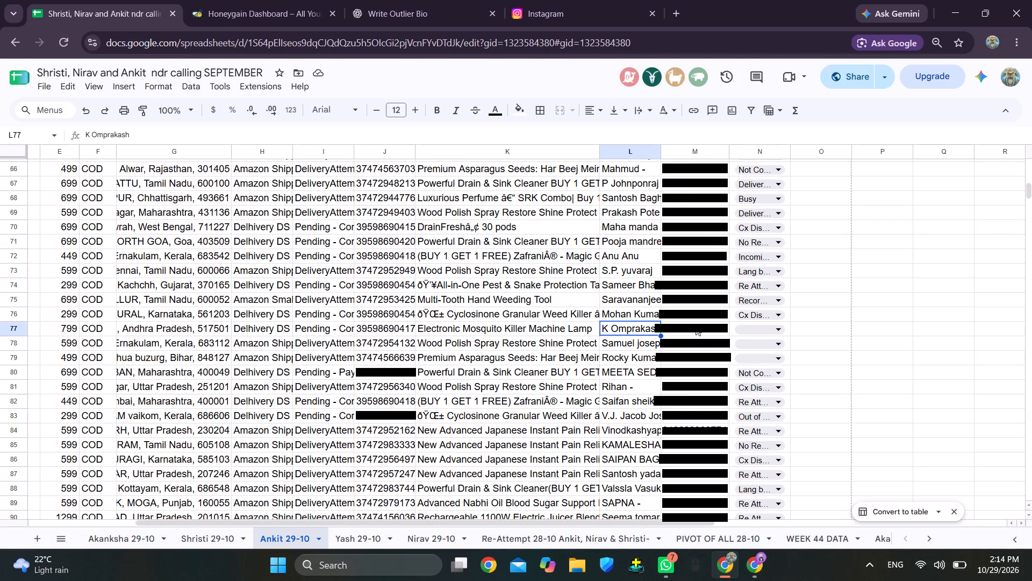
left_click(756, 332)
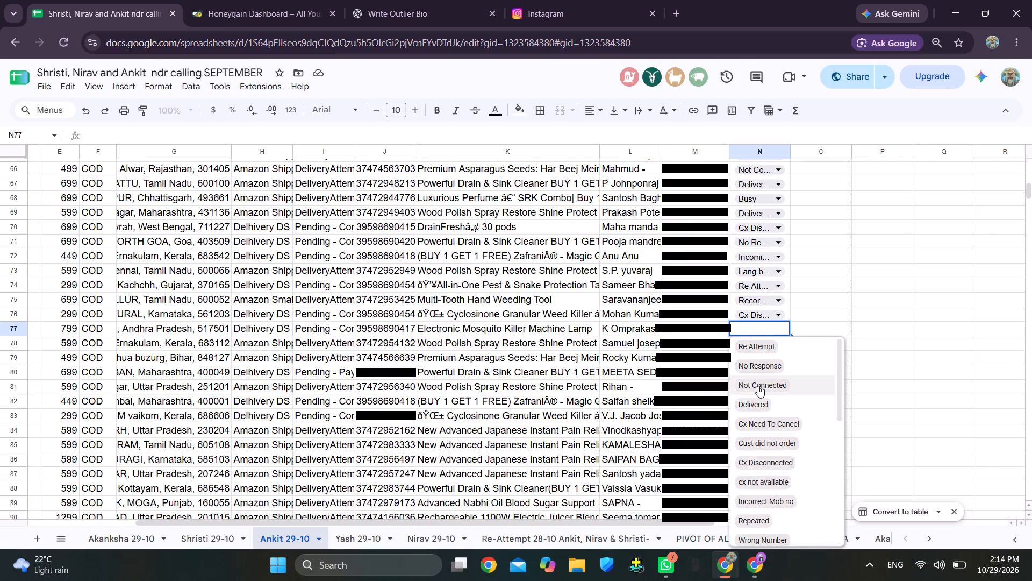
left_click(761, 385)
View the phone number, customer name and product in row 78, and set its call status to Delivered.
left_click(711, 341)
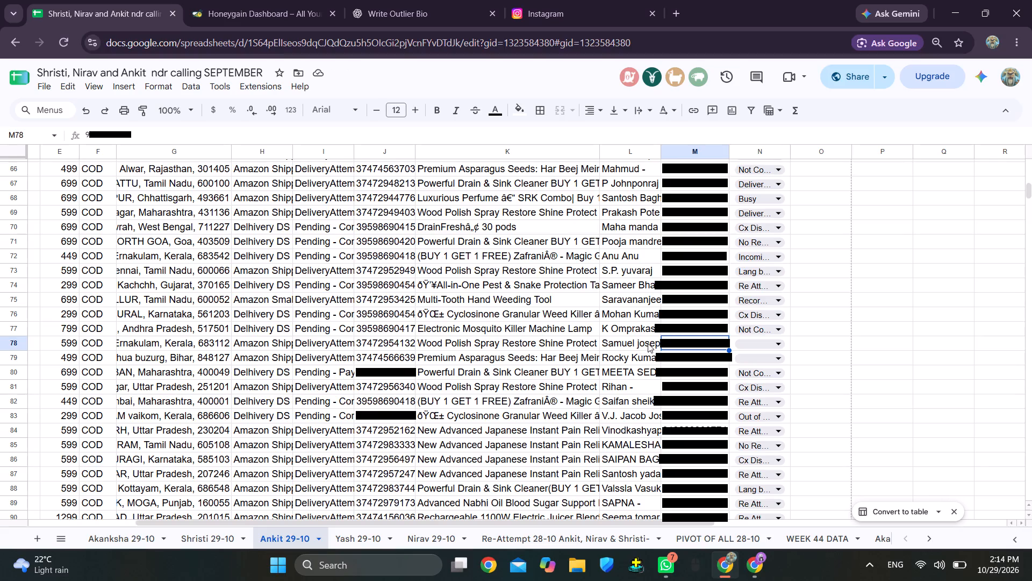
left_click(648, 343)
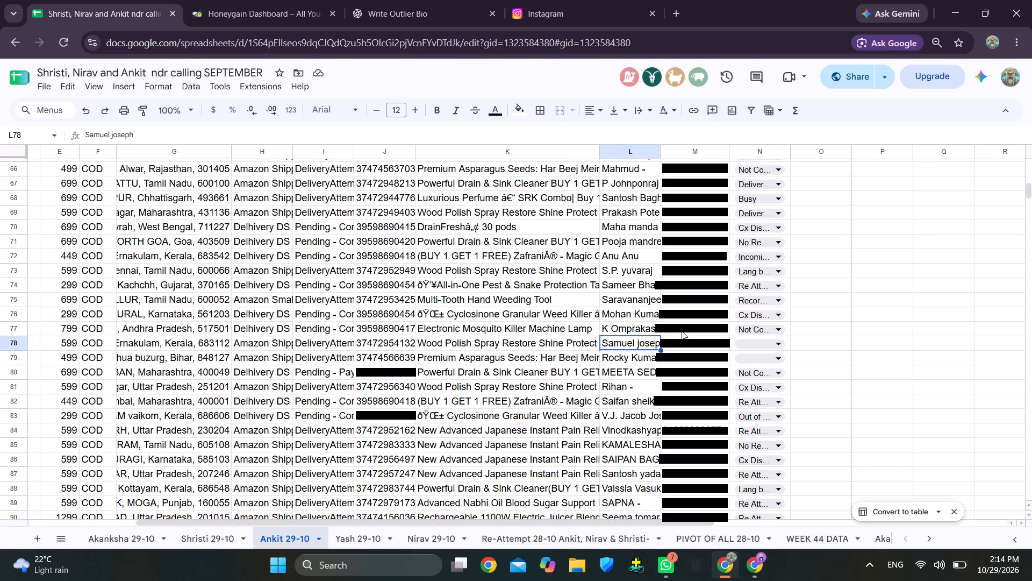
left_click(587, 344)
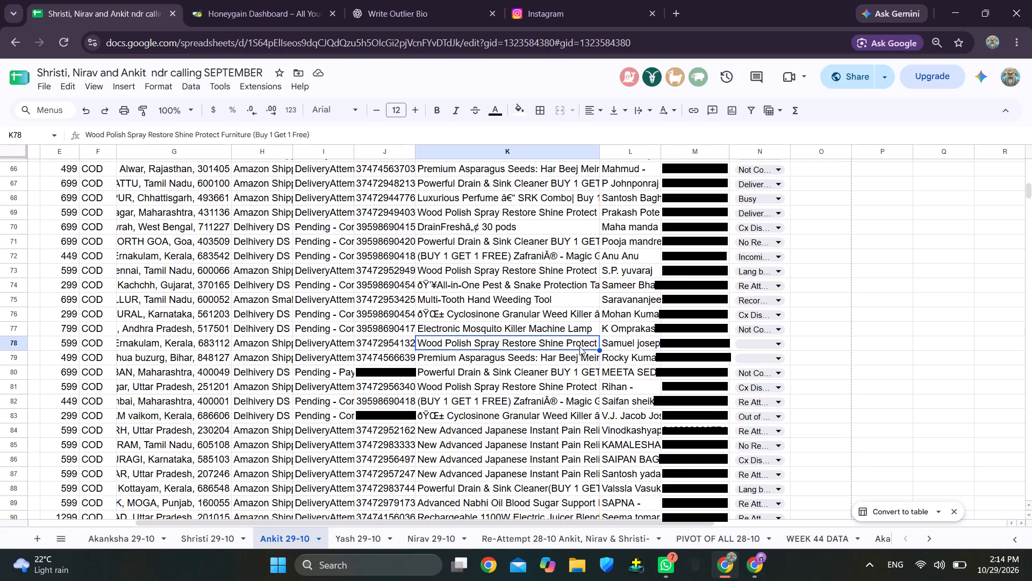
left_click(752, 345)
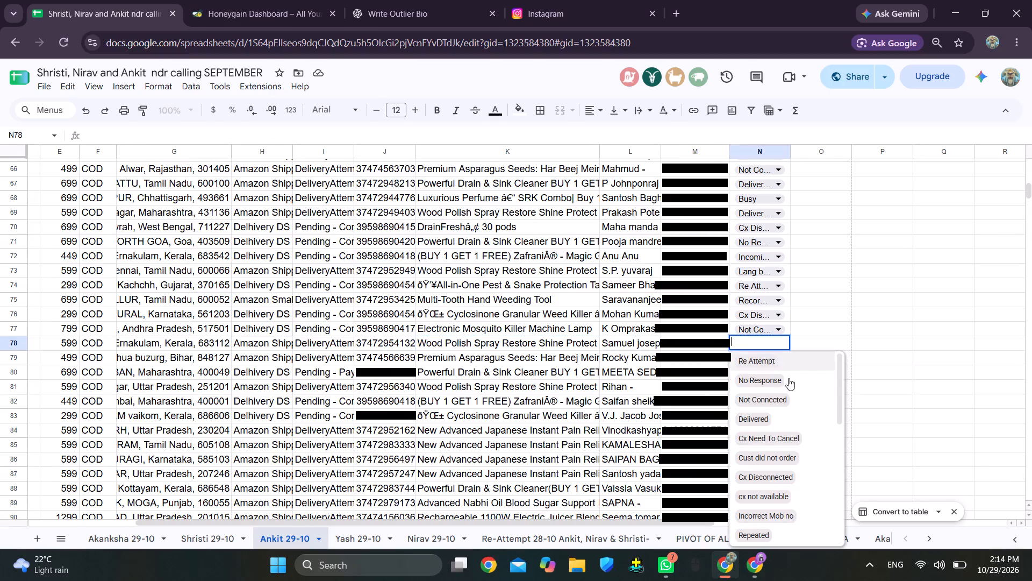
left_click(753, 414)
View the phone number and customer name in row 79 of the Ankit 29-10 sheet.
left_click(706, 357)
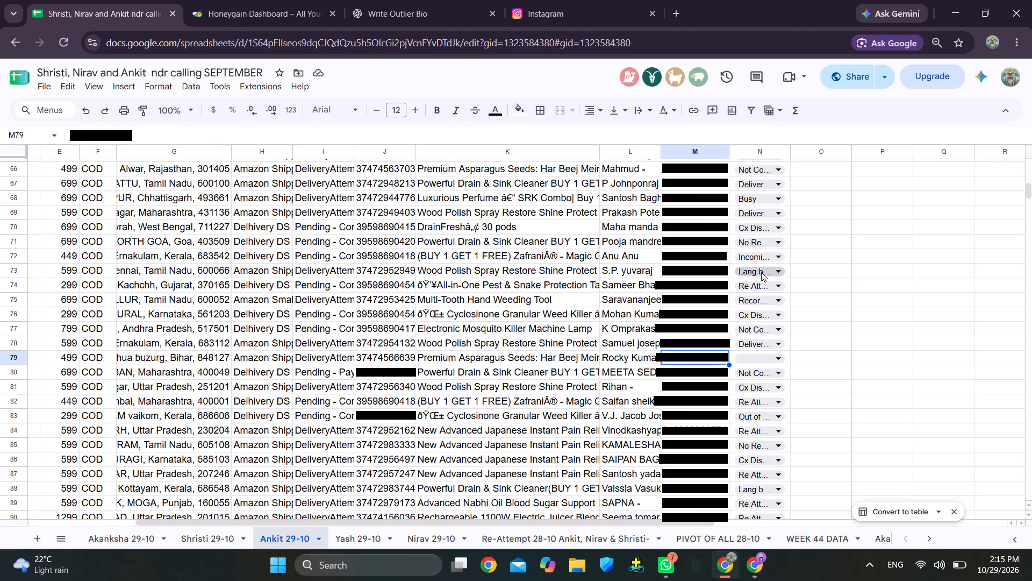
left_click(643, 357)
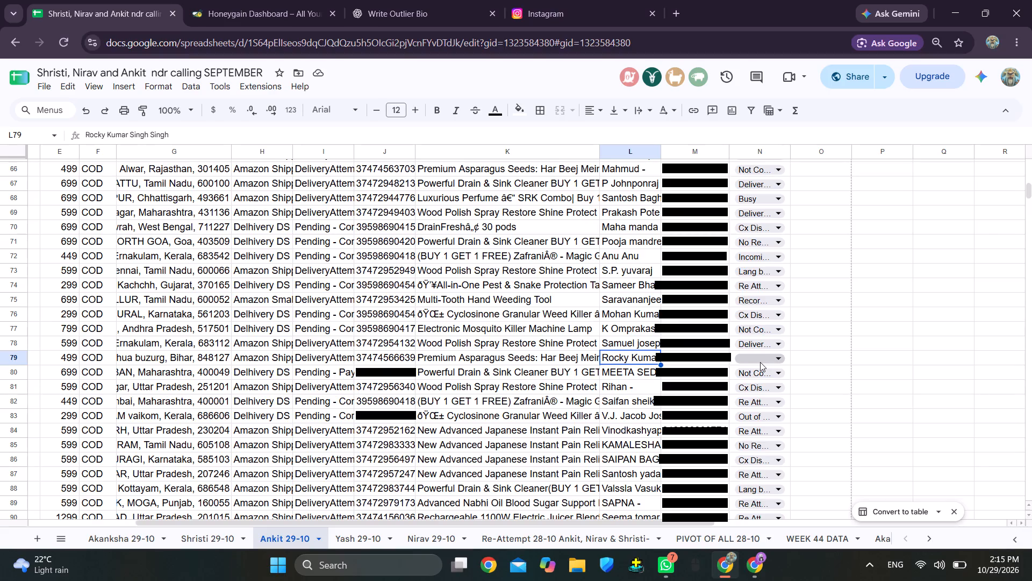
Set row 79's call status on the Ankit 29-10 sheet to No Response.
left_click(761, 362)
left_click(764, 395)
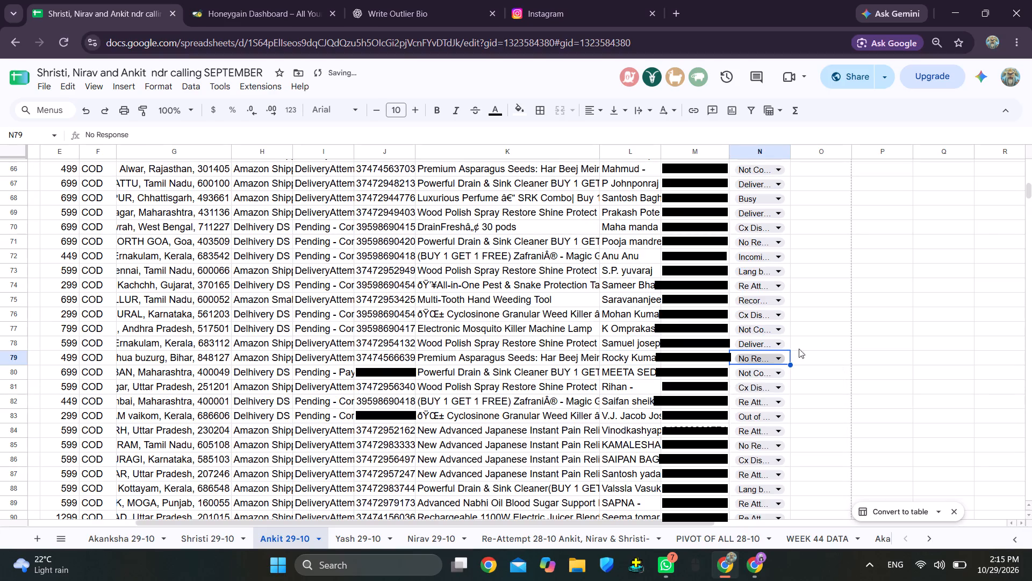
Look through the call-status column of the Ankit 29-10 sheet for the rows still without a status.
scroll(886, 302, "down", 1)
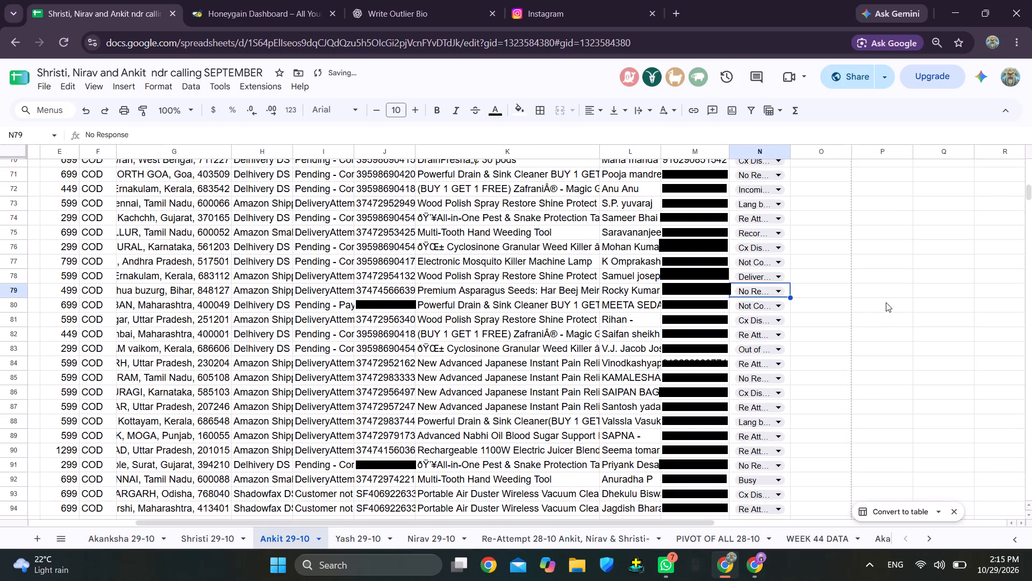
scroll(886, 302, "down", 3)
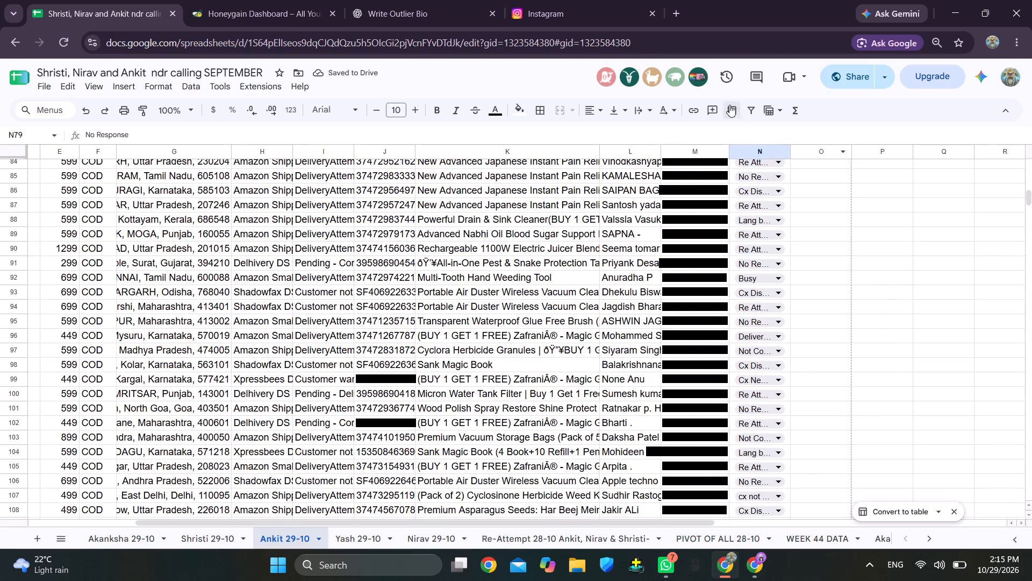
left_click(442, 542)
left_click(296, 534)
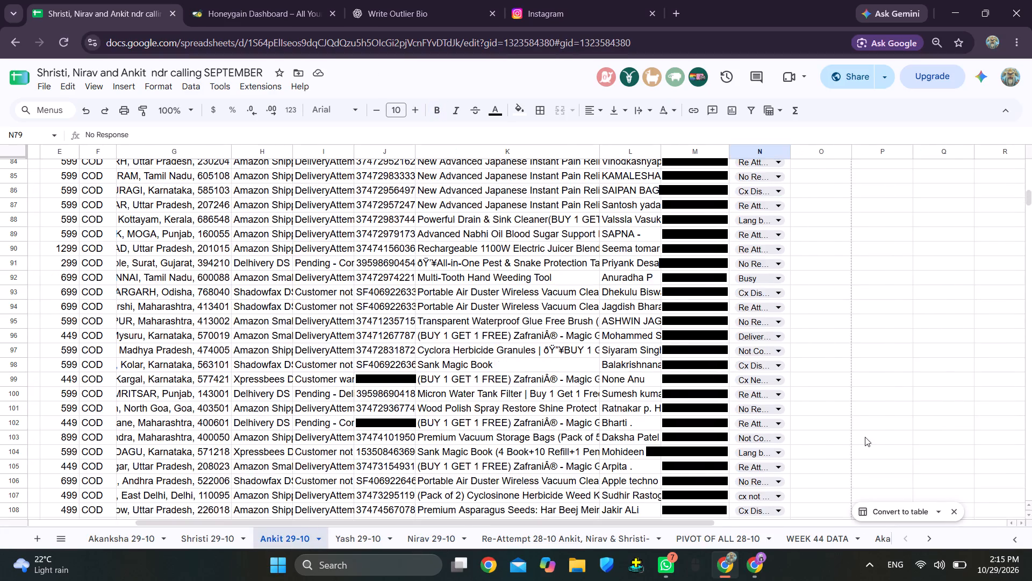
scroll(865, 437, "down", 7)
scroll(866, 392, "up", 1)
scroll(866, 390, "down", 6)
scroll(870, 361, "up", 1)
scroll(876, 352, "down", 3)
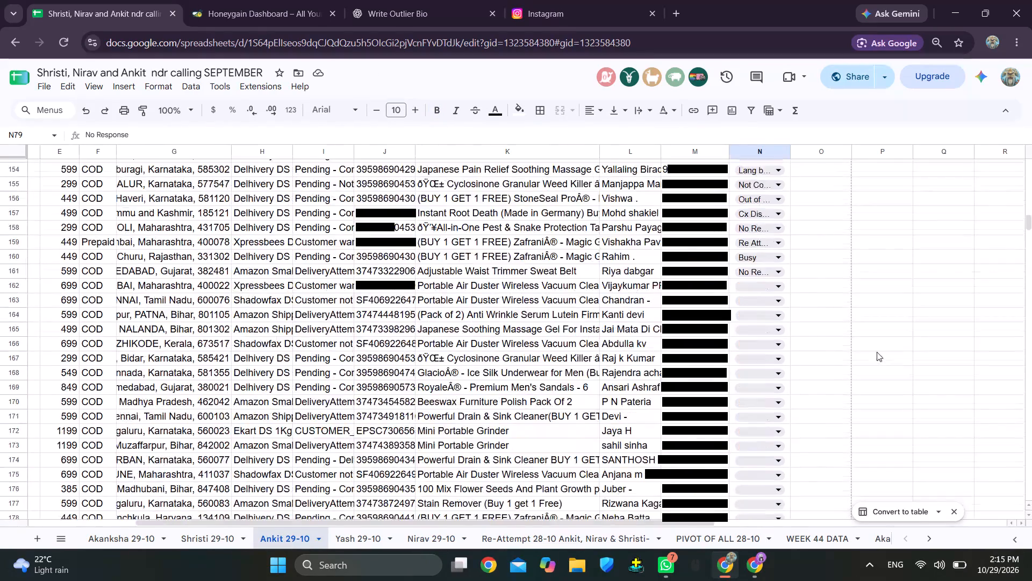
scroll(877, 352, "down", 4)
scroll(883, 348, "up", 3)
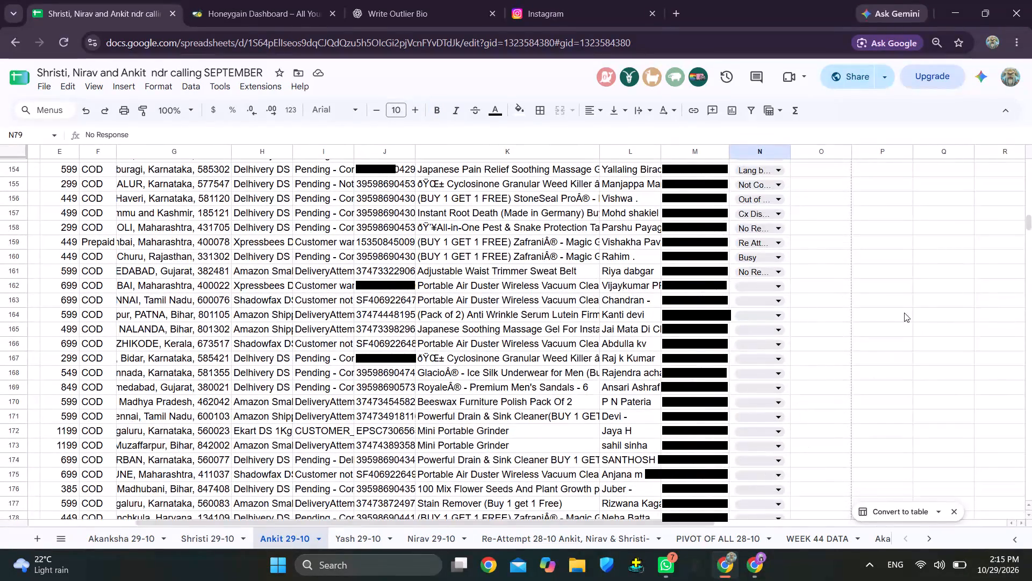
Switch to Instagram and browse the posts in the home feed.
left_click(585, 8)
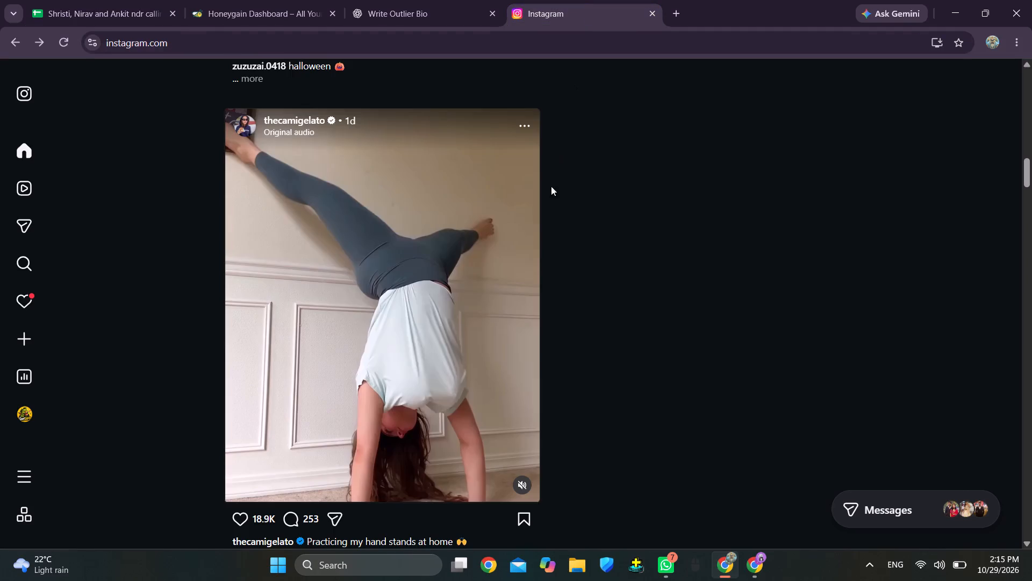
scroll(715, 259, "down", 1)
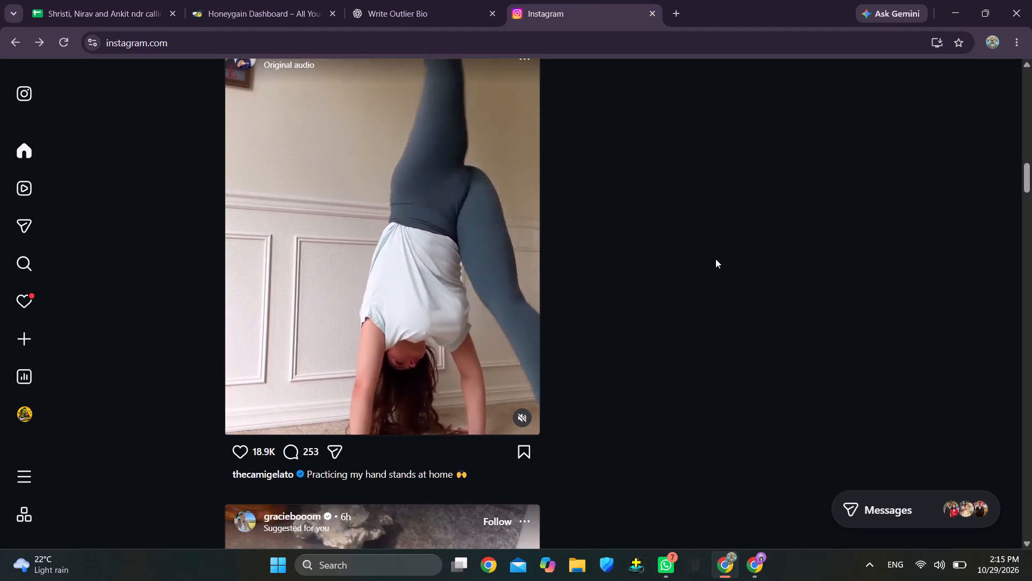
scroll(715, 259, "down", 1)
scroll(715, 259, "up", 1)
scroll(715, 259, "down", 6)
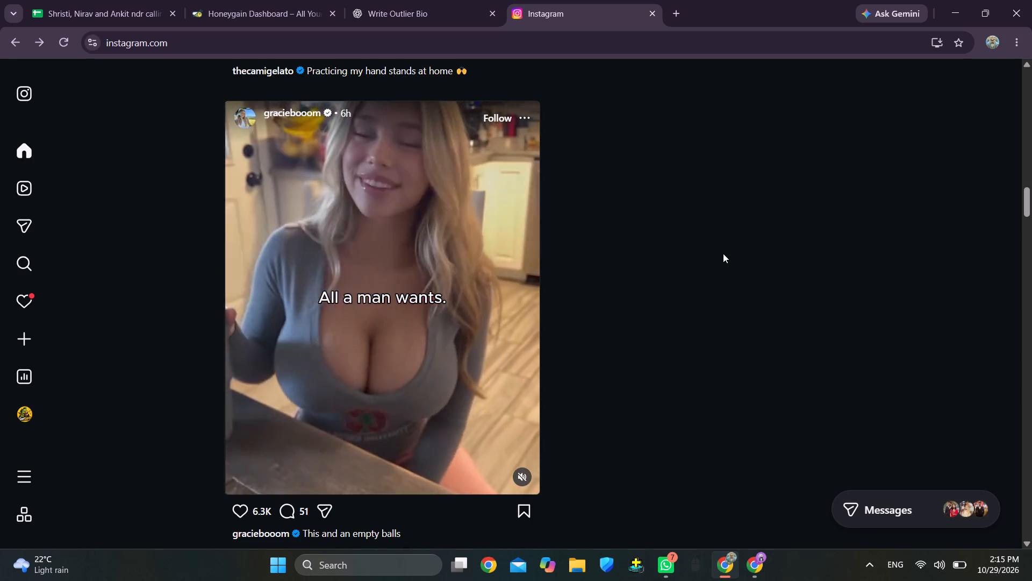
scroll(723, 253, "down", 6)
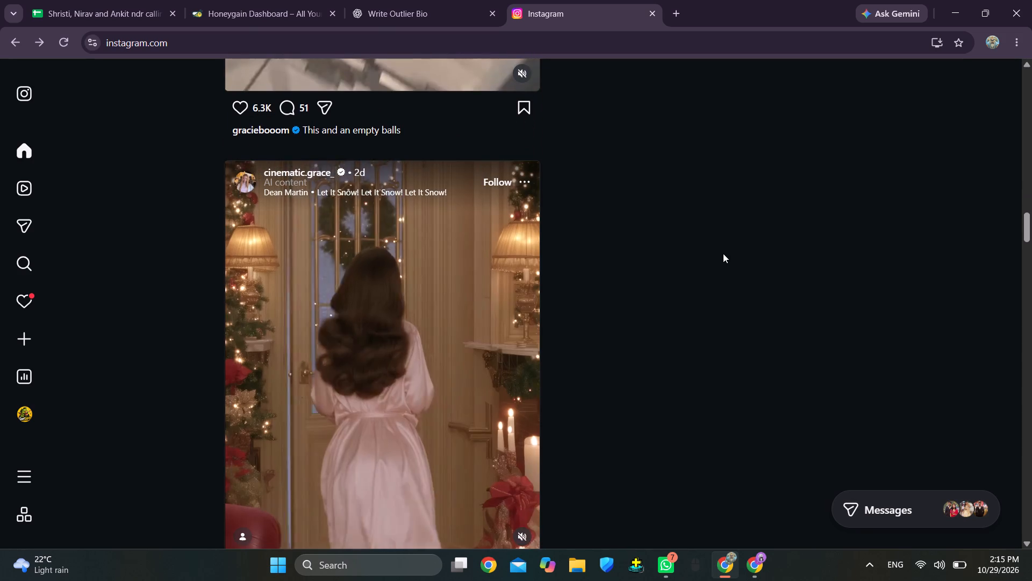
scroll(723, 253, "down", 1)
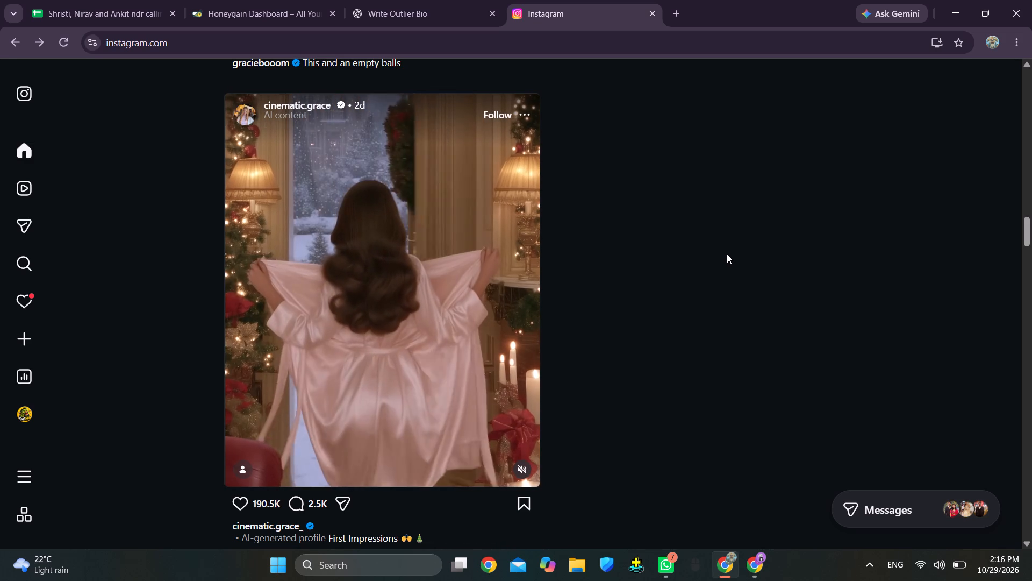
scroll(727, 254, "down", 6)
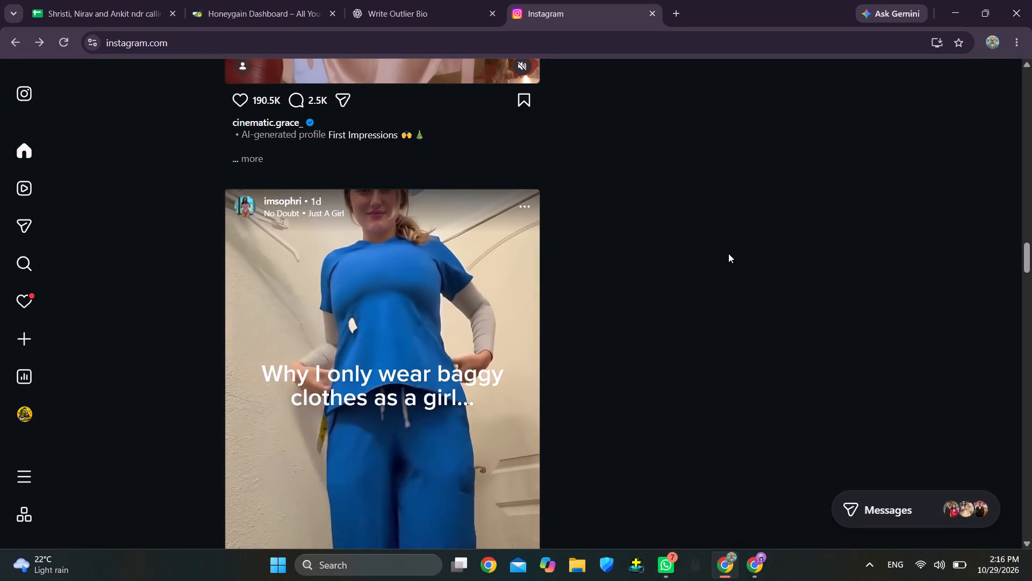
scroll(728, 253, "down", 8)
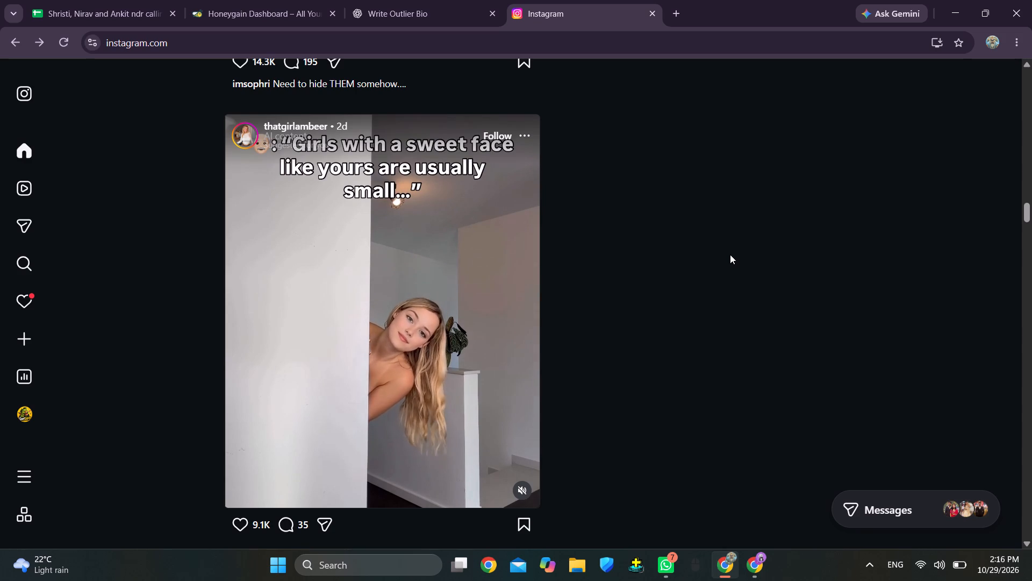
scroll(730, 254, "down", 5)
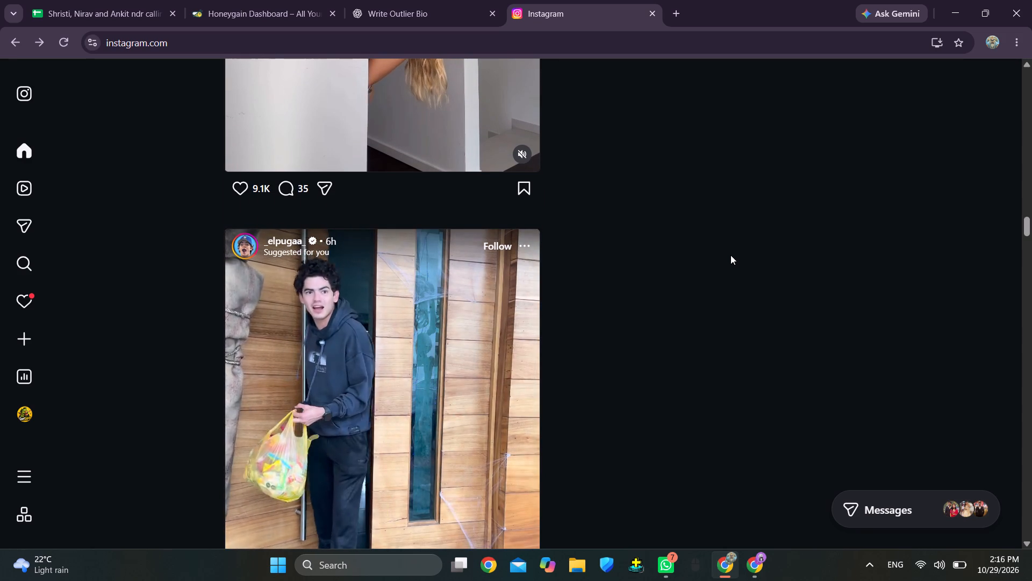
scroll(730, 255, "down", 1)
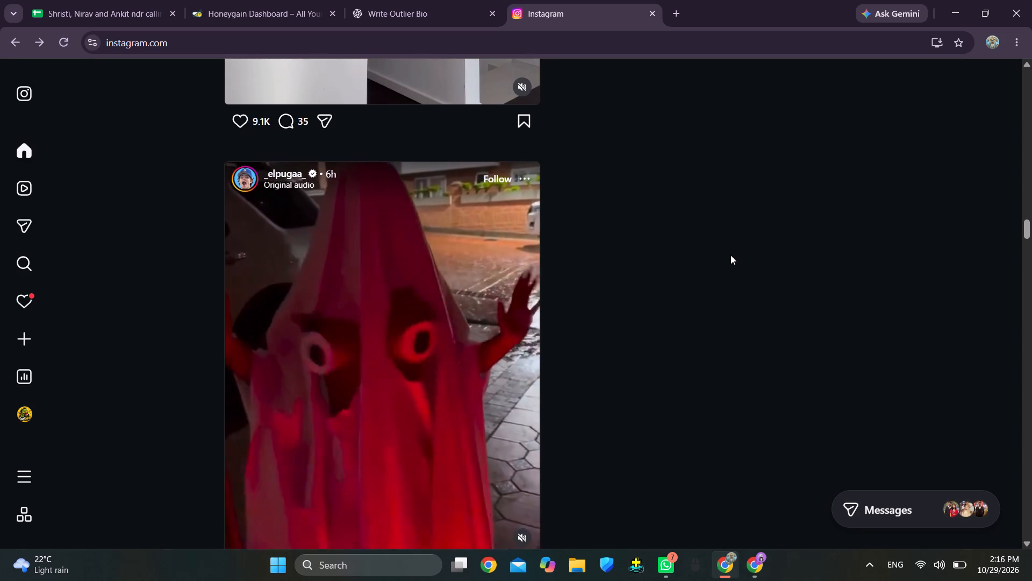
scroll(731, 254, "down", 2)
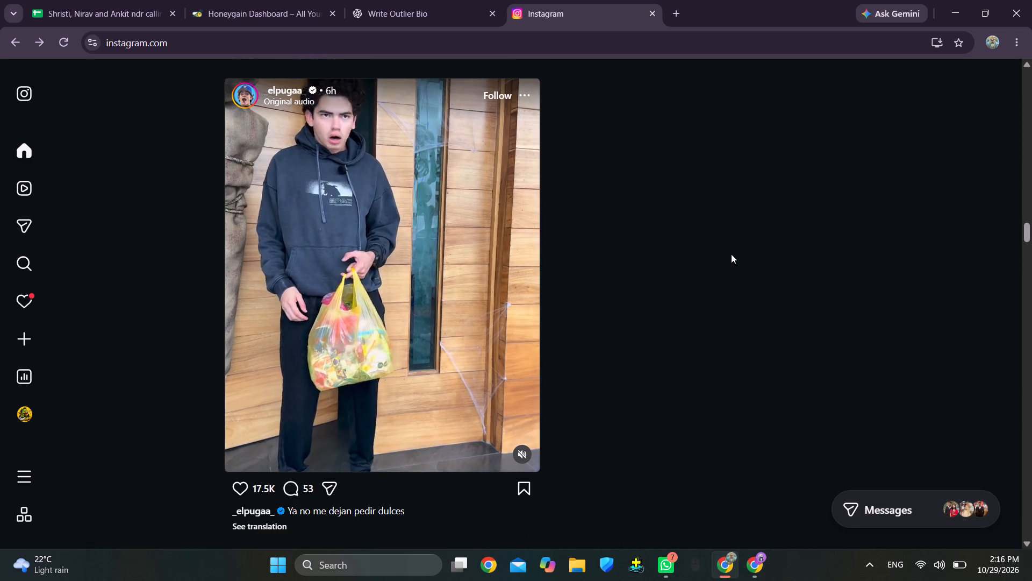
scroll(731, 254, "down", 6)
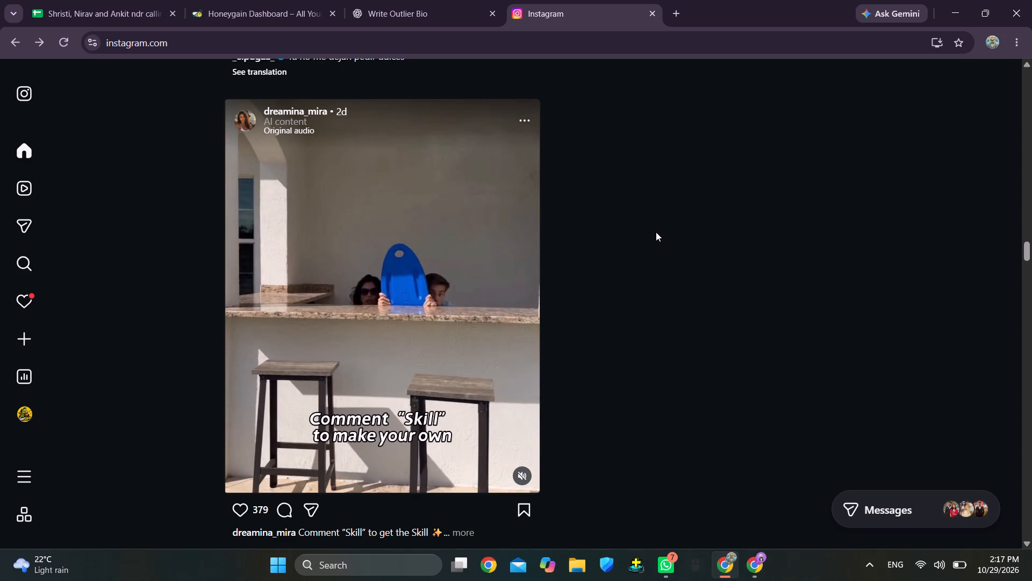
scroll(657, 231, "down", 6)
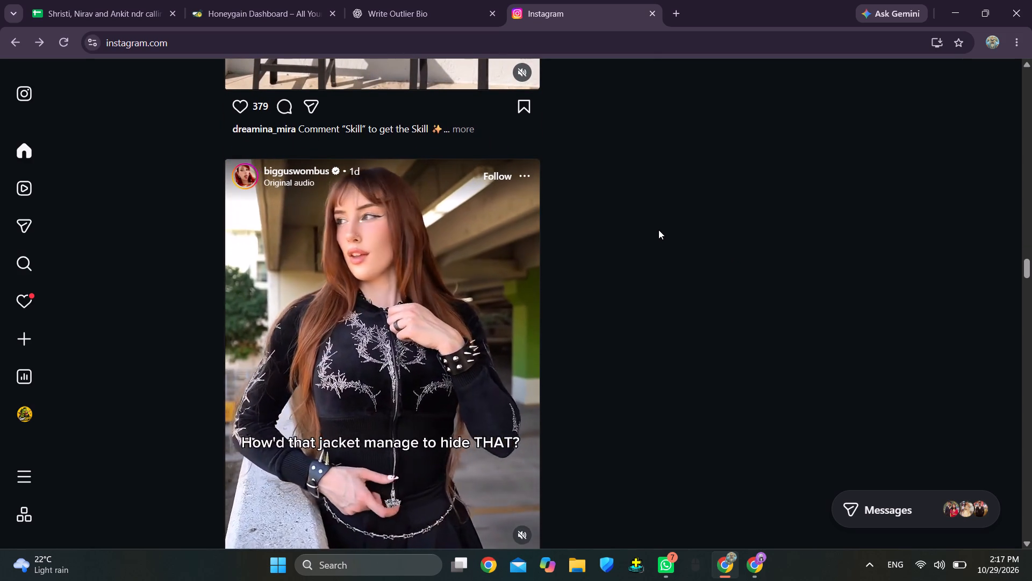
scroll(658, 230, "down", 1)
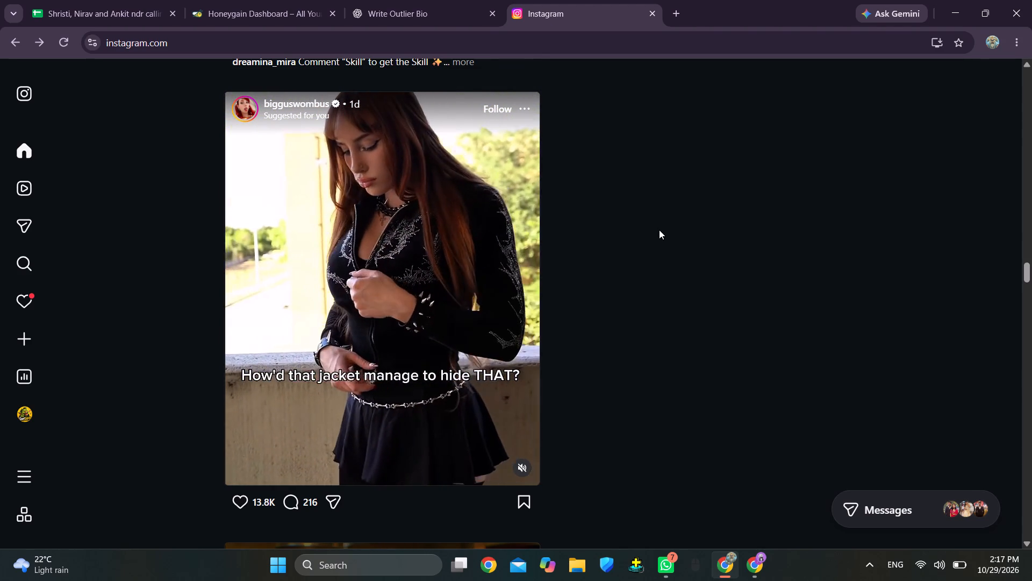
scroll(659, 230, "down", 5)
scroll(660, 229, "up", 1)
scroll(660, 229, "down", 1)
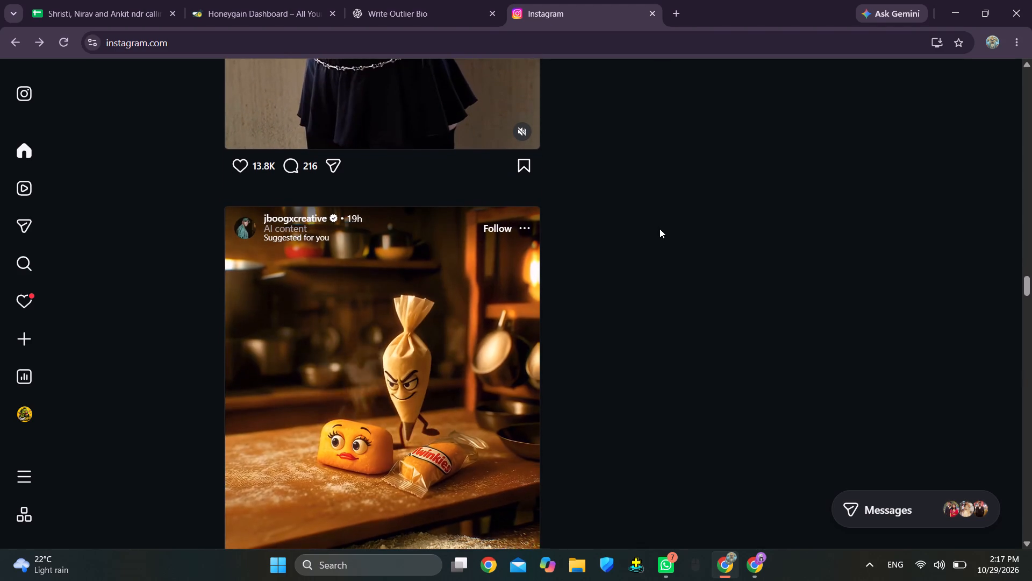
scroll(660, 229, "down", 2)
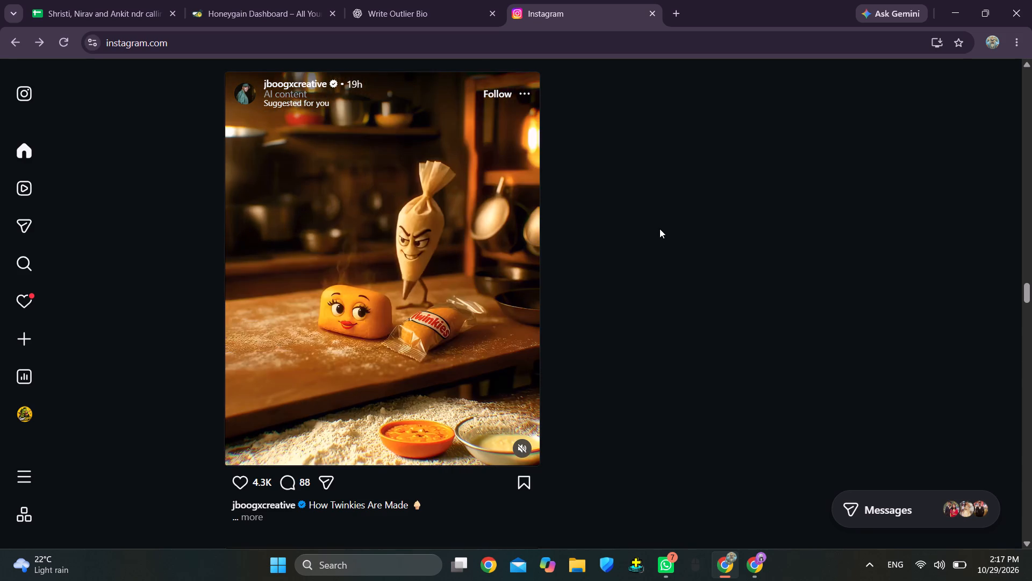
scroll(660, 229, "down", 6)
scroll(662, 226, "up", 1)
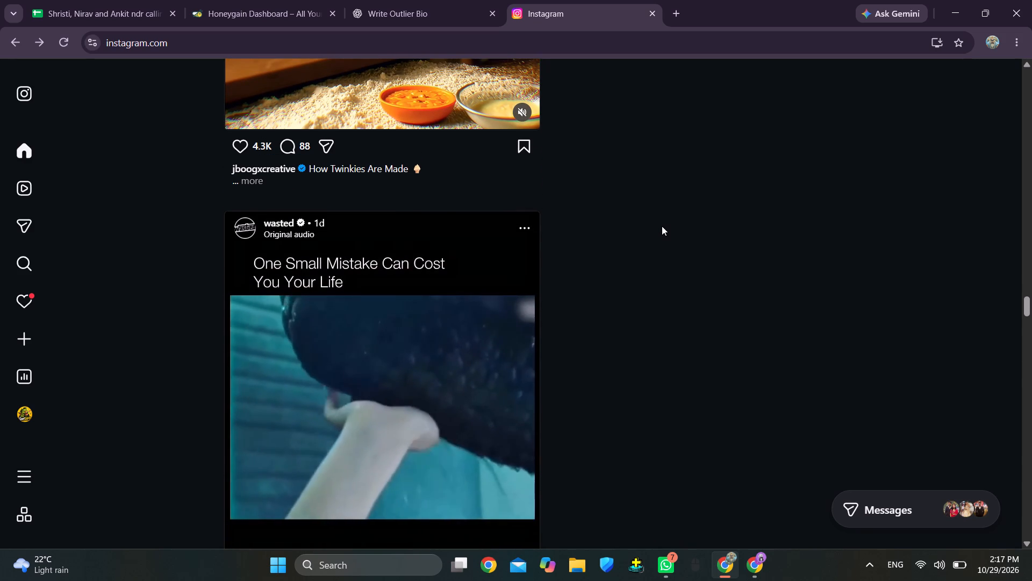
scroll(662, 226, "down", 1)
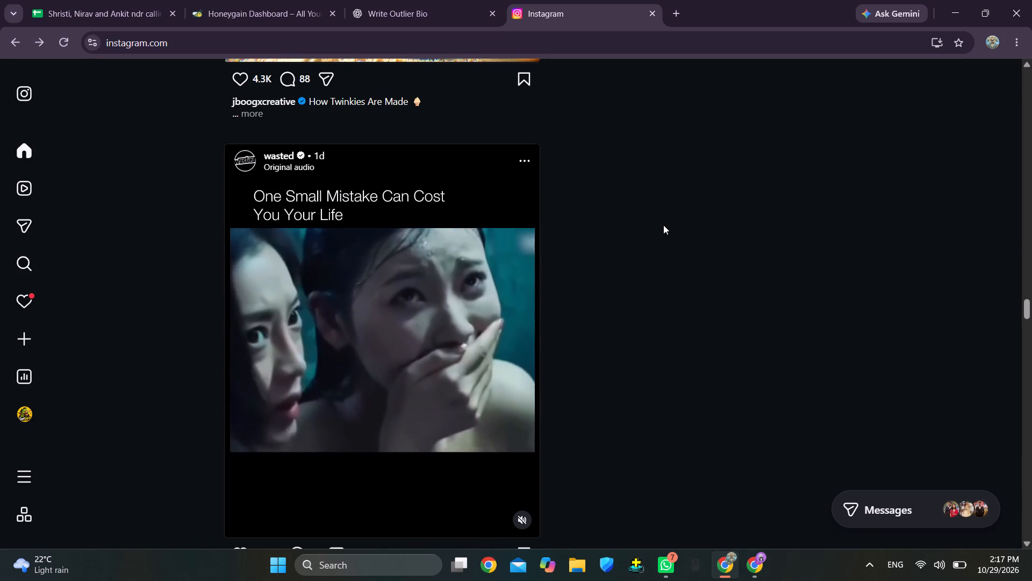
scroll(663, 225, "down", 8)
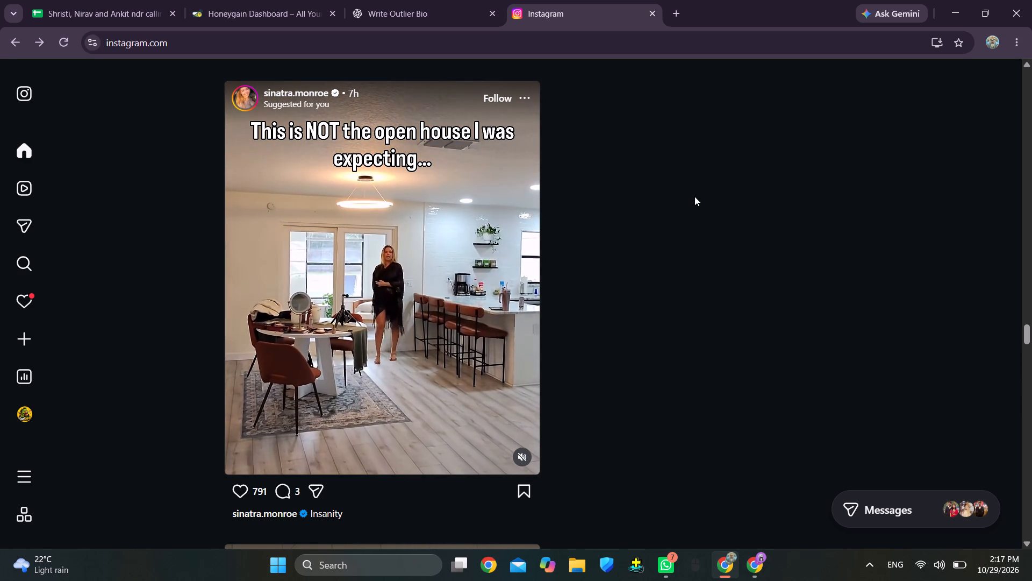
Return to the NDR calling spreadsheet, check call-status progress on the Nirav 29-10 and Shristi 29-10 sheets, and minimize the browser window.
left_click(134, 12)
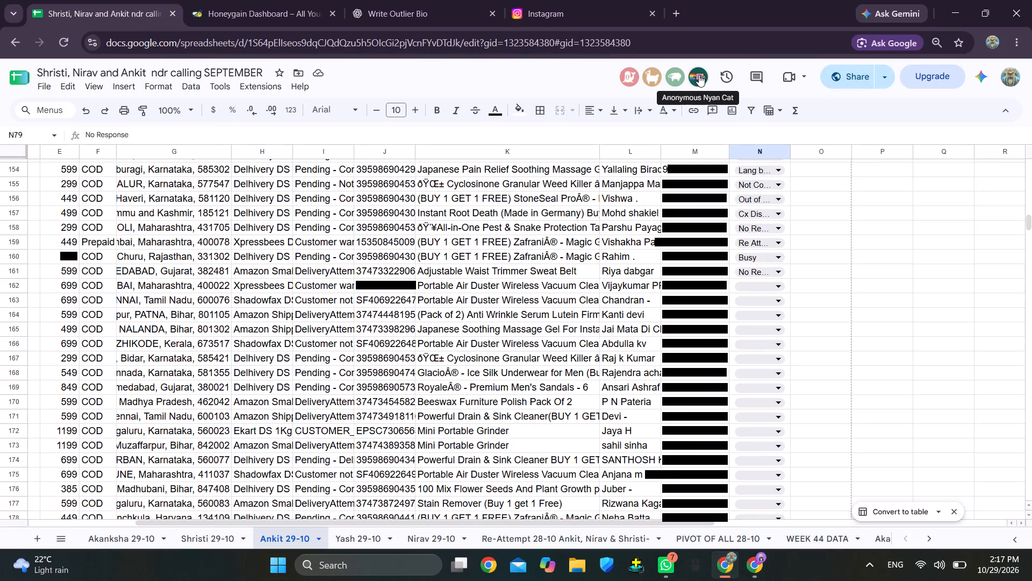
left_click(434, 540)
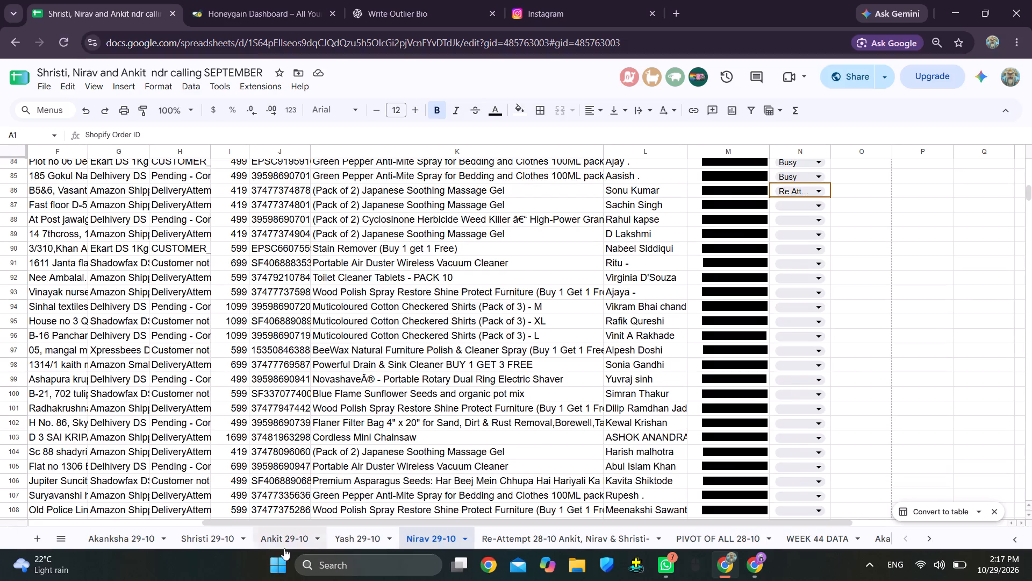
left_click(225, 543)
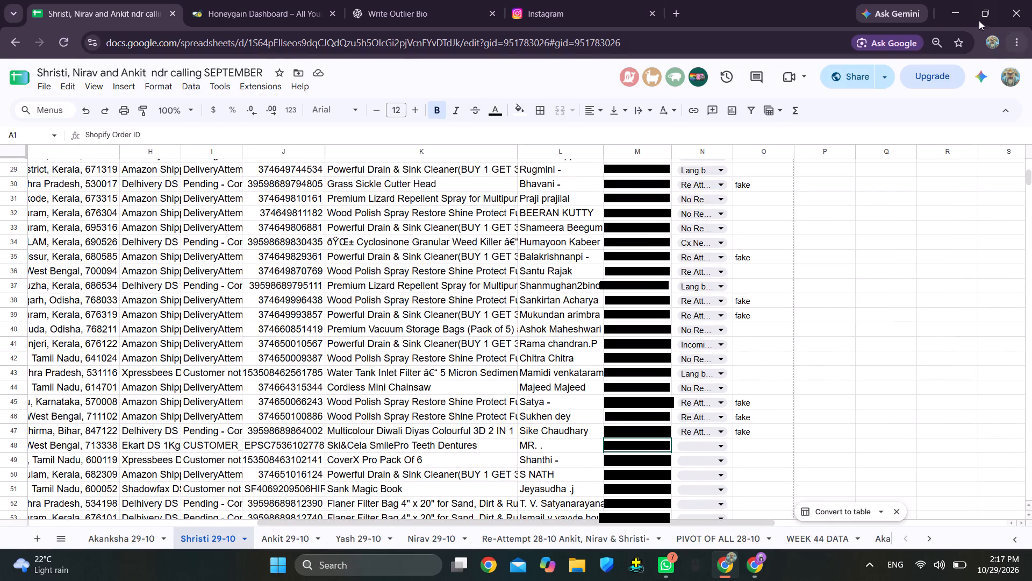
left_click(958, 9)
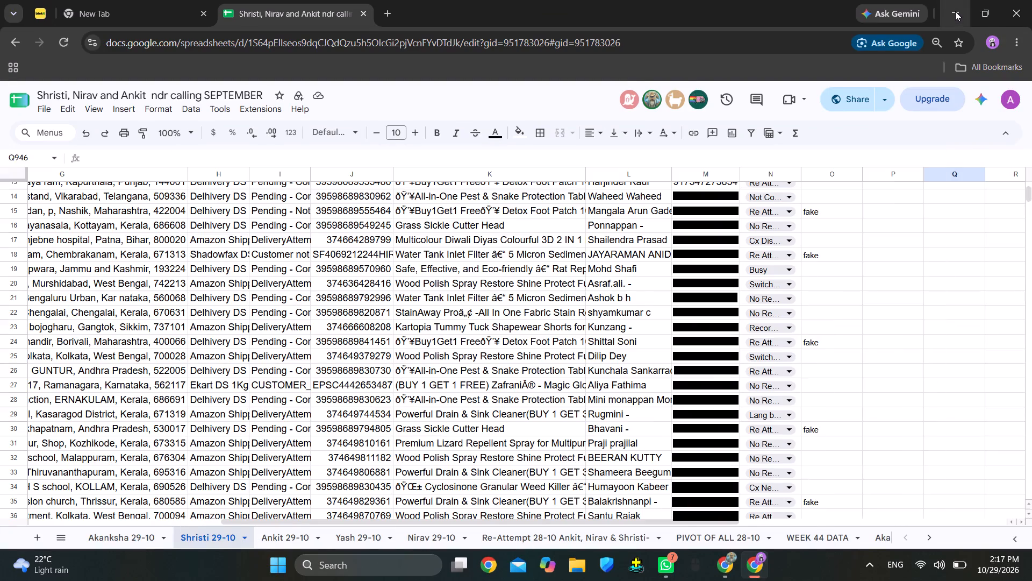
Minimize the browser window showing the Shristi 29-10 sheet.
left_click(956, 11)
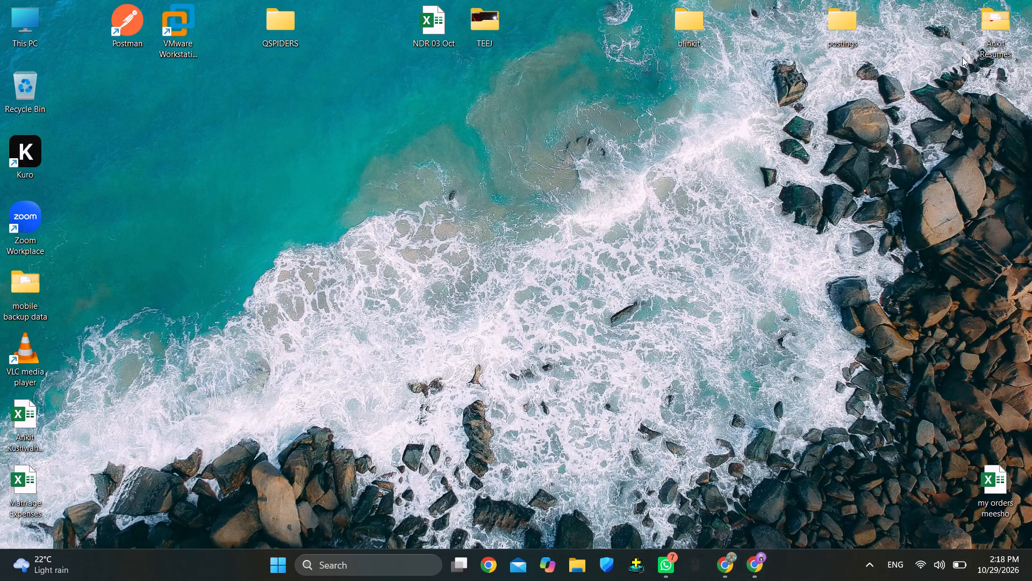